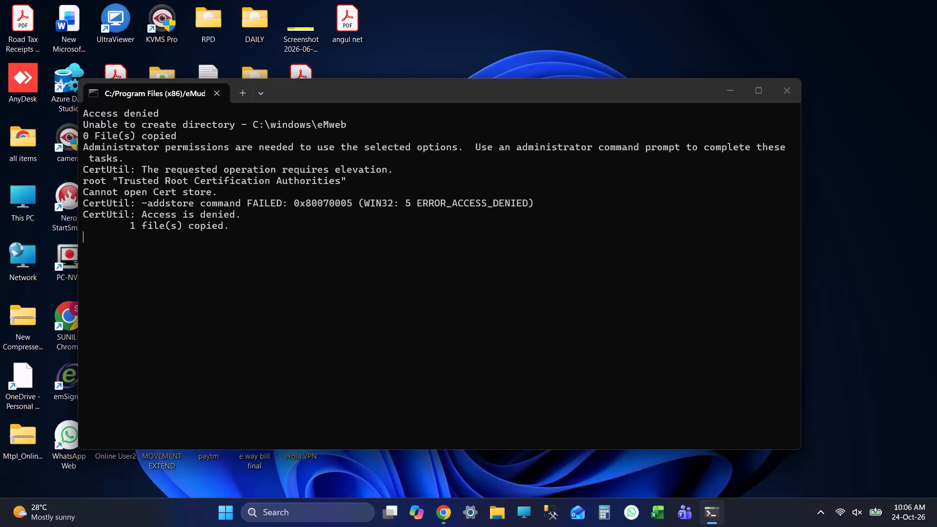
Close the terminal window showing the emSigner certificate setup output.
left_click(788, 84)
Toggle the Night light display setting in the system quick settings and close them again.
left_click(845, 520)
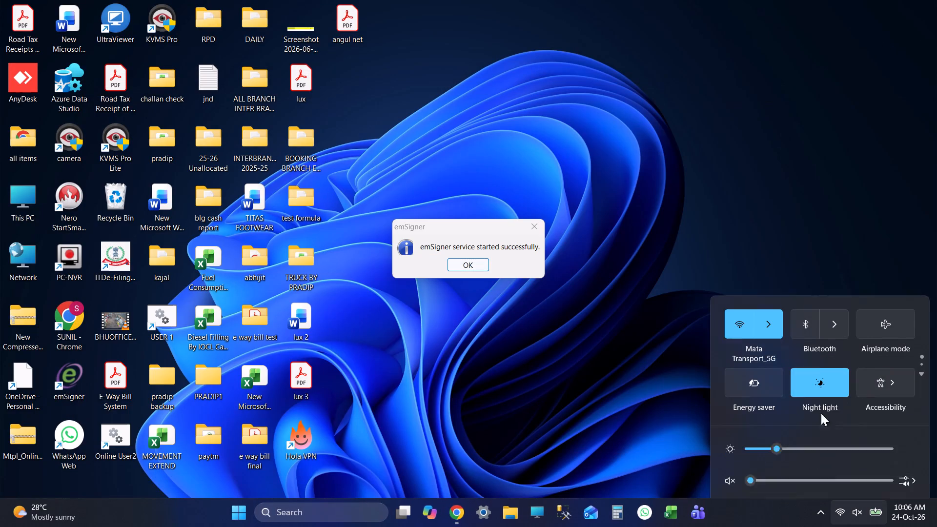
left_click(816, 403)
left_click(864, 512)
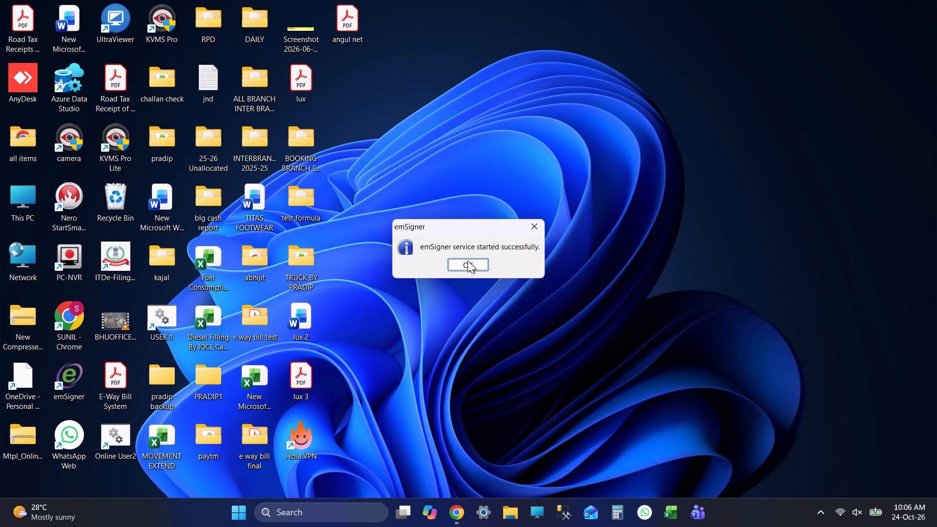
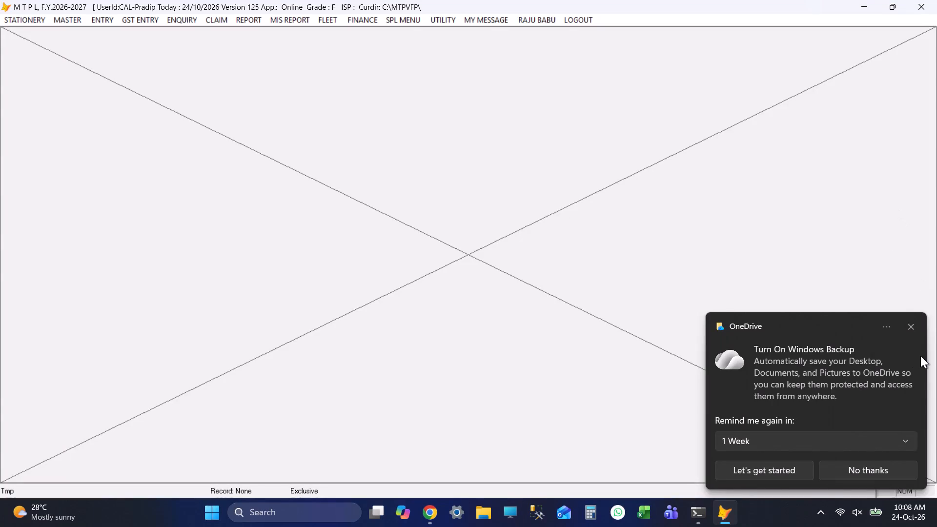
Dismiss the OneDrive notification about turning on Windows Backup.
left_click(905, 325)
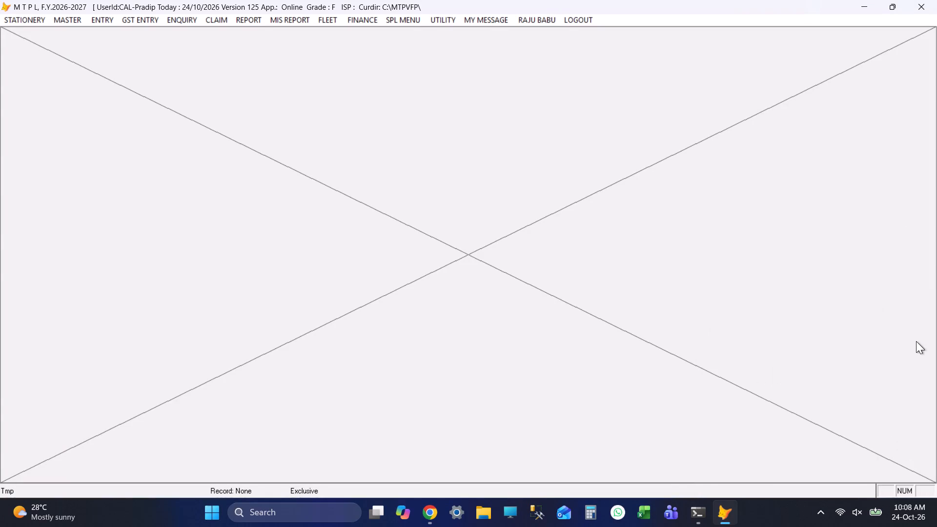
Close the USER 1 terminal window.
left_click(689, 511)
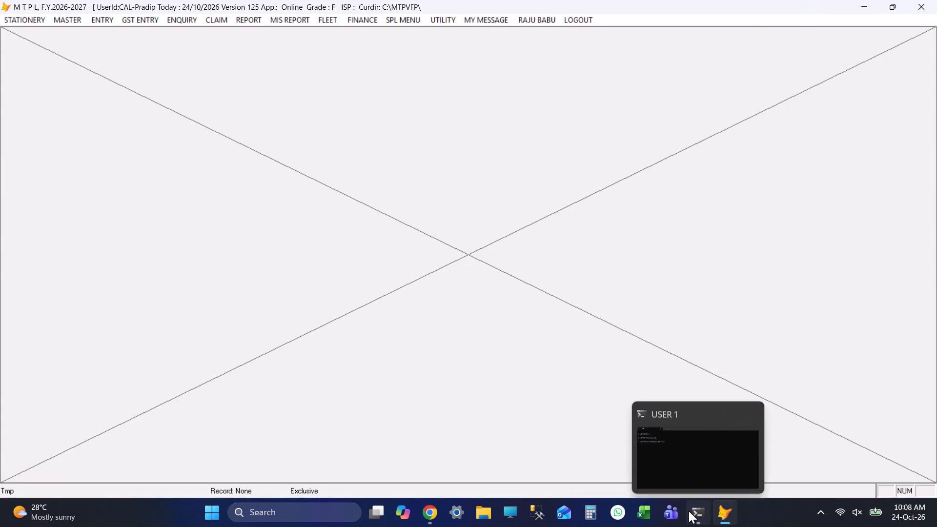
left_click(715, 39)
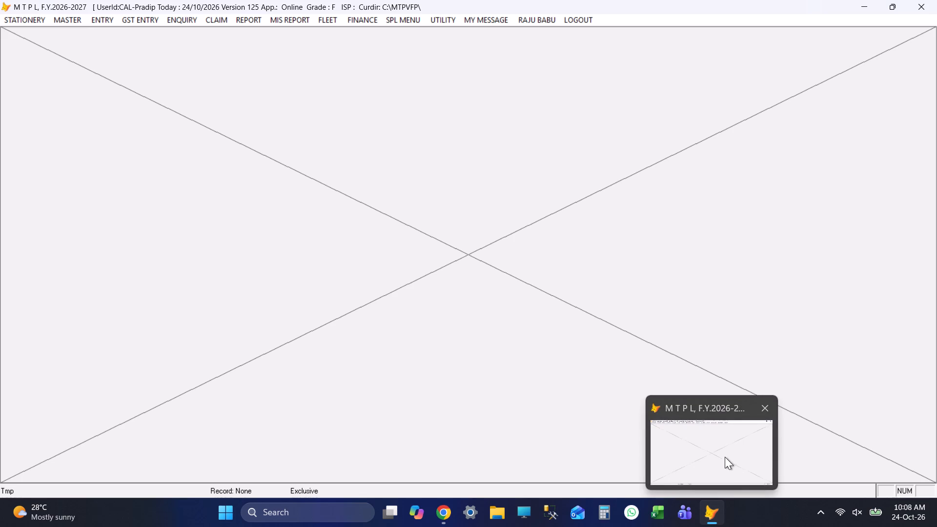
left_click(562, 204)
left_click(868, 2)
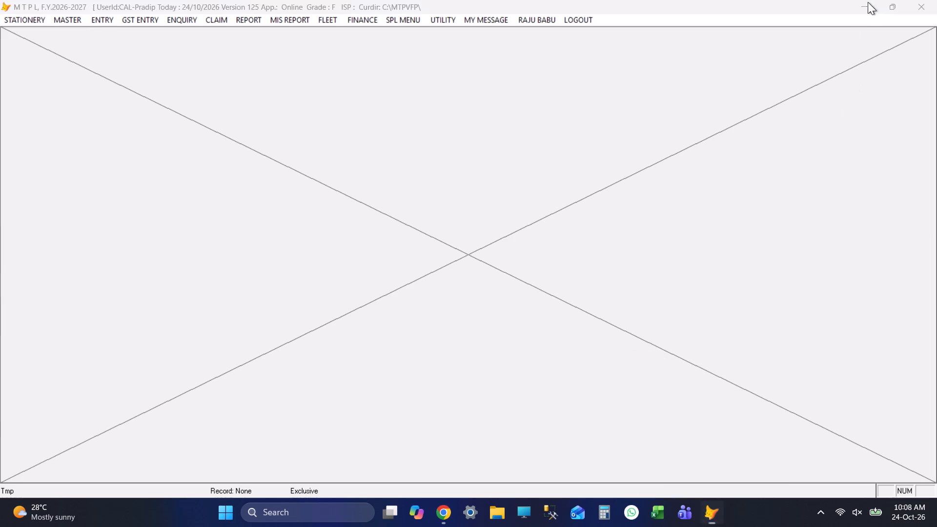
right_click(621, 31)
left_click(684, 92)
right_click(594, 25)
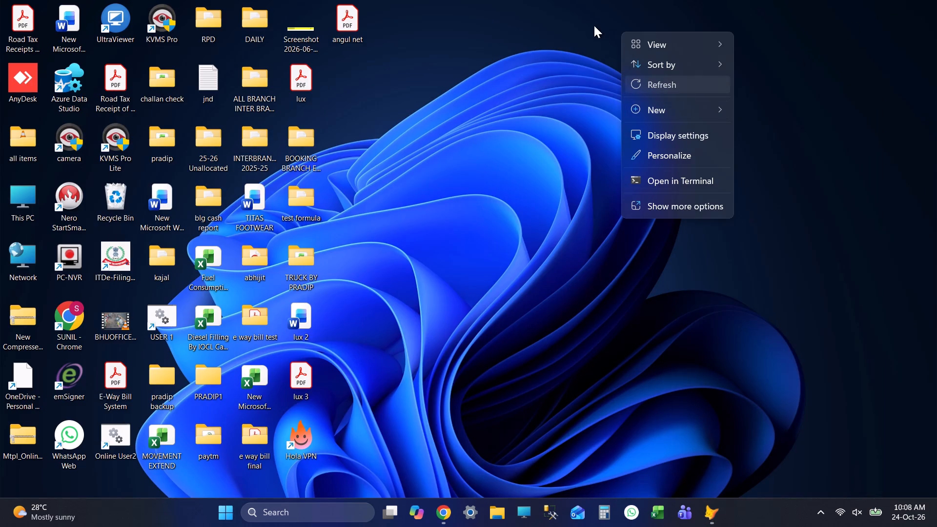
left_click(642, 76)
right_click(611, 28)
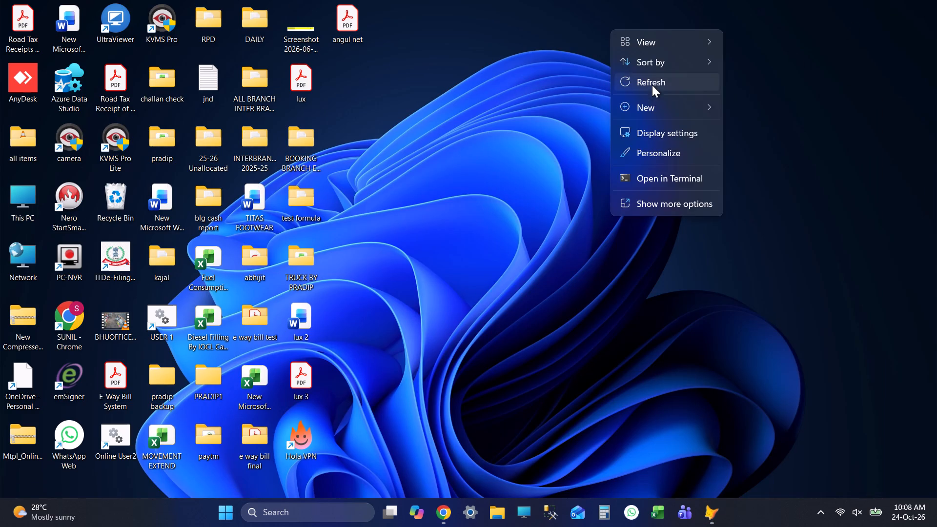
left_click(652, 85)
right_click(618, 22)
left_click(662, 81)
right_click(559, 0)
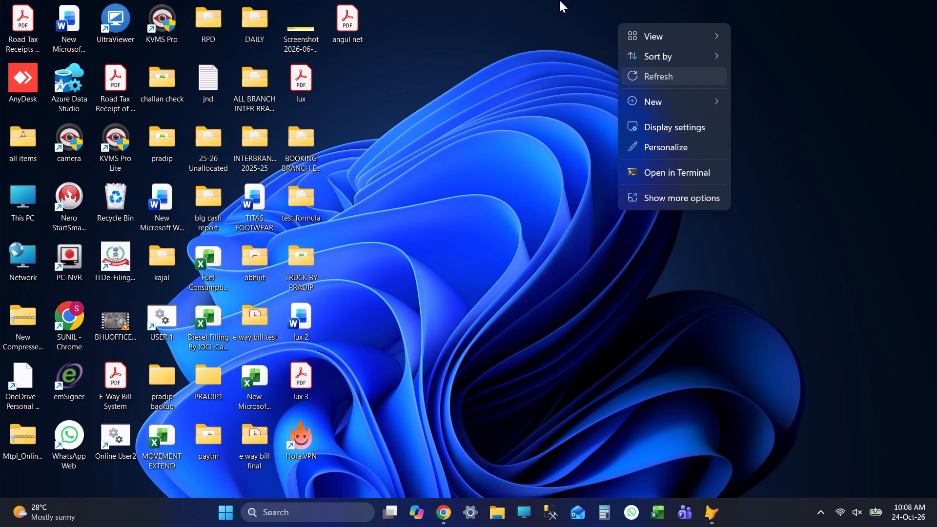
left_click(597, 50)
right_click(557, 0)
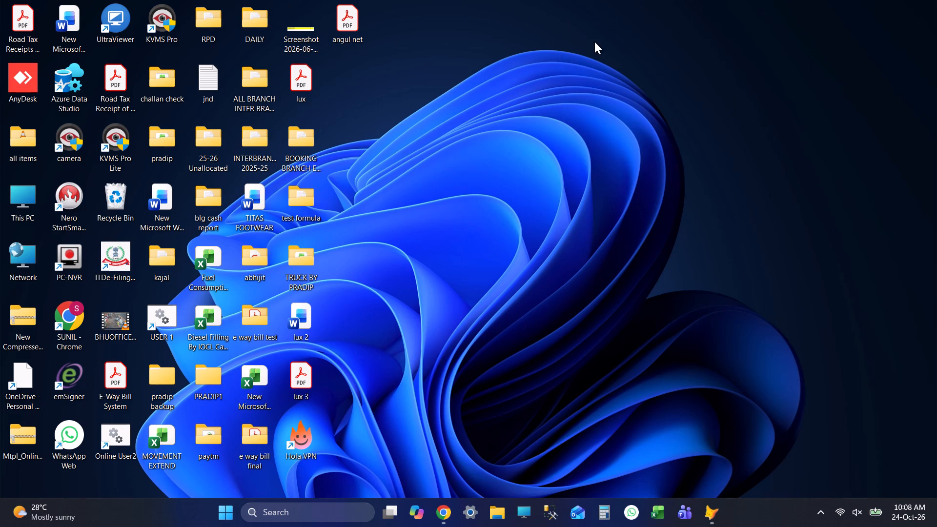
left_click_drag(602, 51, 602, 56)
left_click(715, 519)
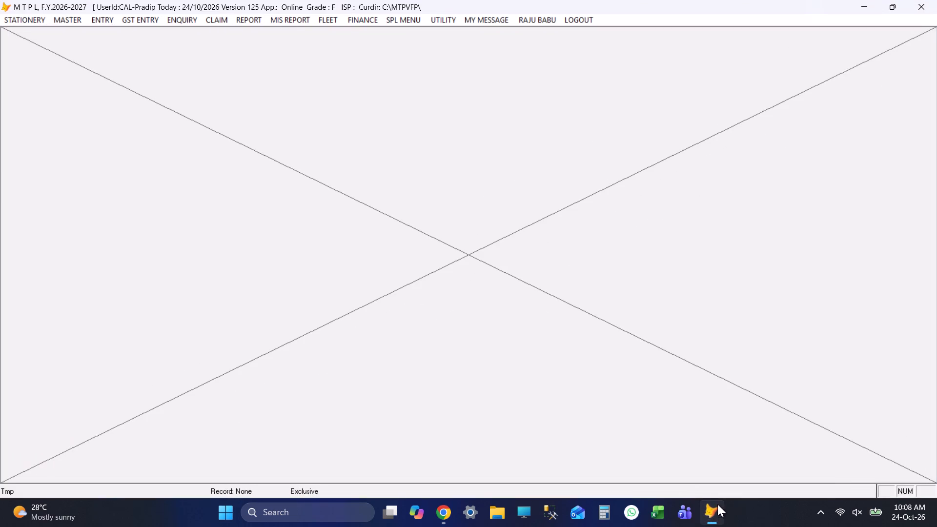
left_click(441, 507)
View the Manifest Weight Loss Report for branch JGP with the period starting 23/10/2026, then close the report.
left_click(243, 16)
left_click(311, 47)
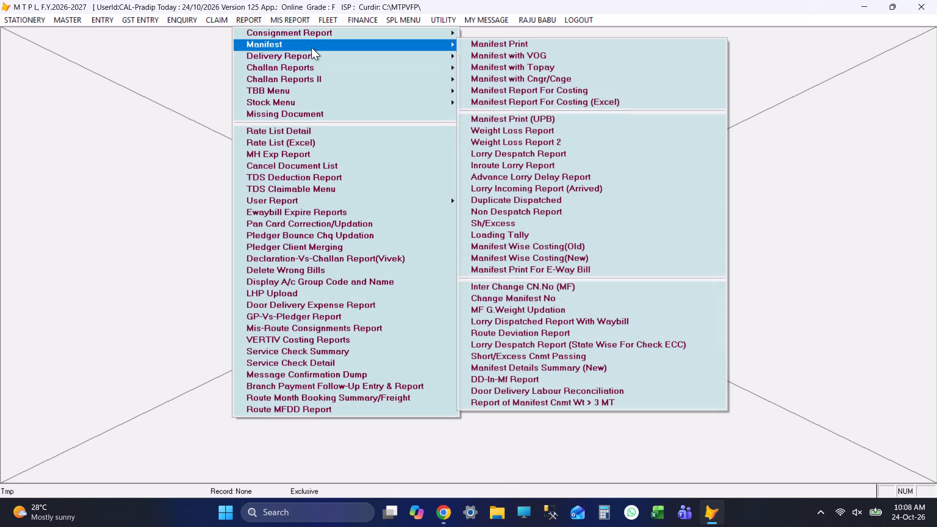
left_click(587, 137)
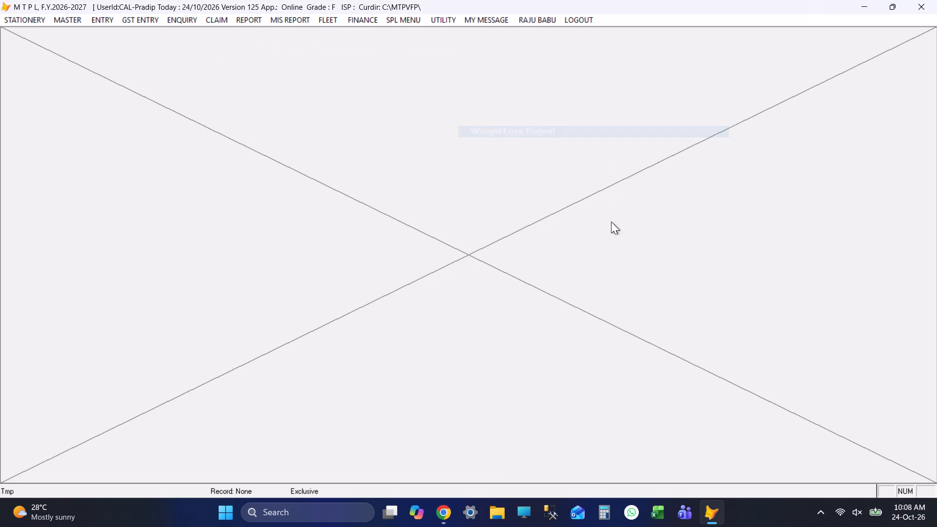
type("jgp")
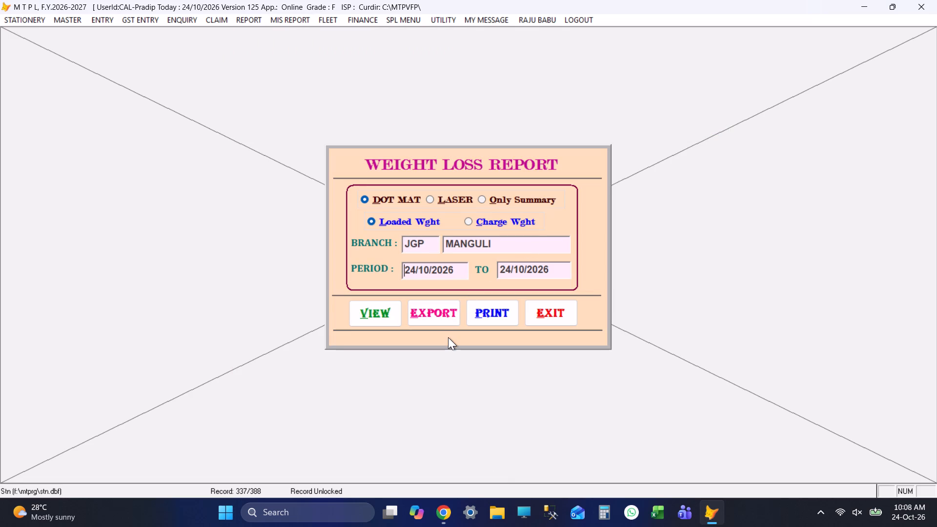
type("23")
key("Return")
key("Return")
key("Return")
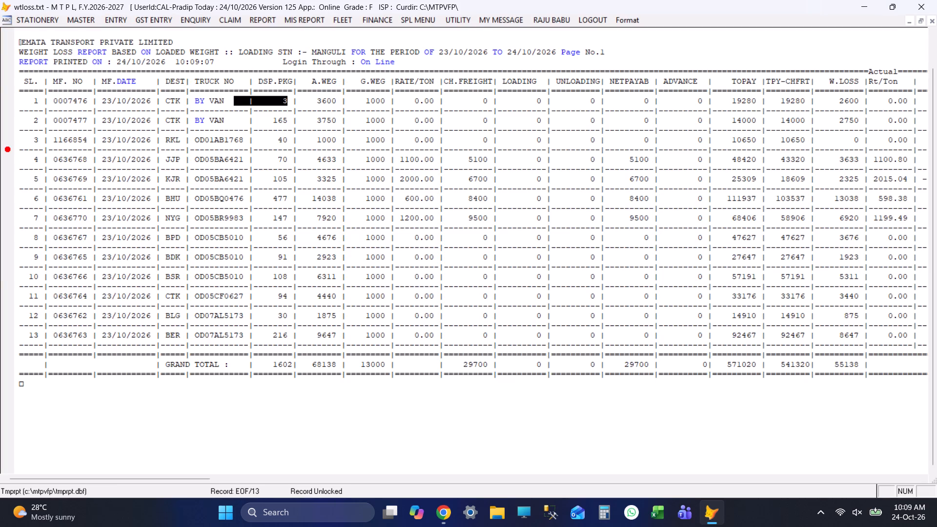
left_click(660, 112)
key("Escape")
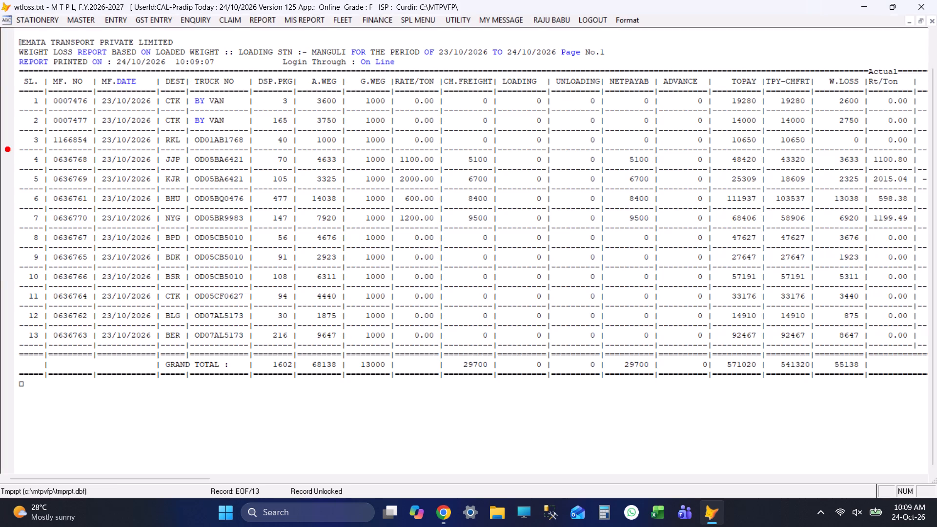
Reopen the JGP weight loss report and take a full-screen screenshot showing its leading columns.
left_click(371, 313)
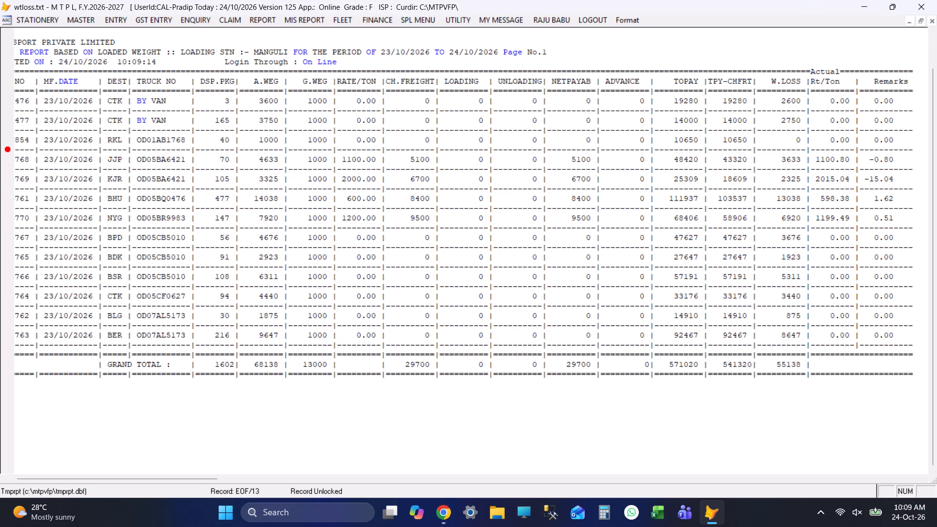
left_click_drag(202, 479, 189, 482)
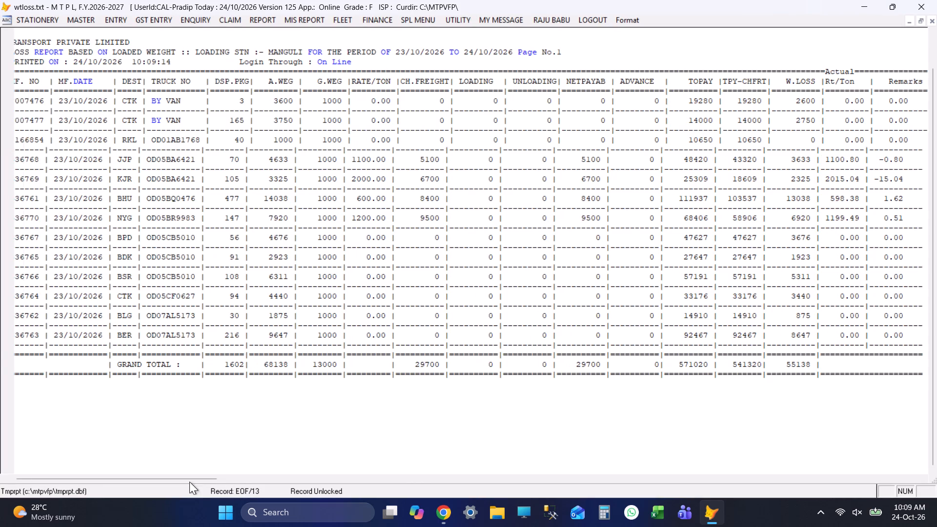
left_click_drag(189, 482, 117, 490)
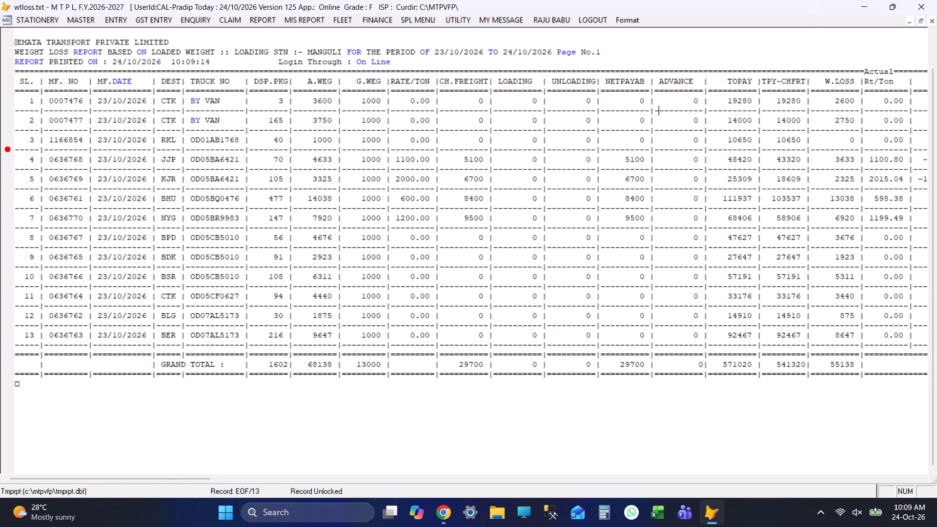
key("super+Print")
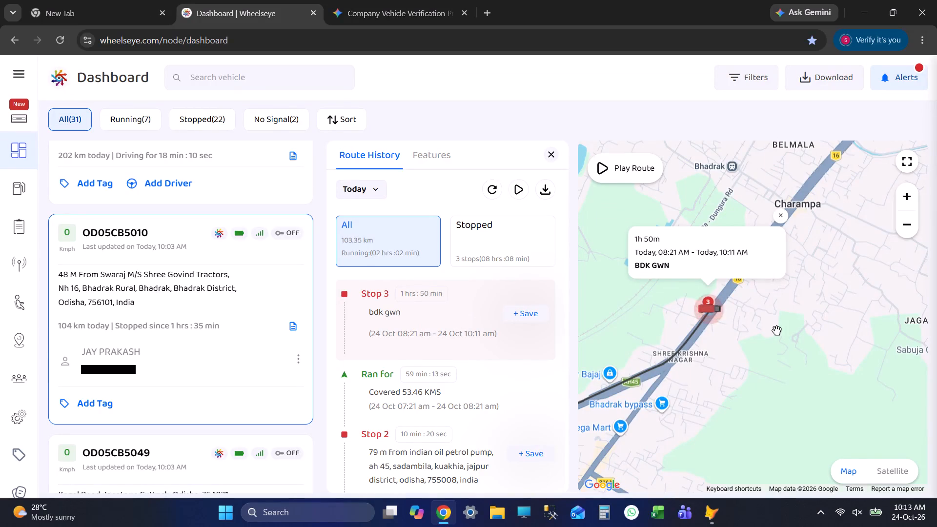
left_click(892, 468)
scroll(678, 313, "up", 1)
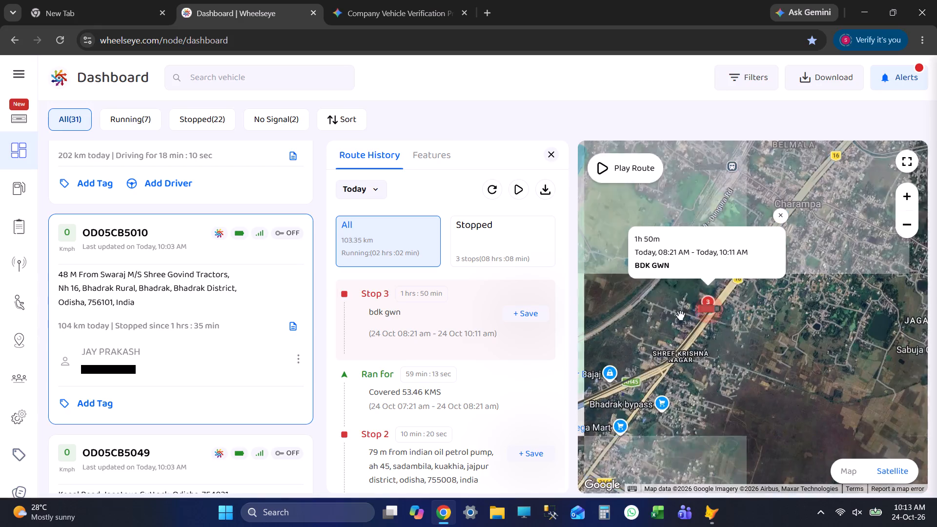
scroll(680, 315, "up", 6)
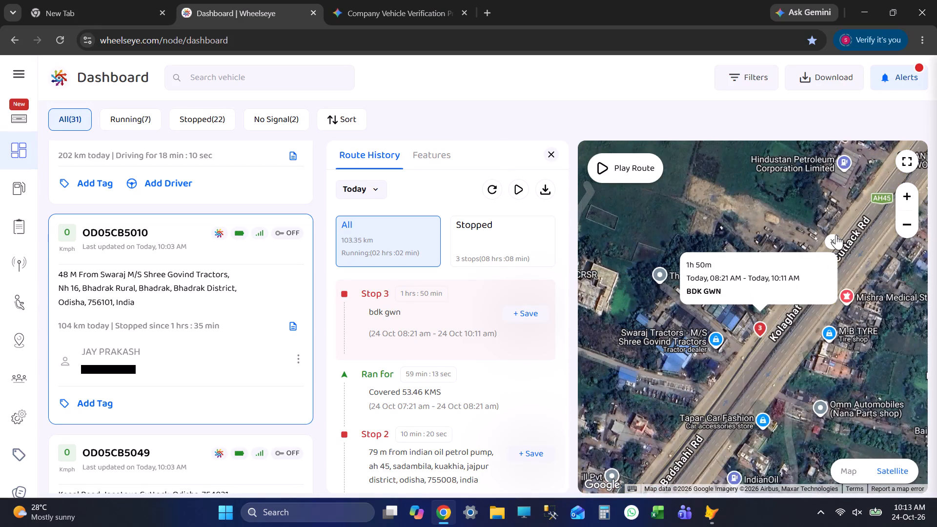
left_click(836, 235)
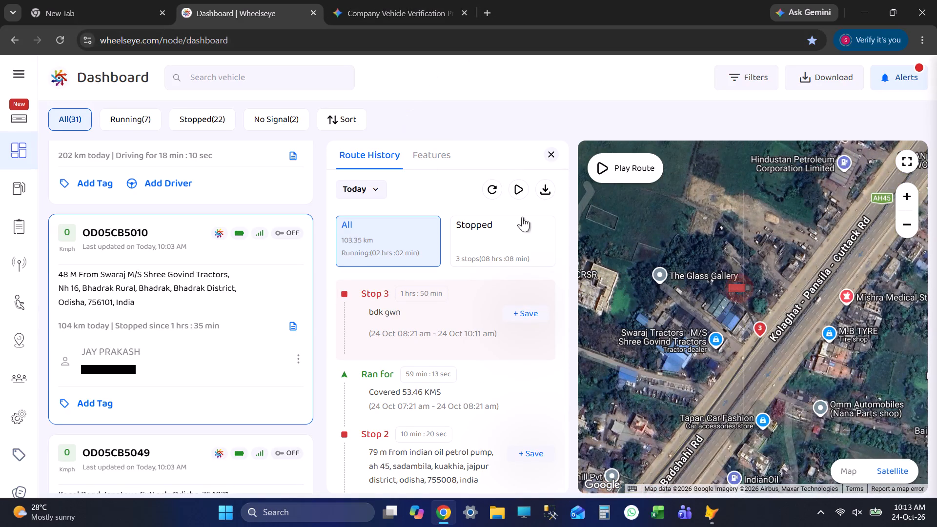
scroll(467, 398, "down", 2)
scroll(469, 409, "up", 1)
scroll(469, 410, "down", 5)
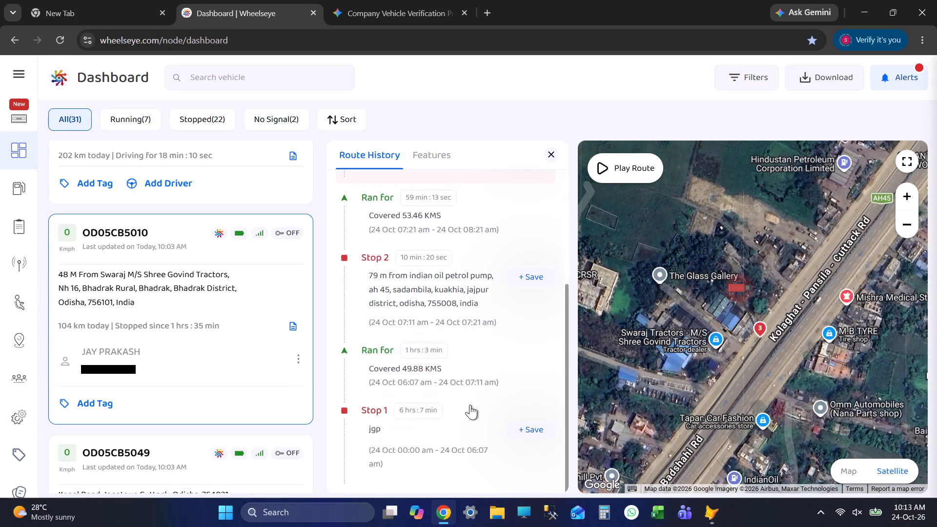
scroll(470, 405, "down", 2)
left_click(467, 444)
scroll(469, 400, "up", 4)
scroll(464, 320, "down", 1)
scroll(463, 320, "up", 2)
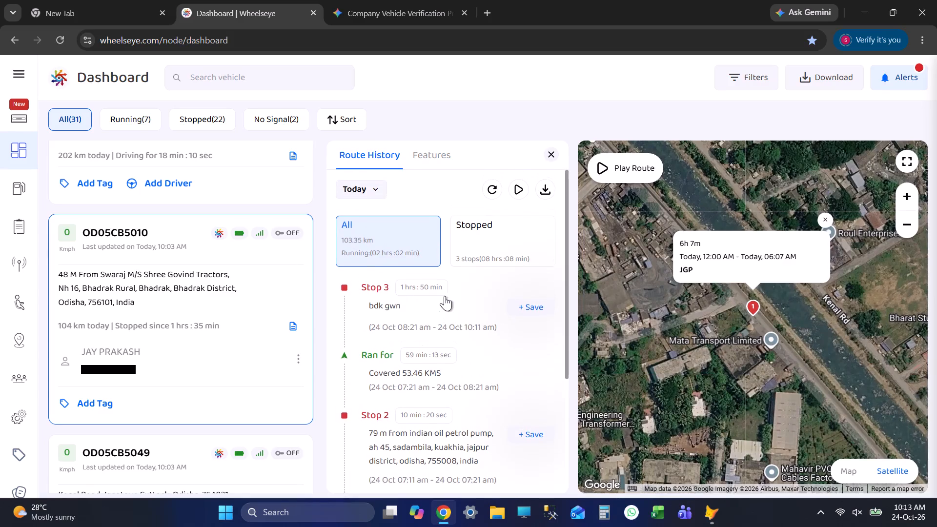
left_click(442, 285)
scroll(769, 327, "down", 2)
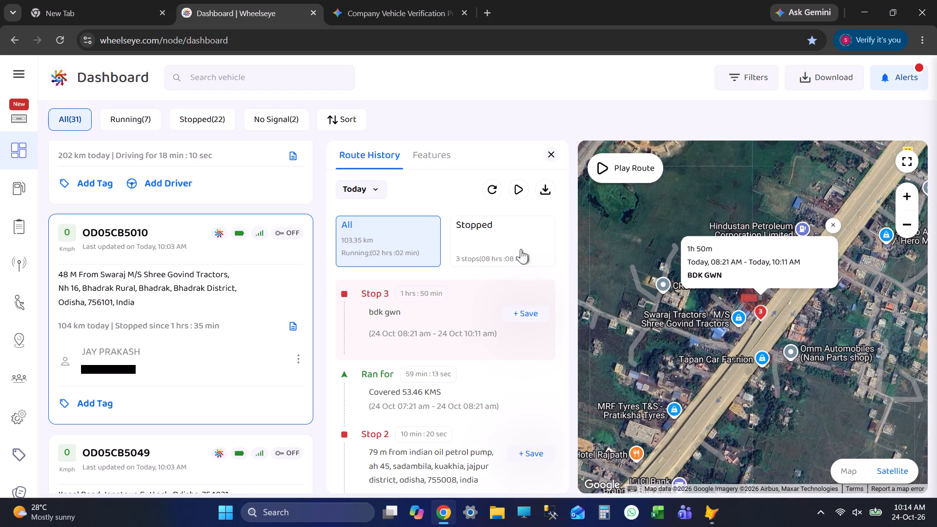
scroll(162, 348, "down", 3)
left_click(163, 350)
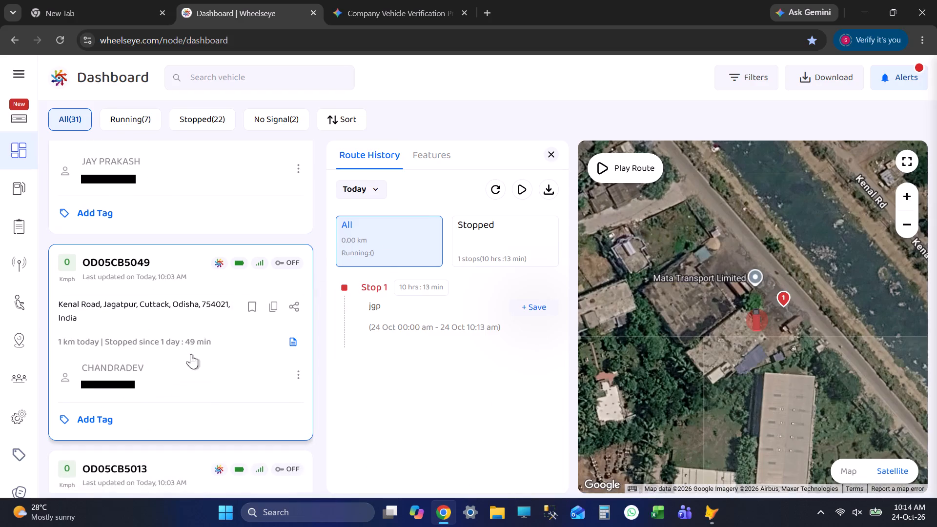
scroll(215, 377, "down", 3)
left_click(190, 364)
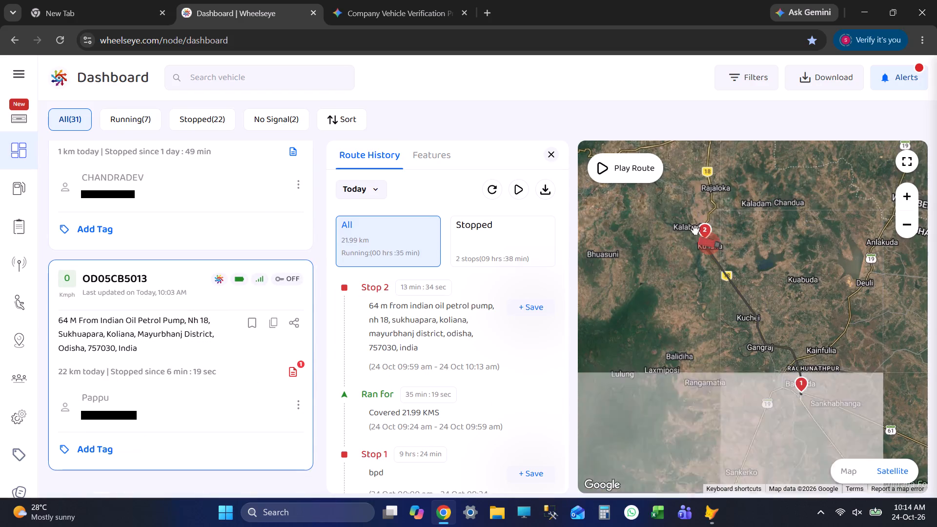
scroll(703, 228, "up", 9)
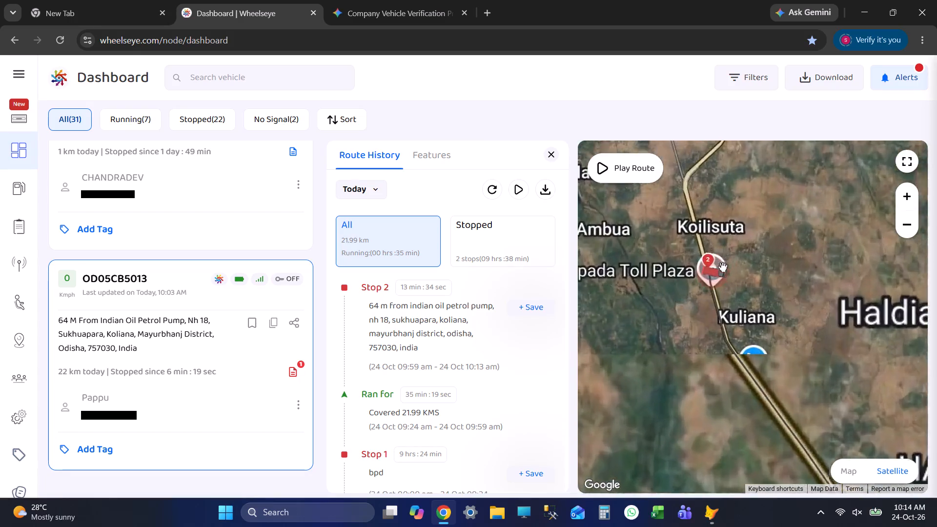
scroll(723, 267, "up", 4)
scroll(676, 287, "up", 7)
scroll(671, 299, "down", 3)
left_click(427, 325)
scroll(214, 357, "down", 4)
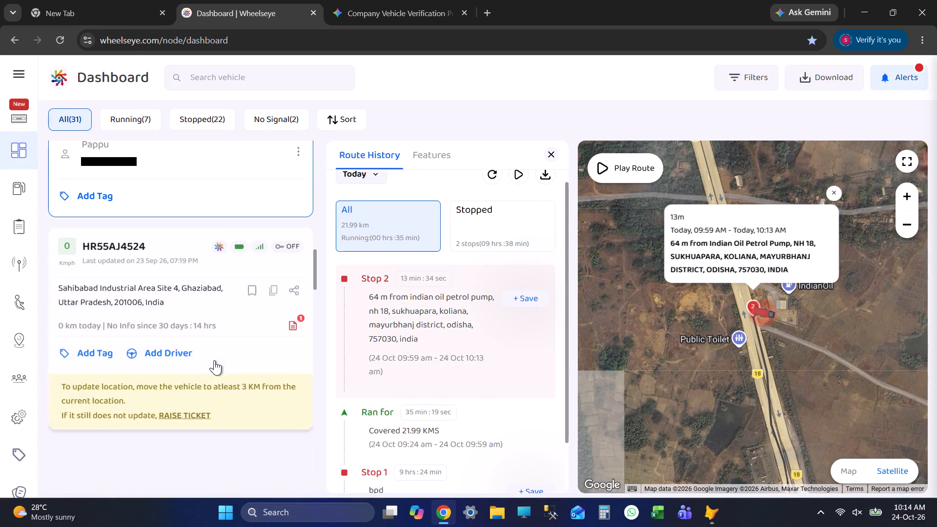
scroll(712, 318, "down", 10)
scroll(713, 354, "up", 1)
scroll(713, 354, "down", 2)
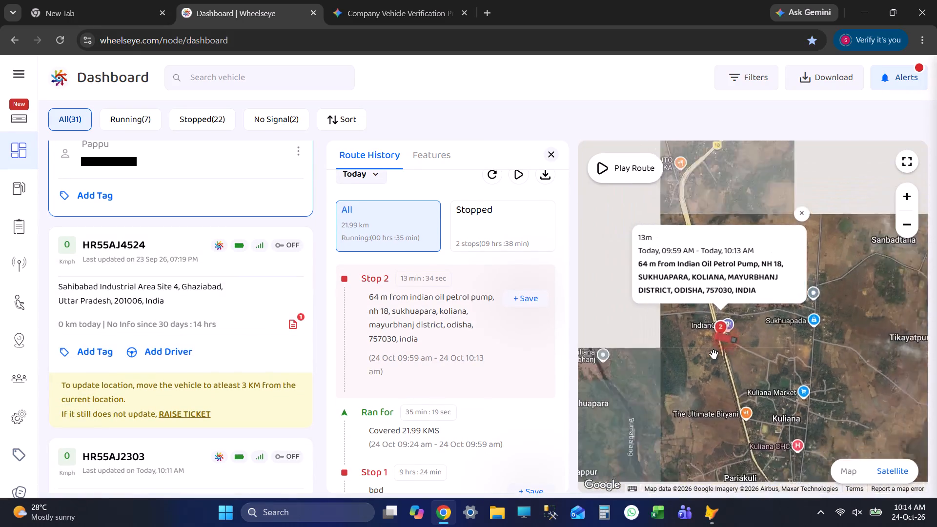
scroll(242, 330, "up", 4)
scroll(241, 330, "down", 4)
left_click(189, 296)
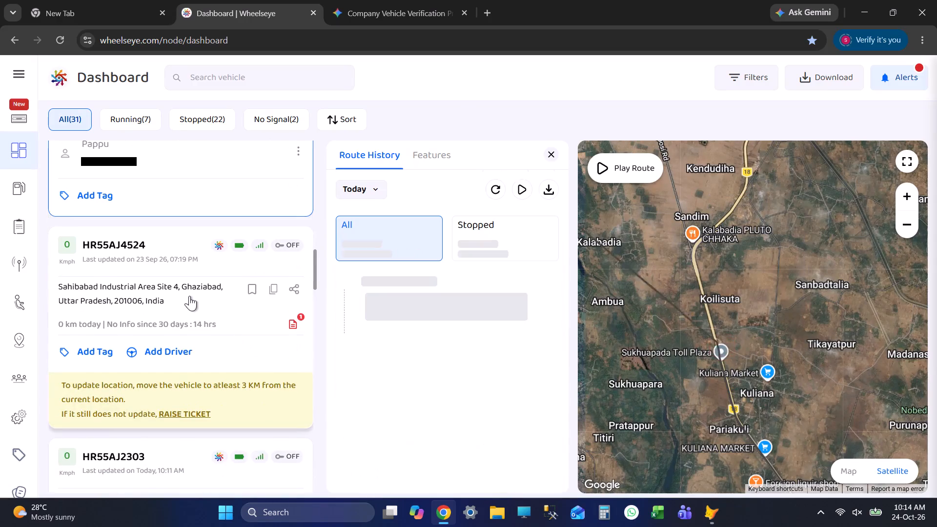
scroll(210, 305, "down", 3)
left_click(194, 311)
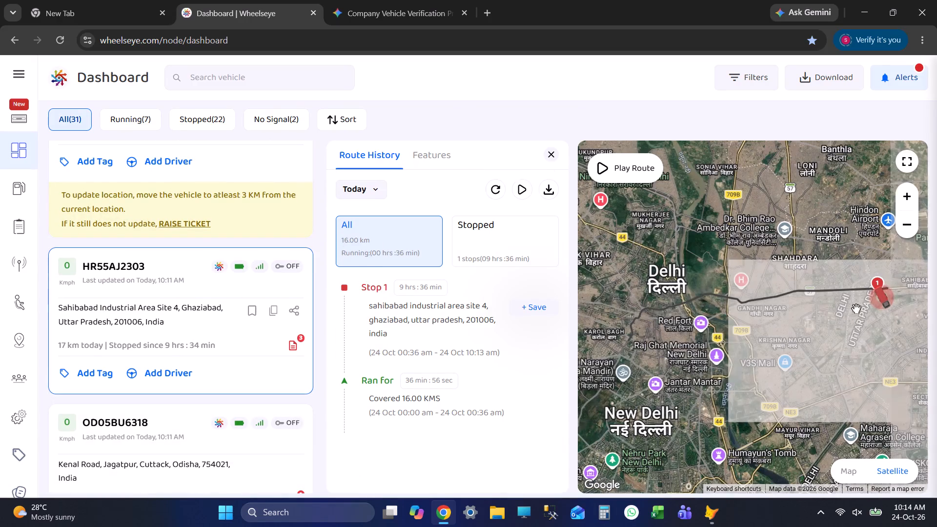
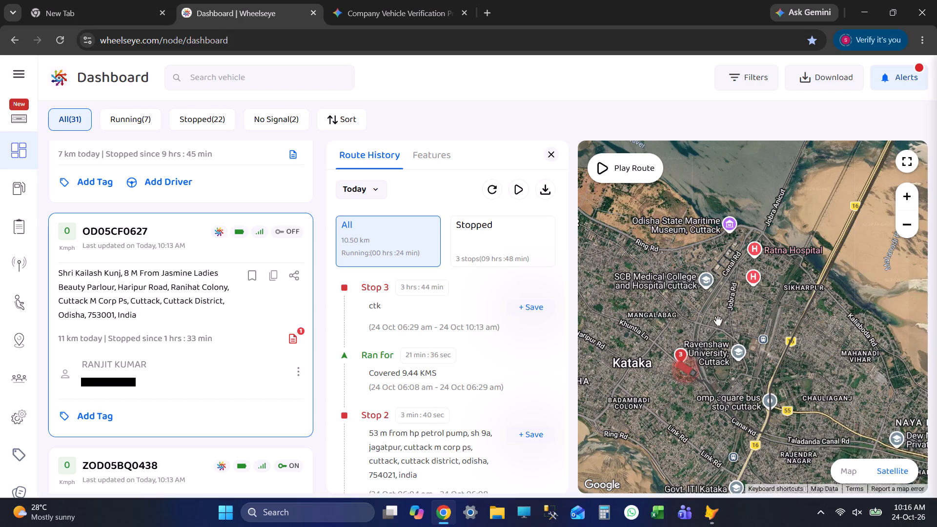
scroll(718, 321, "down", 3)
scroll(717, 331, "up", 3)
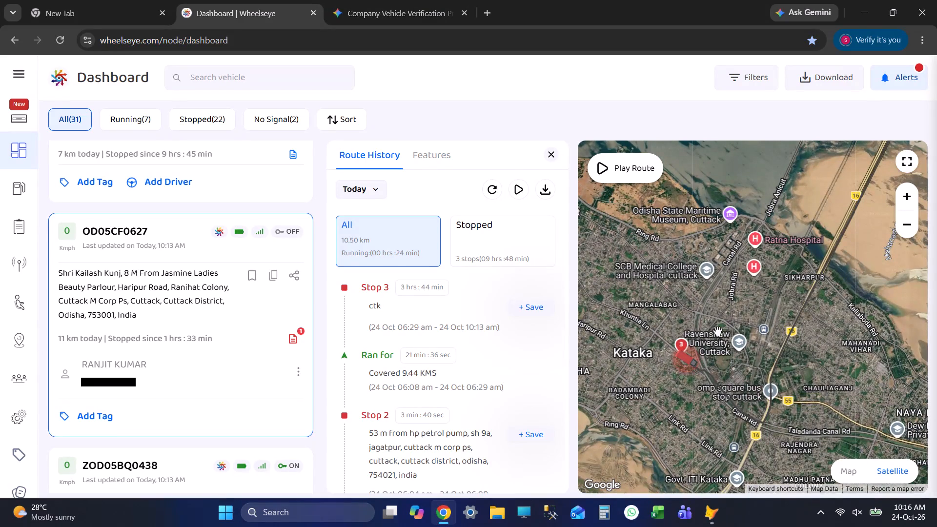
scroll(744, 227, "up", 7)
scroll(740, 272, "down", 9)
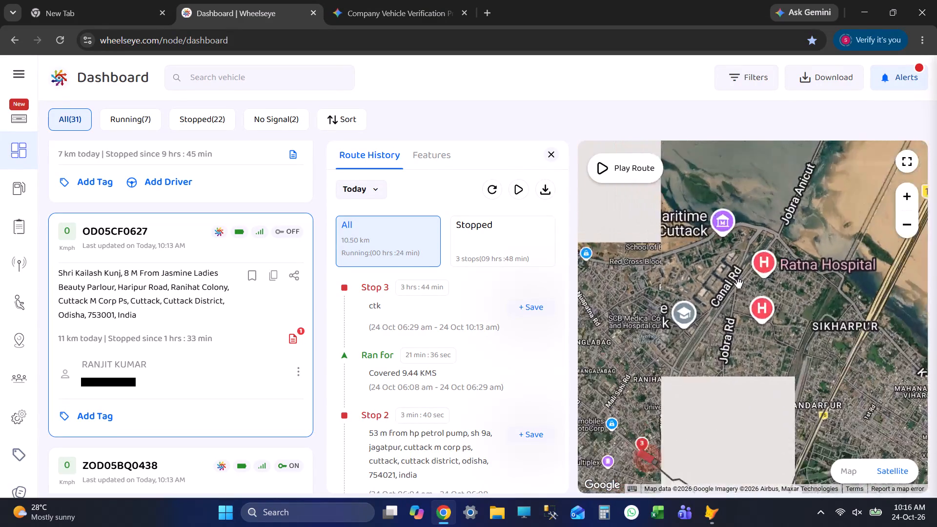
scroll(738, 284, "down", 4)
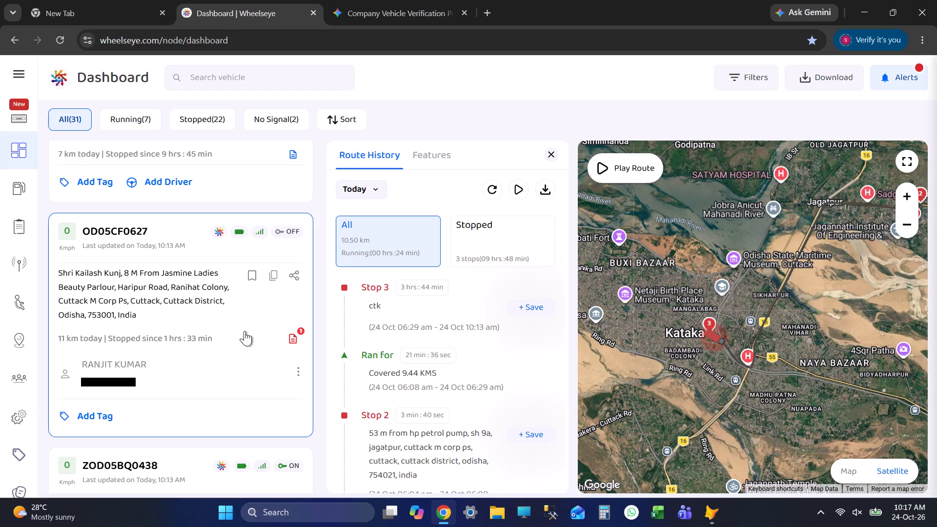
scroll(167, 333, "down", 2)
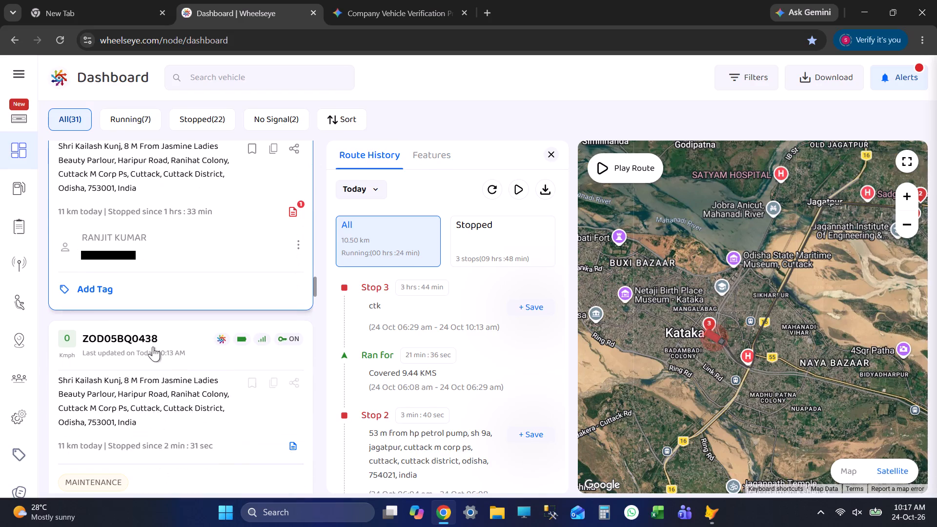
scroll(165, 337, "up", 2)
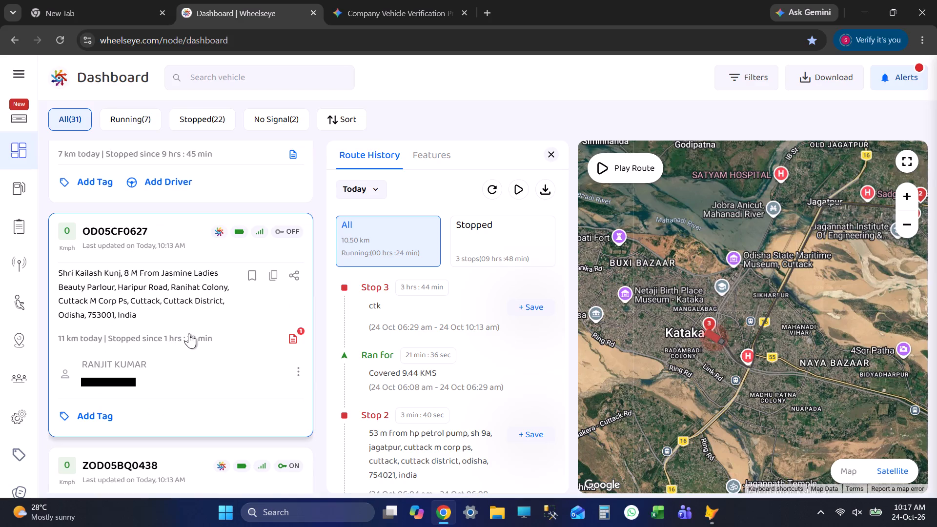
left_click(401, 297)
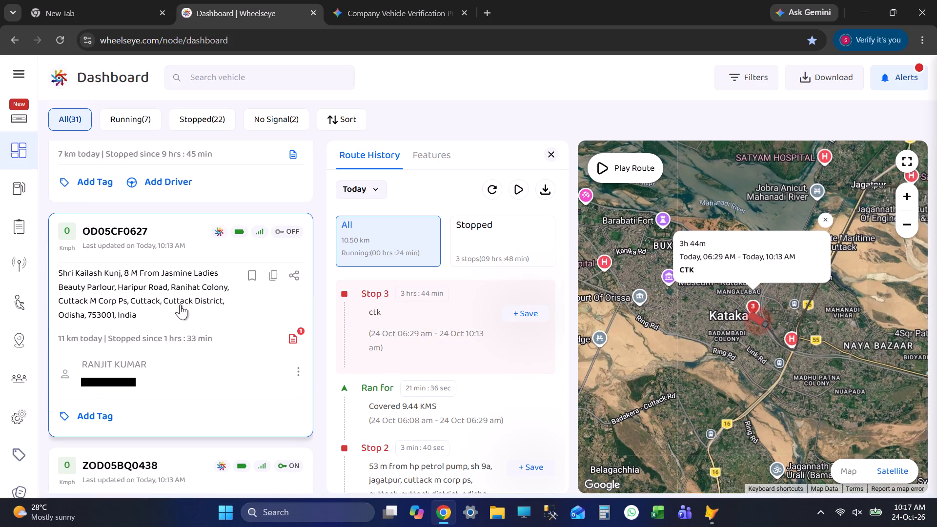
scroll(186, 306, "down", 4)
left_click(179, 242)
scroll(185, 267, "down", 2)
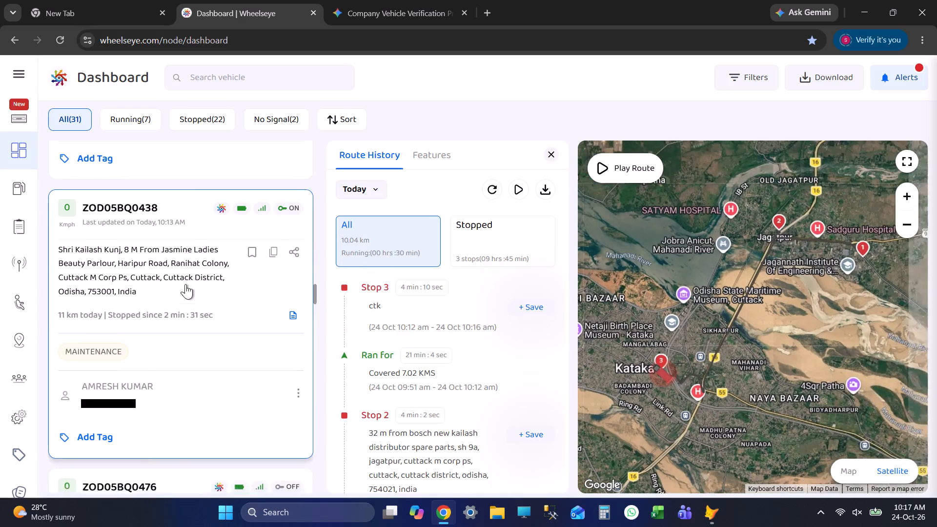
scroll(185, 284, "down", 1)
scroll(185, 286, "up", 3)
scroll(648, 365, "up", 2)
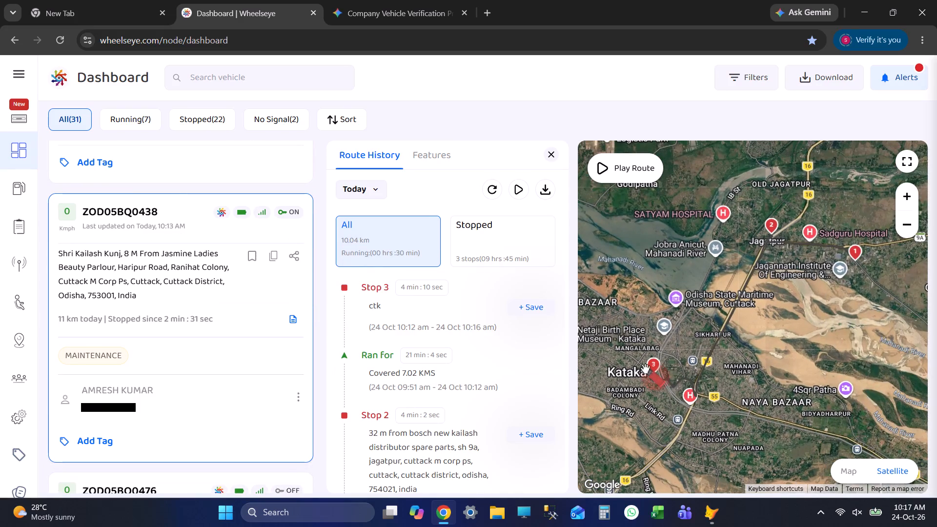
scroll(645, 368, "up", 3)
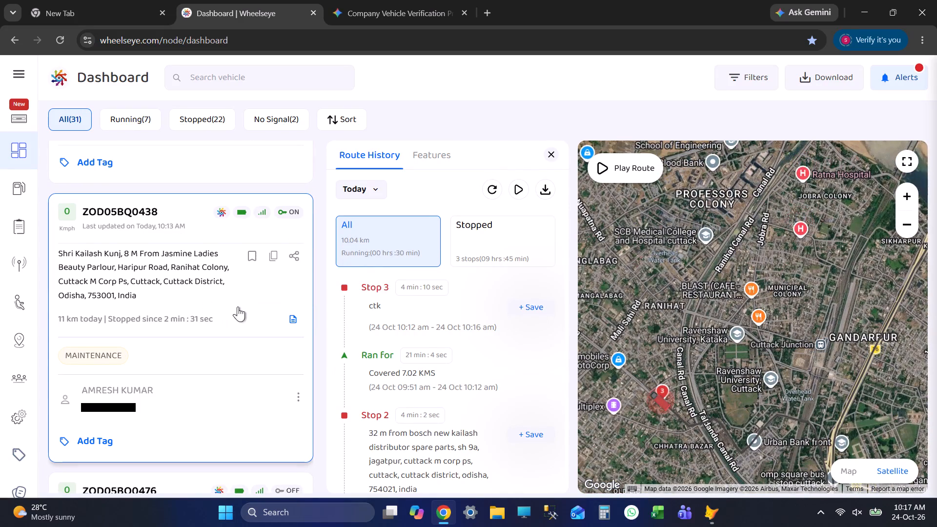
scroll(676, 404, "up", 3)
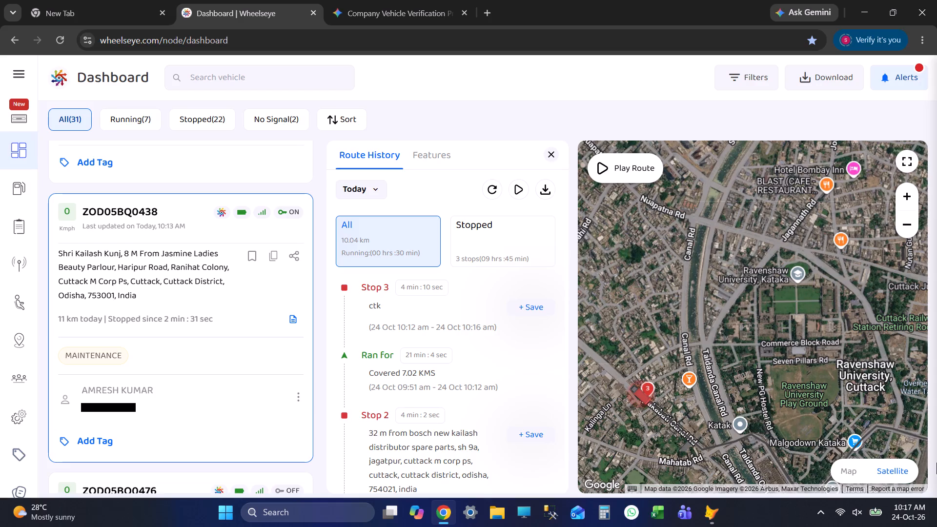
scroll(235, 280, "down", 3)
left_click(164, 353)
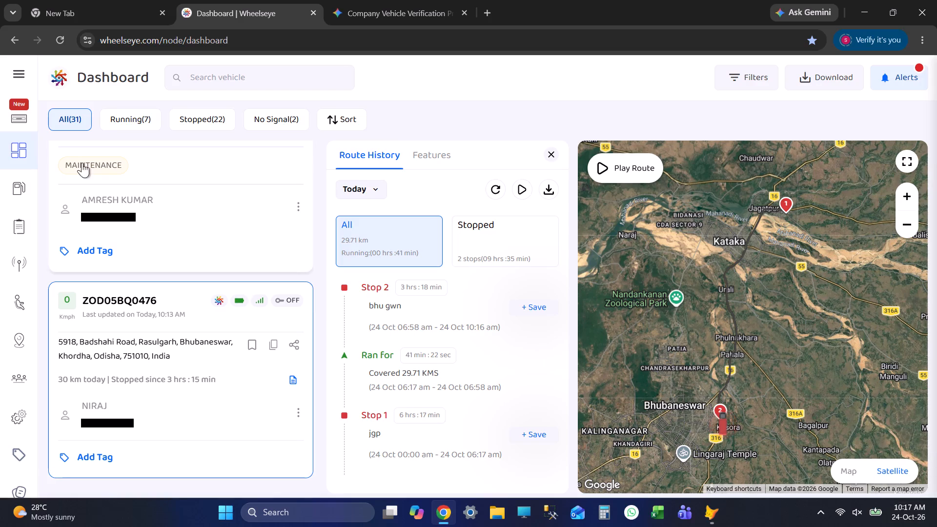
left_click(416, 311)
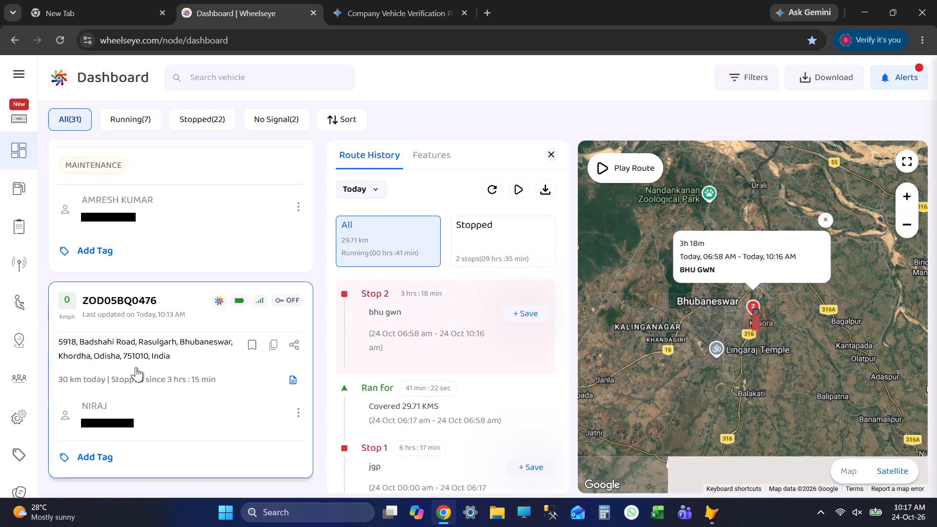
scroll(139, 371, "down", 4)
left_click(133, 337)
scroll(192, 304, "down", 3)
left_click(155, 273)
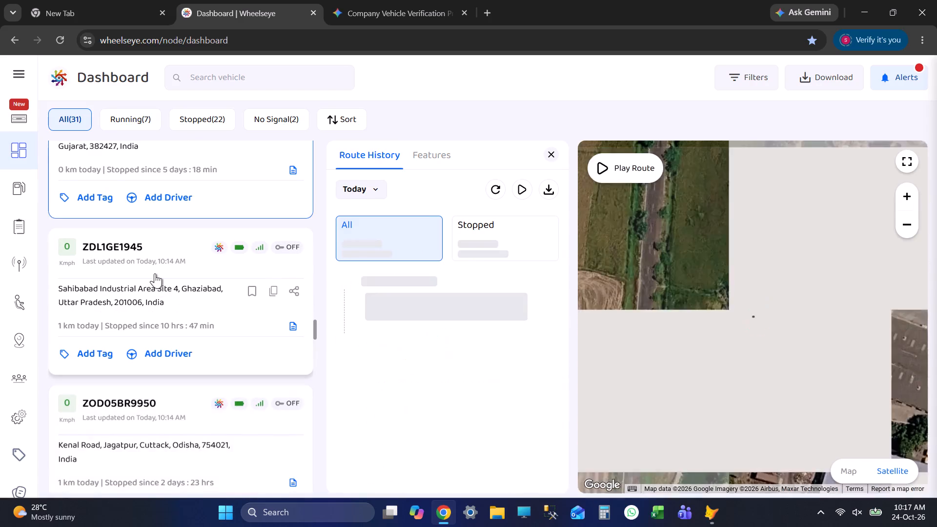
scroll(190, 311, "down", 2)
scroll(209, 338, "up", 1)
scroll(209, 338, "down", 1)
left_click(165, 294)
scroll(194, 286, "down", 1)
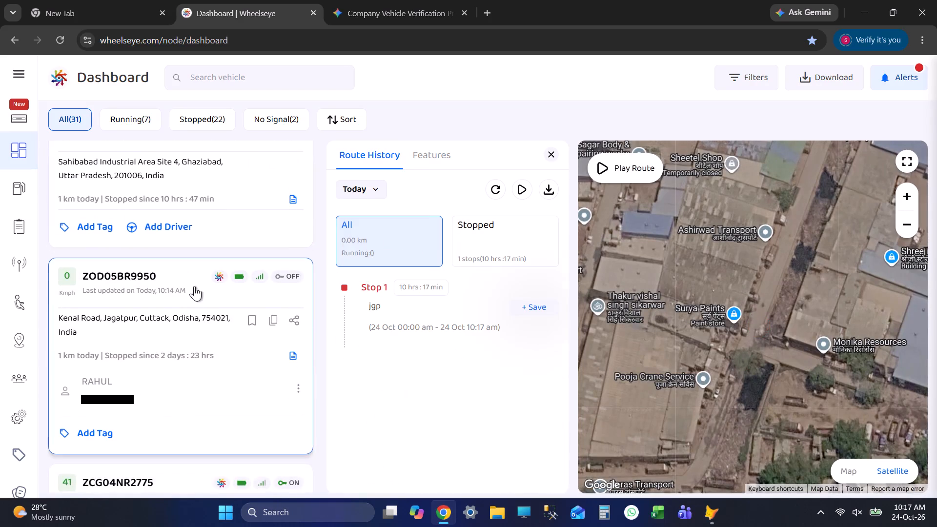
scroll(194, 286, "down", 3)
left_click(182, 288)
scroll(188, 290, "down", 2)
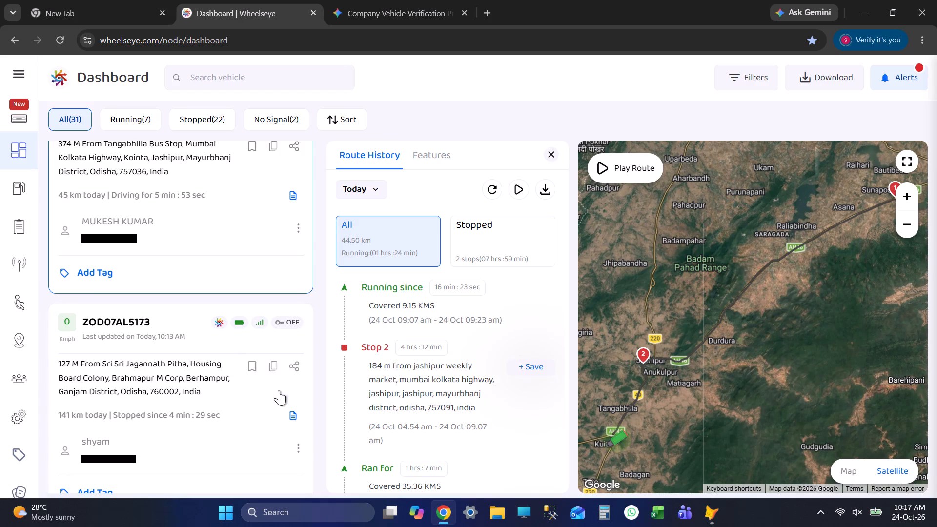
left_click_drag(433, 387, 428, 387)
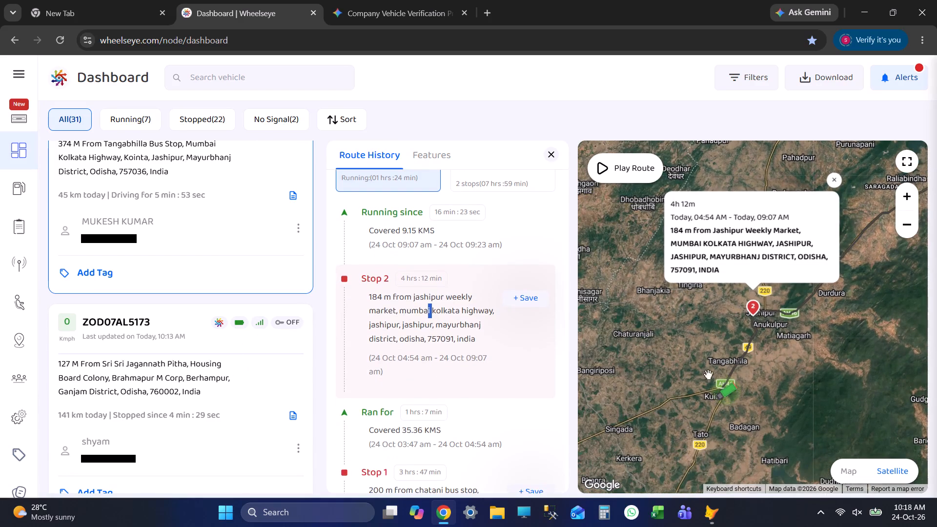
scroll(755, 302, "up", 5)
scroll(772, 336, "down", 1)
scroll(747, 327, "up", 10)
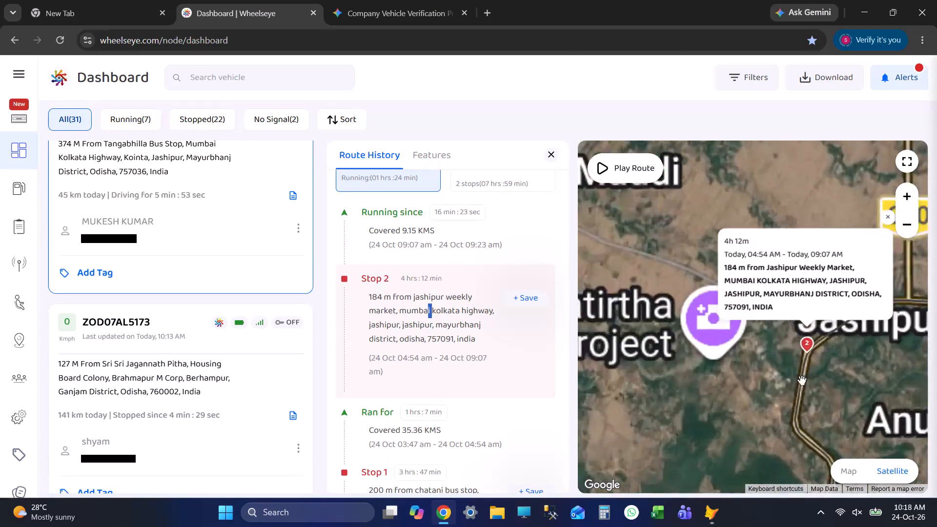
scroll(802, 380, "up", 4)
left_click_drag(759, 309, 708, 362)
scroll(761, 337, "up", 5)
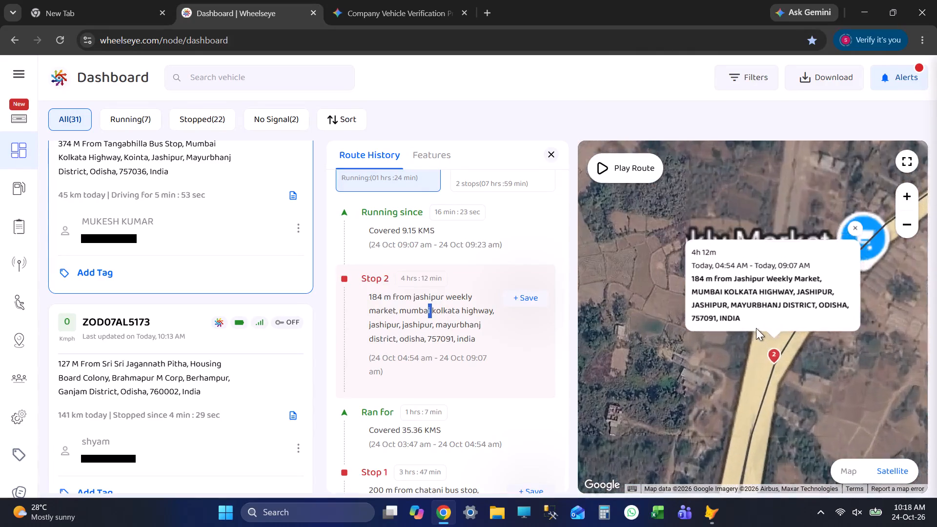
scroll(755, 350, "down", 14)
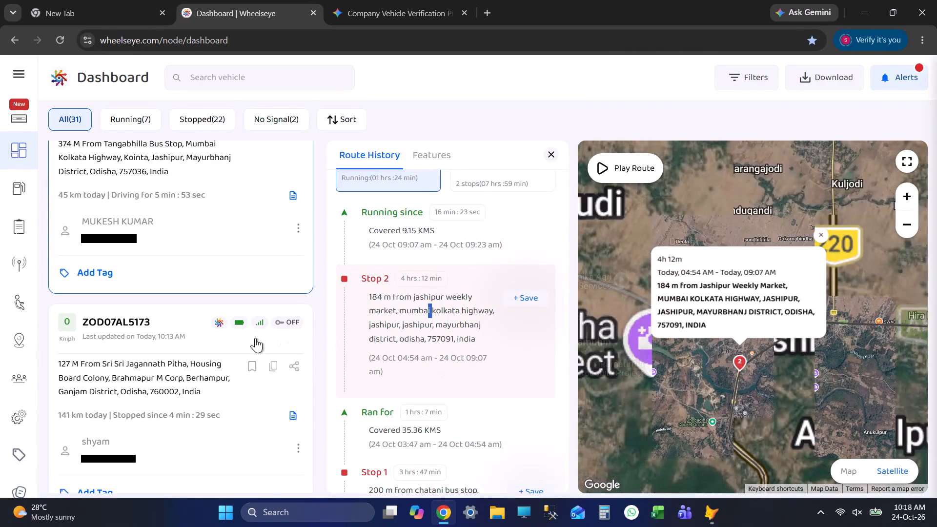
scroll(226, 352, "down", 3)
left_click(171, 237)
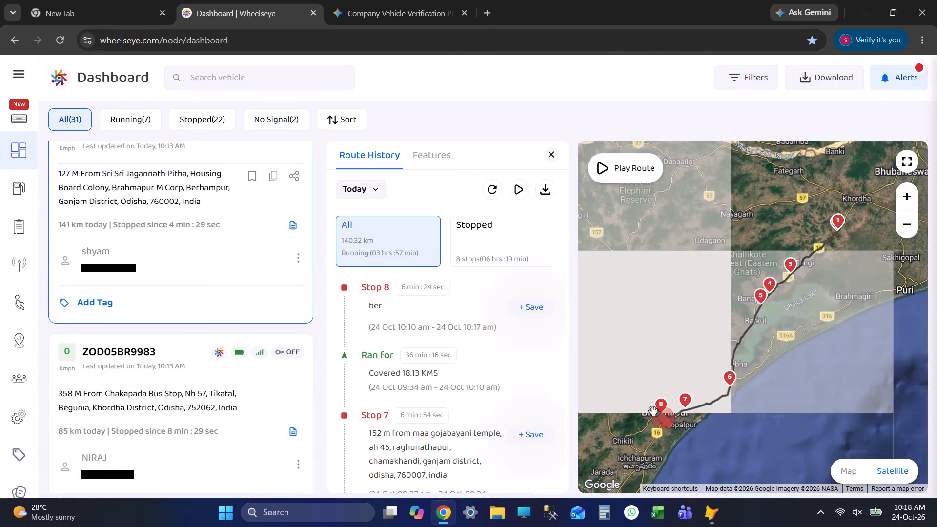
scroll(624, 415, "up", 8)
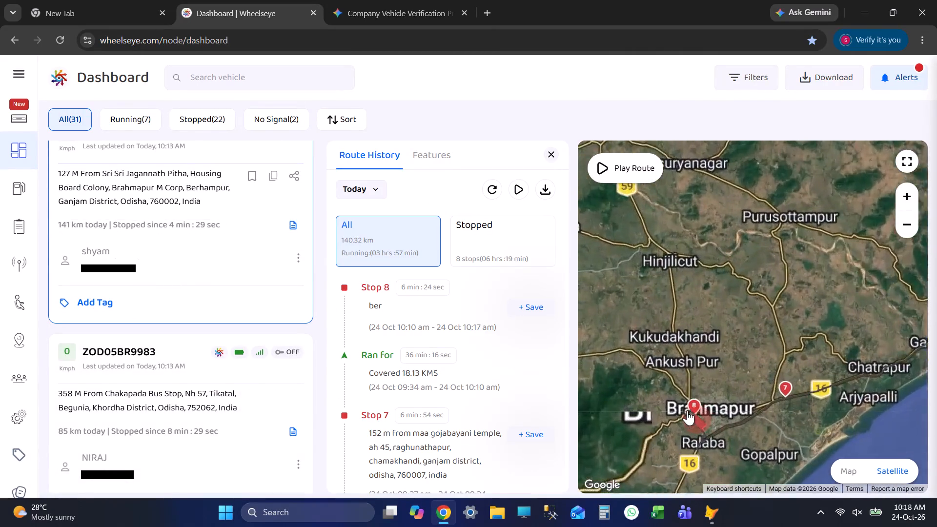
scroll(129, 316, "down", 1)
left_click(137, 333)
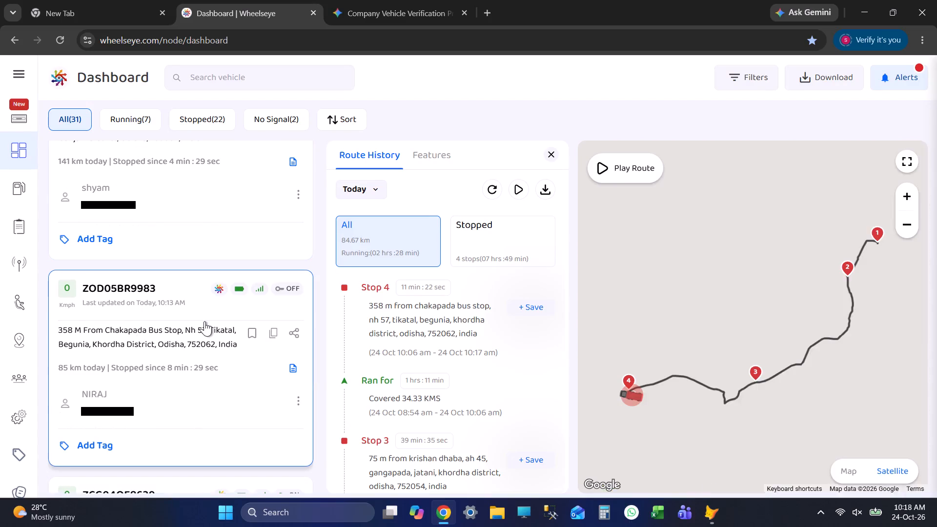
scroll(609, 387, "up", 2)
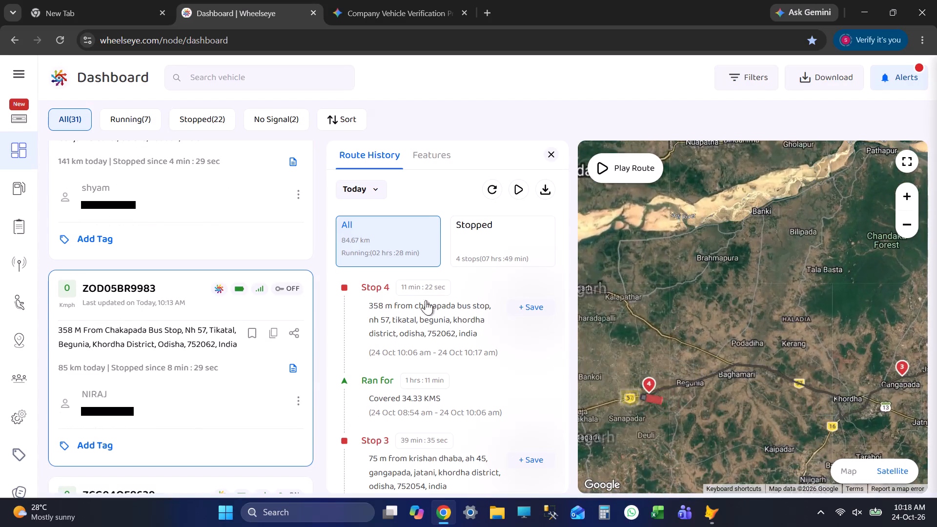
left_click(397, 293)
scroll(751, 337, "down", 5)
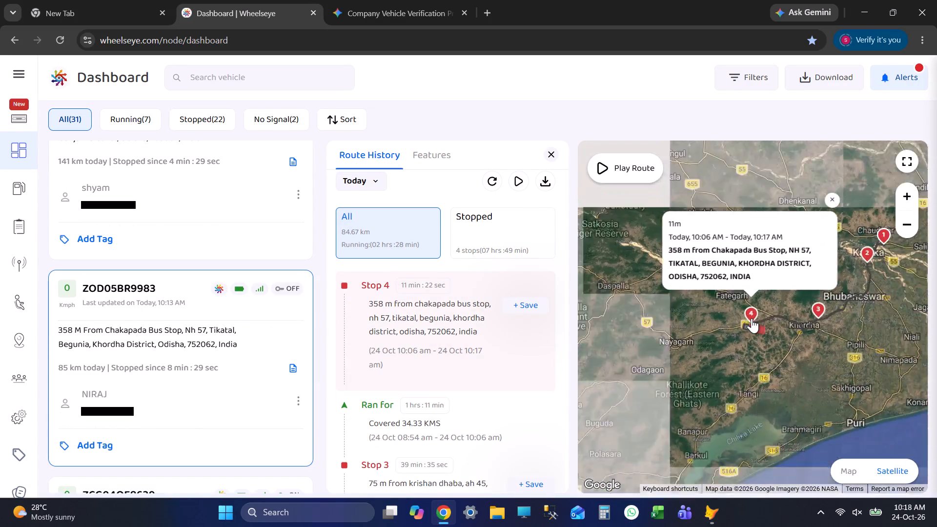
scroll(752, 318, "down", 1)
scroll(752, 318, "up", 3)
scroll(746, 333, "down", 2)
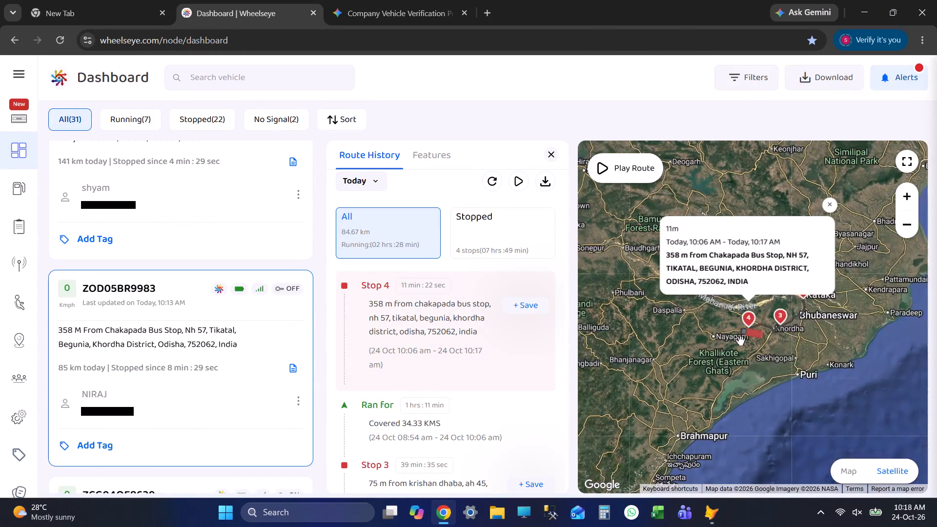
scroll(738, 341, "up", 4)
scroll(413, 362, "down", 3)
left_click(421, 303)
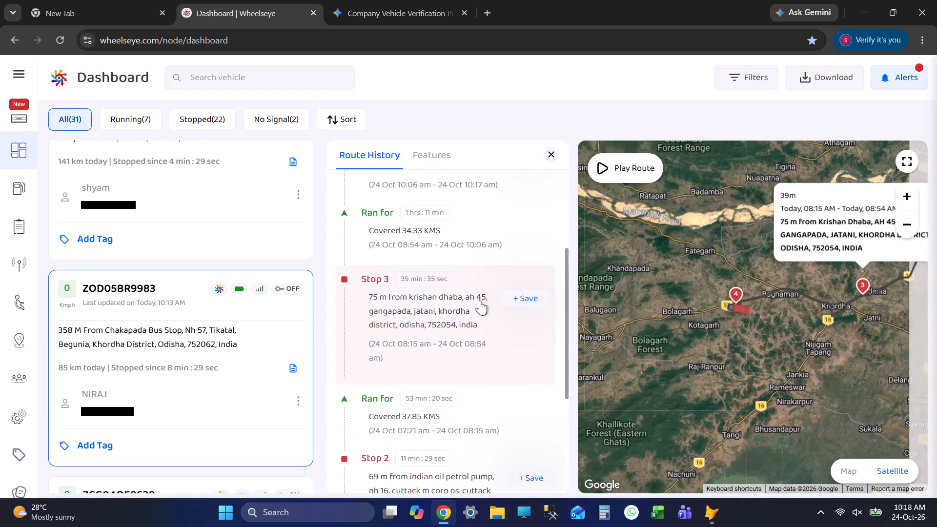
scroll(441, 357, "down", 2)
left_click(460, 382)
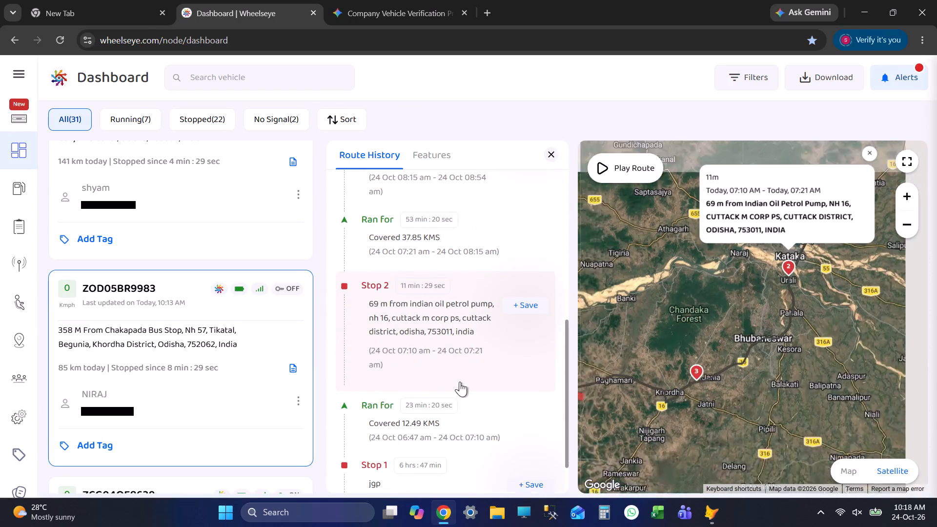
scroll(460, 382, "down", 3)
scroll(454, 360, "up", 4)
scroll(447, 359, "down", 4)
scroll(447, 352, "up", 1)
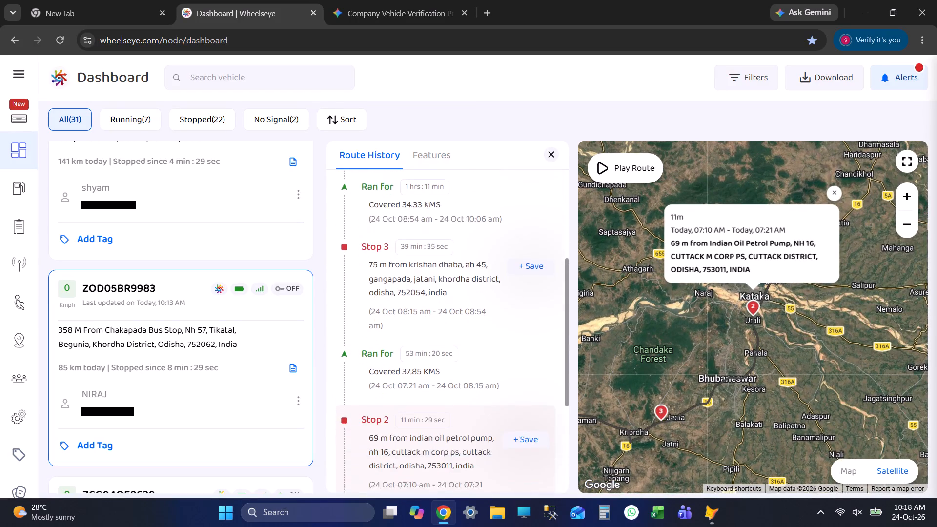
scroll(448, 329, "down", 1)
scroll(448, 336, "up", 1)
scroll(448, 338, "down", 2)
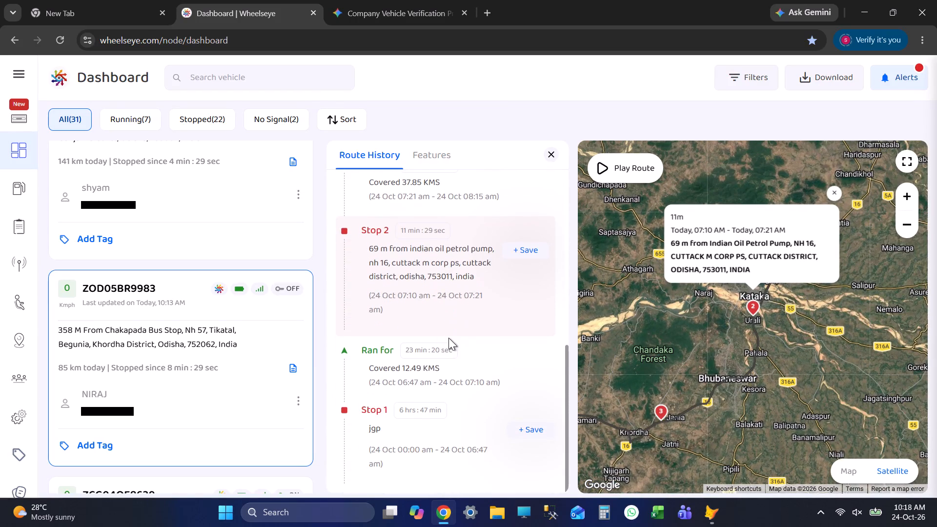
scroll(448, 338, "up", 9)
scroll(145, 361, "down", 4)
left_click(154, 302)
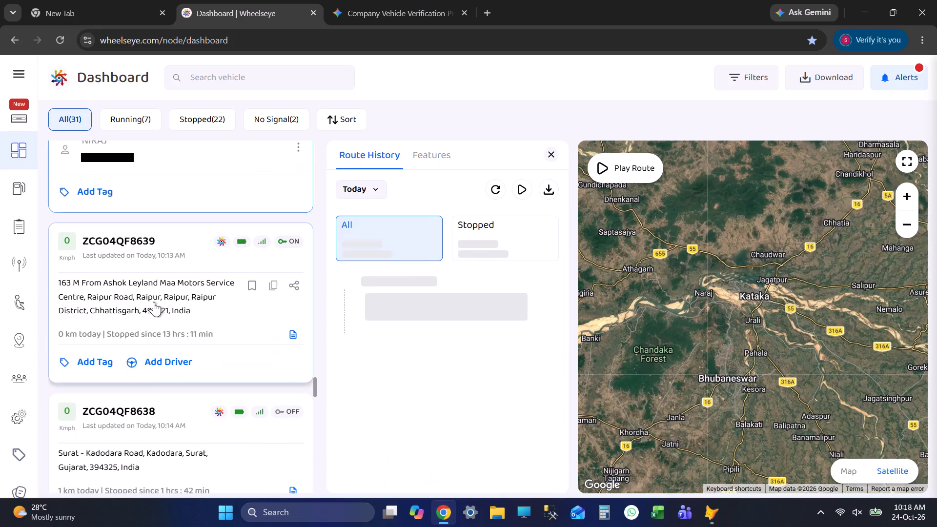
scroll(760, 321, "up", 1)
scroll(755, 330, "down", 1)
scroll(752, 333, "up", 1)
scroll(750, 336, "down", 7)
scroll(742, 344, "up", 1)
scroll(742, 345, "down", 2)
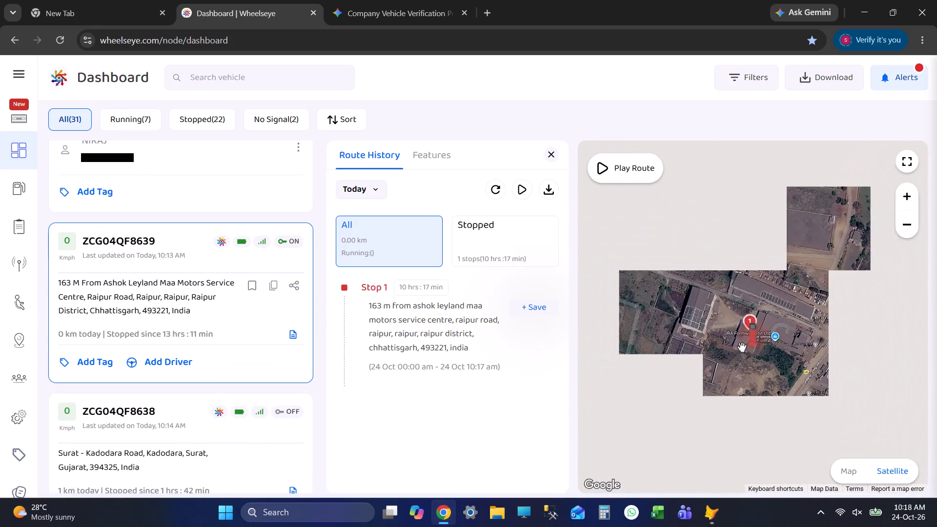
scroll(173, 359, "down", 2)
left_click(172, 334)
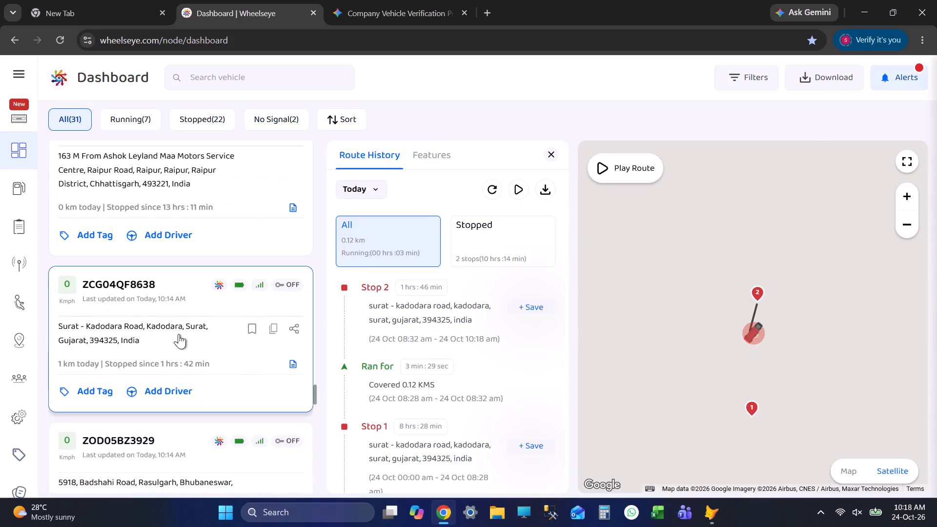
scroll(716, 334, "down", 9)
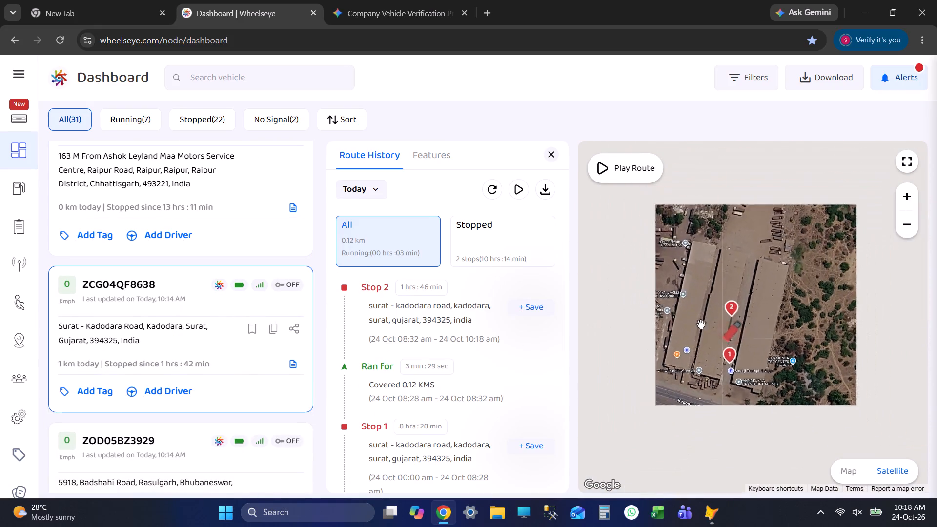
scroll(701, 323, "up", 1)
scroll(701, 325, "down", 3)
left_click(434, 293)
scroll(766, 316, "down", 8)
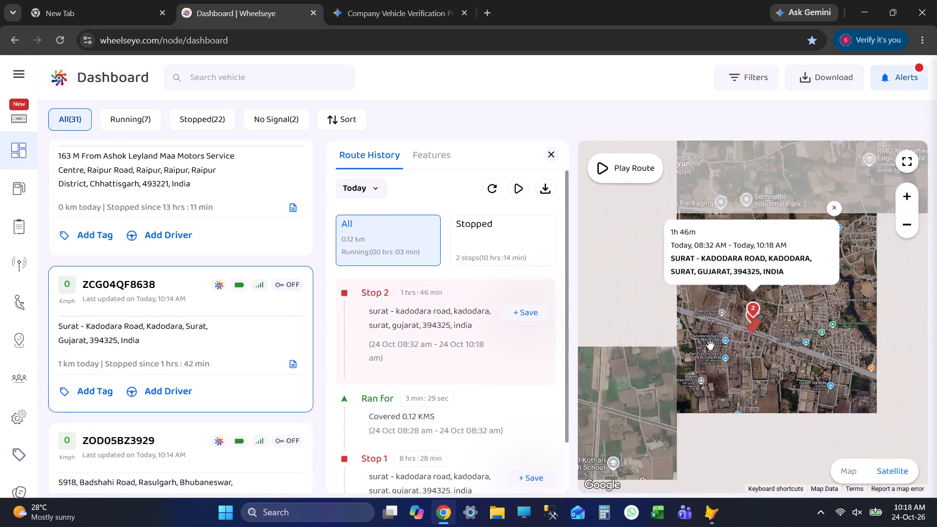
scroll(708, 344, "down", 8)
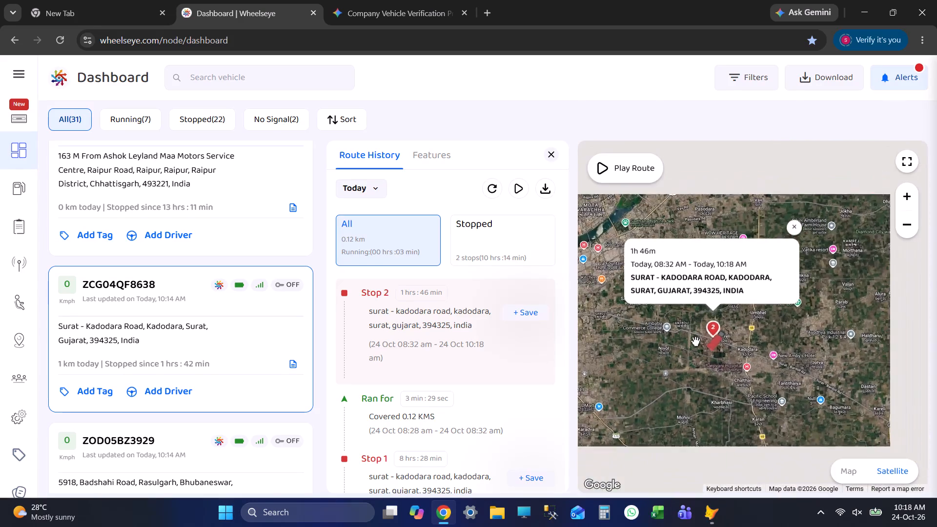
scroll(695, 341, "down", 3)
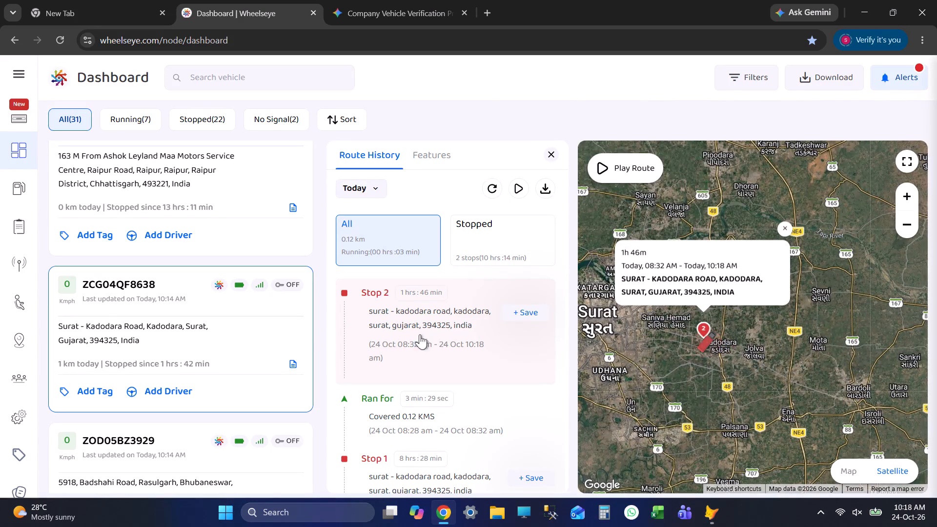
scroll(266, 355, "down", 3)
left_click(190, 313)
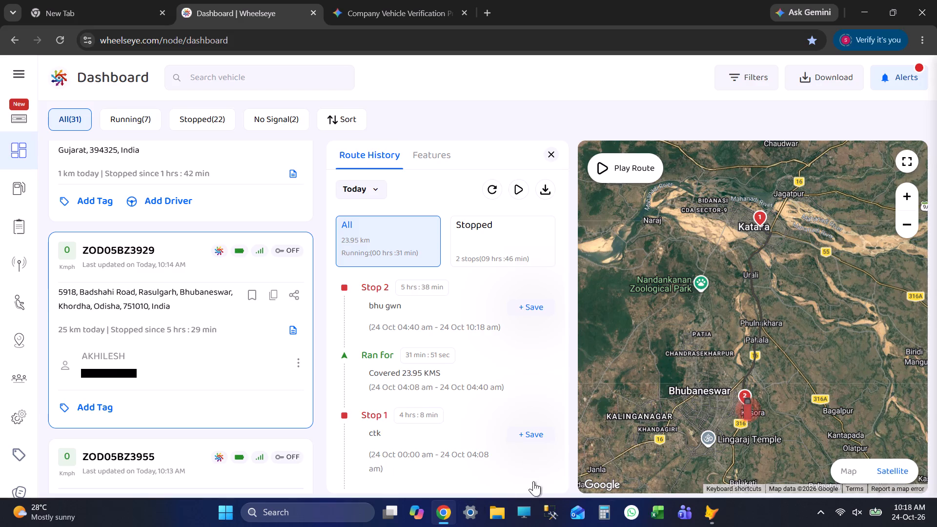
scroll(185, 322, "down", 3)
left_click(171, 284)
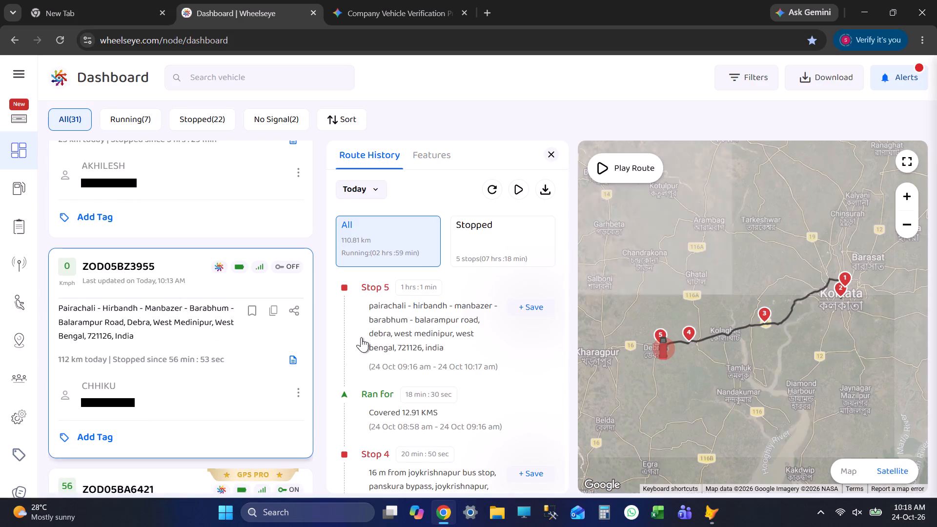
scroll(649, 358, "up", 2)
left_click(374, 344)
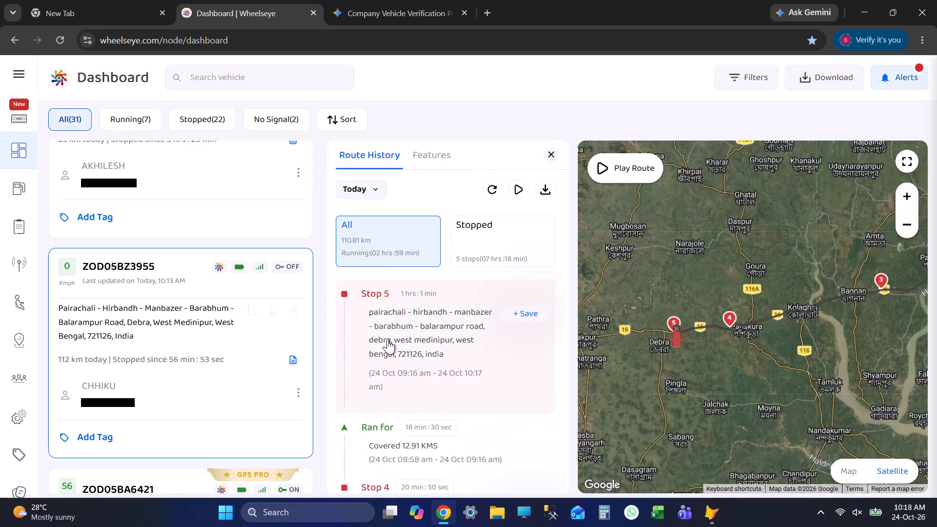
scroll(727, 322, "up", 3)
scroll(799, 301, "up", 3)
scroll(759, 326, "up", 7)
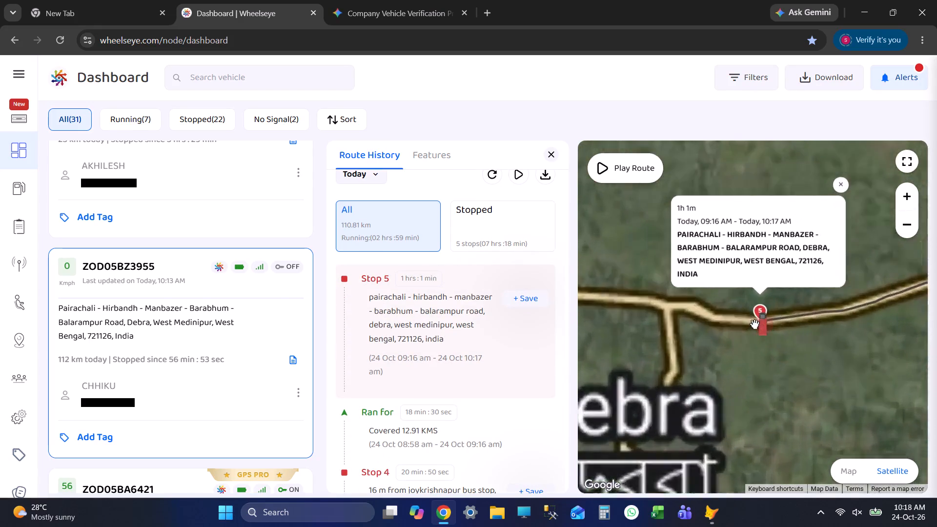
scroll(754, 324, "up", 15)
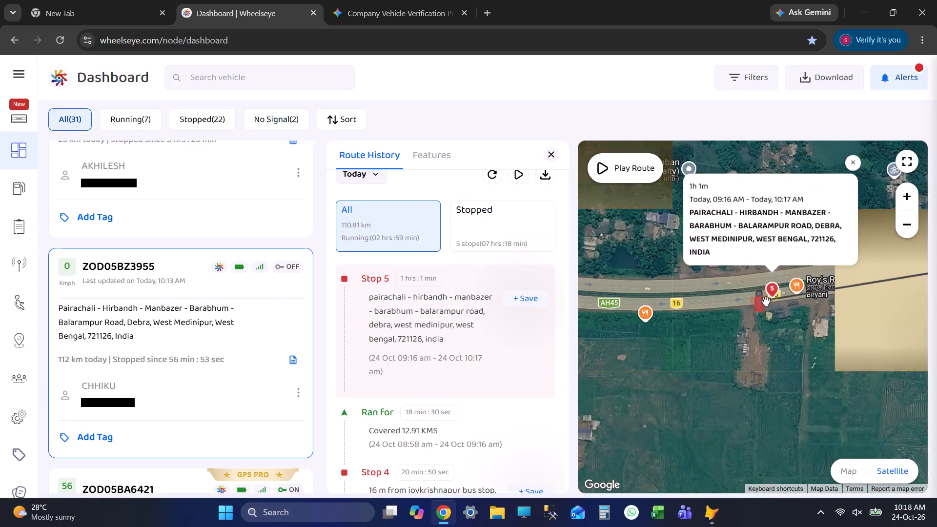
scroll(766, 301, "up", 3)
scroll(764, 307, "down", 4)
scroll(752, 315, "up", 1)
scroll(750, 316, "down", 1)
scroll(745, 317, "up", 1)
scroll(745, 317, "down", 1)
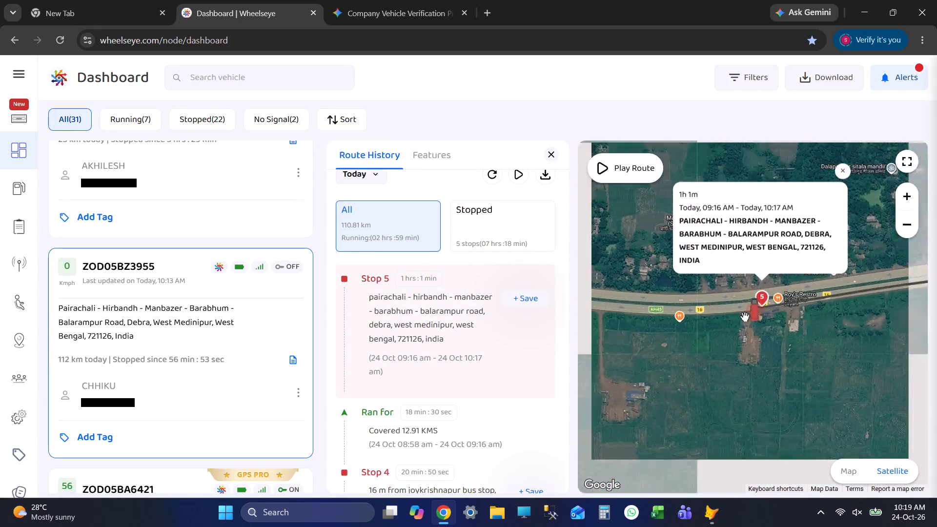
scroll(745, 323, "down", 8)
scroll(169, 345, "down", 4)
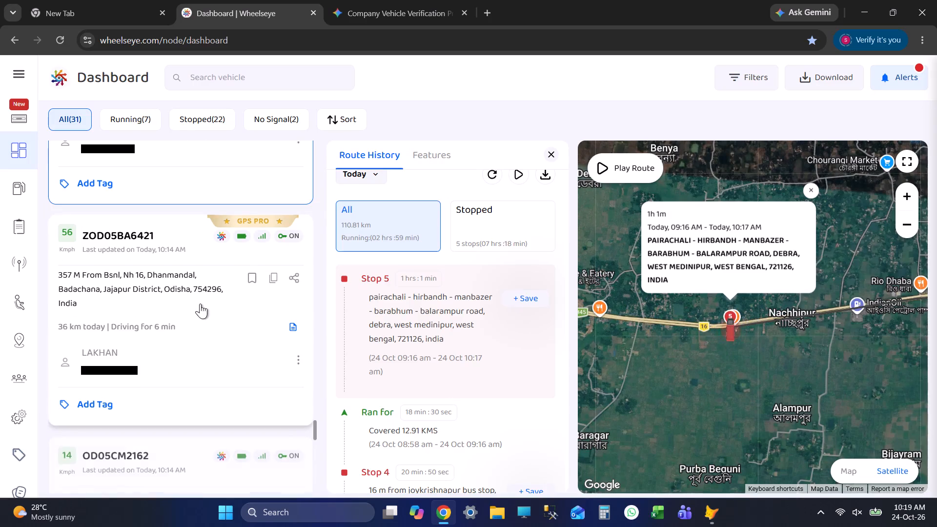
left_click(200, 304)
scroll(847, 209, "up", 1)
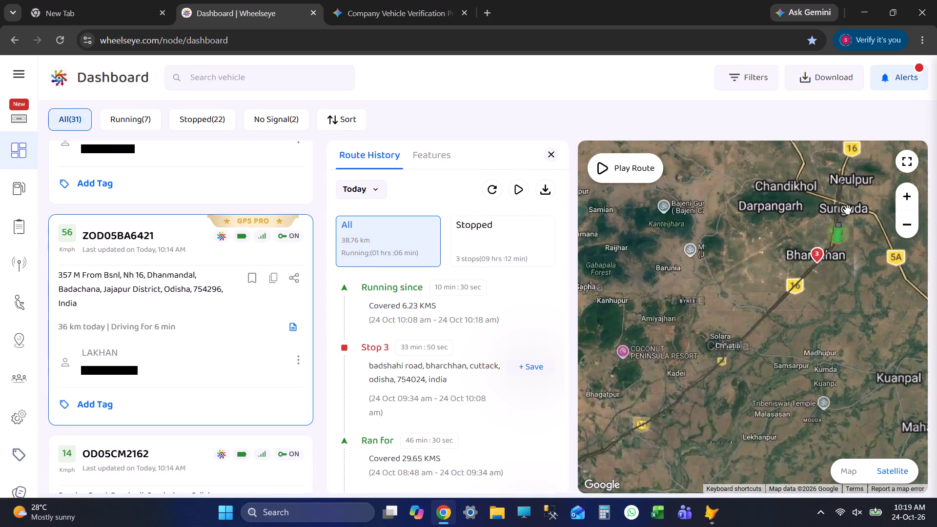
left_click_drag(847, 209, 778, 322)
scroll(766, 298, "down", 7)
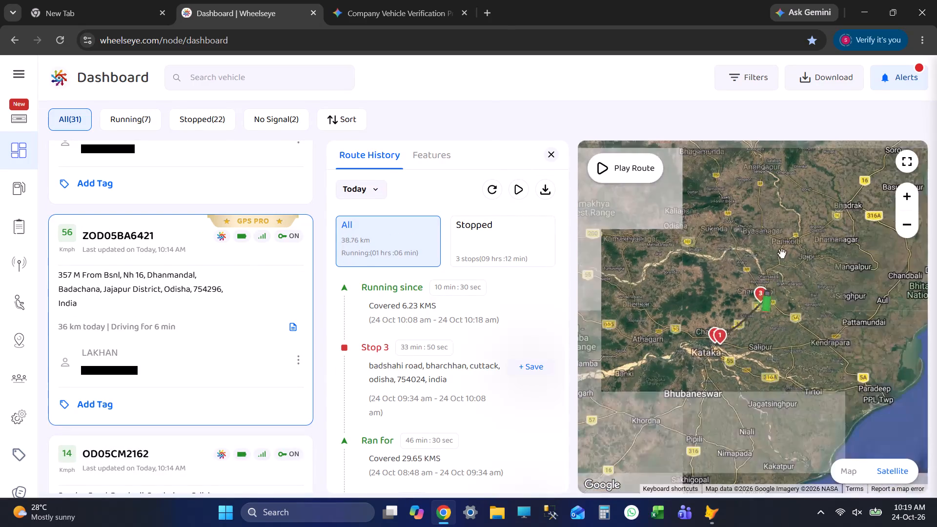
left_click_drag(782, 253, 769, 303)
scroll(775, 301, "down", 2)
left_click(410, 358)
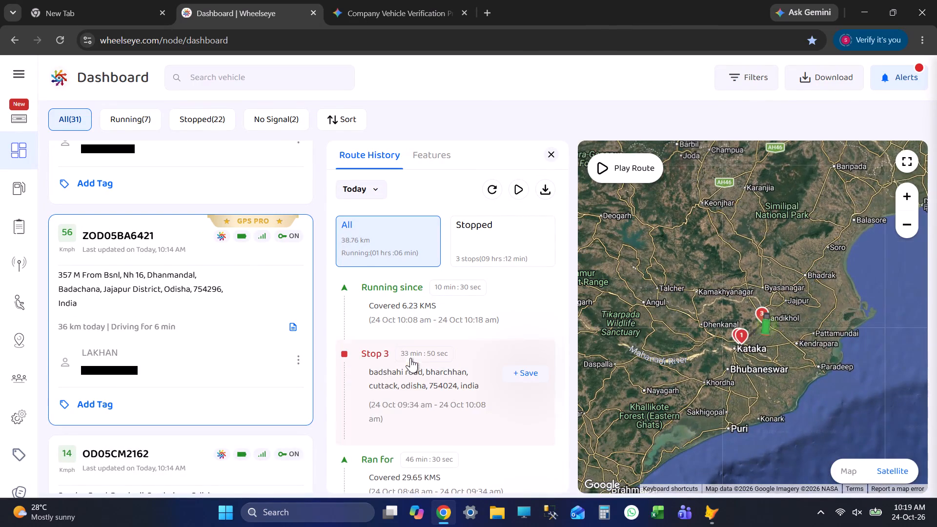
scroll(192, 324, "up", 1)
scroll(192, 324, "down", 5)
left_click(193, 268)
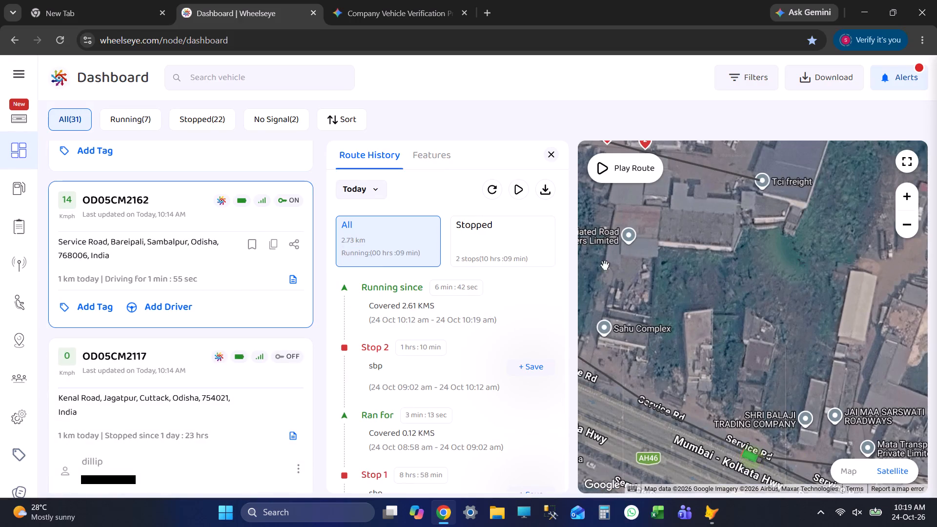
scroll(687, 298, "down", 8)
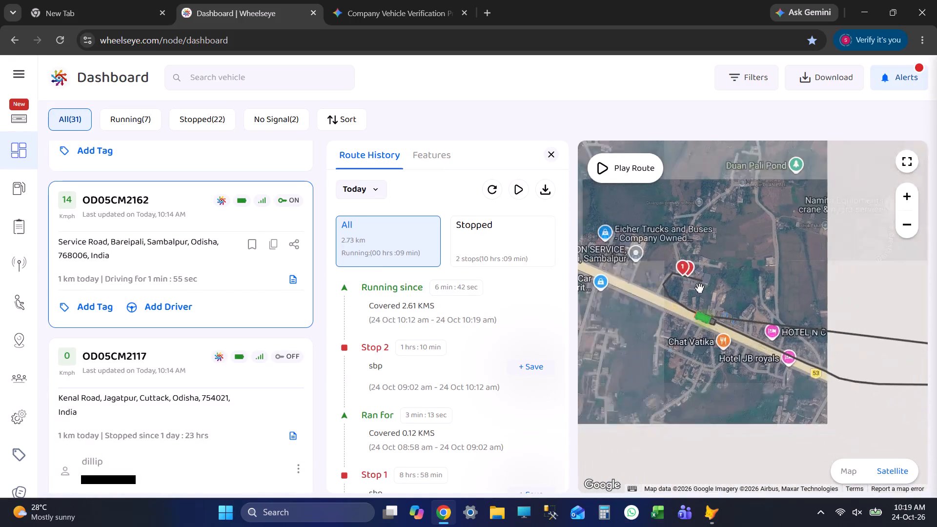
scroll(768, 317, "down", 3)
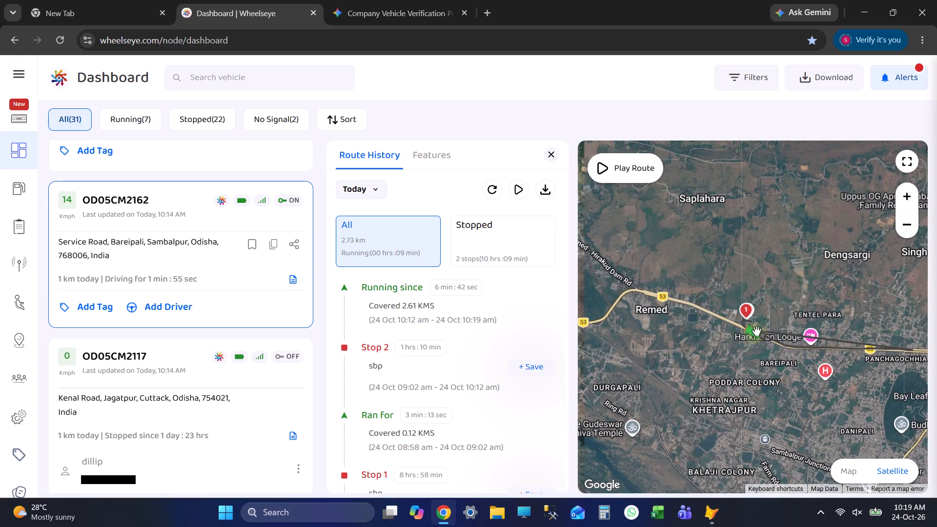
scroll(756, 331, "up", 4)
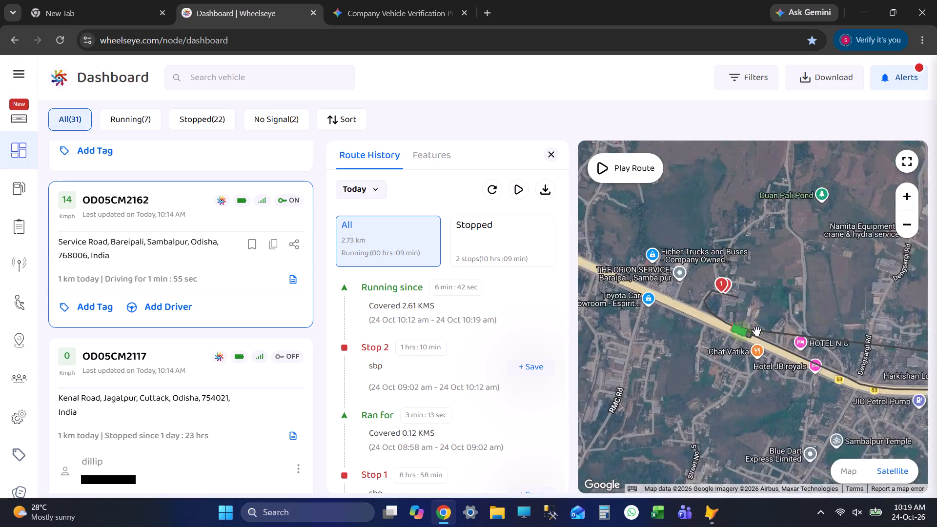
scroll(749, 320, "down", 2)
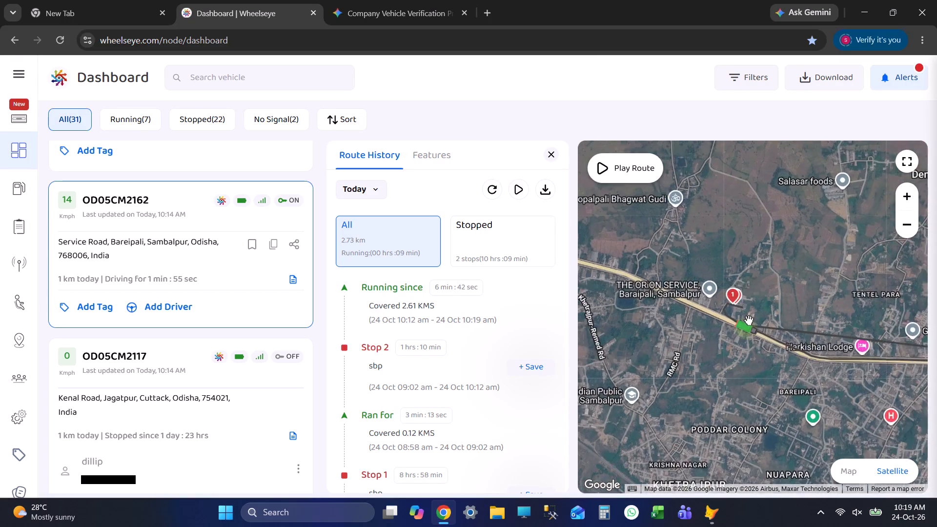
scroll(749, 320, "down", 4)
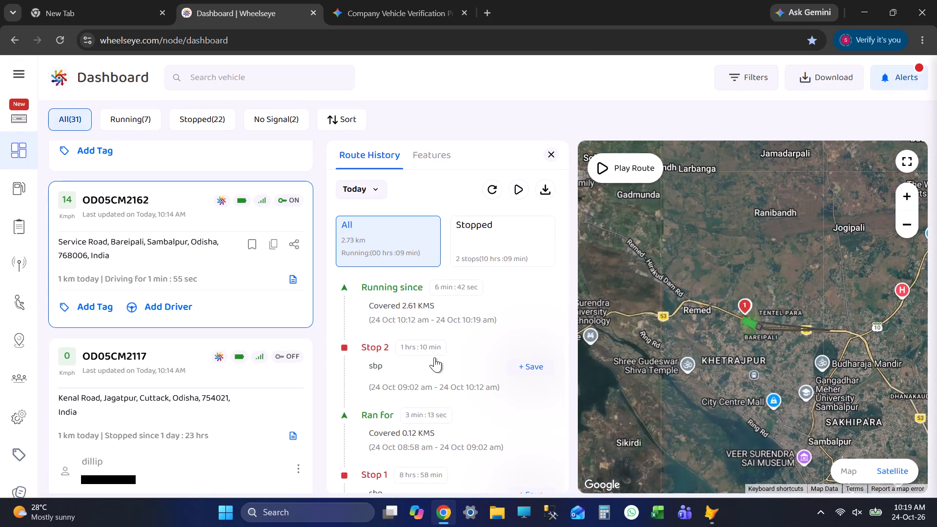
scroll(468, 366, "down", 3)
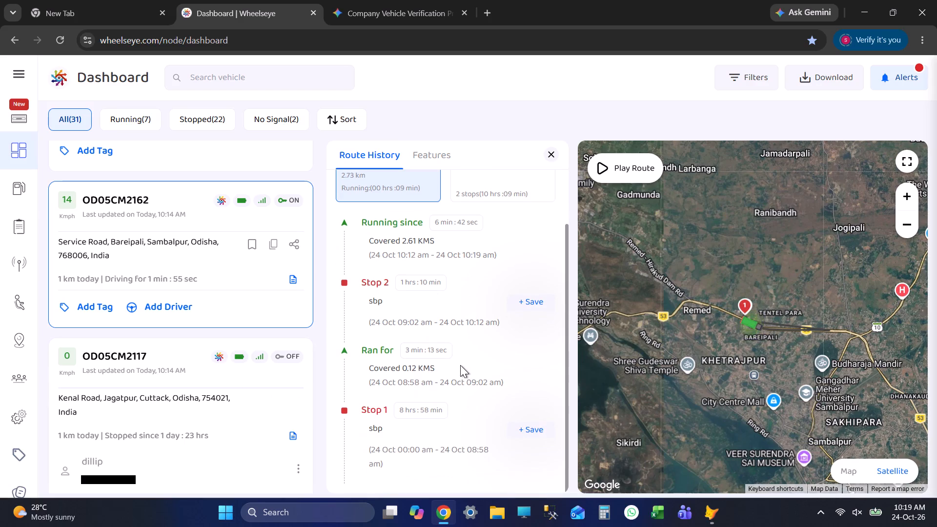
scroll(460, 365, "down", 1)
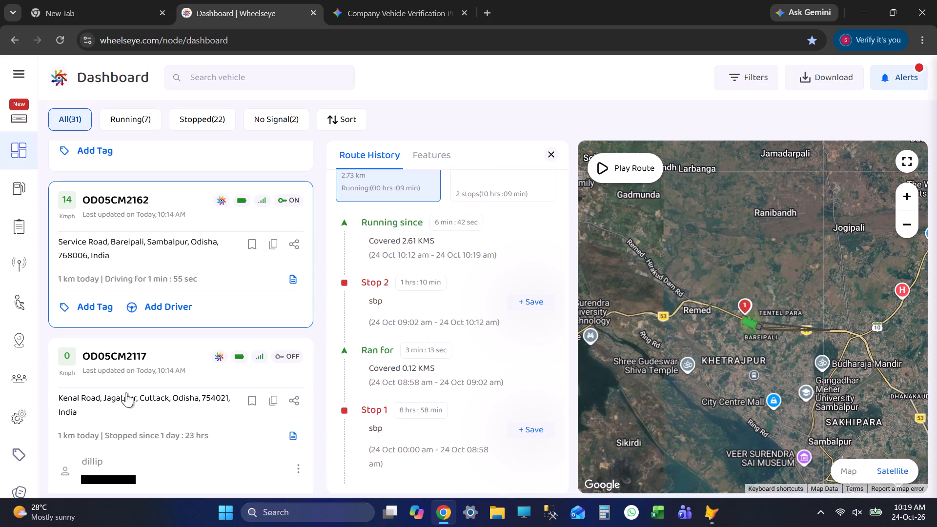
scroll(780, 318, "down", 3)
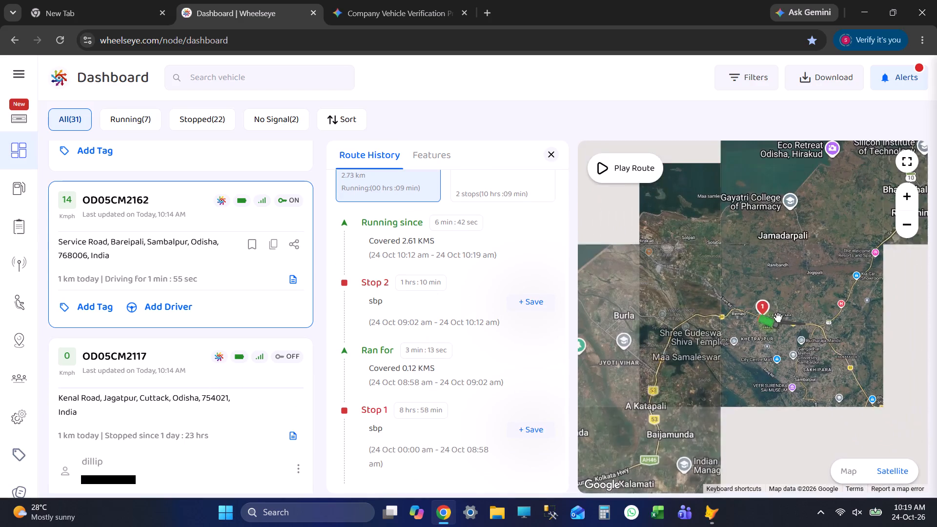
scroll(778, 316, "down", 3)
scroll(139, 348, "down", 2)
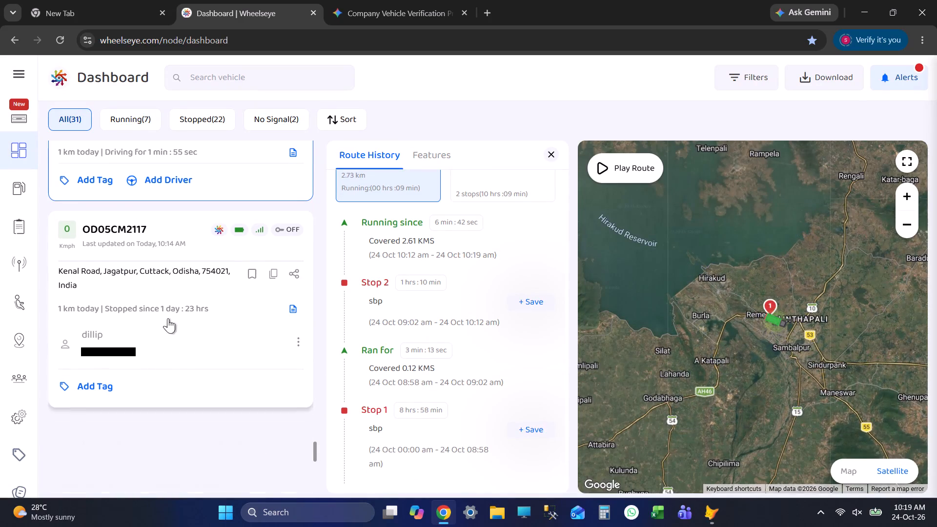
left_click(182, 310)
scroll(193, 324, "down", 3)
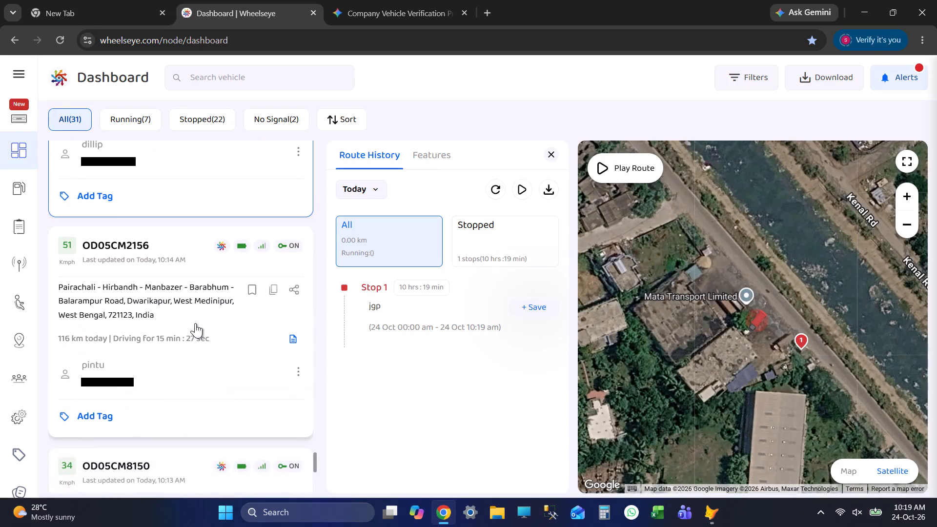
scroll(204, 316, "up", 2)
scroll(214, 323, "down", 2)
left_click(206, 321)
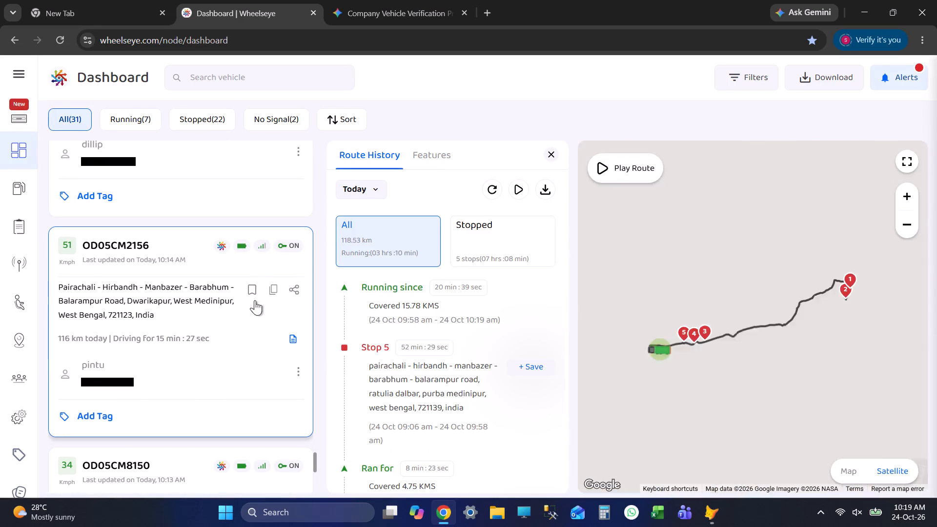
scroll(661, 336, "up", 3)
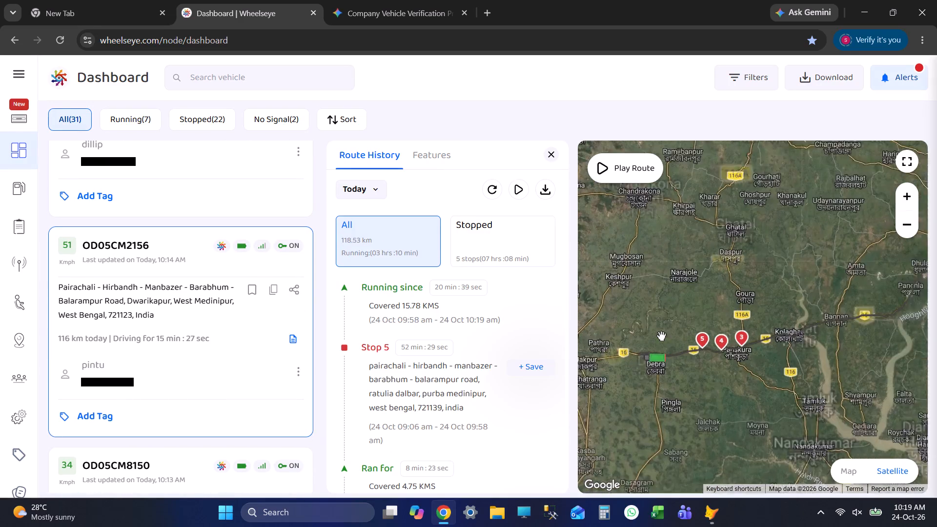
scroll(662, 342, "up", 1)
left_click(395, 394)
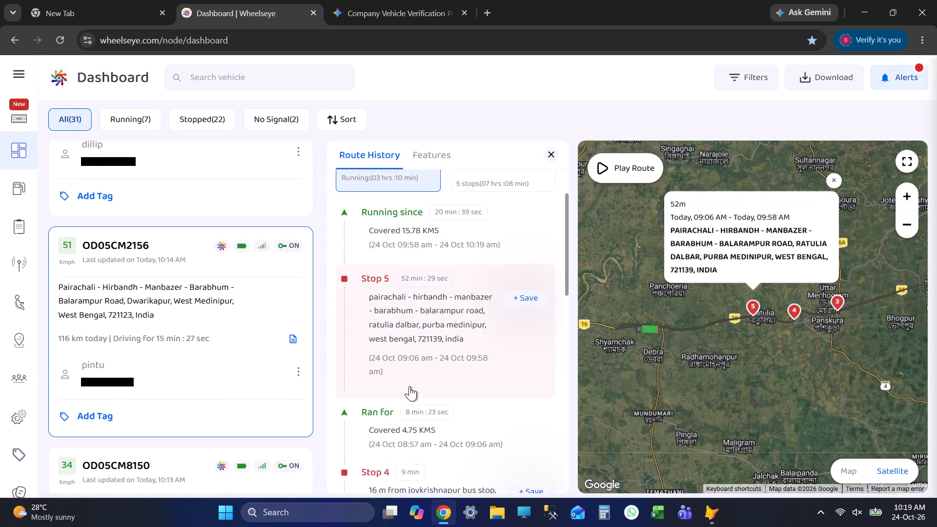
scroll(411, 386, "down", 3)
left_click(453, 345)
scroll(453, 352, "down", 2)
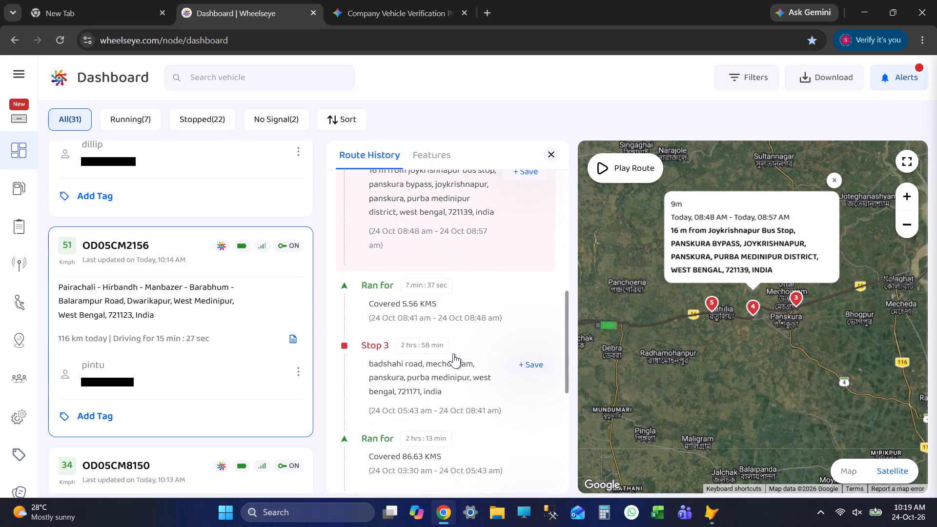
left_click(444, 373)
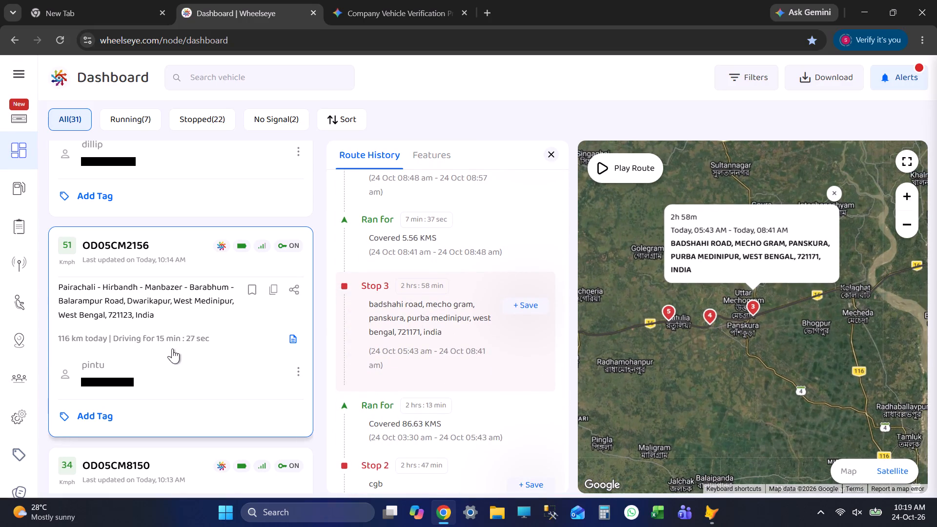
scroll(463, 361, "down", 4)
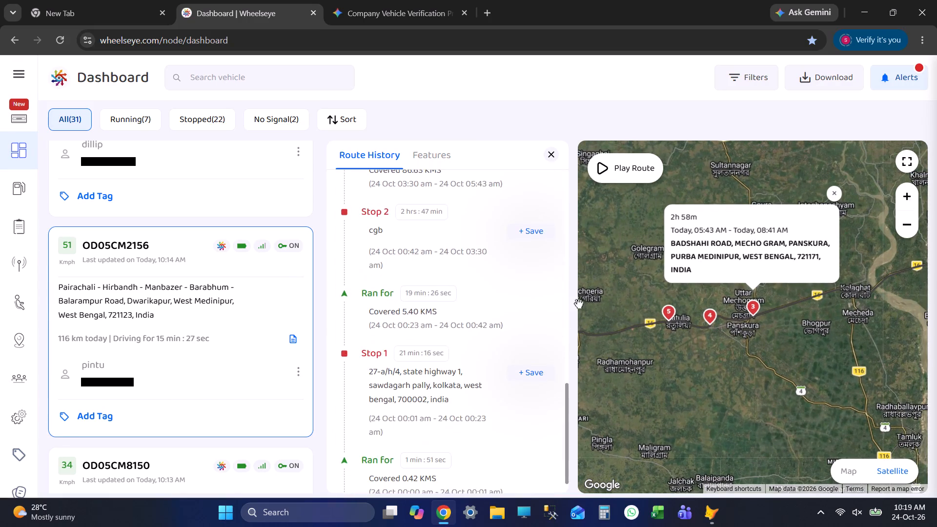
scroll(509, 263, "up", 3)
scroll(747, 302, "up", 8)
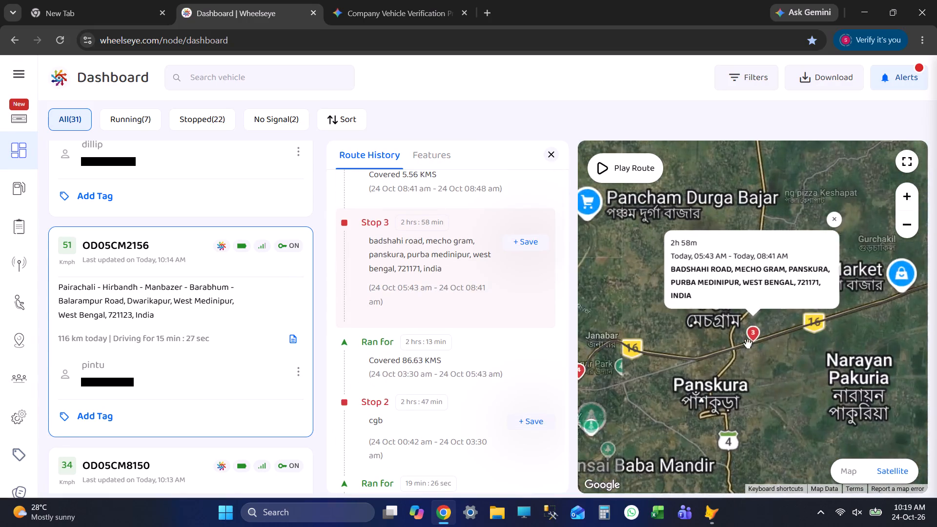
scroll(748, 344, "up", 6)
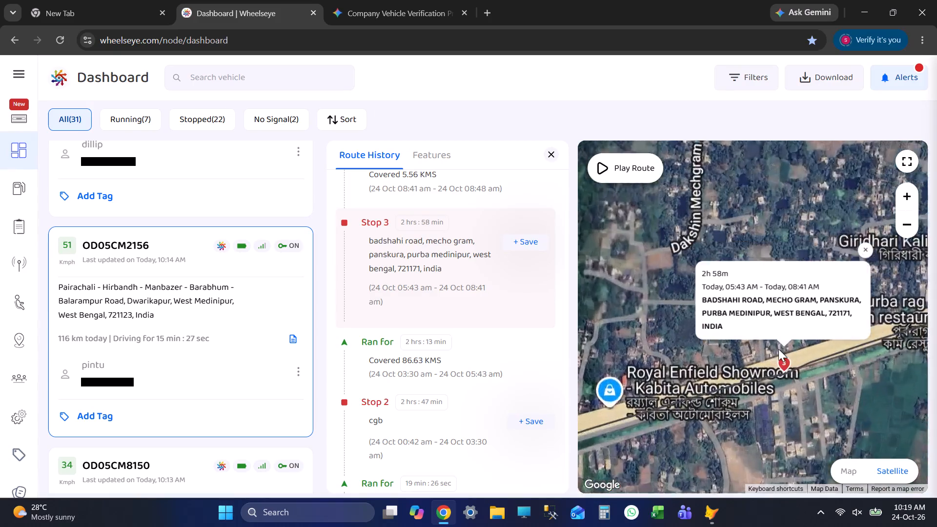
scroll(390, 386, "down", 2)
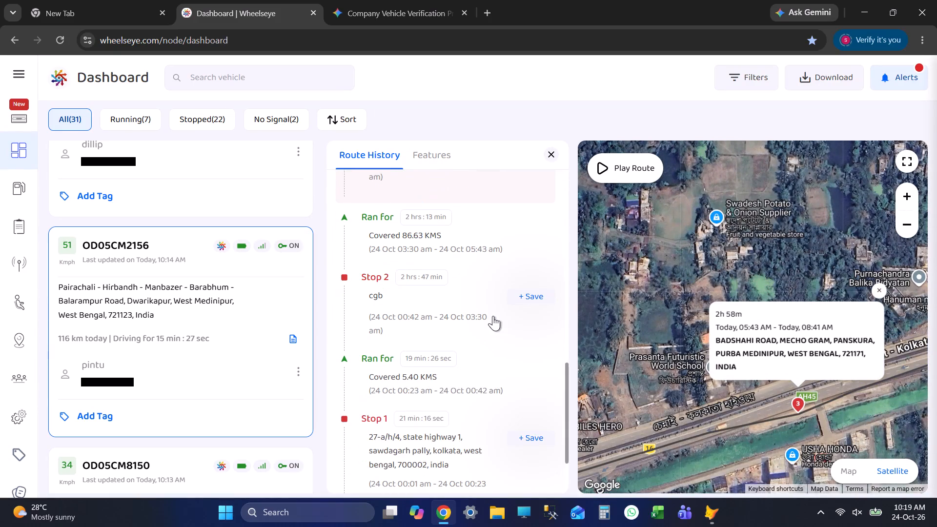
left_click(493, 316)
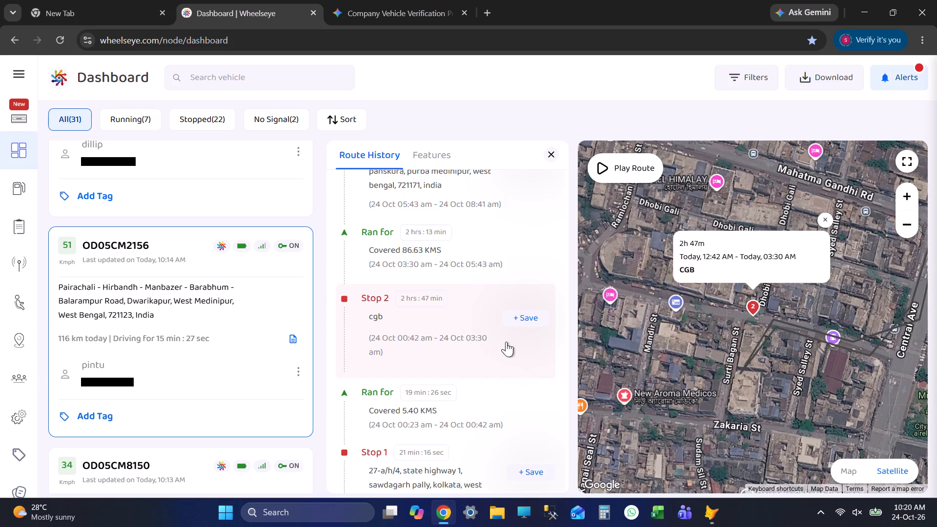
scroll(503, 344, "down", 3)
left_click(447, 349)
scroll(455, 342, "down", 3)
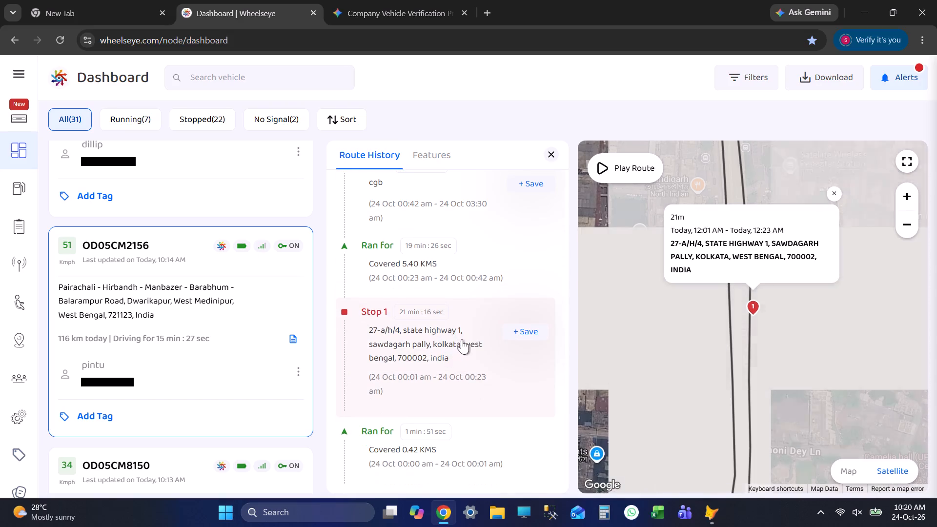
scroll(460, 336, "up", 2)
left_click(454, 308)
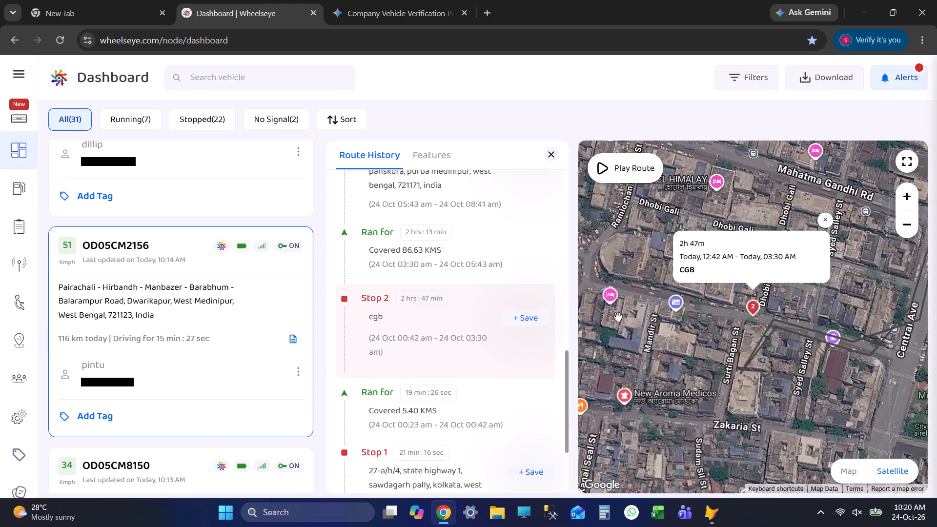
scroll(619, 320, "down", 9)
left_click_drag(617, 310, 696, 324)
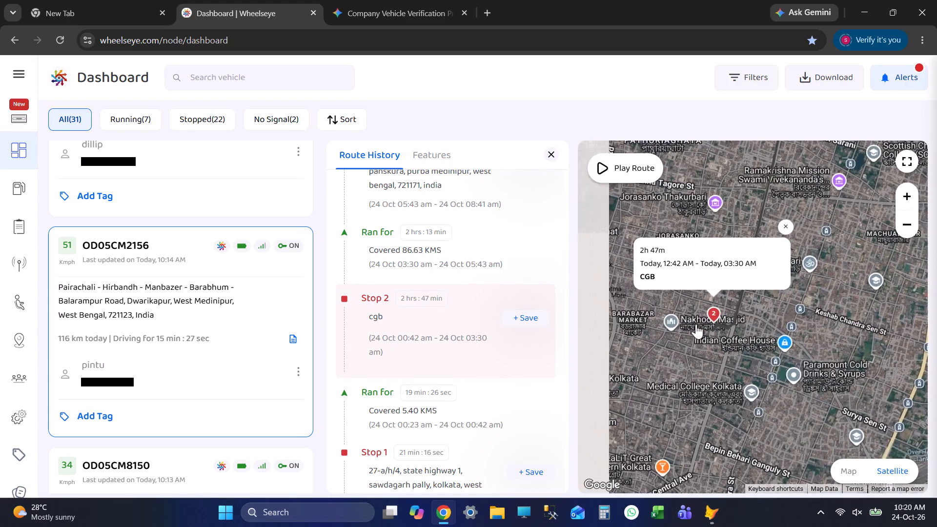
scroll(696, 324, "down", 6)
scroll(469, 339, "up", 2)
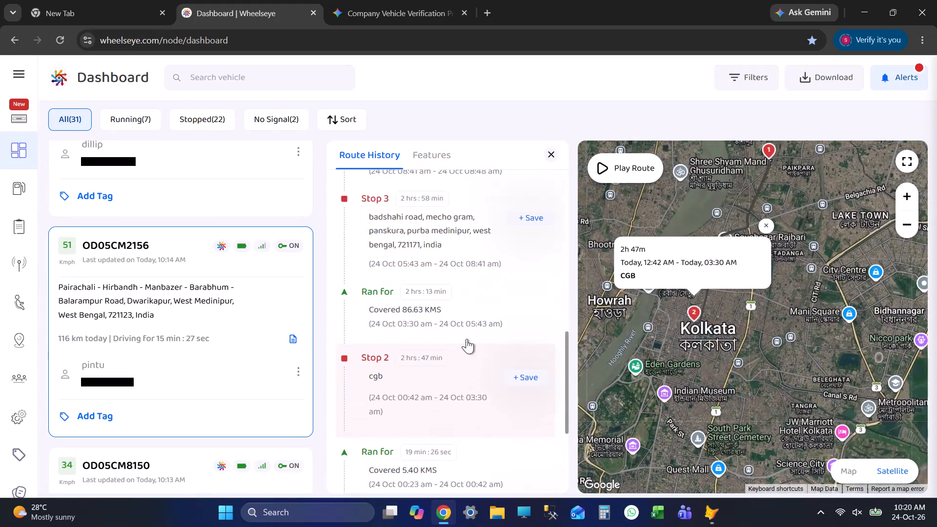
left_click(464, 294)
scroll(464, 294, "up", 2)
scroll(462, 313, "down", 2)
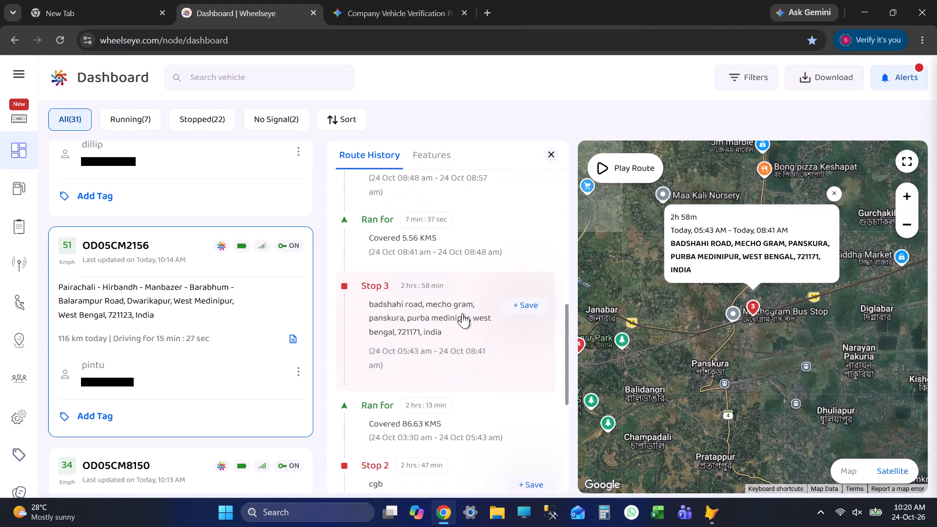
scroll(703, 317, "down", 6)
scroll(699, 313, "up", 5)
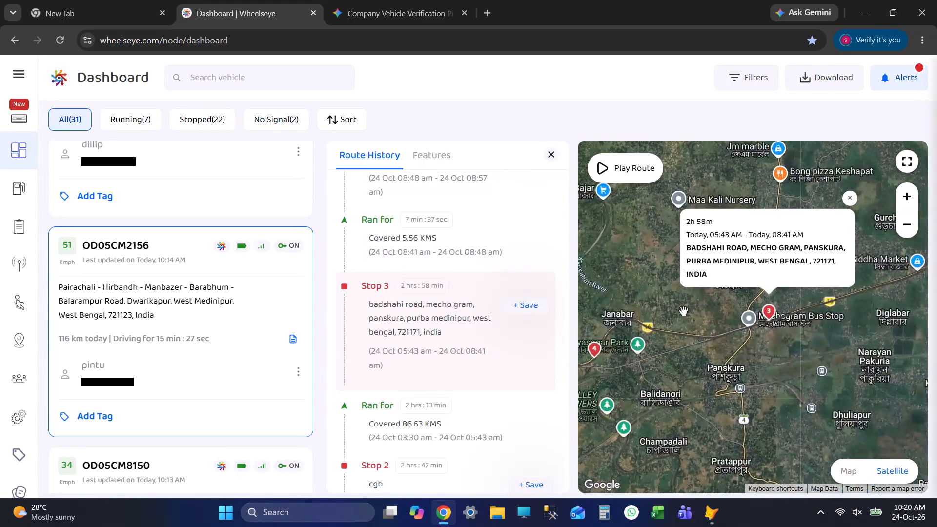
scroll(713, 346, "down", 6)
scroll(704, 346, "up", 1)
scroll(704, 346, "down", 8)
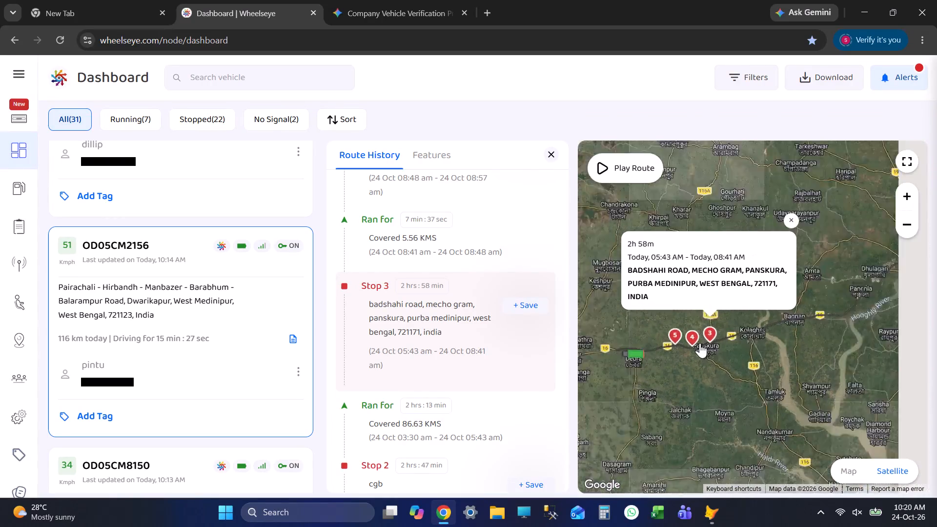
scroll(696, 342, "down", 2)
scroll(442, 358, "up", 3)
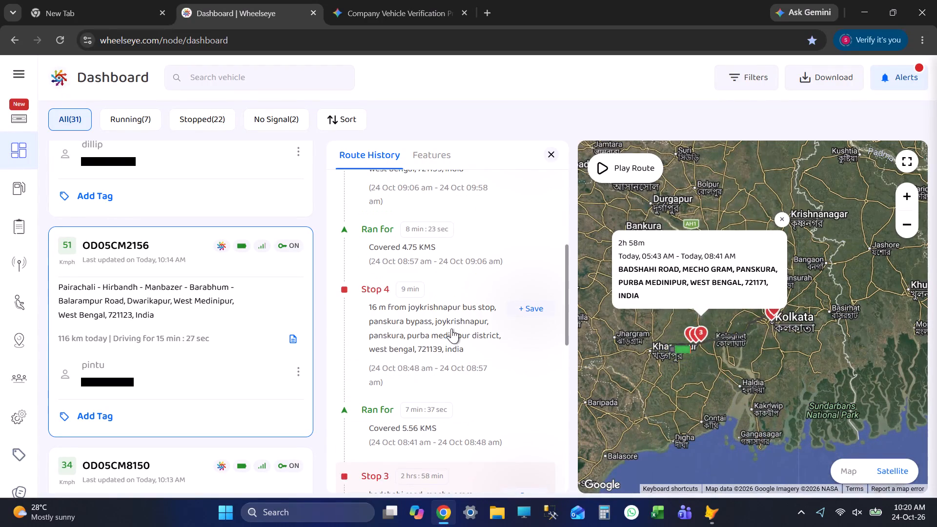
left_click(451, 328)
scroll(429, 323, "up", 2)
left_click(464, 298)
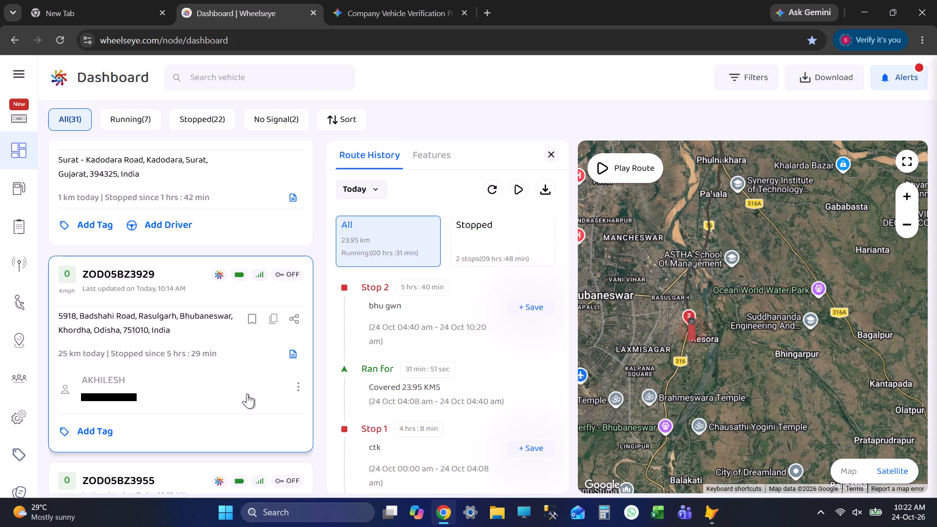
left_click(449, 330)
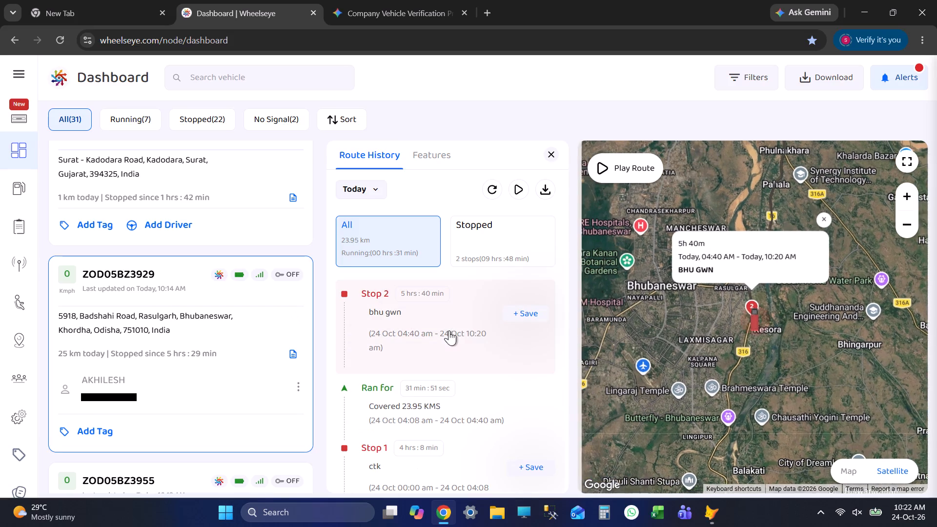
scroll(751, 306, "up", 4)
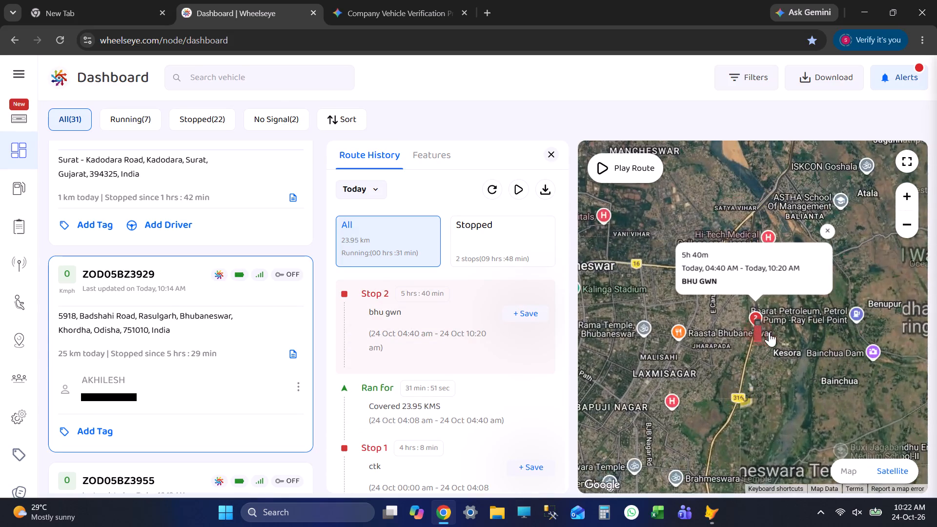
scroll(755, 326, "up", 11)
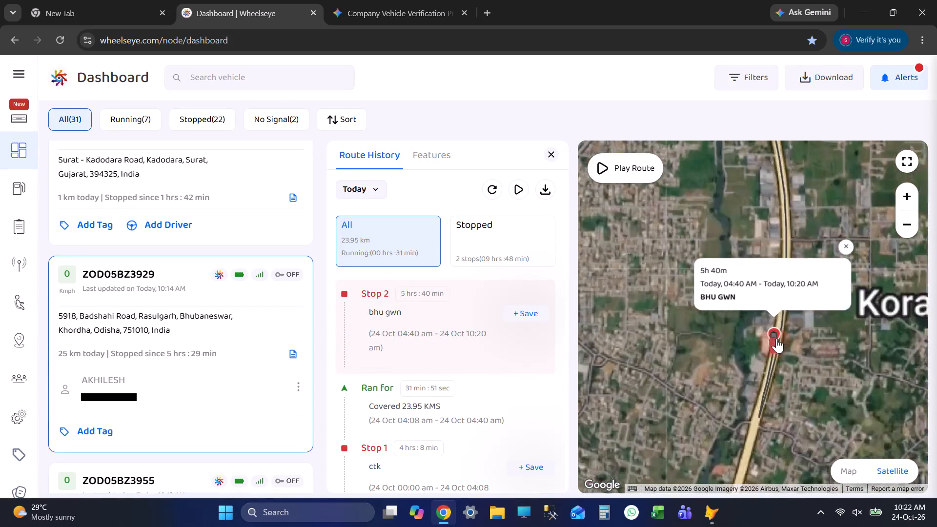
scroll(776, 338, "up", 7)
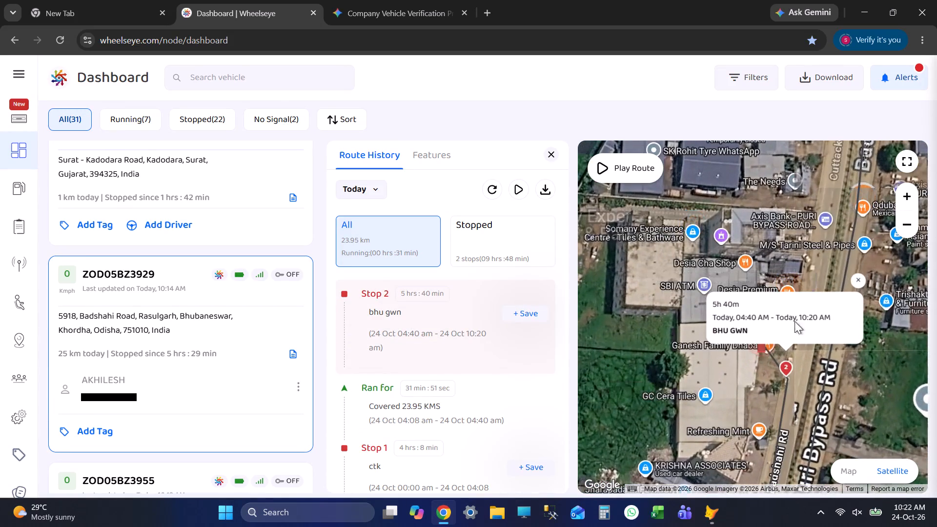
left_click(856, 279)
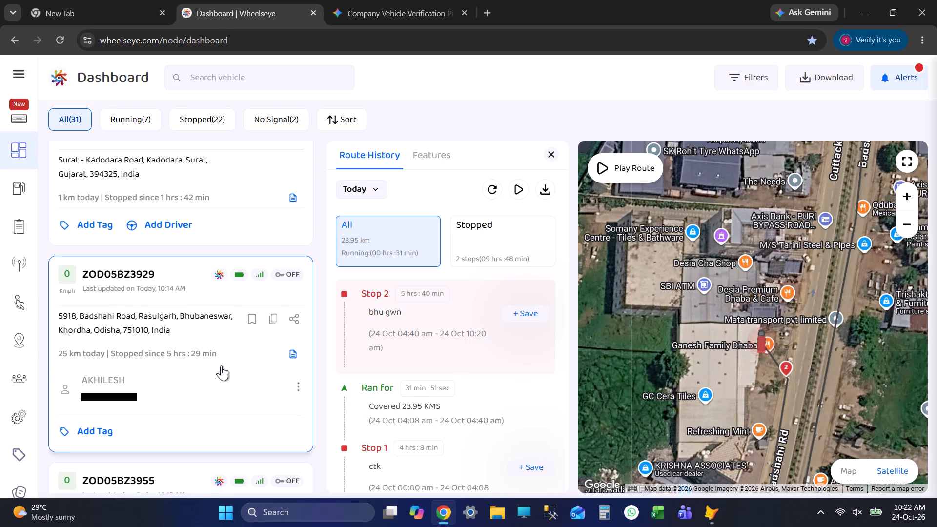
scroll(195, 357, "down", 2)
left_click(168, 380)
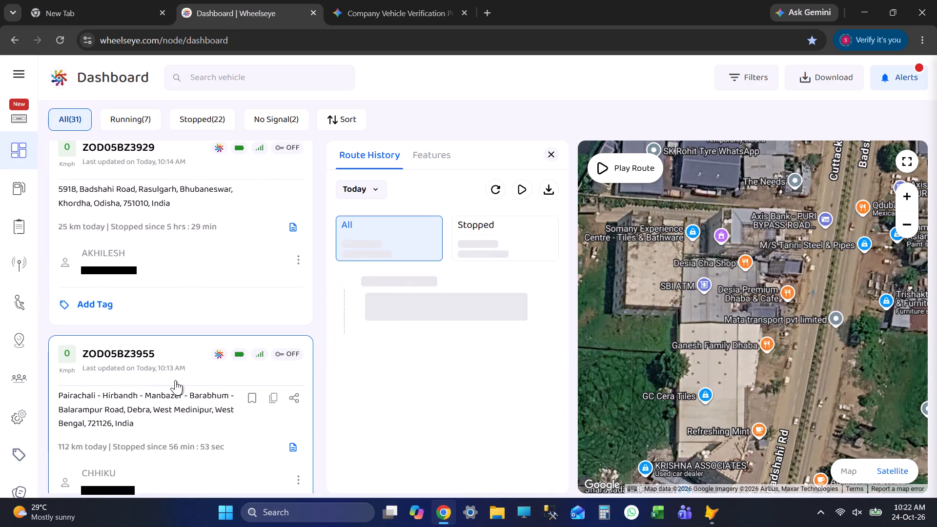
scroll(163, 333, "up", 3)
left_click(162, 368)
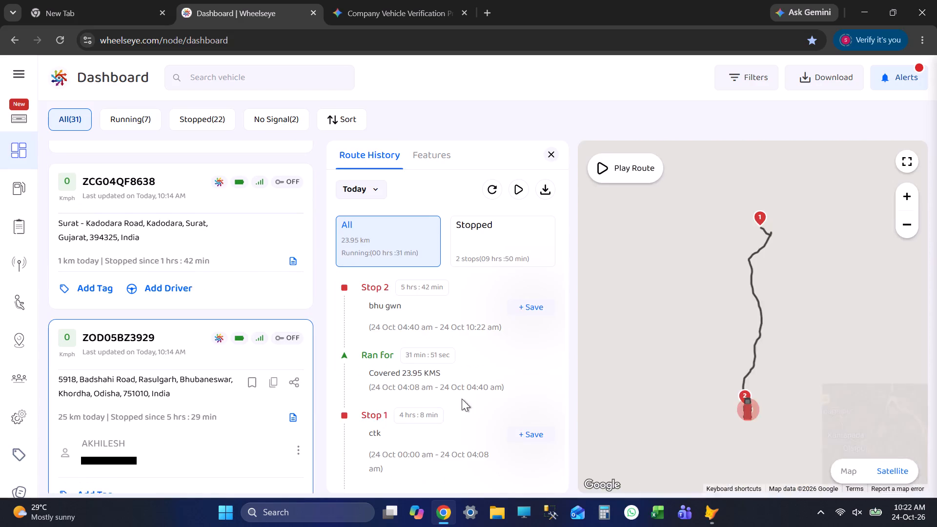
left_click(447, 423)
scroll(656, 389, "down", 3)
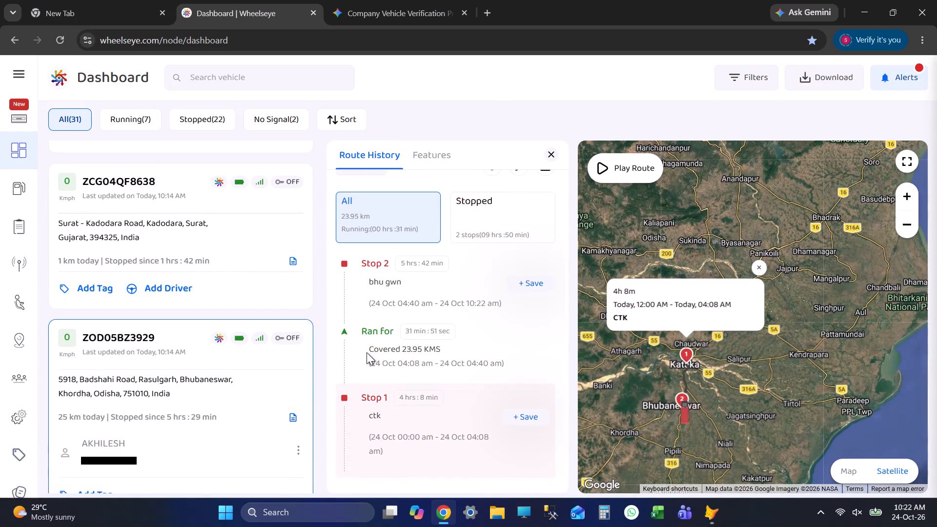
scroll(428, 224, "up", 5)
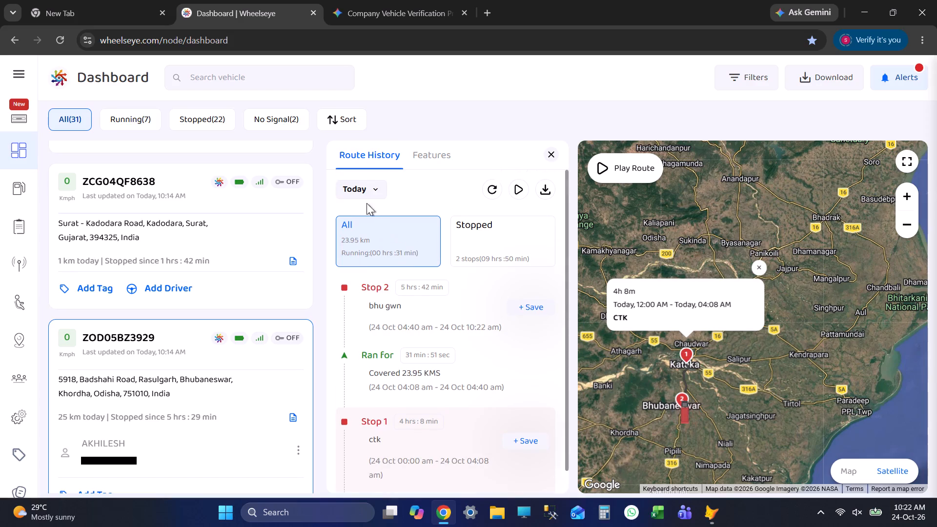
left_click(367, 176)
left_click(366, 195)
left_click(384, 275)
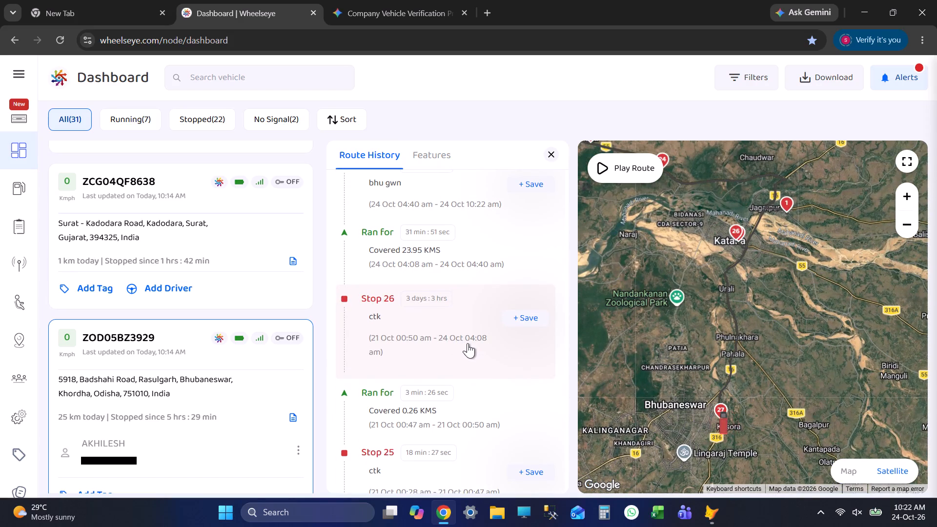
scroll(390, 320, "up", 4)
left_click_drag(388, 304, 389, 297)
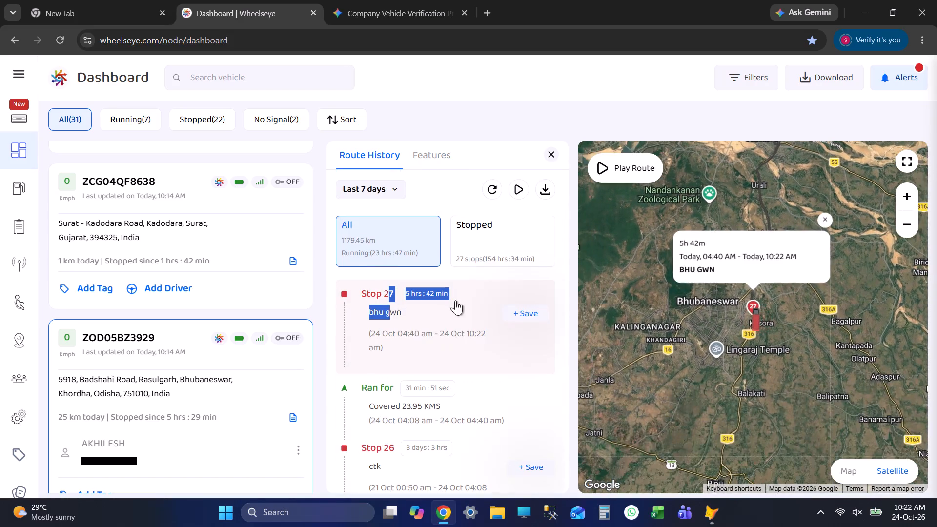
left_click(454, 299)
scroll(139, 339, "up", 2)
left_click(139, 329)
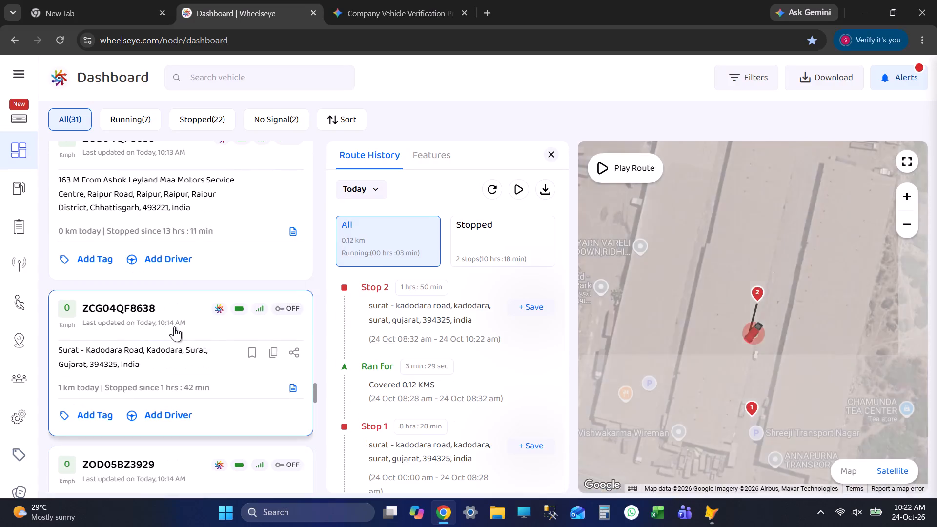
scroll(204, 323, "up", 2)
left_click(176, 314)
scroll(217, 323, "up", 3)
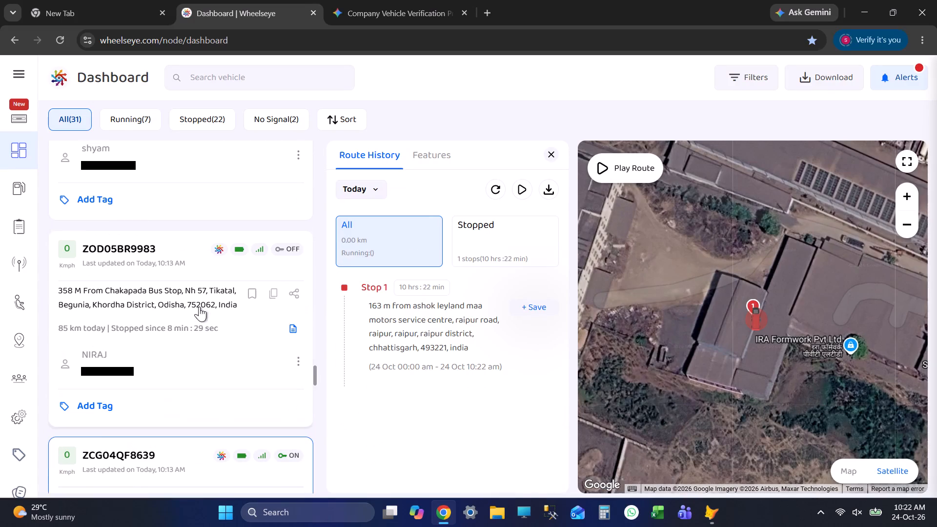
left_click(199, 306)
scroll(236, 313, "up", 1)
scroll(230, 313, "down", 1)
scroll(220, 313, "up", 2)
left_click(190, 296)
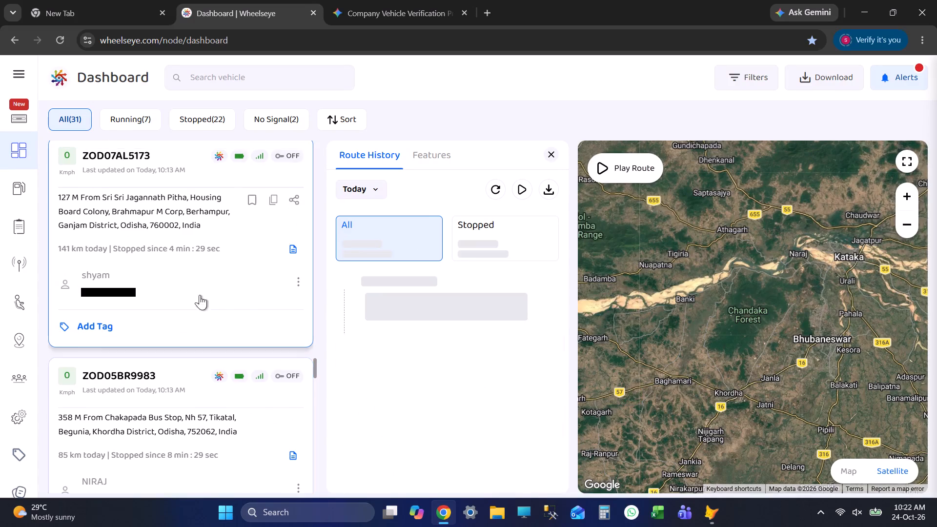
scroll(256, 302, "up", 1)
scroll(257, 302, "down", 1)
scroll(255, 302, "up", 5)
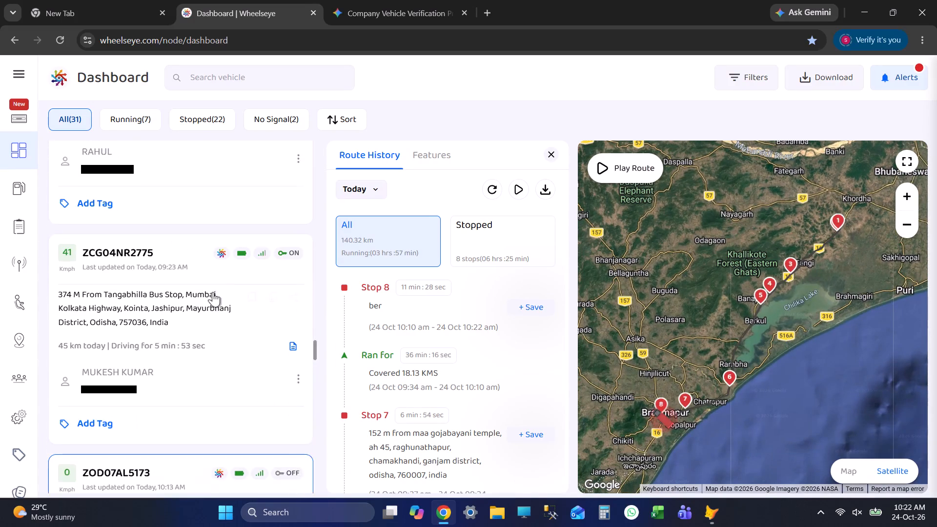
left_click_drag(203, 306, 197, 310)
scroll(206, 311, "up", 2)
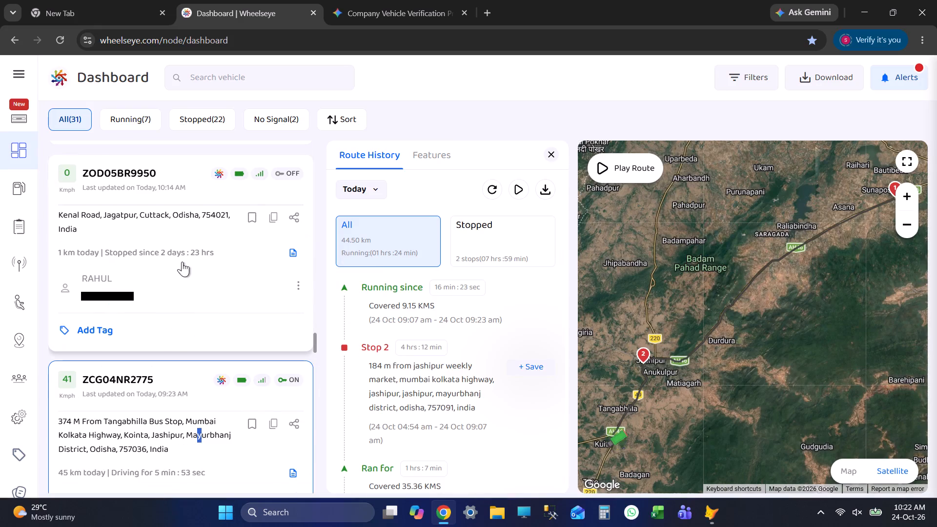
left_click(182, 262)
scroll(183, 283, "down", 3)
left_click(176, 282)
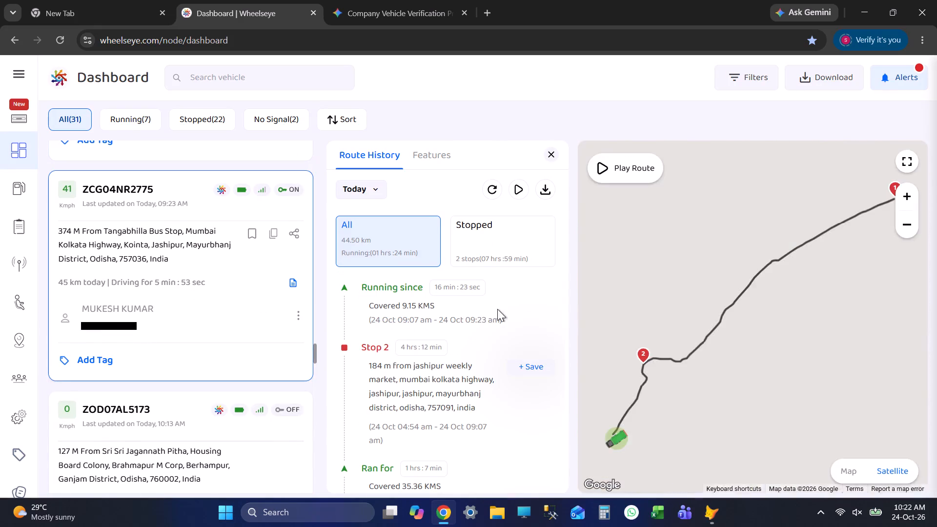
scroll(669, 440, "up", 2)
left_click_drag(641, 418, 791, 324)
scroll(694, 352, "up", 4)
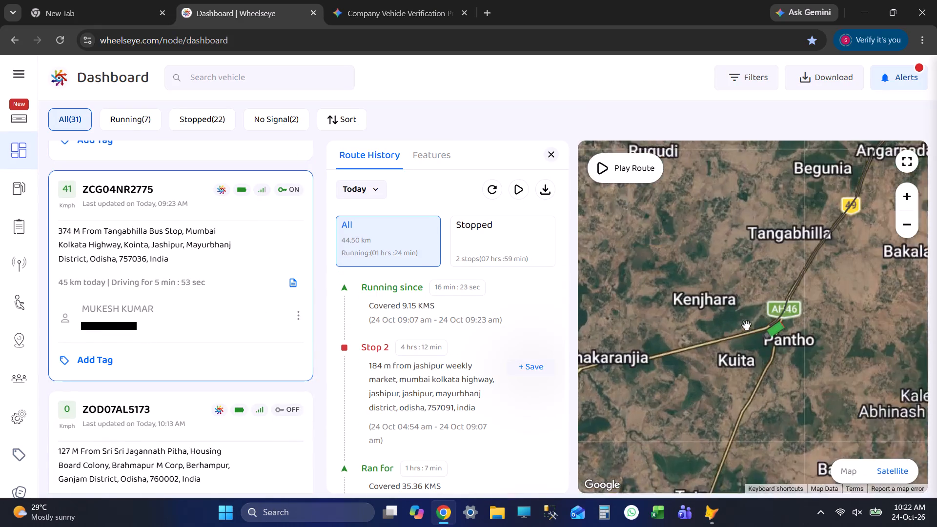
scroll(753, 320, "down", 14)
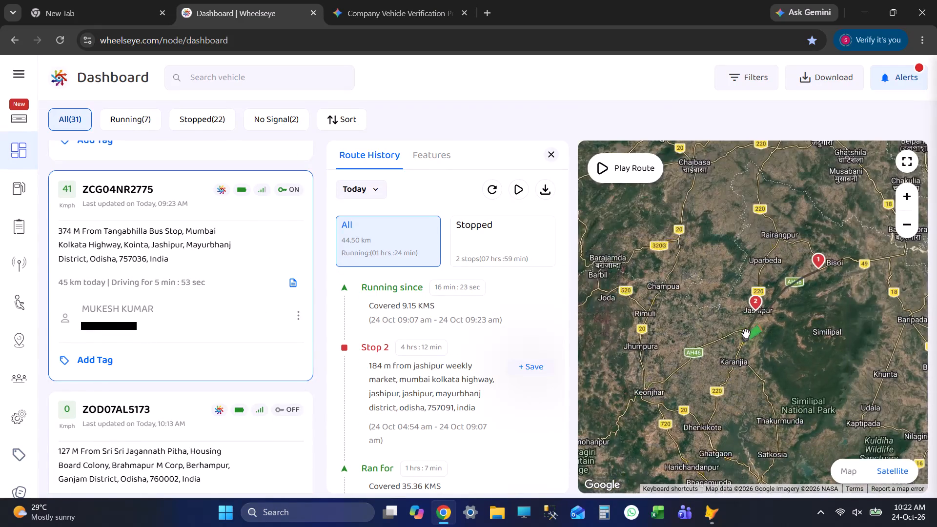
scroll(746, 332, "down", 2)
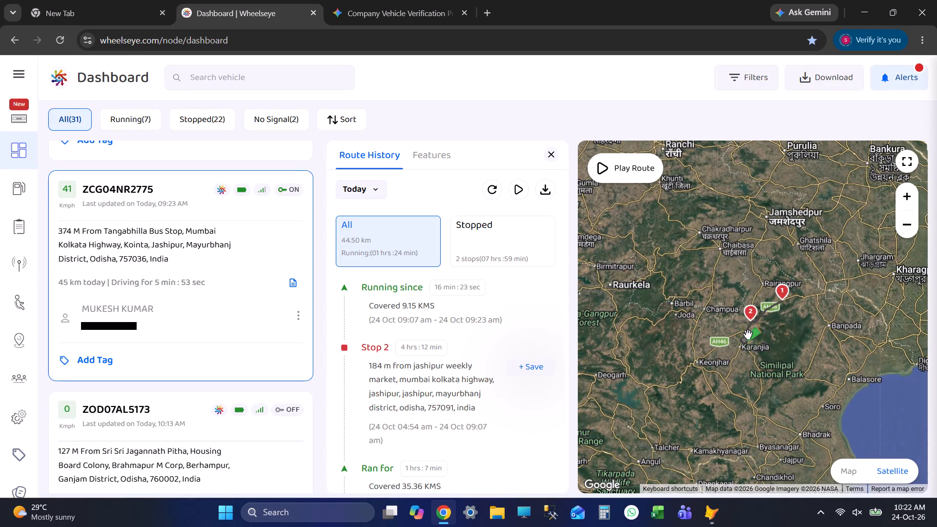
scroll(749, 339, "up", 1)
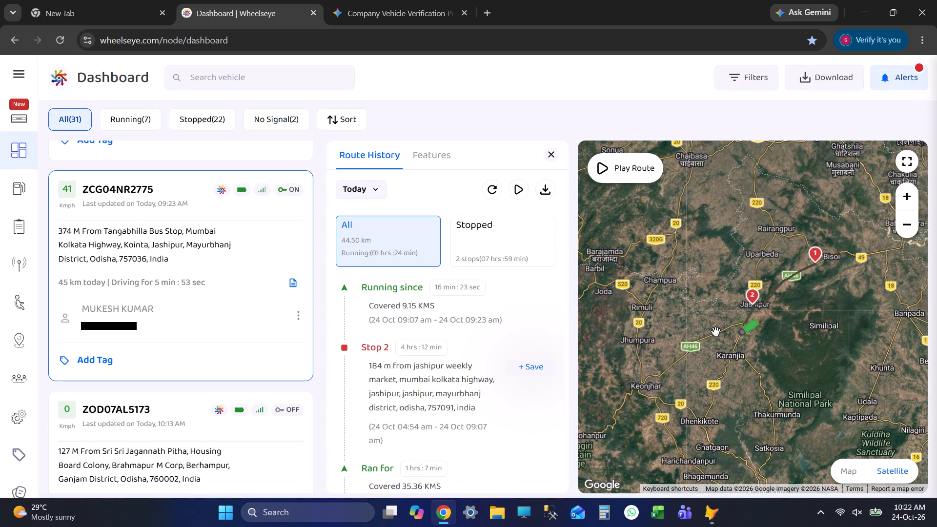
scroll(722, 329, "down", 3)
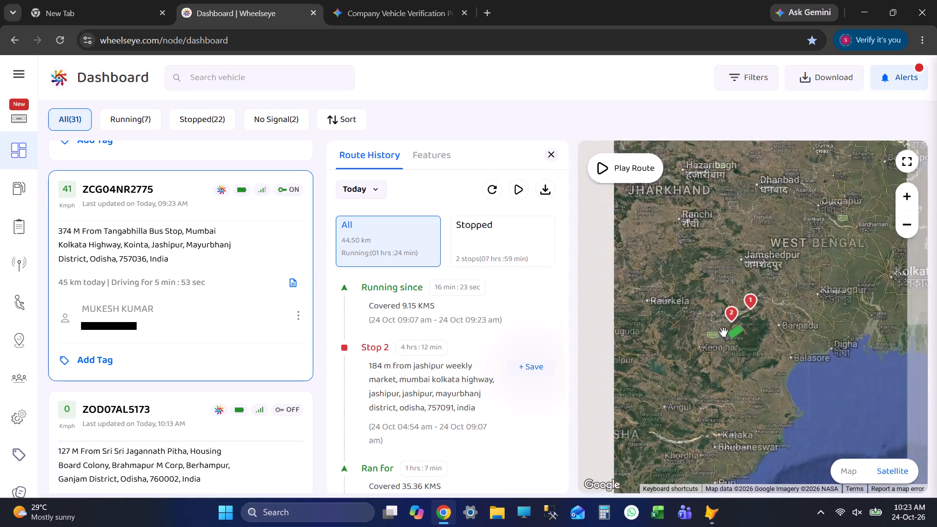
scroll(159, 294, "up", 3)
scroll(167, 294, "down", 3)
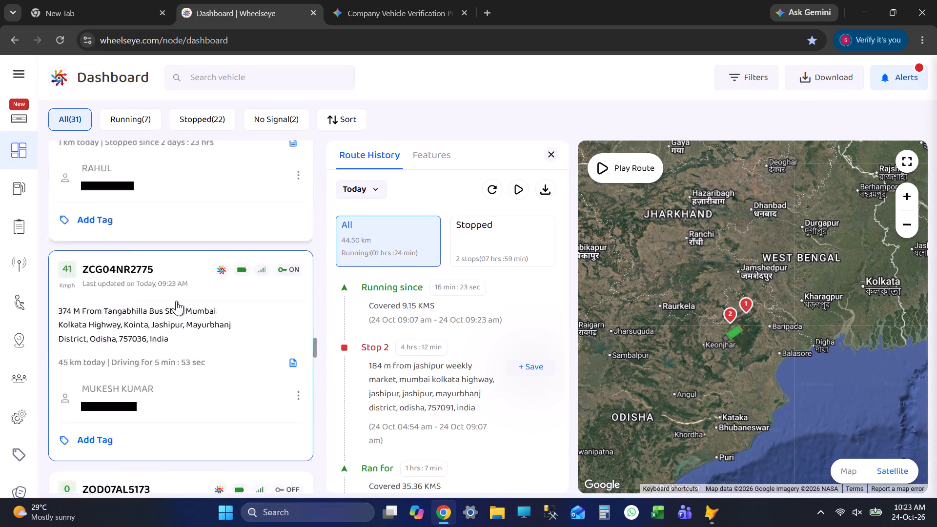
left_click(463, 358)
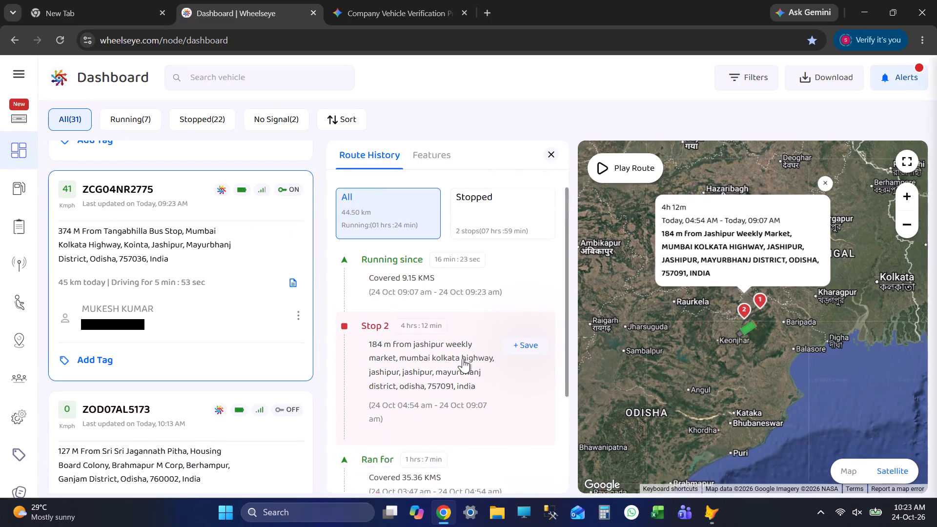
scroll(444, 392, "down", 5)
scroll(433, 368, "up", 2)
scroll(410, 359, "down", 1)
scroll(404, 357, "up", 2)
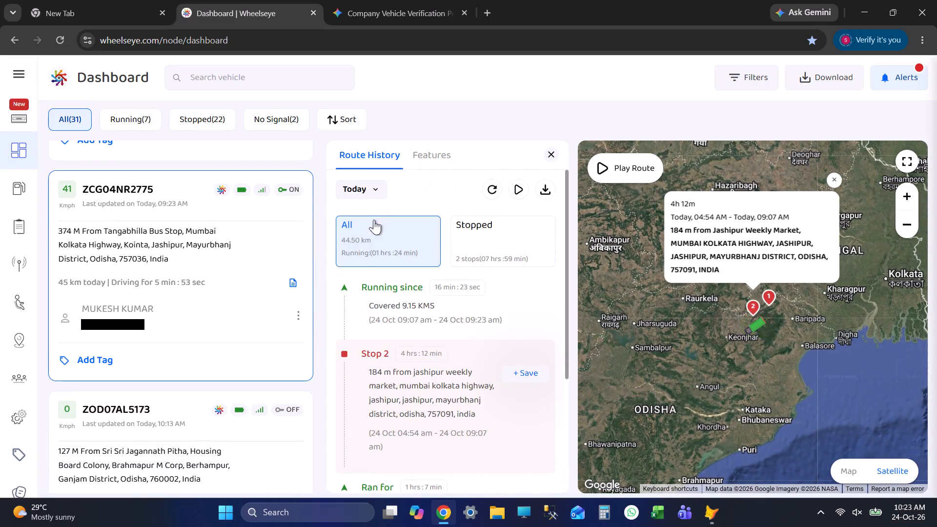
left_click(365, 187)
left_click(383, 259)
left_click(366, 186)
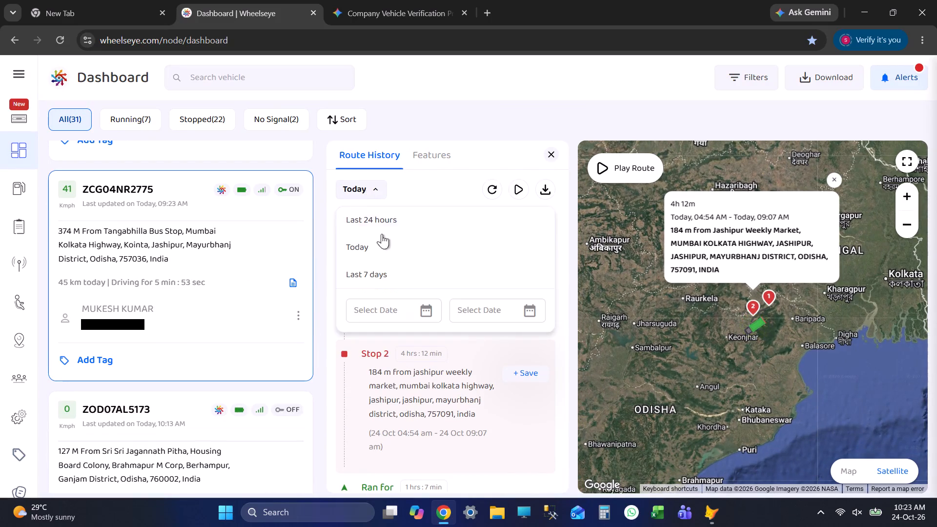
left_click(407, 281)
scroll(465, 351, "down", 3)
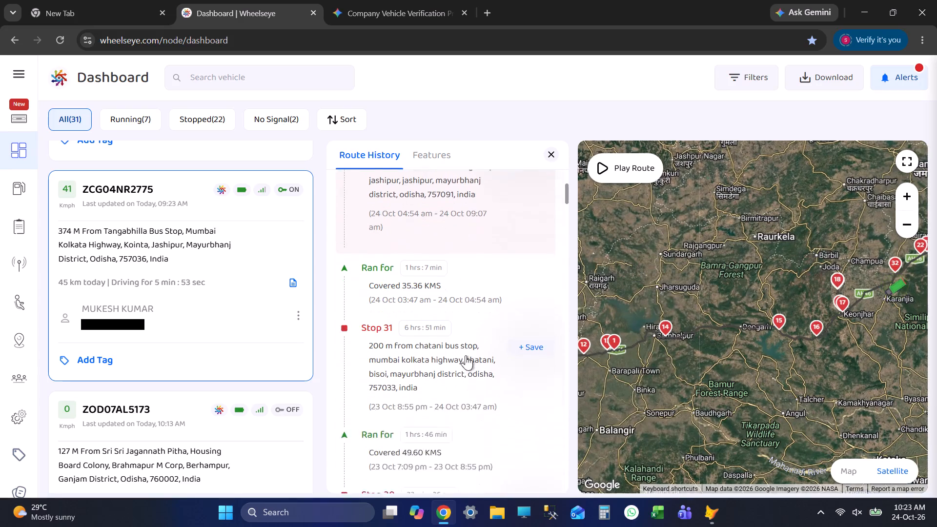
left_click(454, 322)
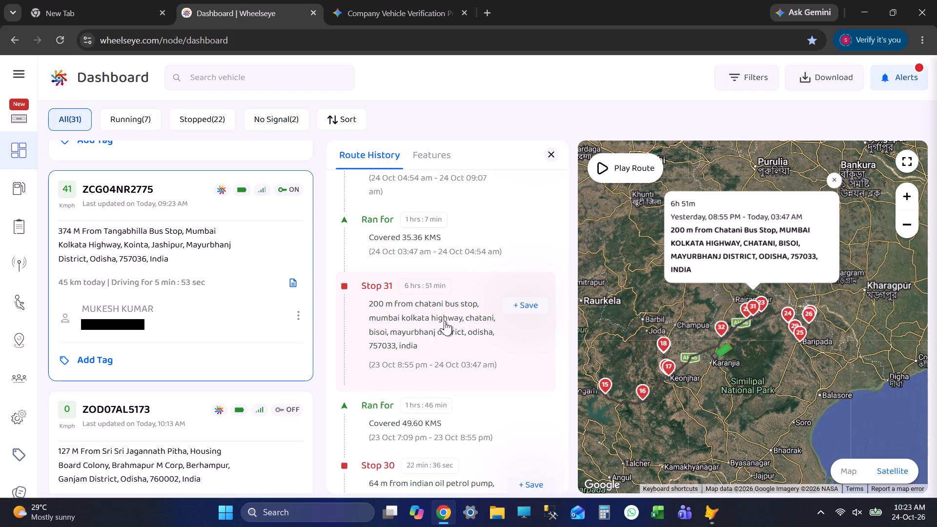
scroll(445, 321, "up", 2)
left_click(452, 297)
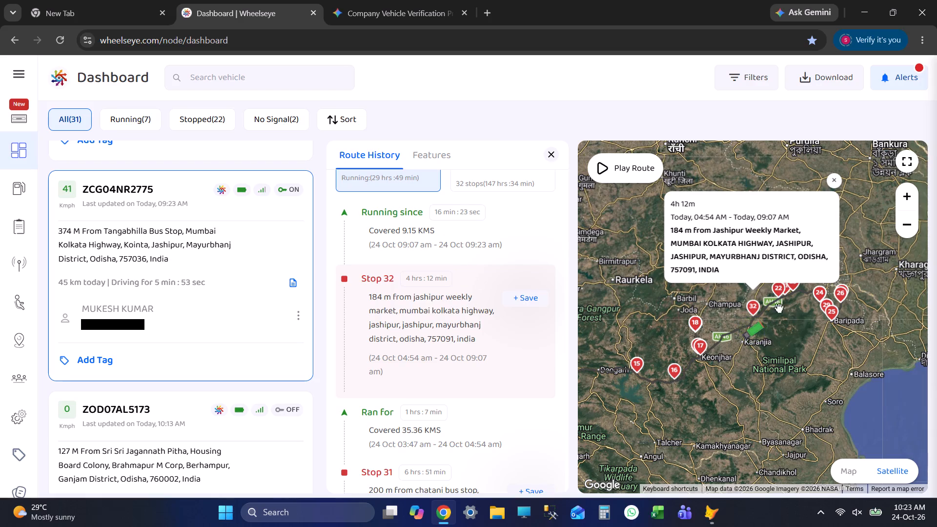
scroll(760, 329, "up", 3)
left_click(357, 322)
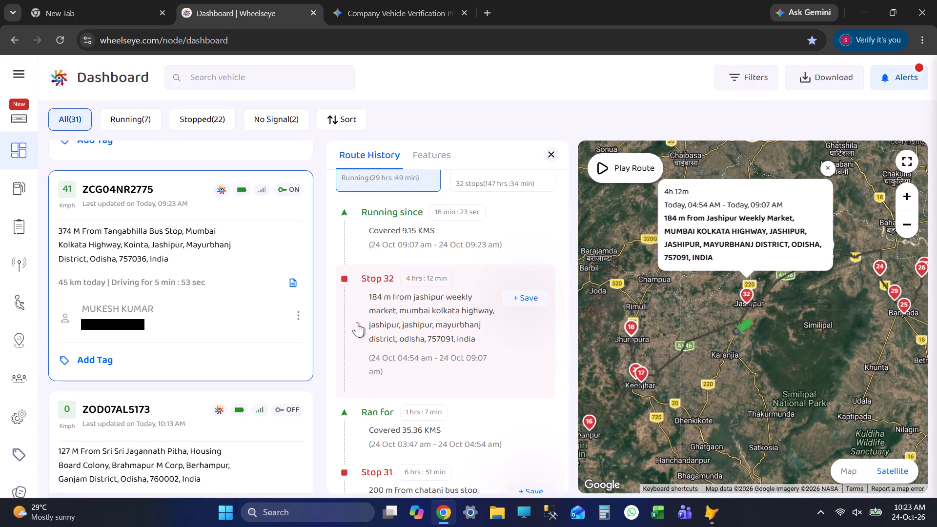
left_click(469, 313)
scroll(784, 296, "up", 2)
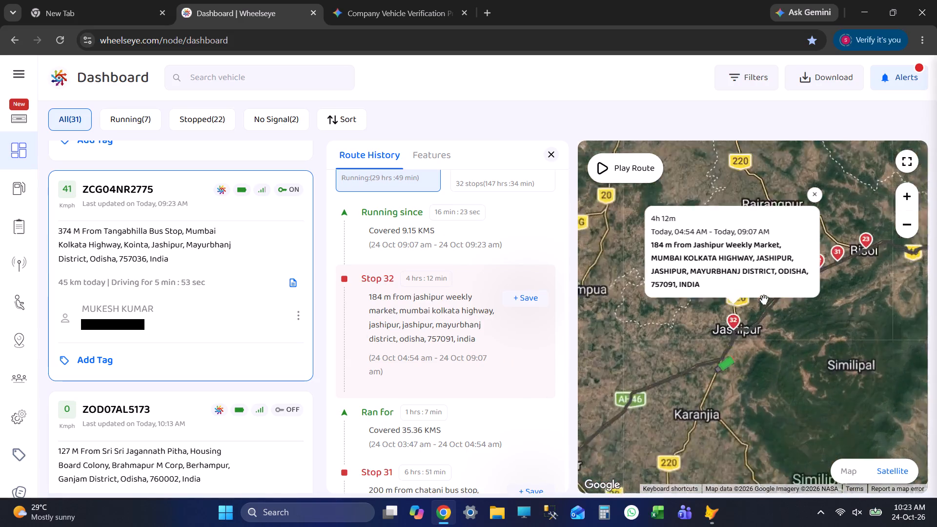
scroll(724, 327, "up", 15)
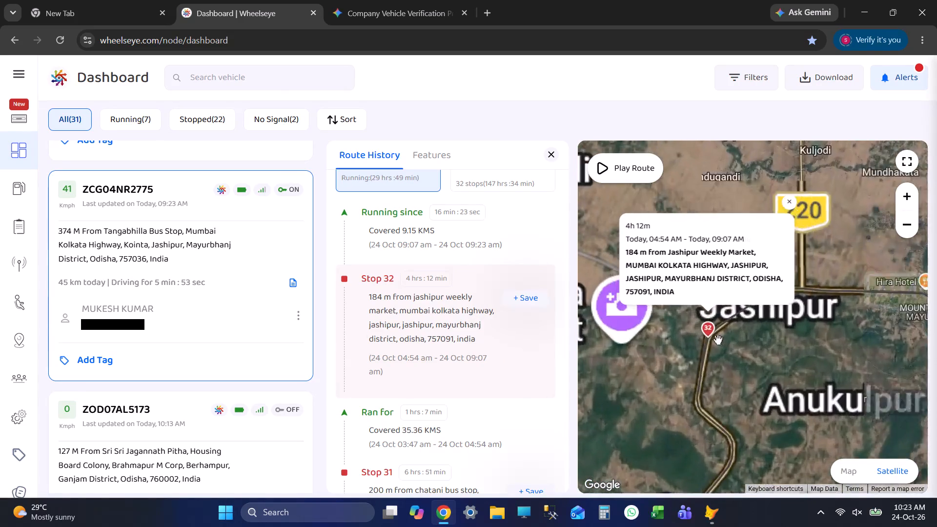
scroll(705, 326, "up", 10)
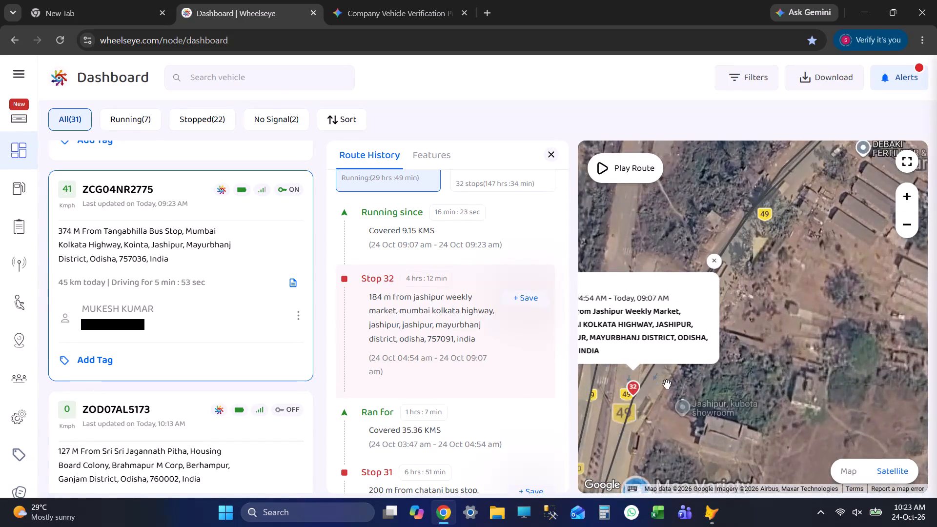
left_click_drag(674, 397, 728, 328)
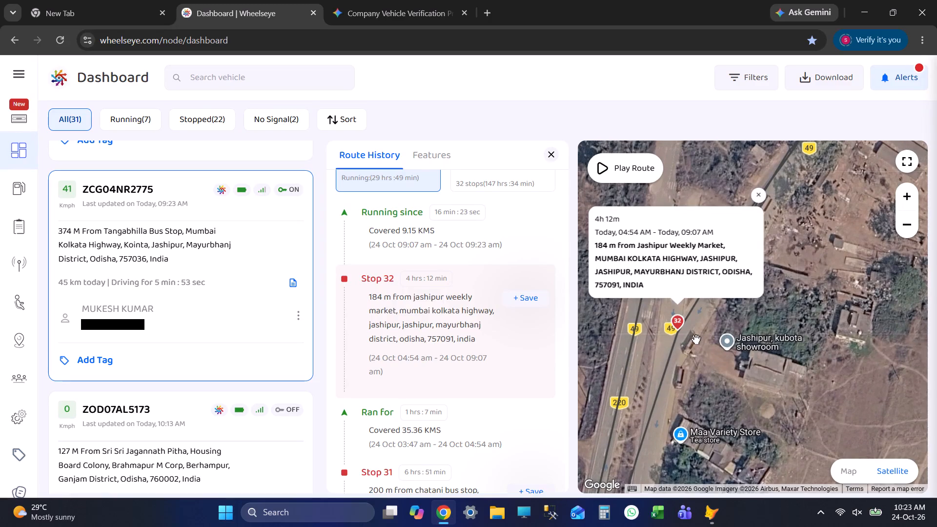
scroll(696, 339, "down", 2)
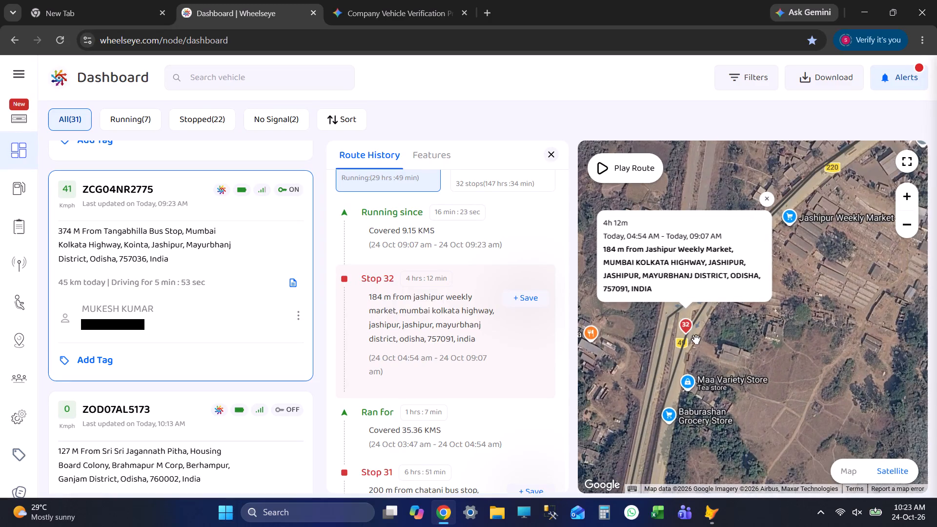
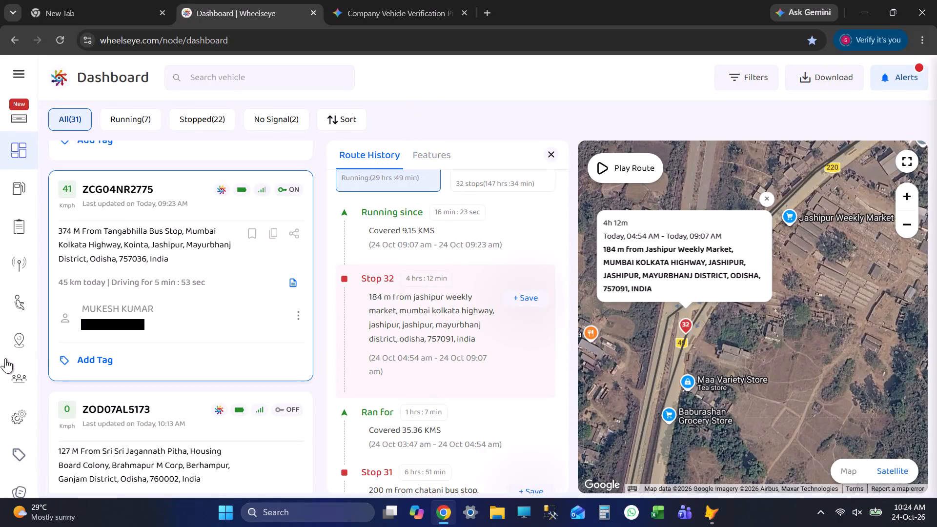
scroll(221, 322, "up", 2)
scroll(203, 283, "up", 3)
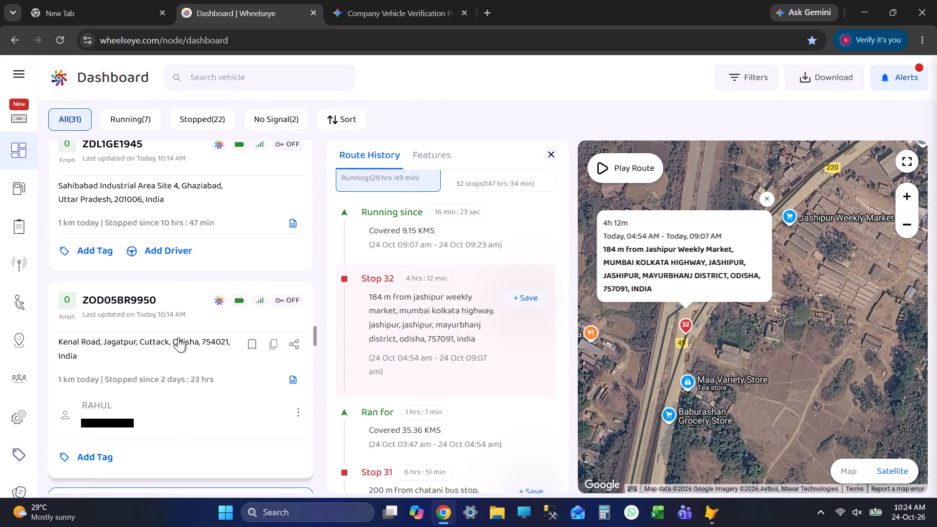
left_click(177, 339)
scroll(772, 275, "down", 7)
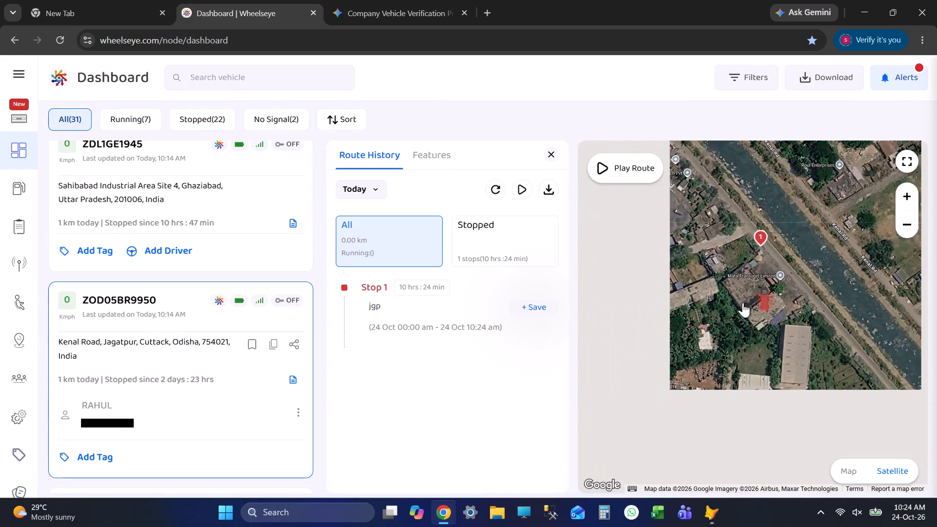
scroll(743, 303, "down", 11)
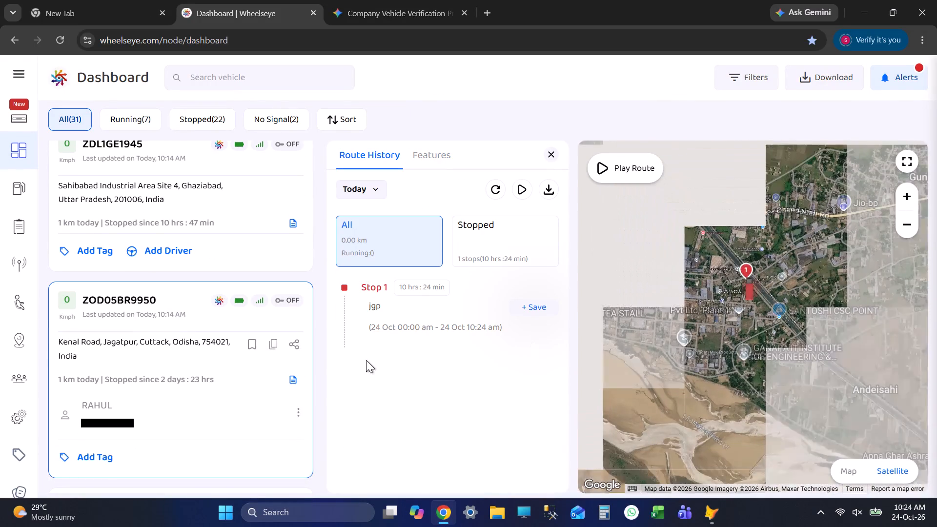
scroll(733, 297, "down", 5)
scroll(190, 333, "up", 2)
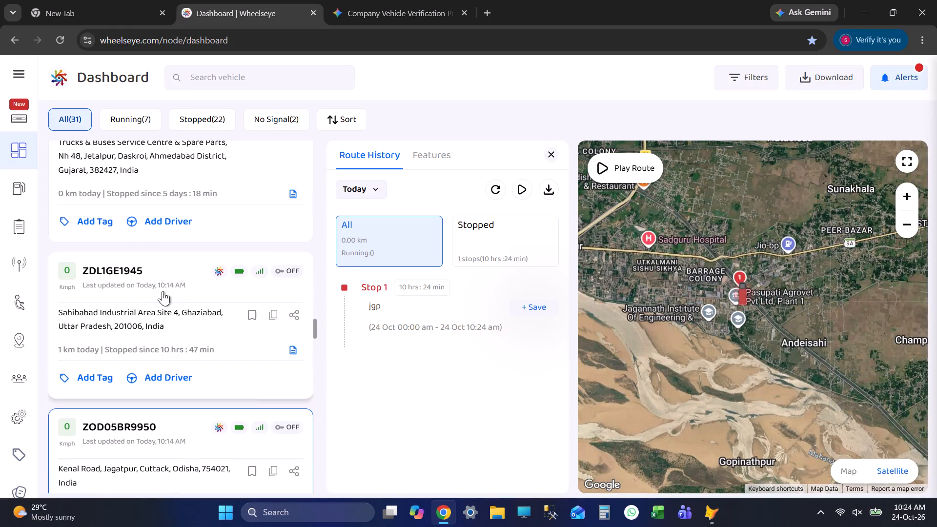
left_click(163, 291)
scroll(193, 300, "up", 2)
scroll(734, 315, "down", 4)
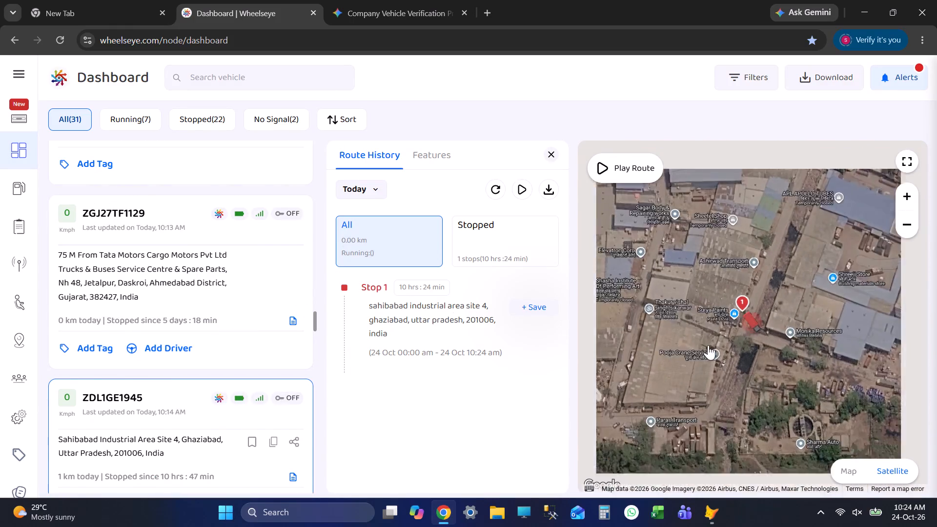
scroll(708, 345, "down", 2)
scroll(707, 345, "up", 1)
scroll(706, 345, "down", 7)
scroll(535, 334, "down", 1)
left_click(146, 242)
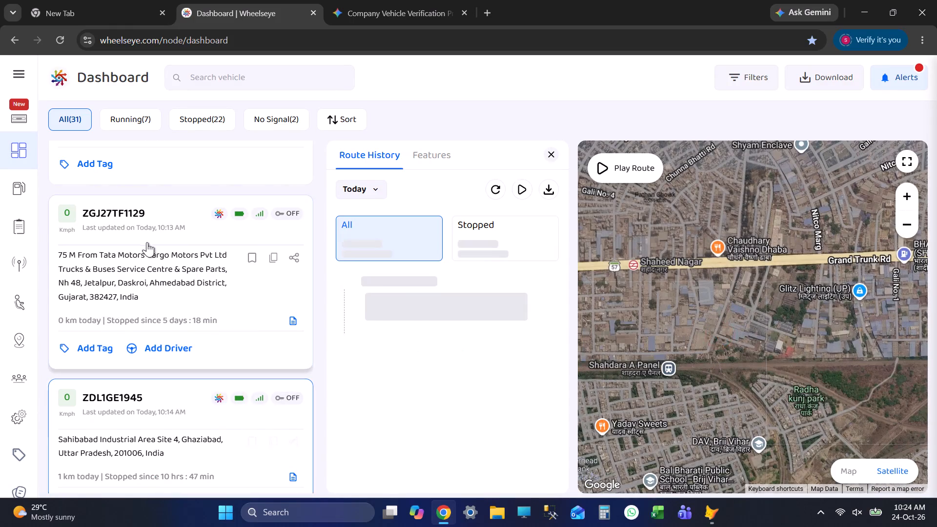
scroll(784, 297, "down", 3)
scroll(783, 301, "up", 1)
scroll(783, 301, "down", 7)
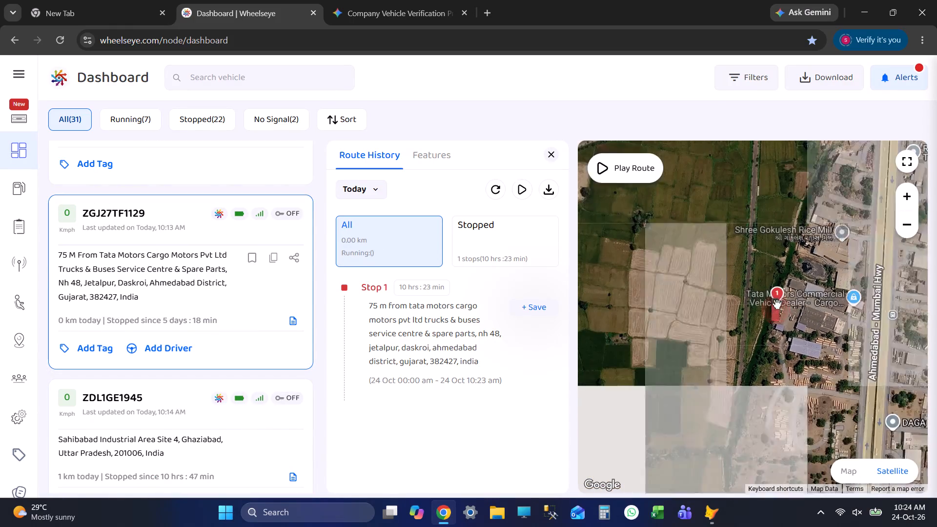
scroll(782, 304, "down", 4)
left_click_drag(856, 343, 775, 321)
scroll(111, 348, "up", 3)
left_click(156, 272)
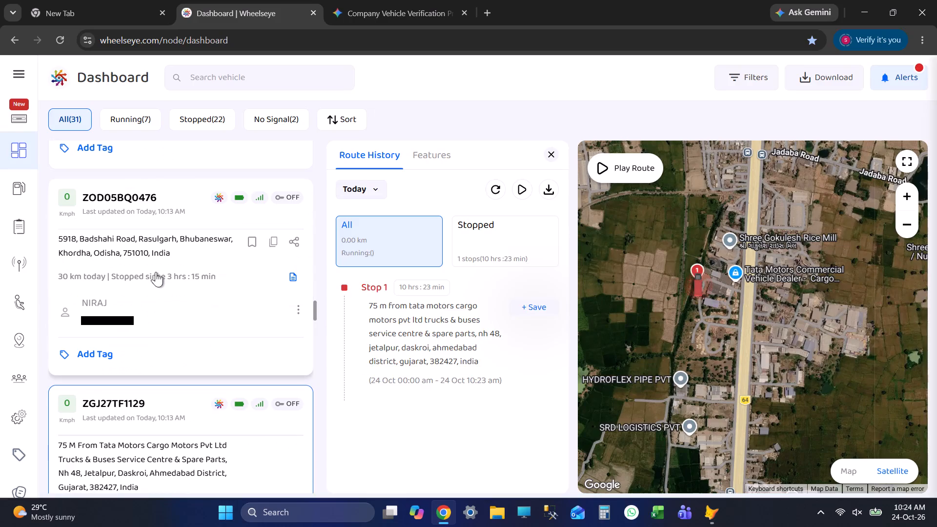
left_click_drag(764, 437, 747, 343)
scroll(707, 318, "up", 11)
scroll(708, 361, "down", 1)
scroll(708, 361, "up", 3)
left_click_drag(683, 333, 771, 294)
scroll(762, 297, "up", 9)
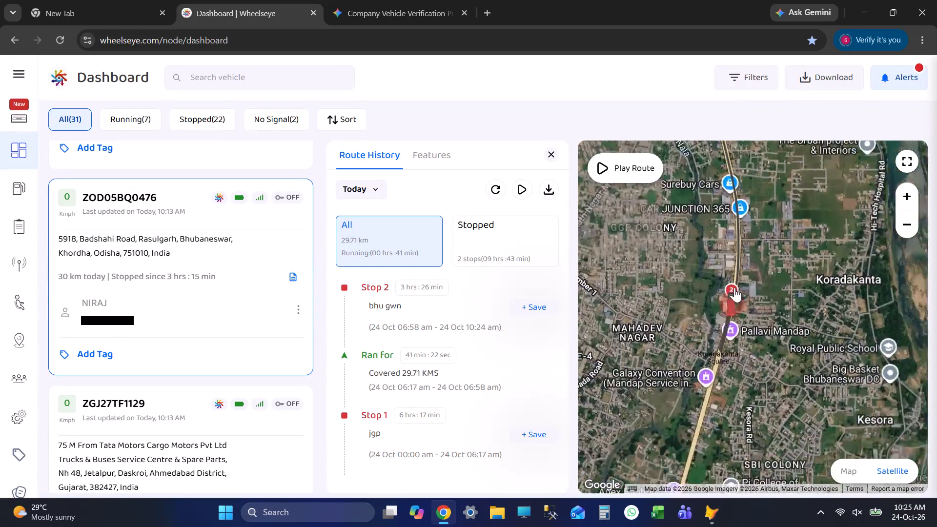
scroll(734, 287, "up", 4)
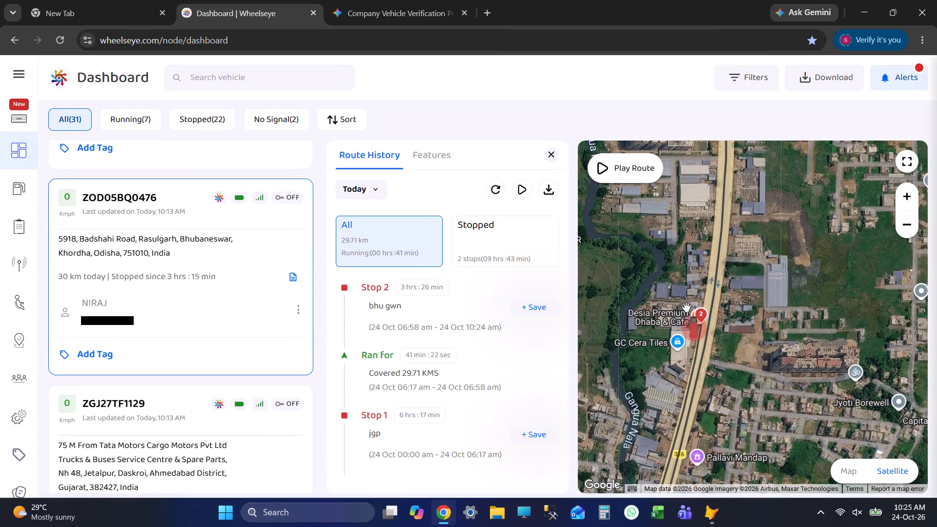
scroll(696, 316, "up", 2)
scroll(199, 219, "up", 4)
left_click(169, 249)
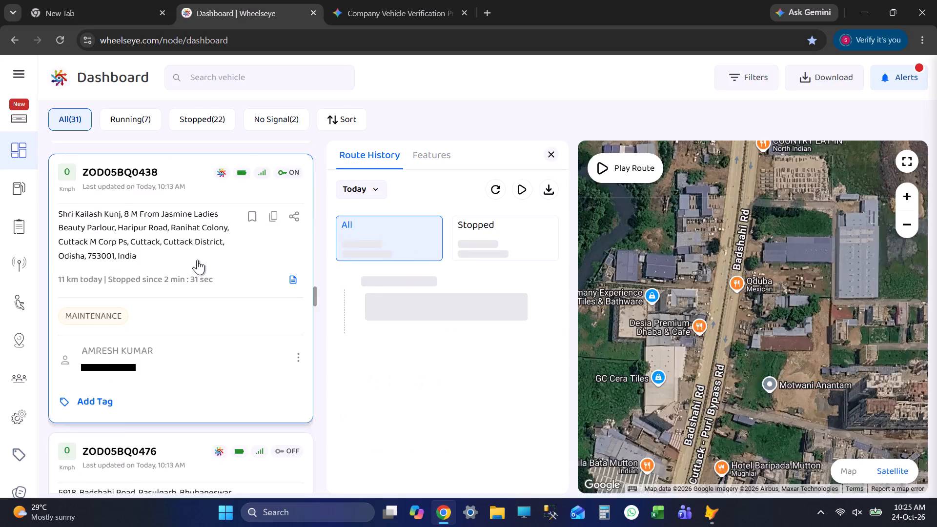
scroll(197, 260, "up", 2)
left_click(180, 208)
scroll(218, 253, "up", 4)
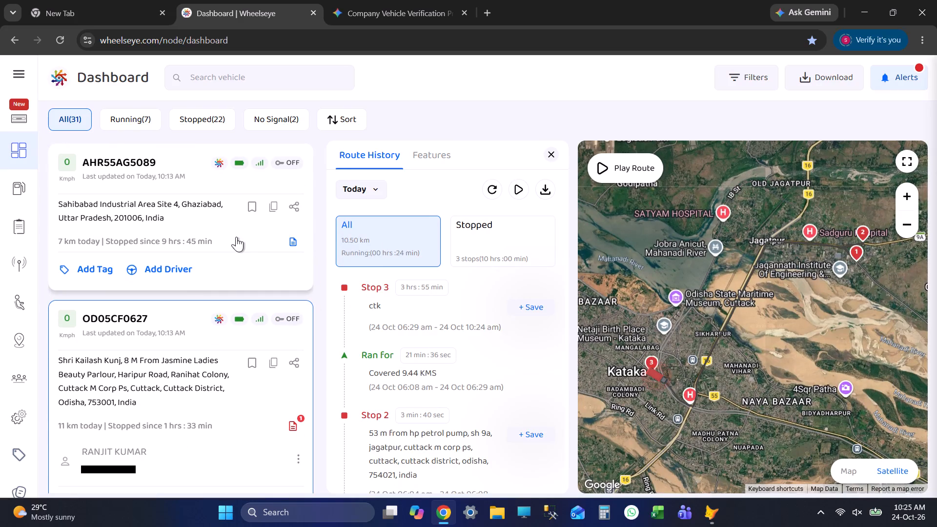
scroll(188, 282, "up", 2)
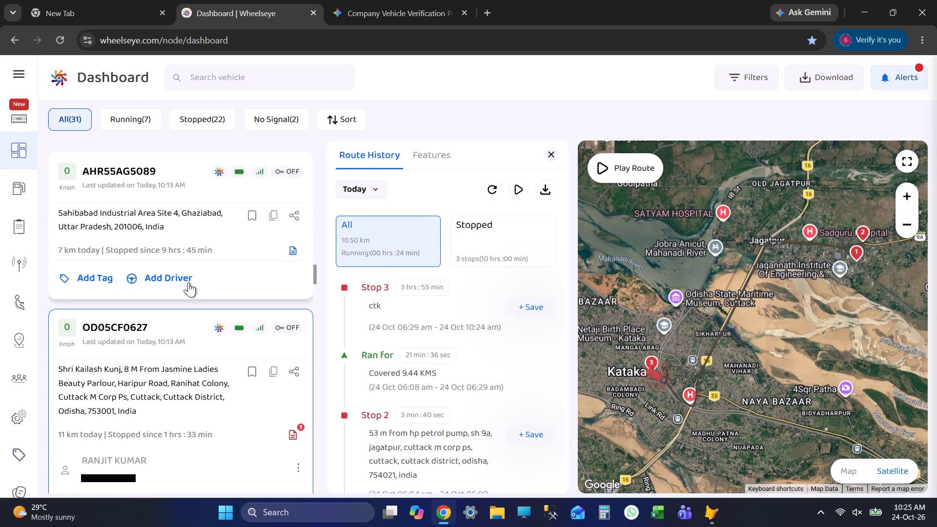
left_click(166, 308)
scroll(181, 247, "up", 2)
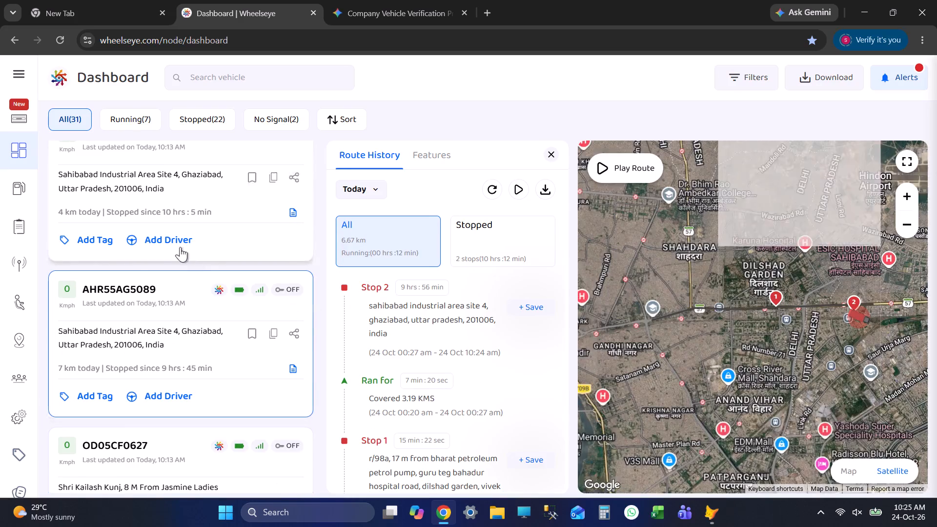
left_click(180, 247)
scroll(204, 284, "up", 2)
left_click(169, 238)
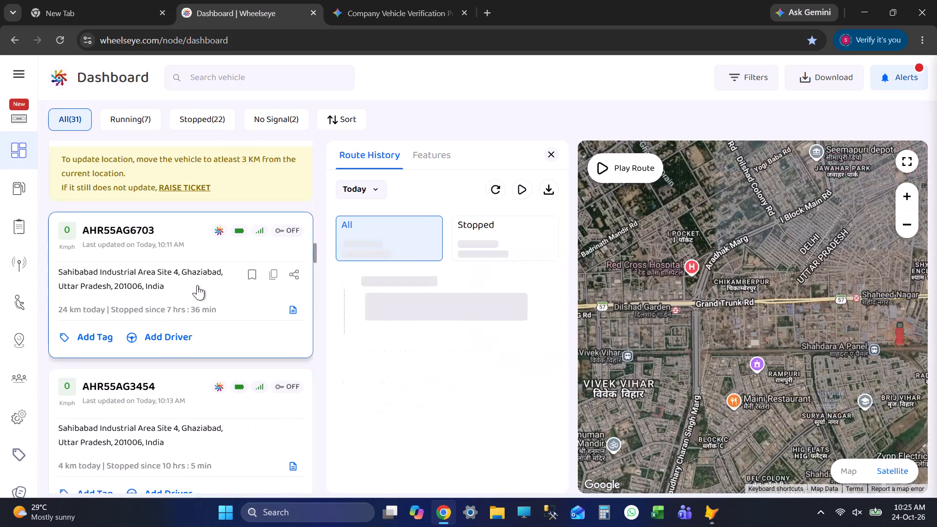
scroll(197, 285, "up", 3)
left_click(179, 251)
scroll(191, 255, "up", 4)
left_click(161, 238)
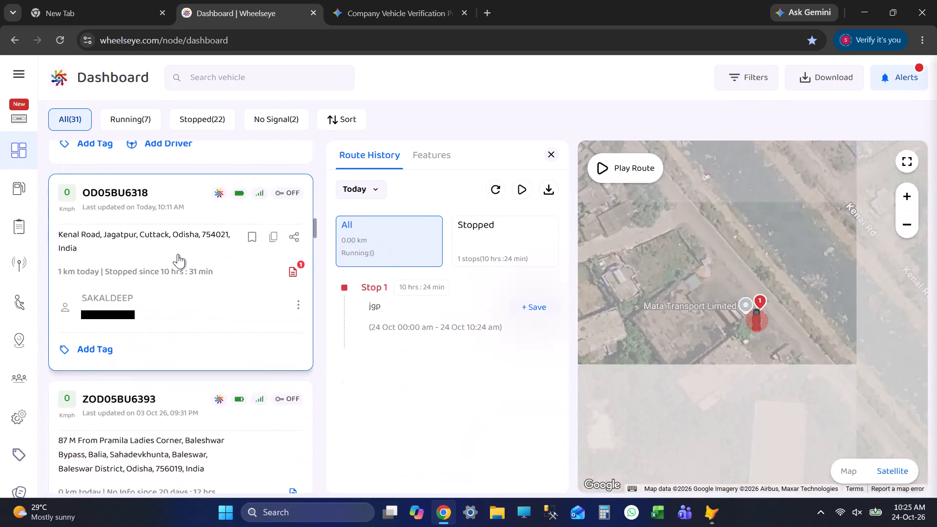
scroll(180, 263, "up", 3)
left_click(167, 240)
scroll(184, 253, "up", 4)
left_click(172, 253)
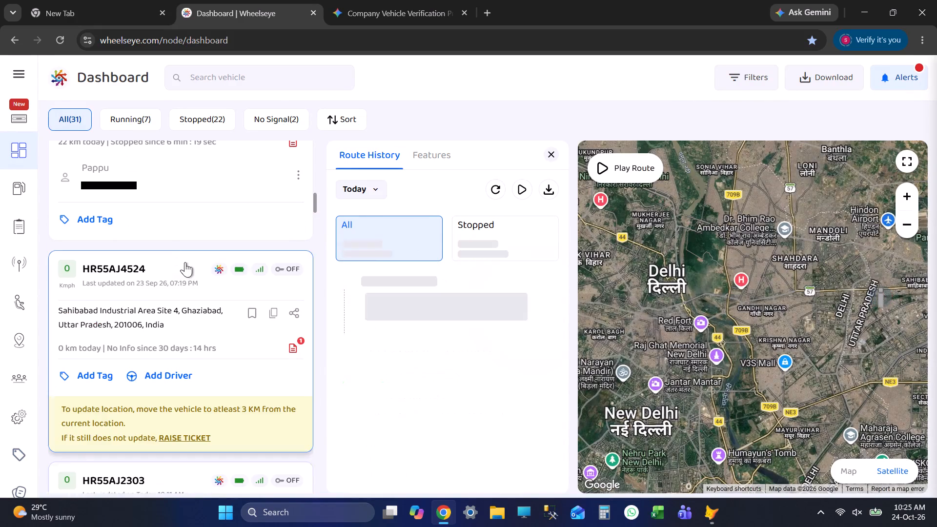
scroll(186, 264, "up", 3)
left_click(176, 279)
scroll(176, 279, "down", 11)
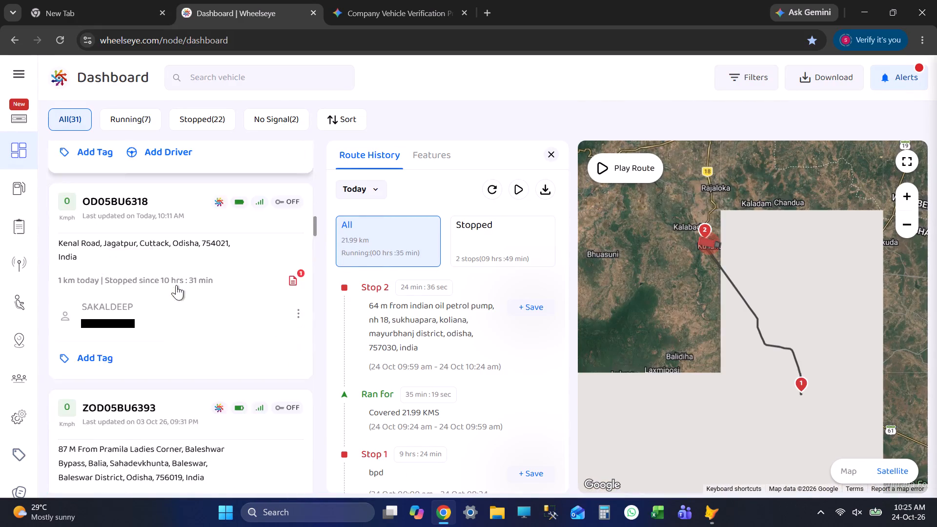
scroll(176, 285, "down", 9)
left_click(202, 405)
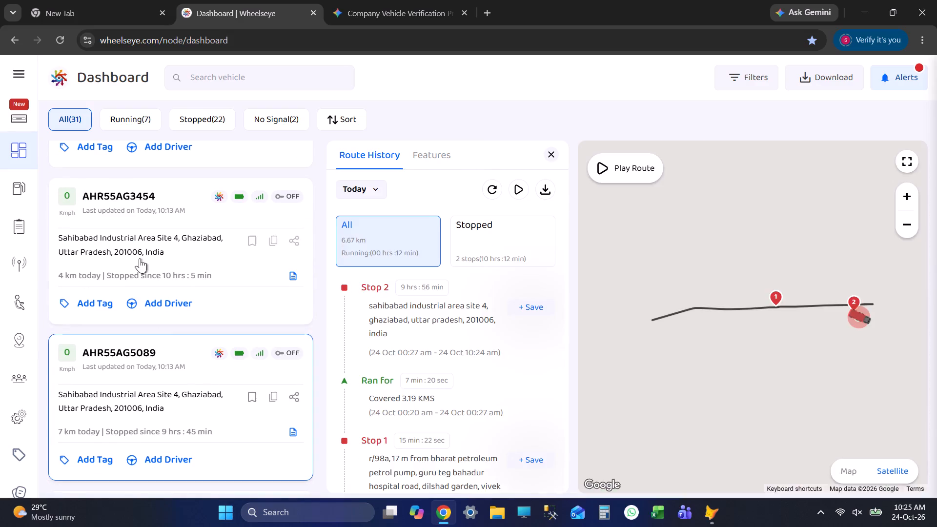
left_click(139, 251)
scroll(164, 299, "down", 5)
left_click(155, 276)
scroll(155, 285, "down", 1)
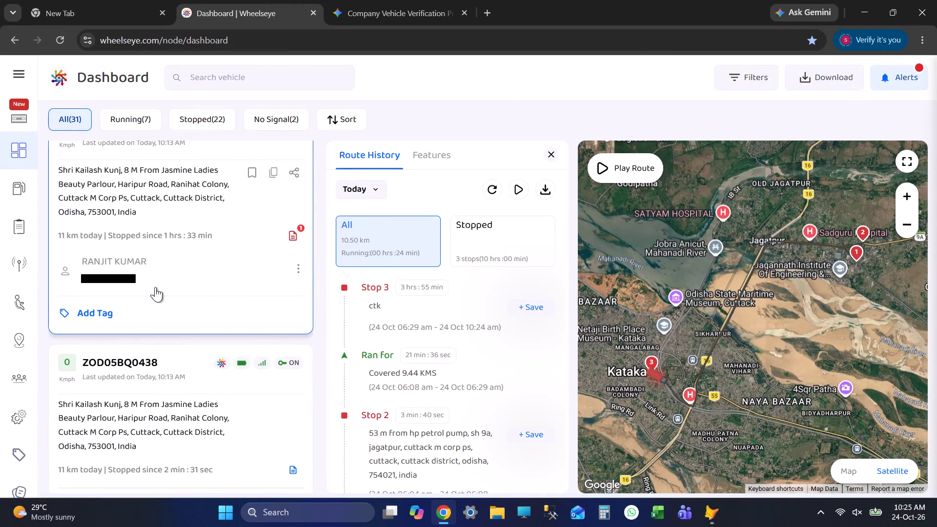
scroll(132, 260, "up", 2)
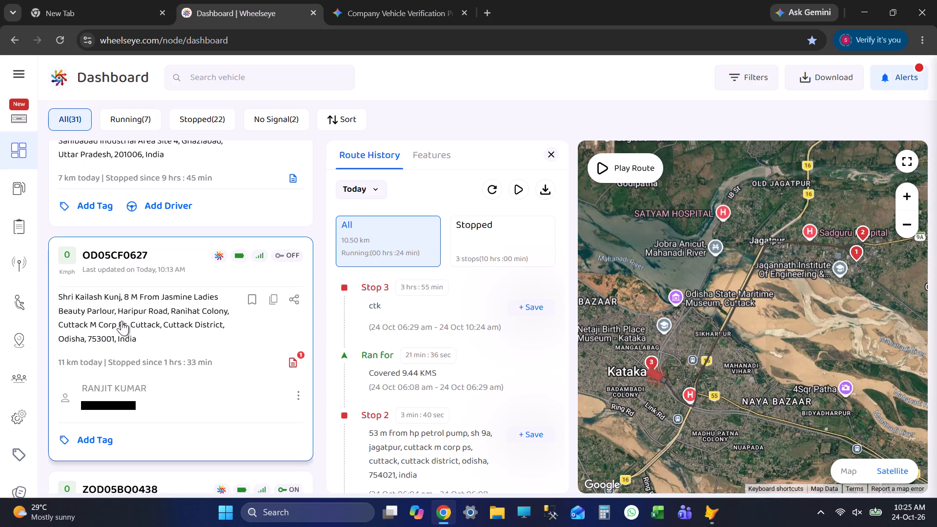
key("alt+Tab")
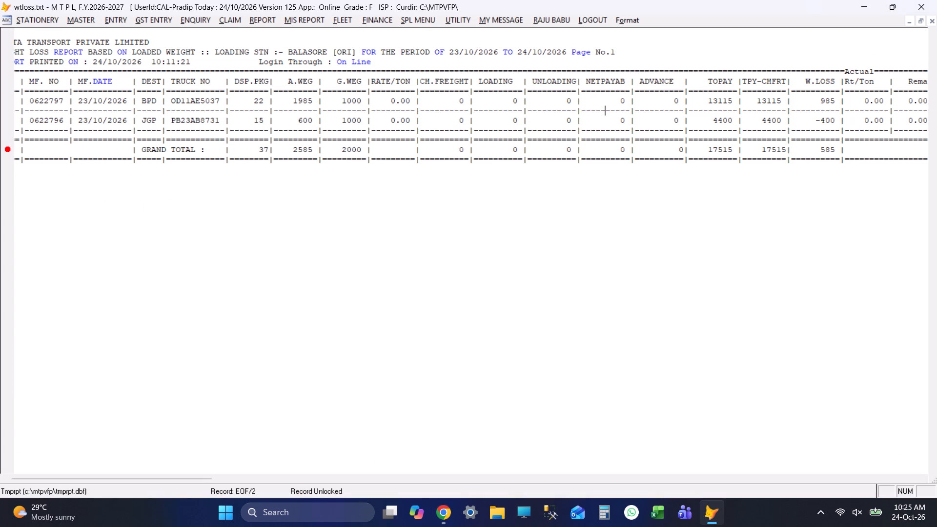
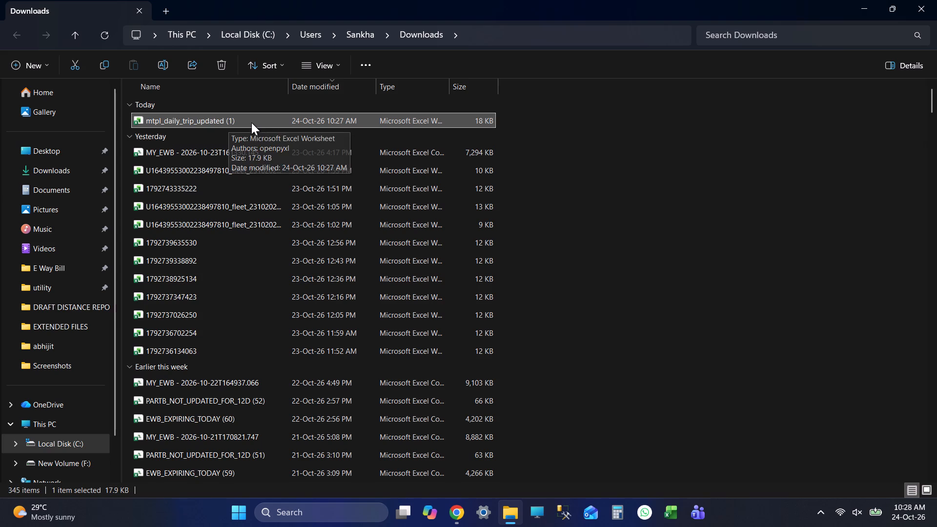
Open the downloaded workbook in Excel for a quick look and close it again.
double_click(251, 122)
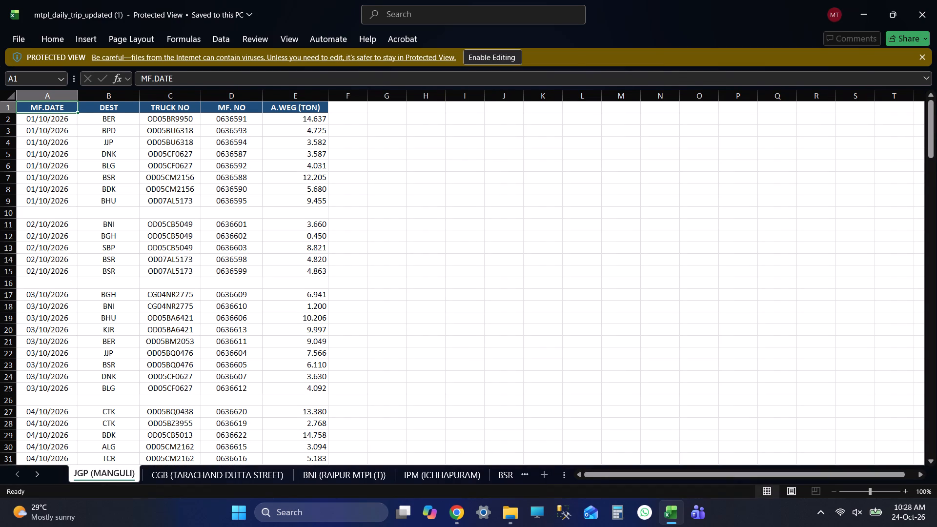
left_click(936, 0)
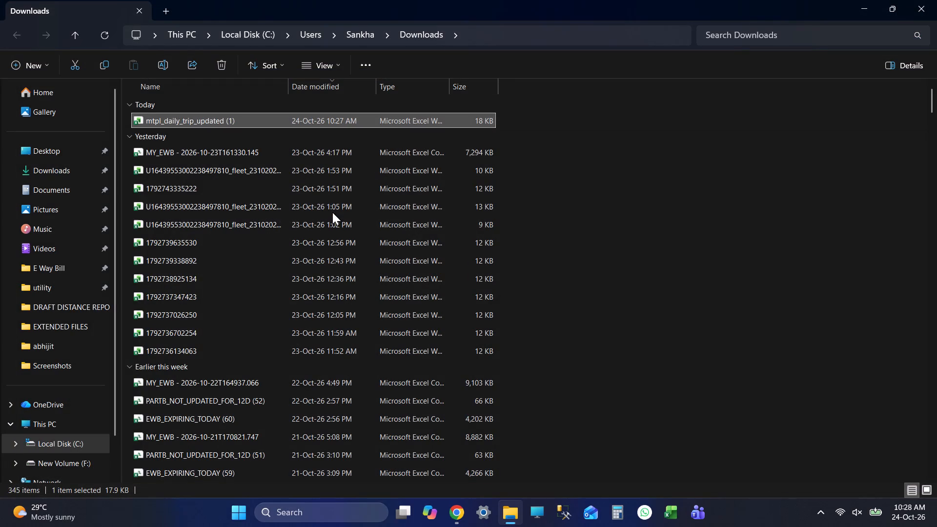
Move the downloaded workbook from Downloads to the oct folder under DAILY MANIFEST REPORT in the desktop's TRUCK BY PRADIP folder.
key("ctrl+x")
double_click(862, 0)
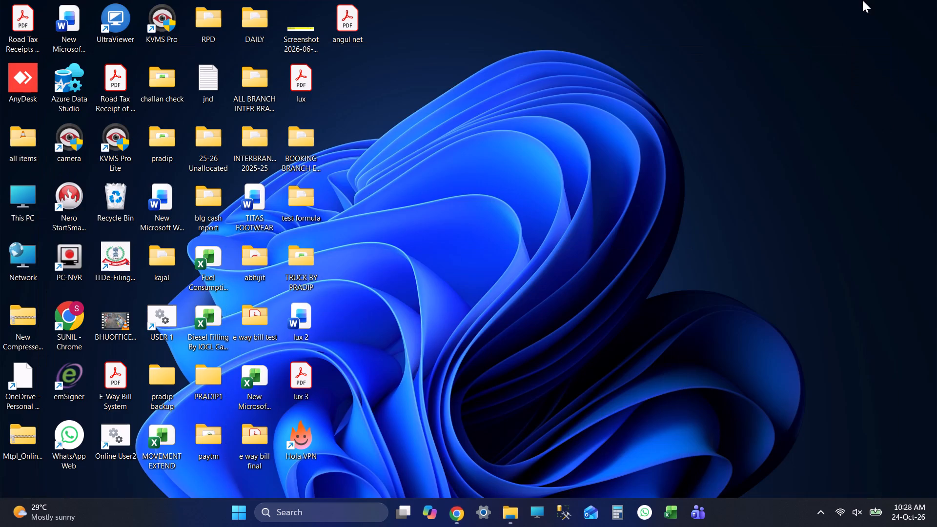
double_click(294, 266)
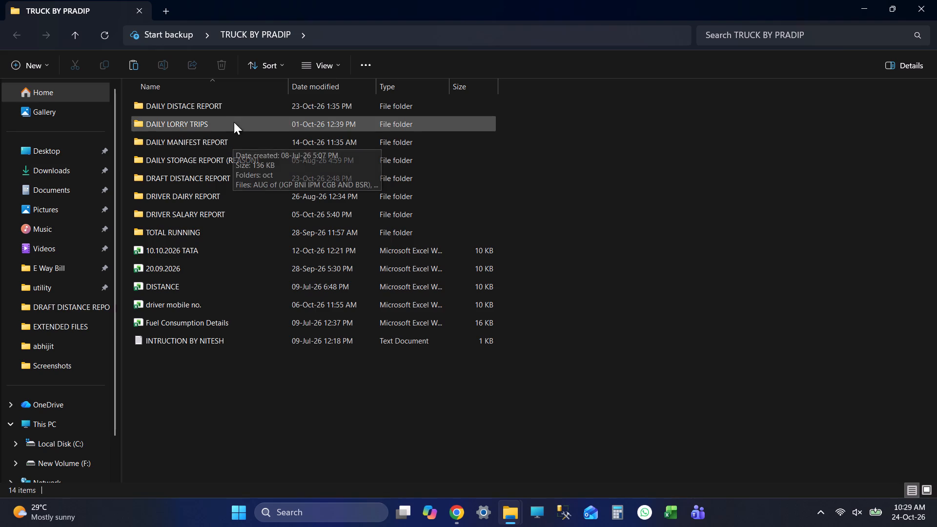
double_click(232, 107)
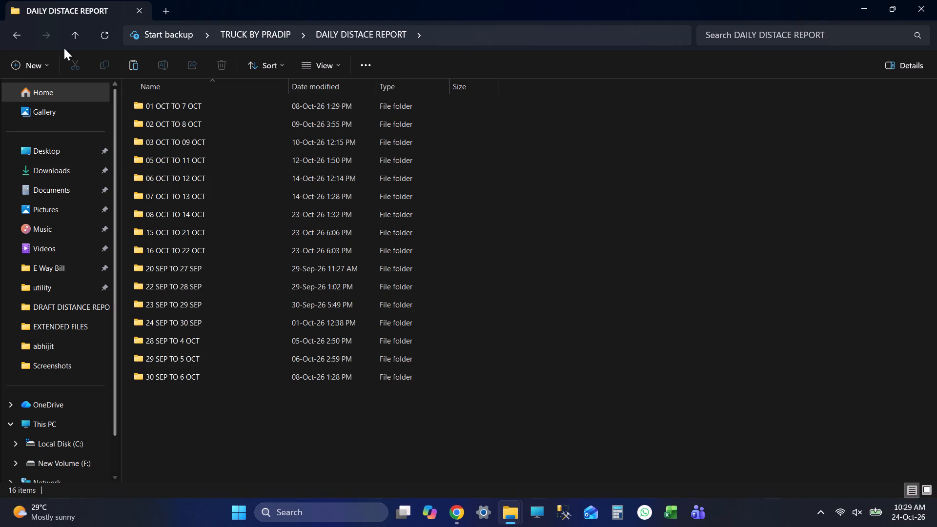
left_click(17, 31)
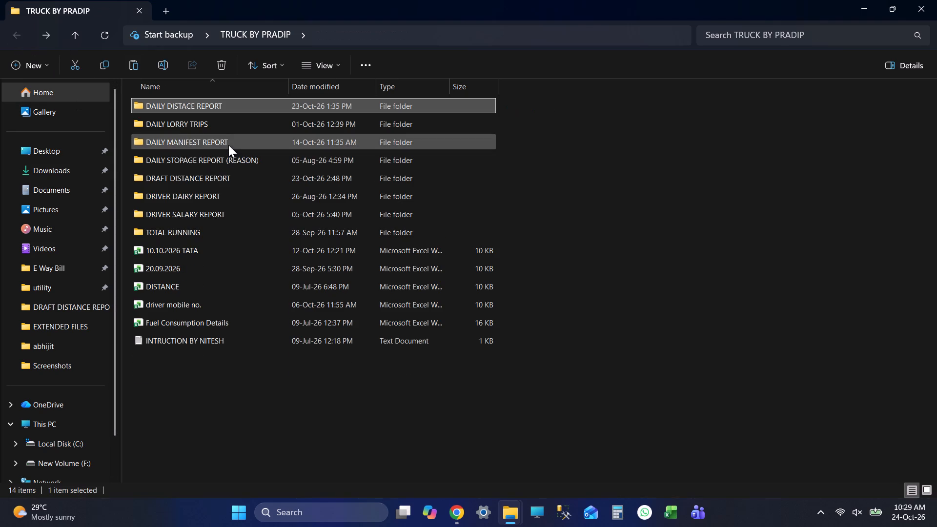
double_click(228, 145)
double_click(188, 158)
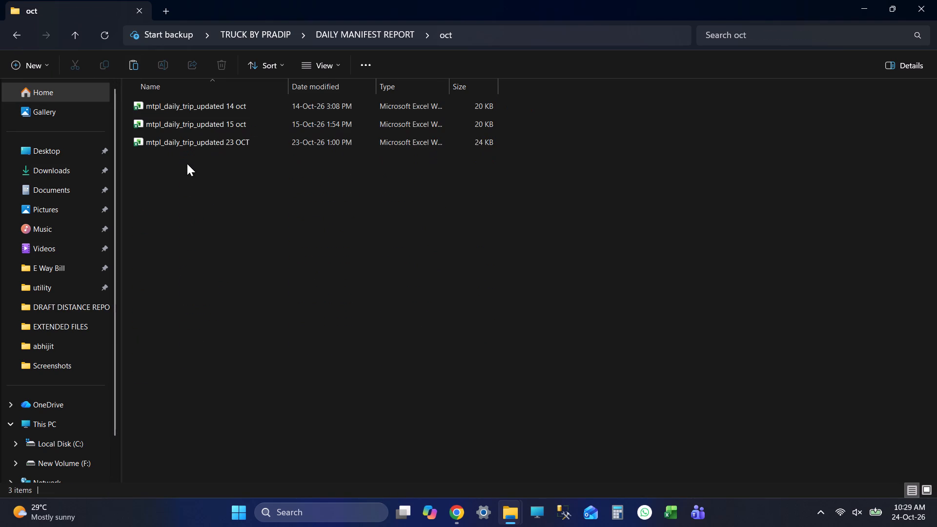
key("ctrl+v")
Rename the moved workbook as mtpl_daily_trip_updated 24 OCT.
key("F2")
key("F3")
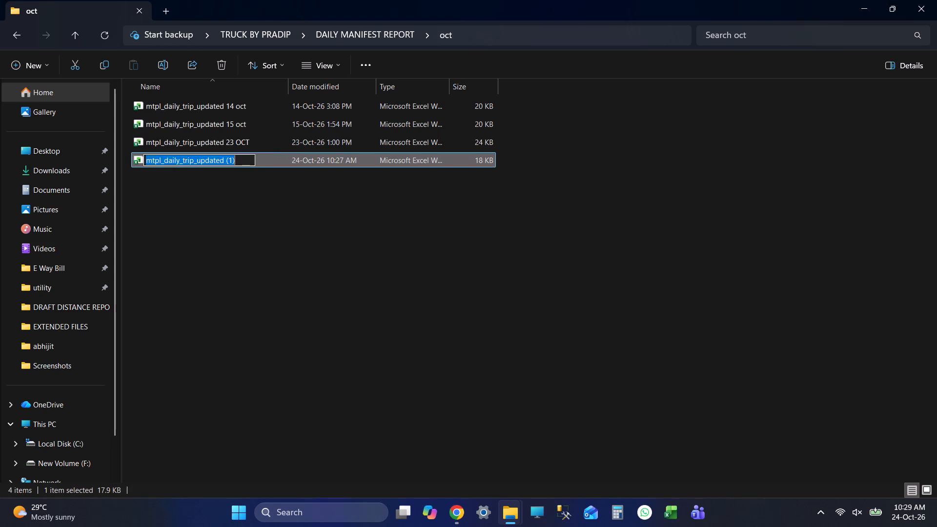
left_click(239, 159)
key("BackSpace")
key("BackSpace")
key("BackSpace")
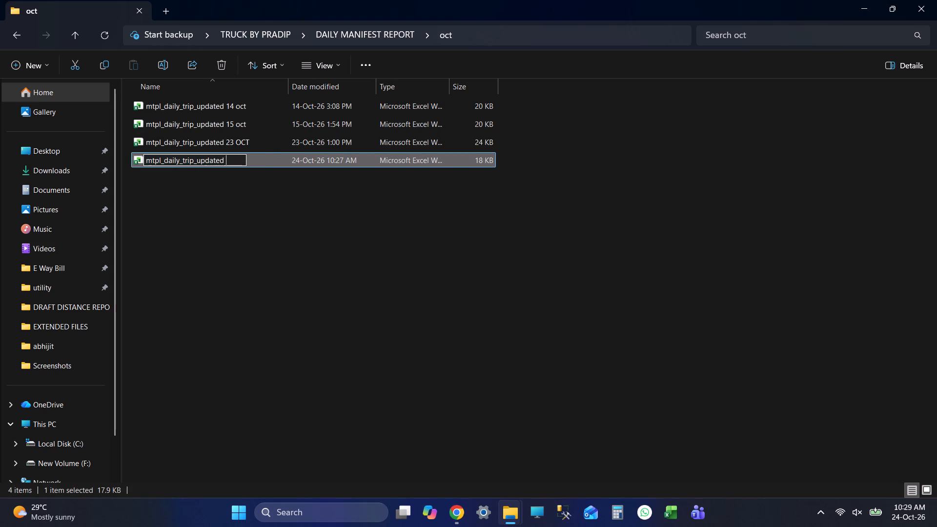
type("24 oct")
key("BackSpace")
key("BackSpace")
key("BackSpace")
type("OCT")
left_click(331, 245)
Open the mtpl_daily_trip_updated 24 OCT workbook in Excel with editing enabled.
double_click(264, 159)
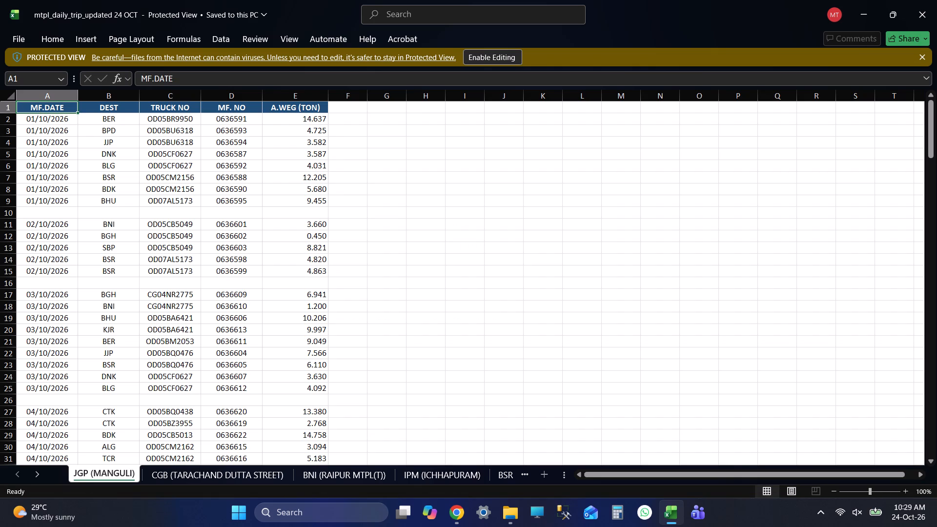
left_click(479, 55)
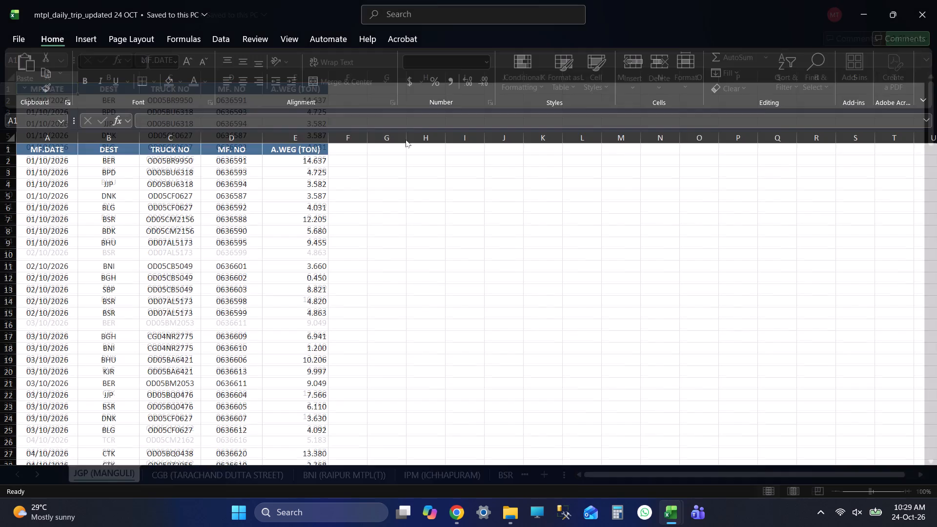
Review the JGP (MANGULI) sheet's trip records through to the 23/10/2026 rows at the end.
scroll(191, 233, "down", 16)
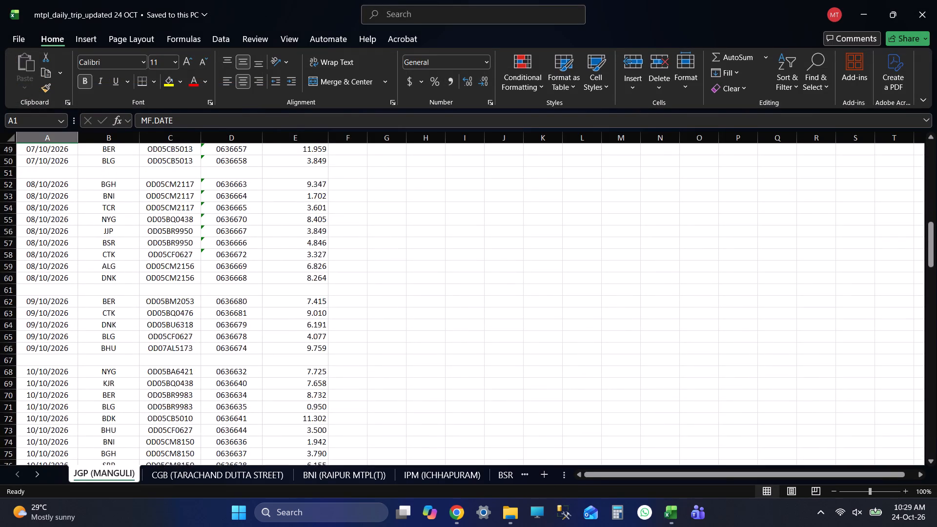
scroll(206, 280, "down", 3)
scroll(207, 281, "up", 1)
scroll(207, 281, "down", 11)
scroll(198, 291, "up", 1)
scroll(198, 291, "down", 18)
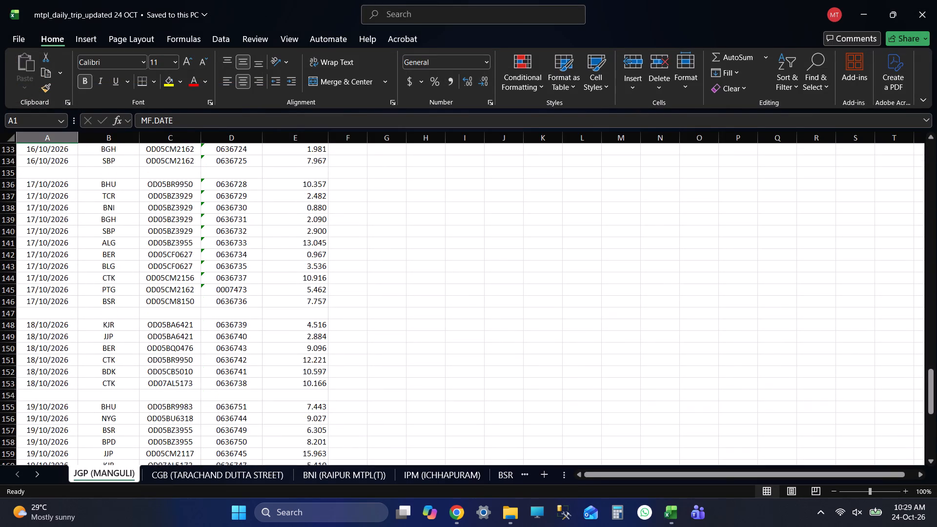
scroll(198, 295, "down", 12)
scroll(198, 225, "up", 2)
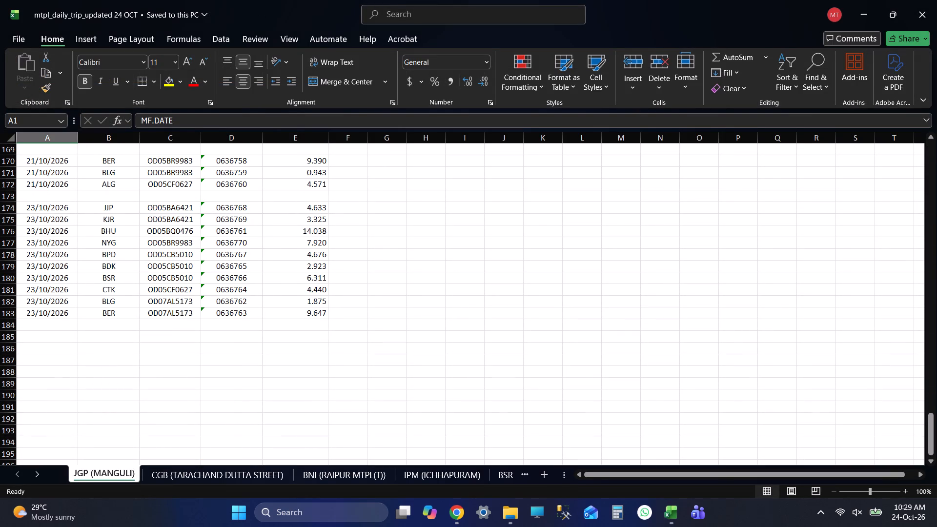
left_click_drag(24, 252, 287, 315)
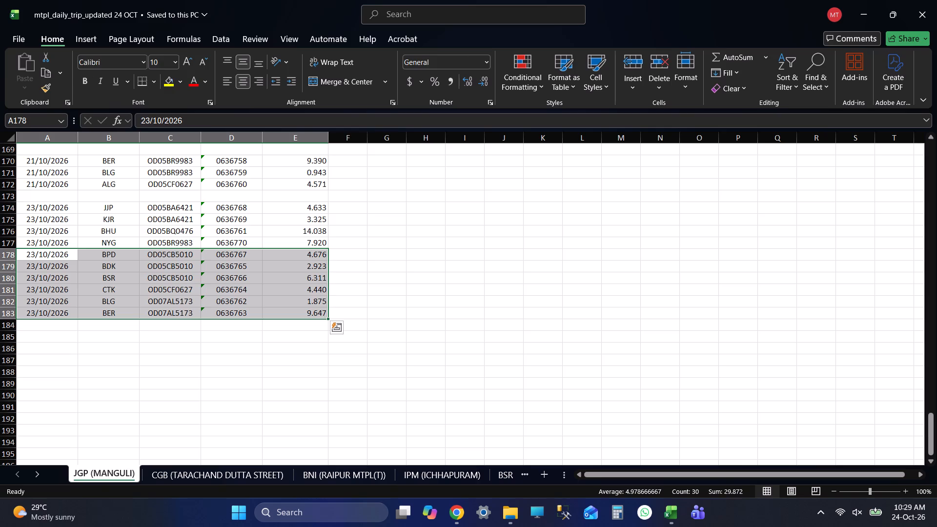
Close the oct folder window and the Gemini conversation in Chrome, and return to the Excel workbook.
key("alt+Tab")
left_click(936, 0)
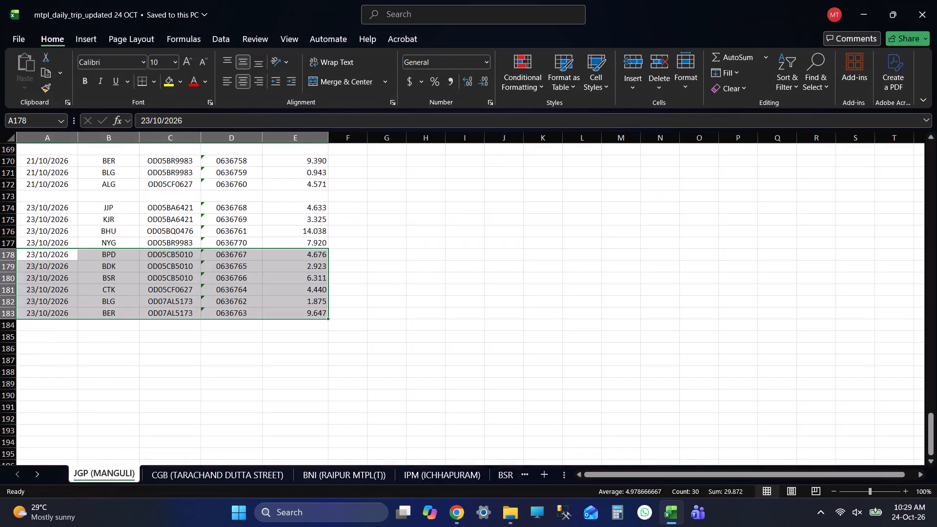
key("alt+Tab")
key("alt+Tab")
key("alt+Tab")
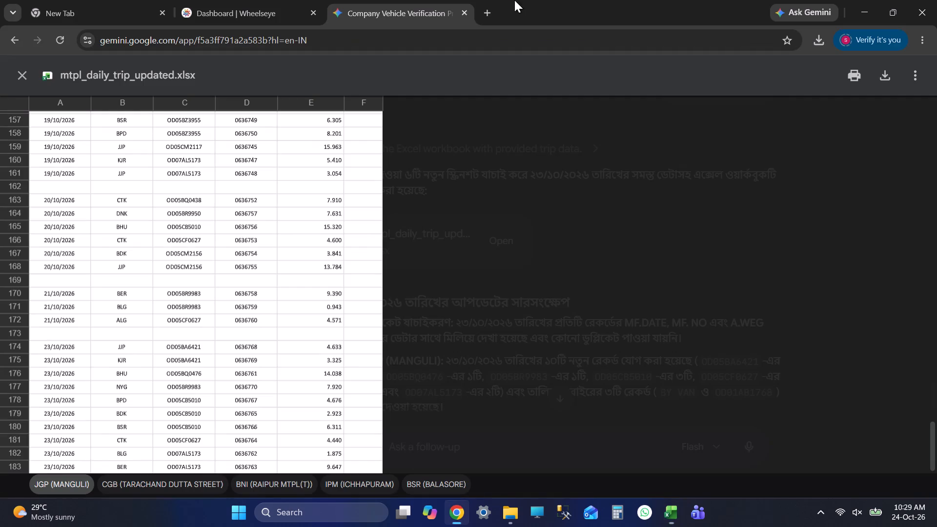
left_click(459, 10)
left_click(469, 12)
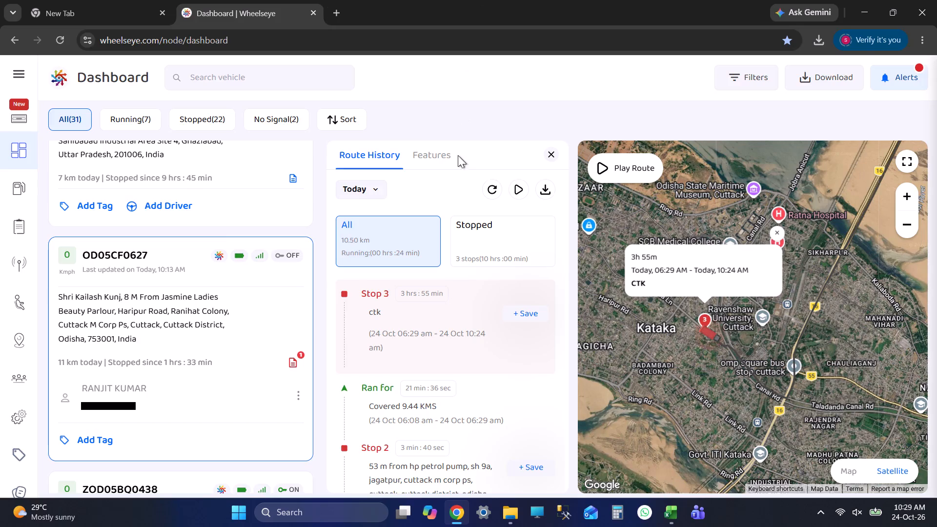
key("alt+Tab")
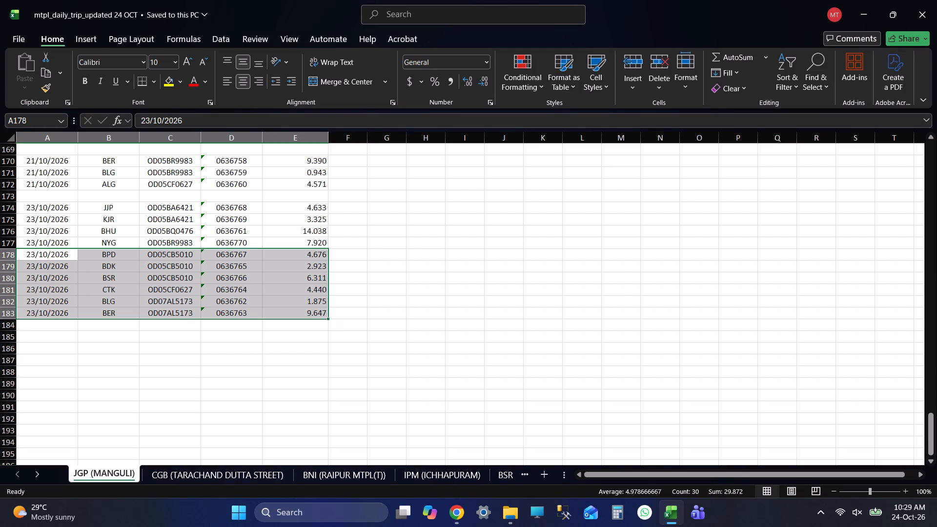
left_click(225, 287)
left_click(229, 228)
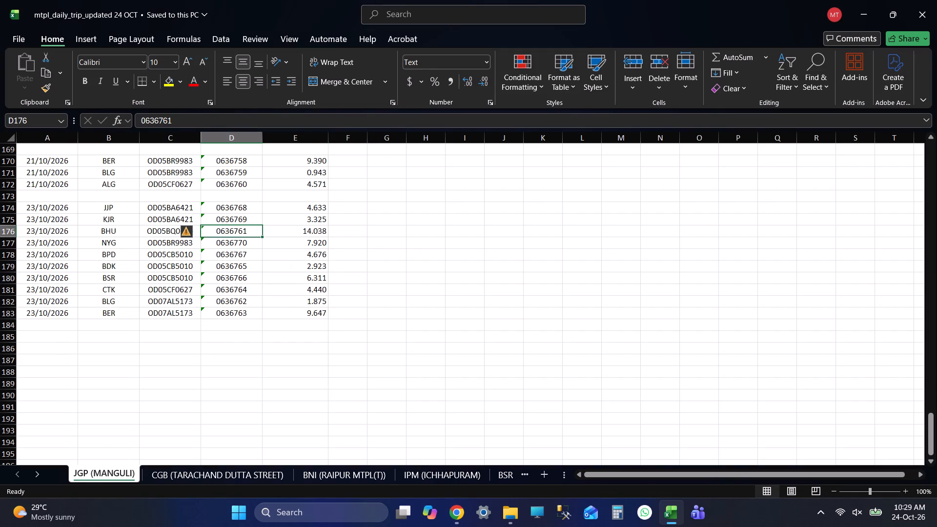
left_click_drag(151, 290, 309, 285)
left_click_drag(50, 289, 225, 287)
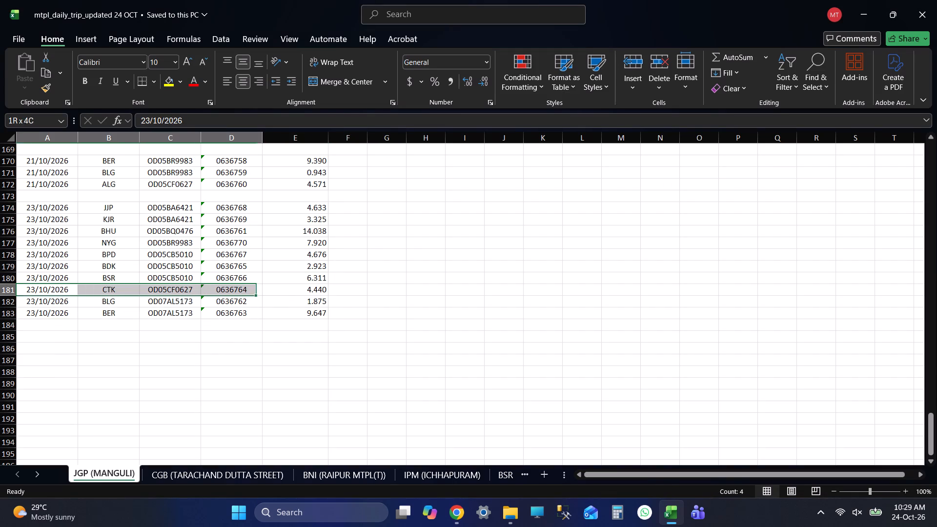
left_click_drag(225, 287, 291, 287)
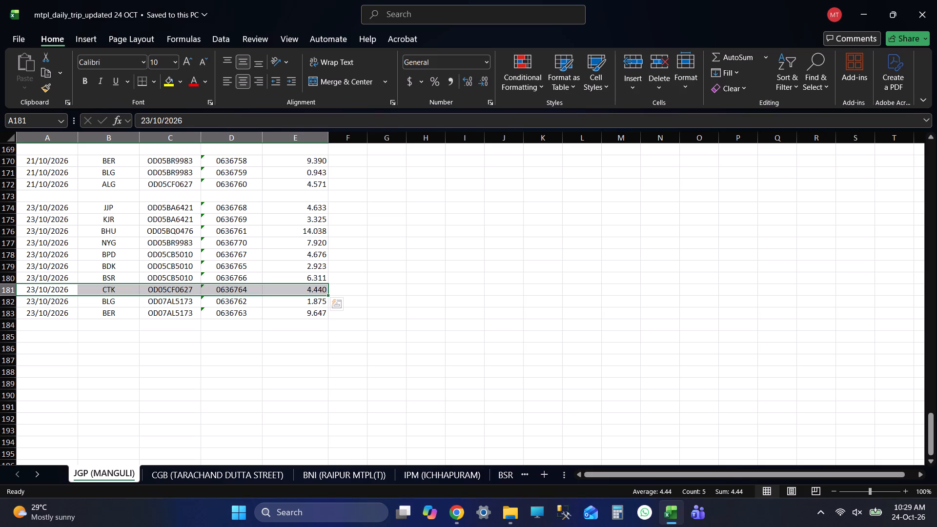
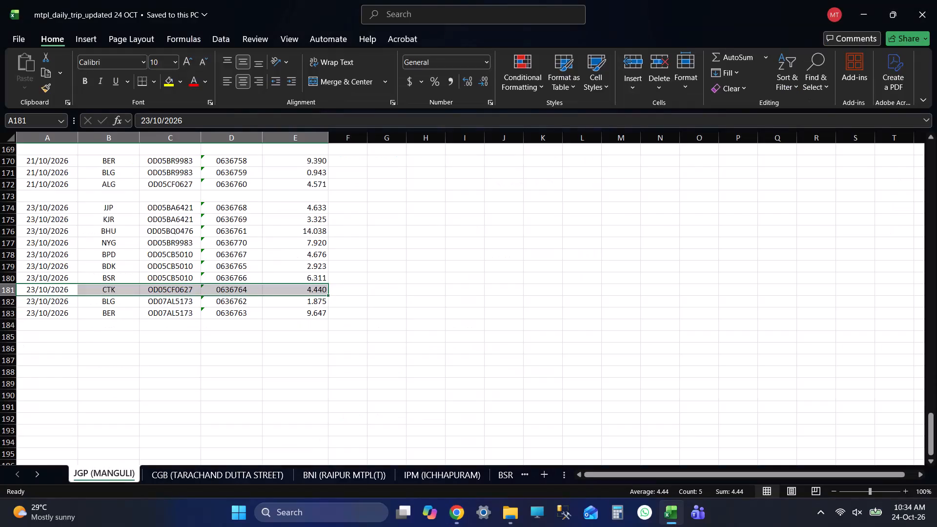
Deselect the CTK trip row below the JGP (MANGULI) trips and save the daily trip workbook.
left_click(50, 338)
key("ctrl+s")
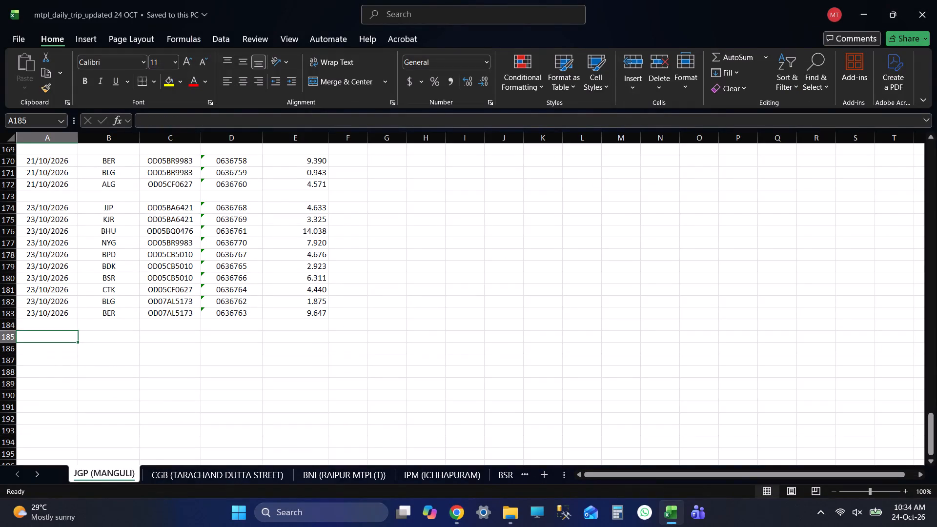
key("ctrl+s")
key("ctrl+s")
key("ctrl+s")
key("alt+Tab")
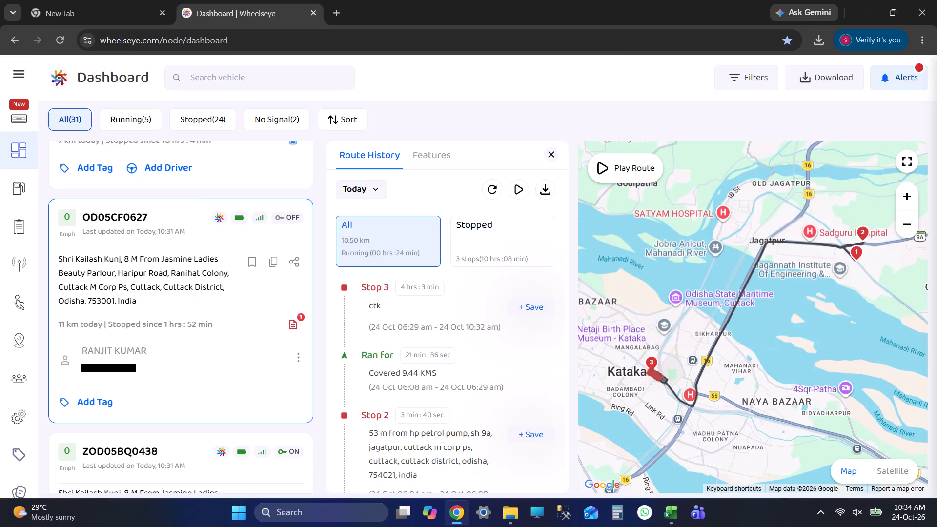
scroll(245, 405, "down", 4)
left_click(172, 294)
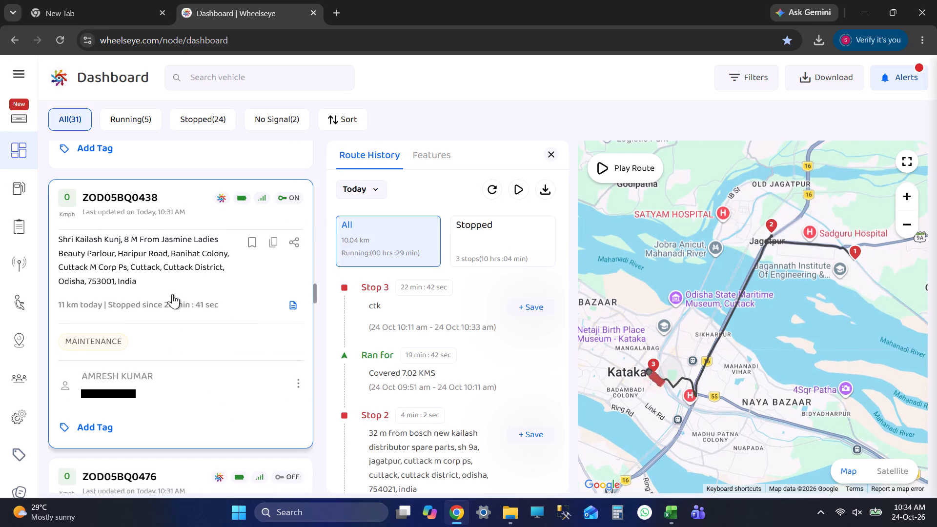
scroll(228, 312, "down", 4)
scroll(226, 317, "up", 7)
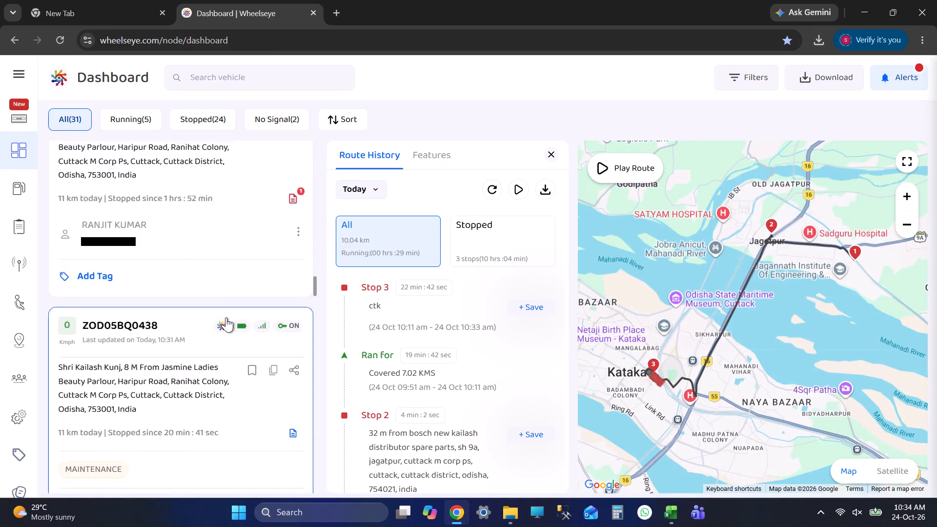
scroll(226, 317, "up", 6)
scroll(226, 317, "down", 1)
scroll(226, 317, "up", 5)
scroll(226, 317, "down", 1)
scroll(226, 317, "up", 6)
scroll(226, 317, "down", 1)
scroll(226, 317, "up", 4)
scroll(226, 317, "down", 1)
scroll(226, 317, "up", 15)
scroll(226, 317, "down", 1)
scroll(226, 317, "up", 2)
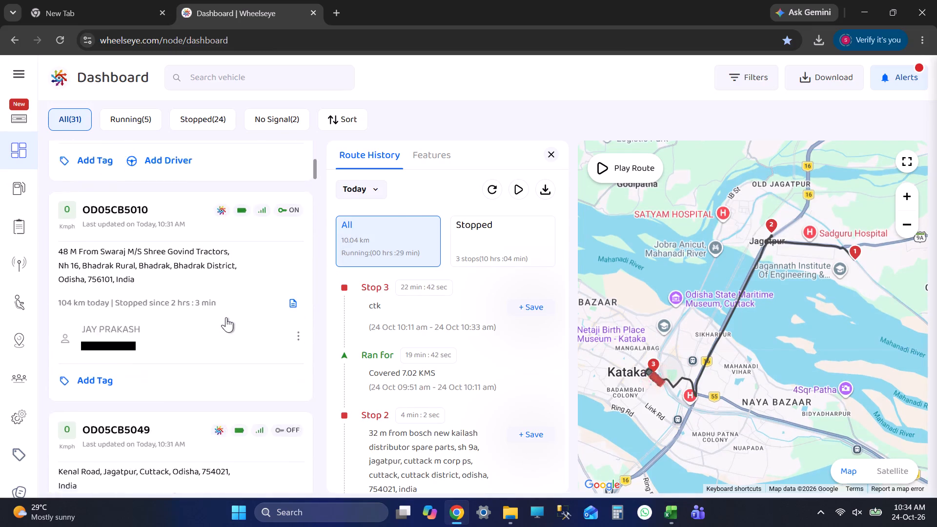
scroll(226, 317, "up", 5)
scroll(226, 317, "down", 1)
scroll(226, 317, "up", 1)
scroll(226, 317, "down", 1)
scroll(226, 317, "up", 6)
Switch to File Explorer and open the OCT folder of DAILY LORRY TRIPS inside TRUCK BY PRADIP.
left_click(859, 0)
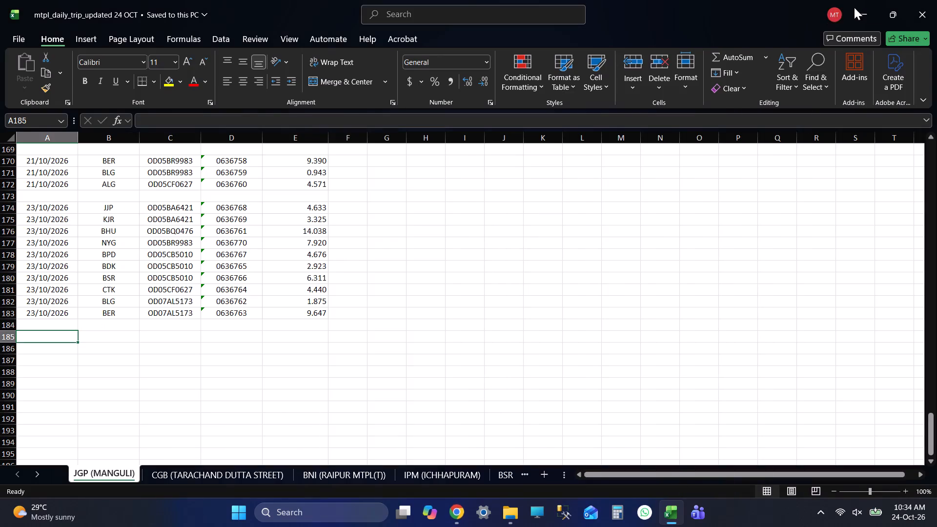
left_click(870, 1)
double_click(311, 257)
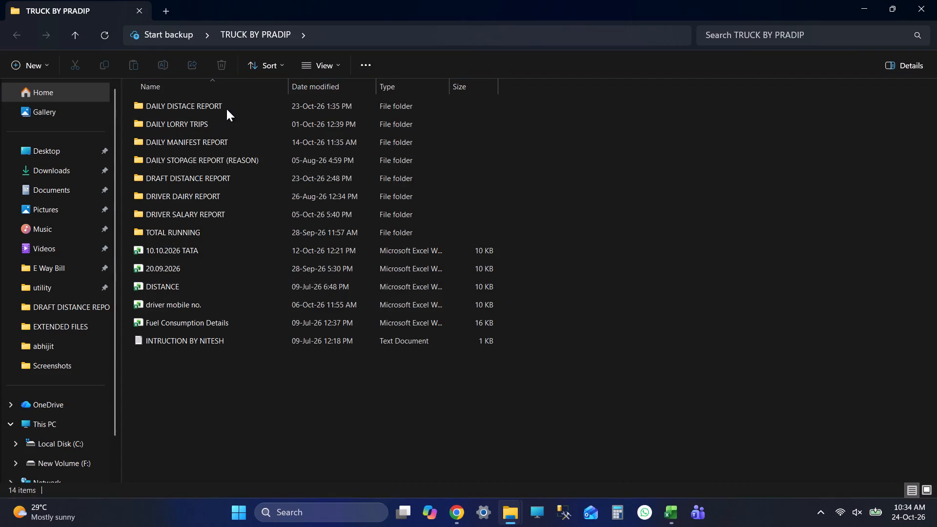
double_click(228, 148)
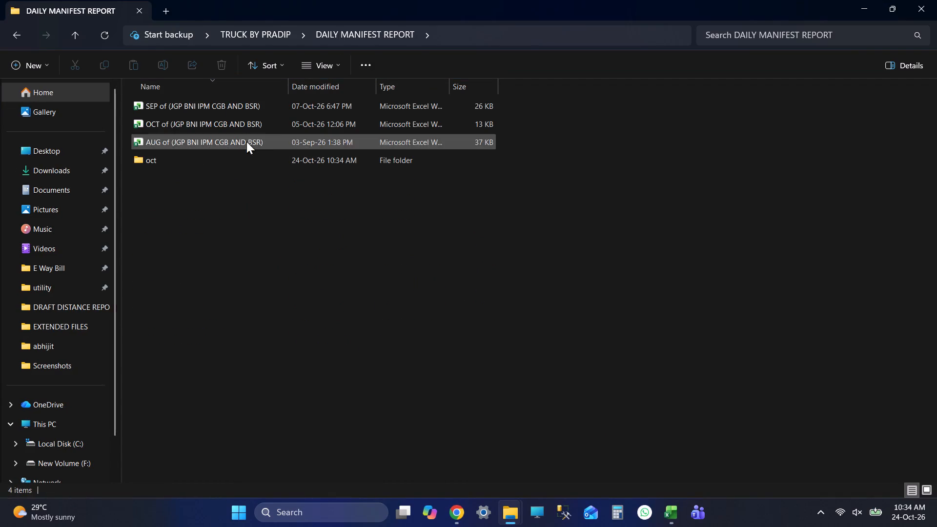
left_click(12, 36)
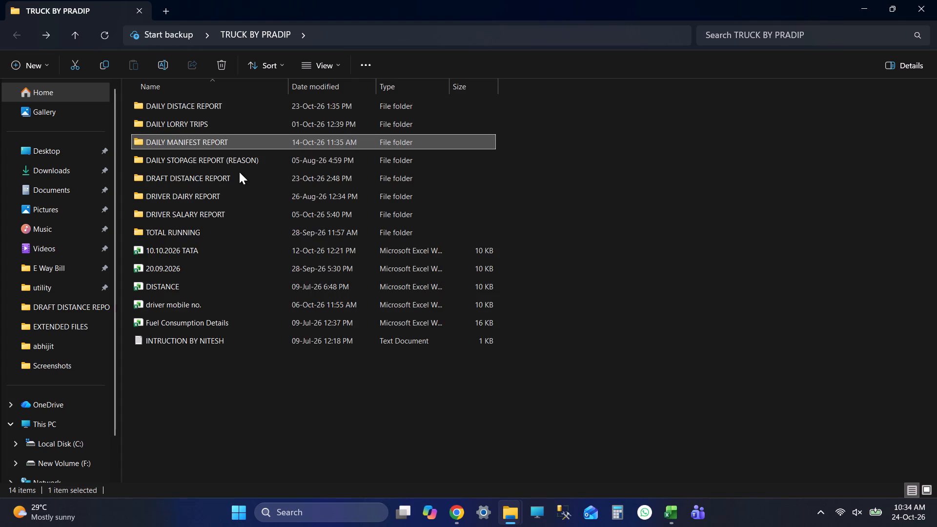
double_click(208, 128)
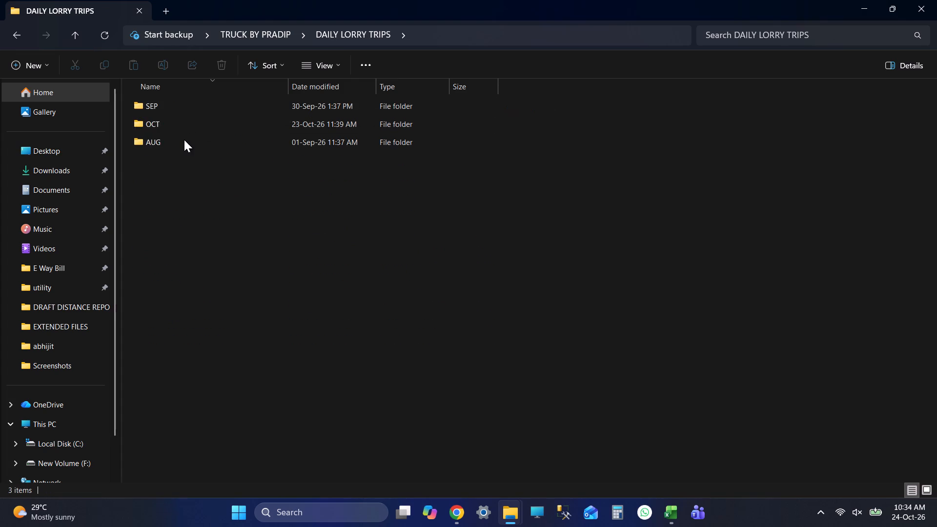
double_click(184, 122)
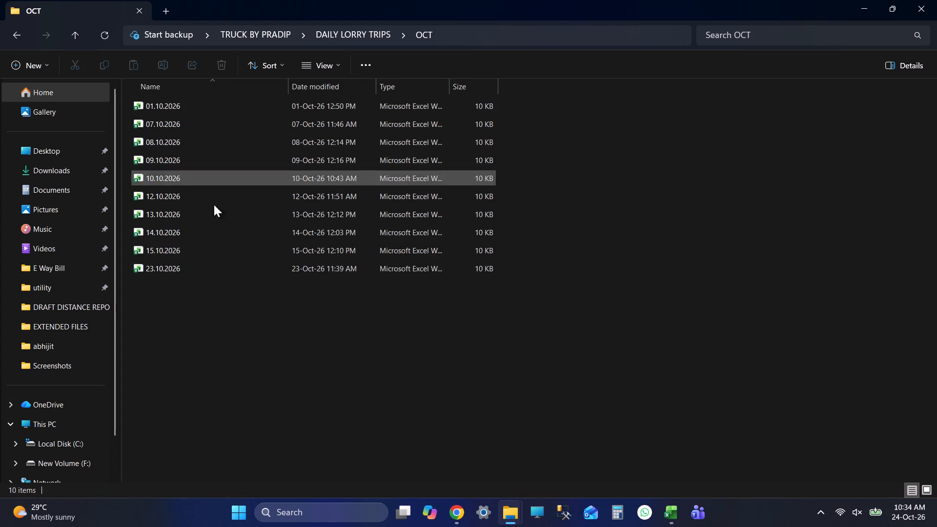
Duplicate the 23.10.2026 workbook within the OCT folder.
left_click(209, 268)
key("ctrl+c")
key("ctrl+v")
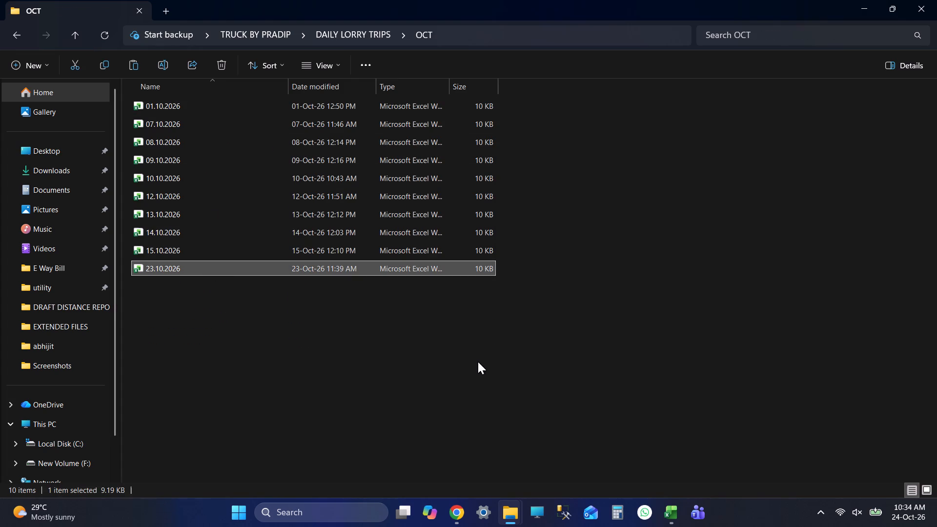
Rename the copied workbook as 24.10.2026.
key("F2")
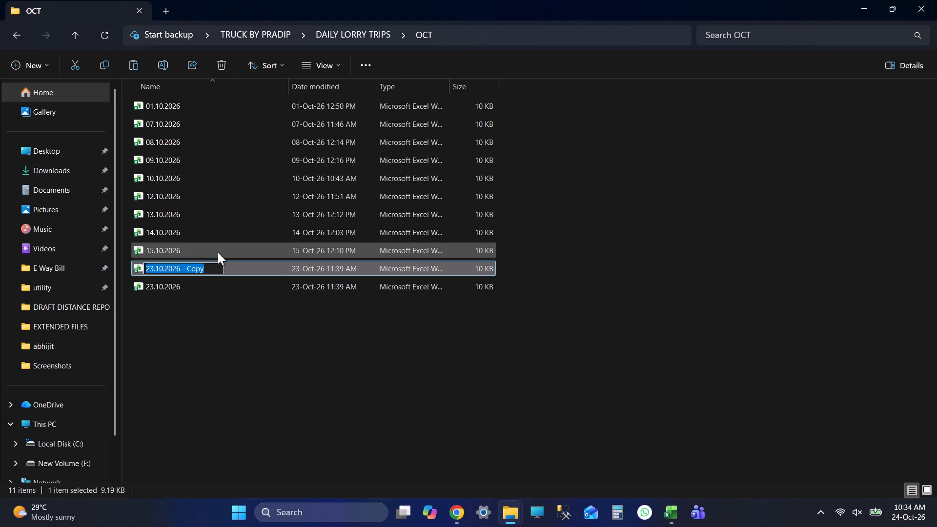
left_click(208, 272)
key("BackSpace")
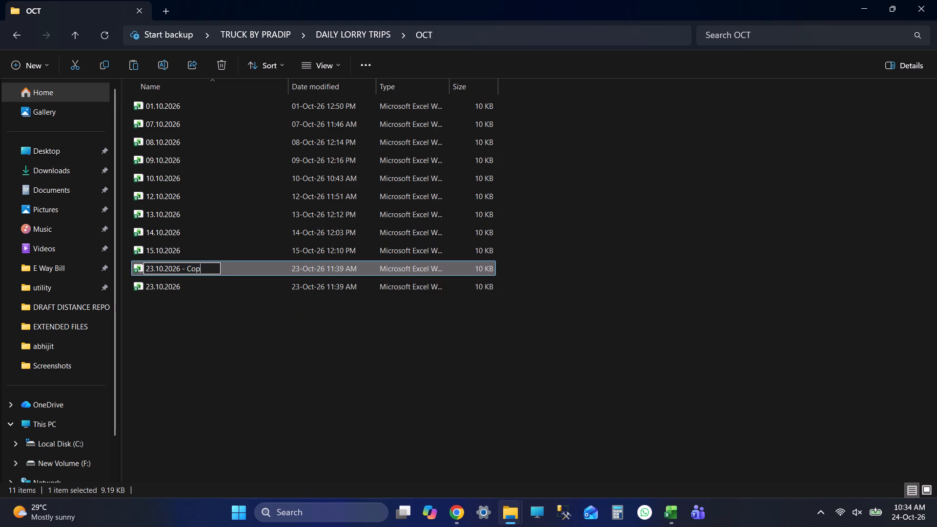
key("BackSpace")
key("BackSpace")
key("BackSpace")
key("BackSpace")
key("BackSpace")
key("BackSpace")
key("ctrl+Left")
key("ctrl+Left")
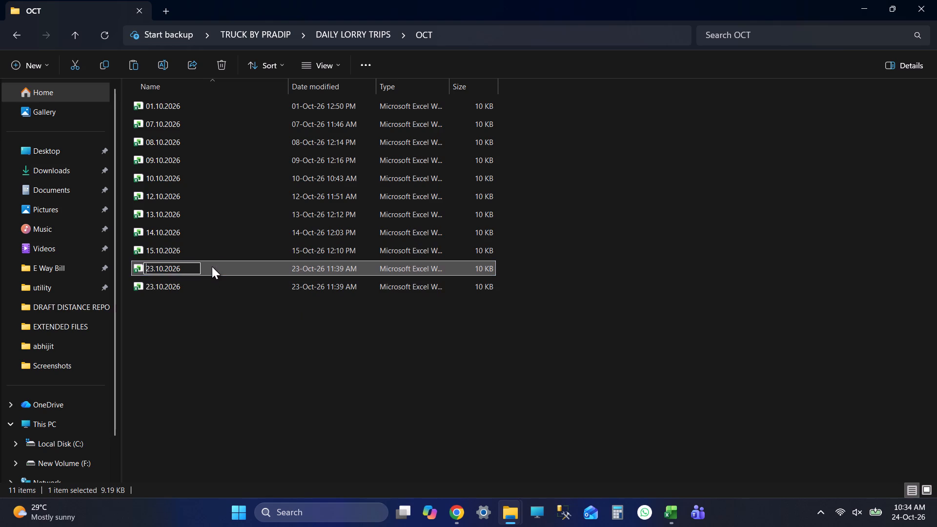
key("ctrl+Left")
key("Right")
key("Right")
key("BackSpace")
key("4")
left_click(219, 415)
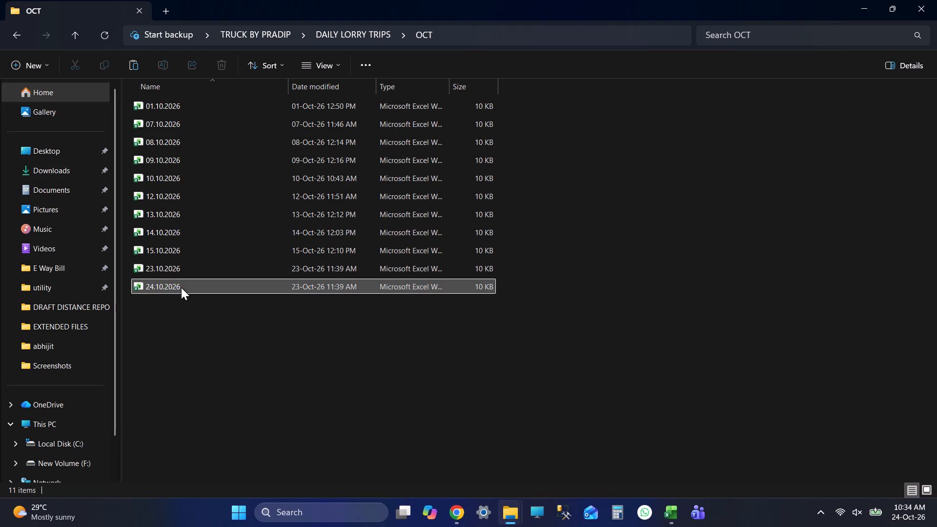
Open the 24.10.2026 workbook, clear the Trip From, Trip To and Current Location entries for all lorries, and save.
double_click(181, 287)
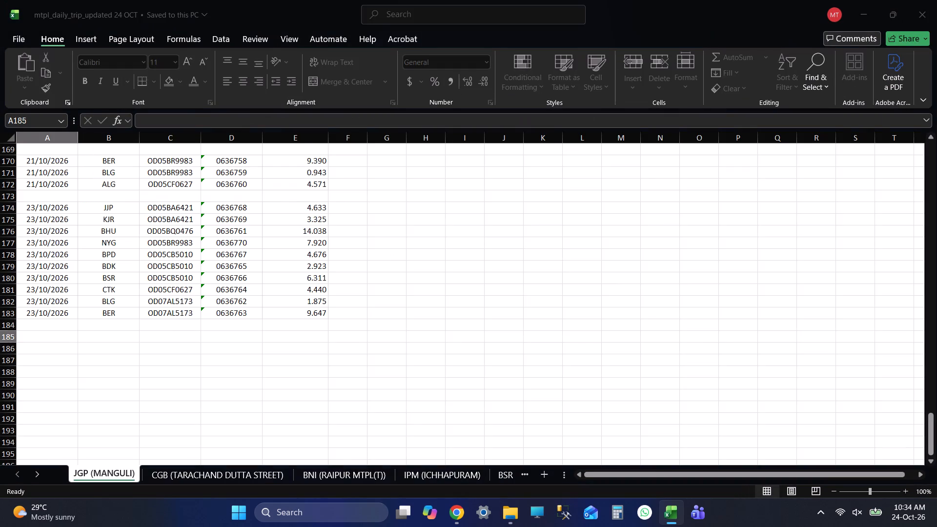
left_click_drag(136, 175, 155, 182)
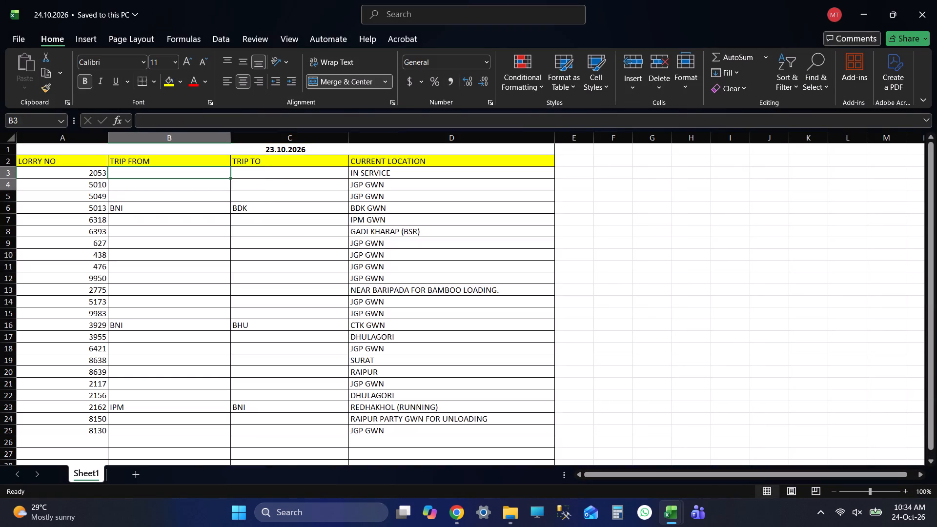
left_click_drag(155, 182, 482, 433)
key("Delete")
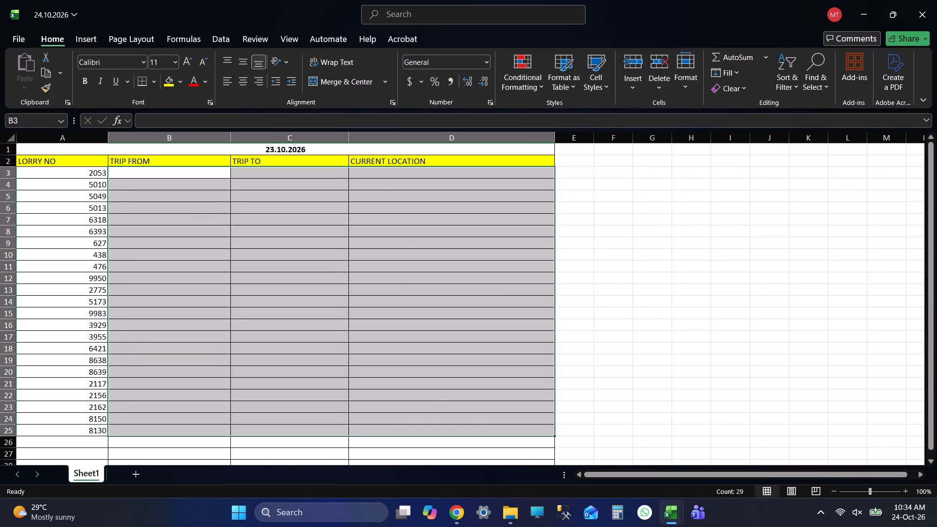
key("Up")
key("Down")
key("ctrl+s")
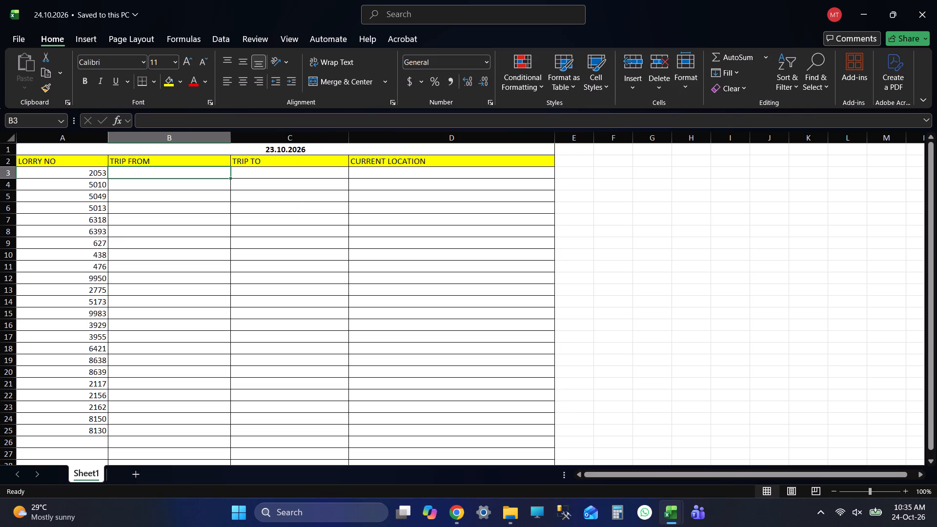
Set the sheet's title date to 24.10.2026 and save the workbook.
double_click(273, 149)
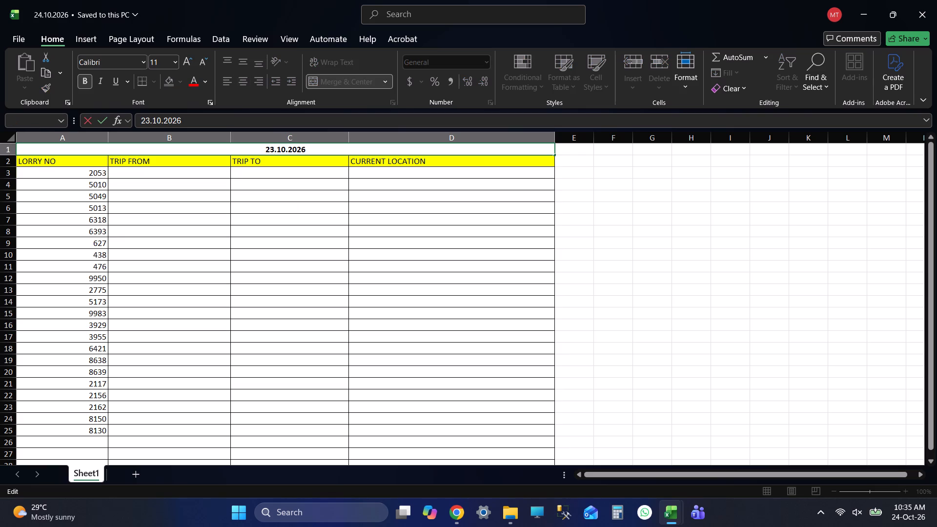
key("BackSpace")
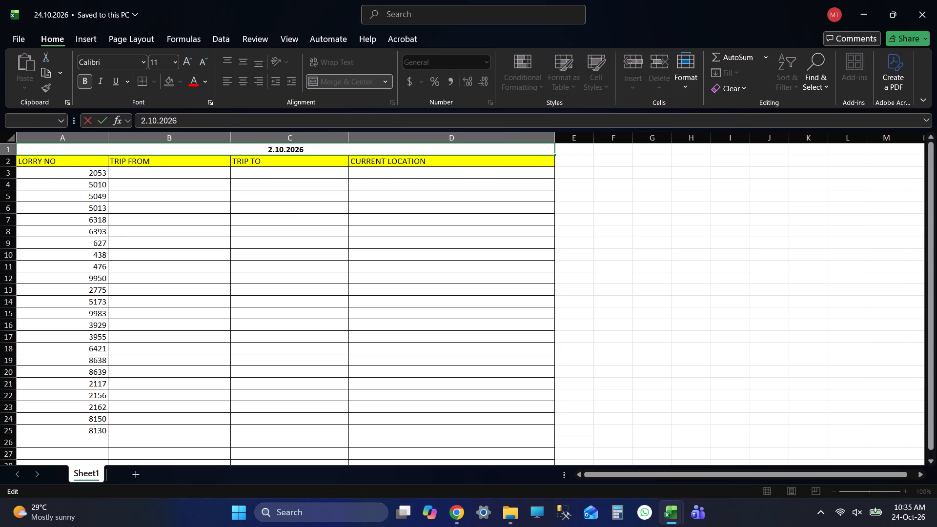
key("4")
key("Return")
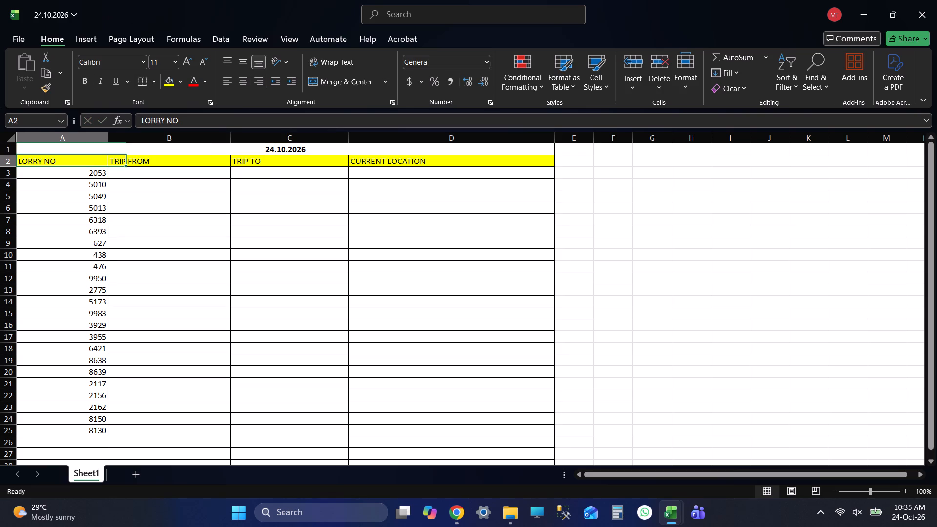
key("Right")
key("Return")
key("ctrl+s")
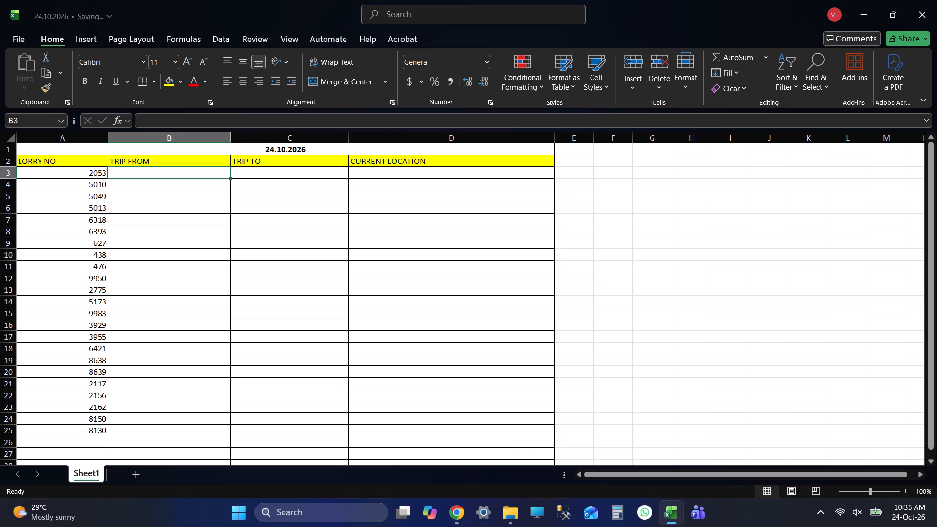
Switch to the Wheelseye dashboard, search for vehicle 2053 and check its route history and location for today.
key("alt+Tab")
key("alt+Tab")
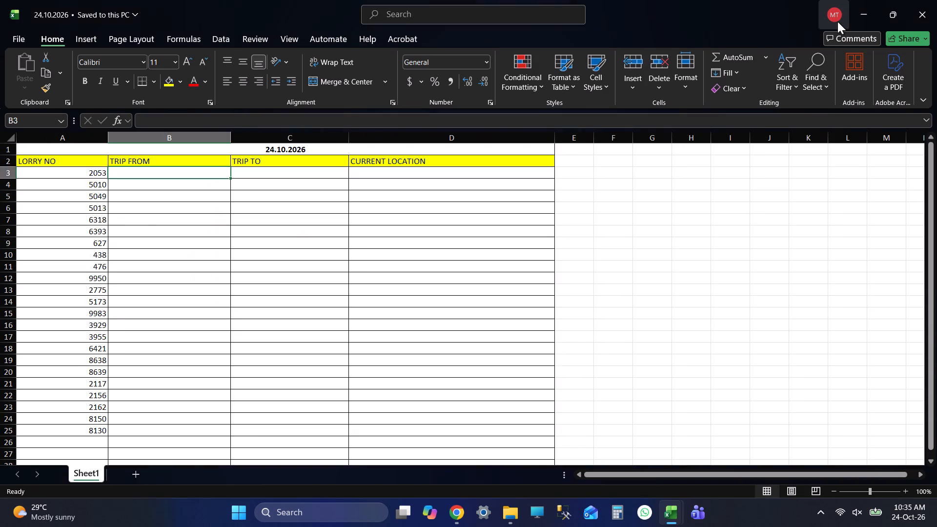
key("alt+Tab")
key("alt+Tab")
left_click(936, 0)
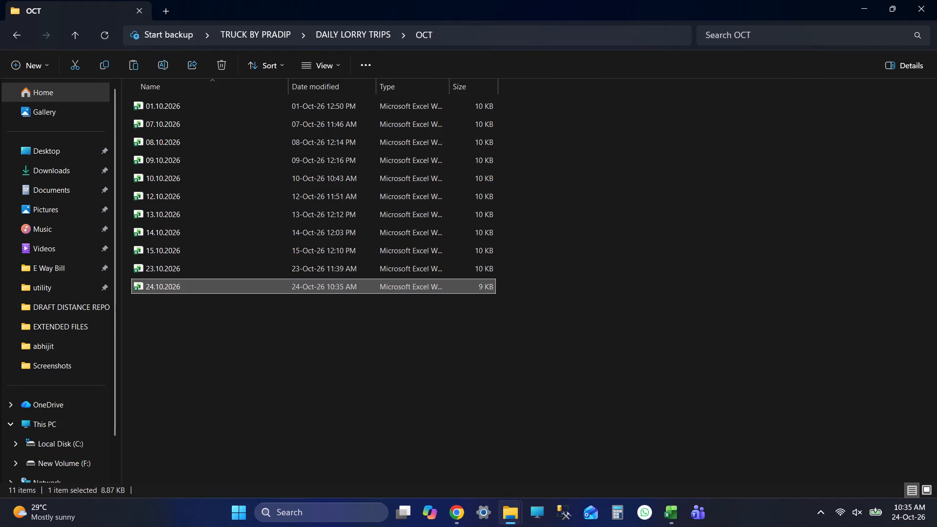
key("alt+Tab")
key("alt+Tab")
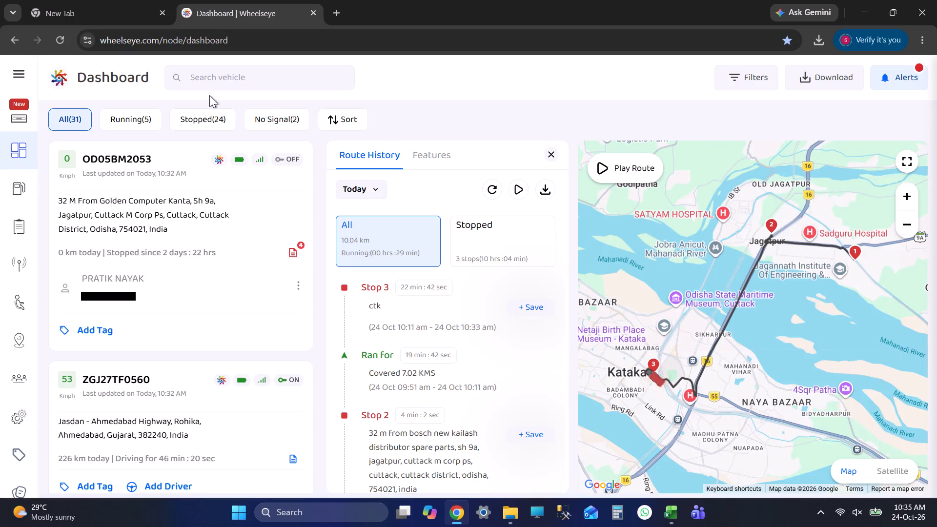
left_click(209, 79)
key("alt+Tab")
key("alt+Tab")
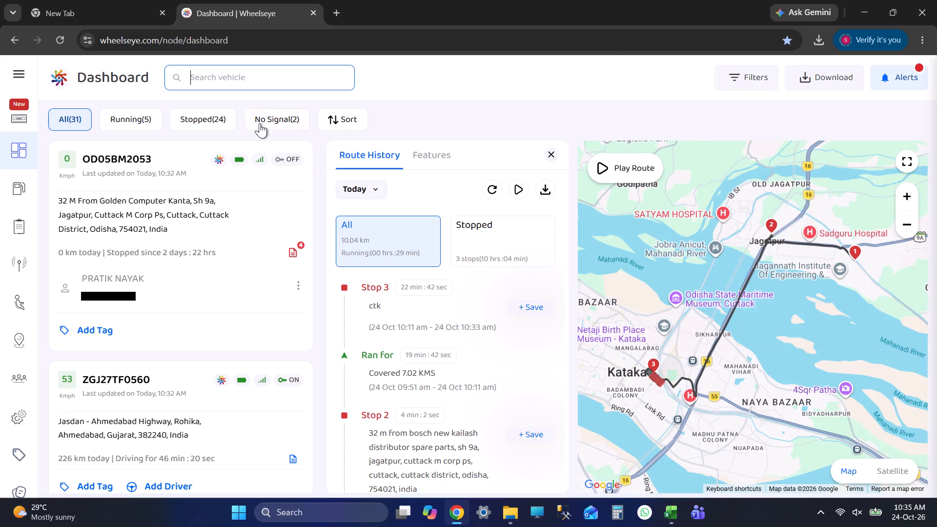
type("2053")
key("Return")
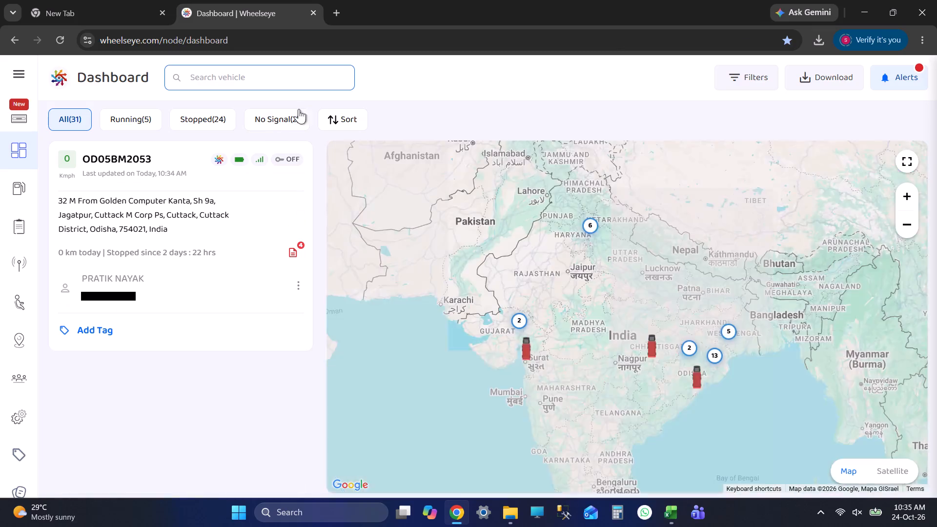
left_click(195, 222)
left_click(459, 334)
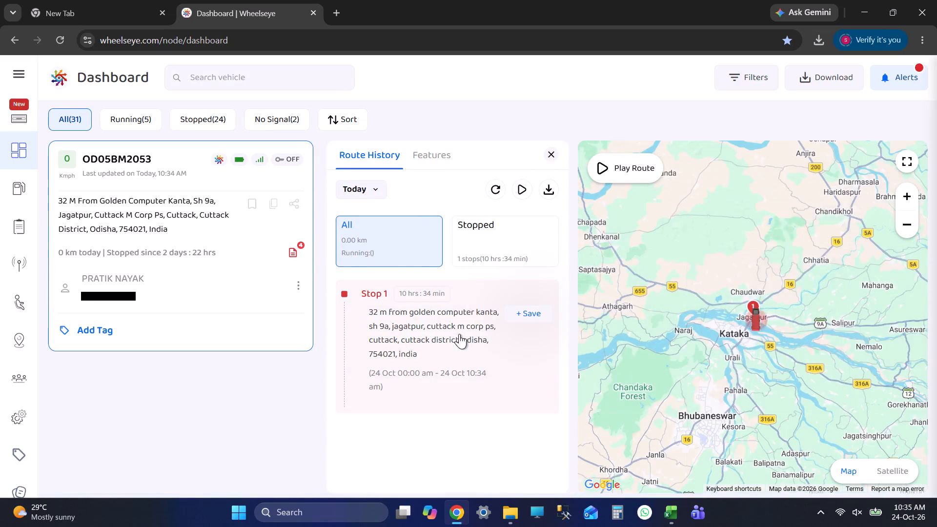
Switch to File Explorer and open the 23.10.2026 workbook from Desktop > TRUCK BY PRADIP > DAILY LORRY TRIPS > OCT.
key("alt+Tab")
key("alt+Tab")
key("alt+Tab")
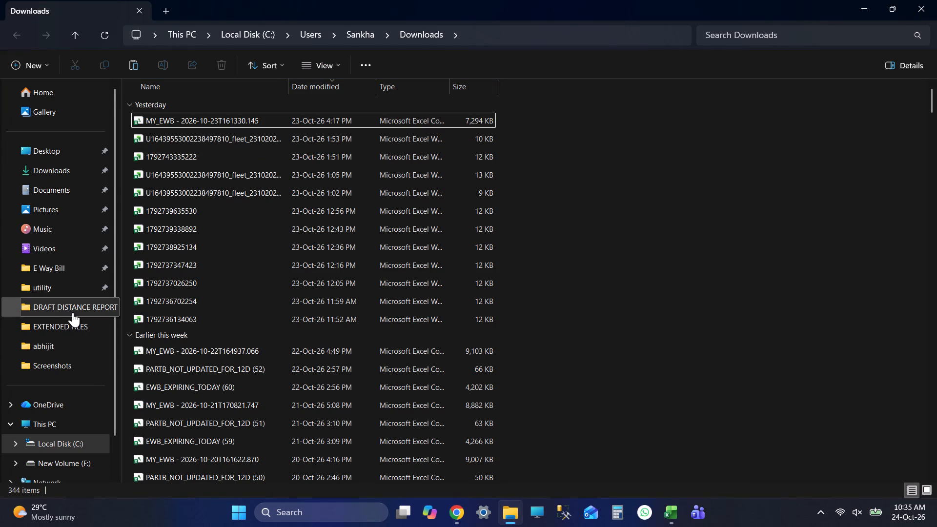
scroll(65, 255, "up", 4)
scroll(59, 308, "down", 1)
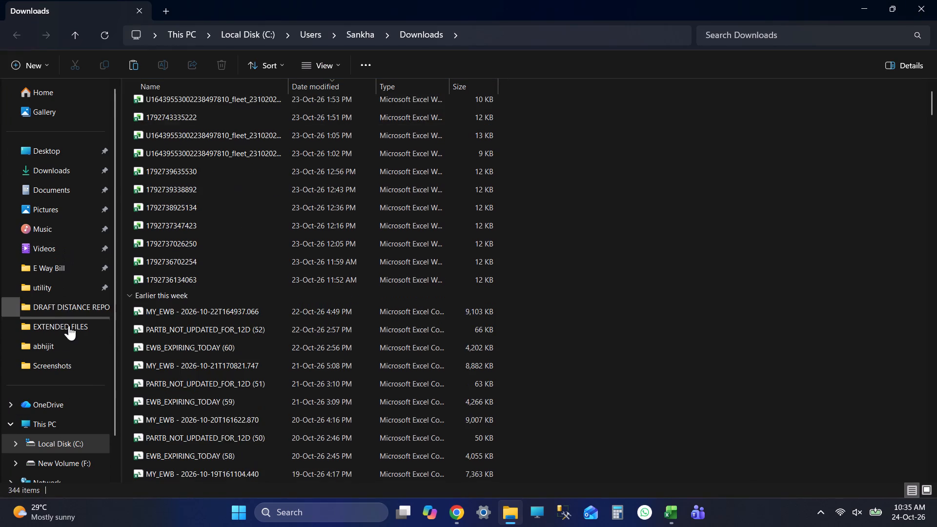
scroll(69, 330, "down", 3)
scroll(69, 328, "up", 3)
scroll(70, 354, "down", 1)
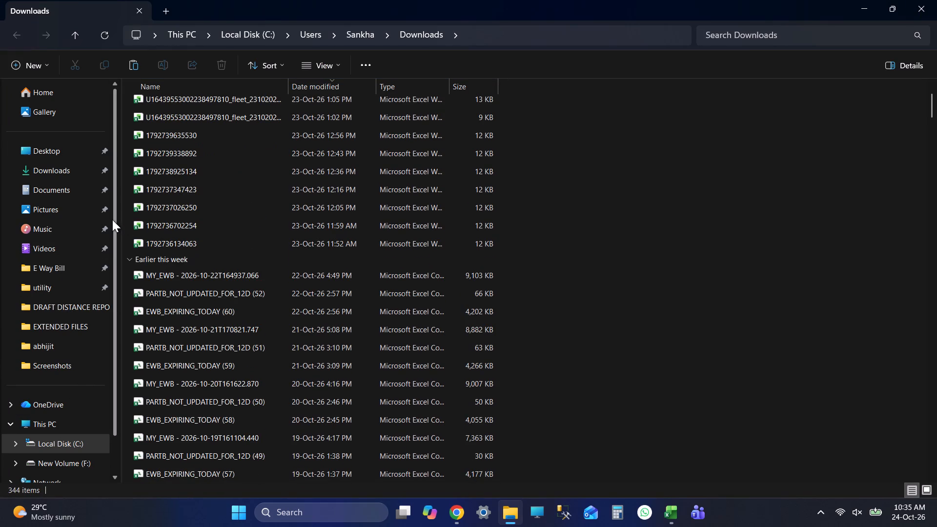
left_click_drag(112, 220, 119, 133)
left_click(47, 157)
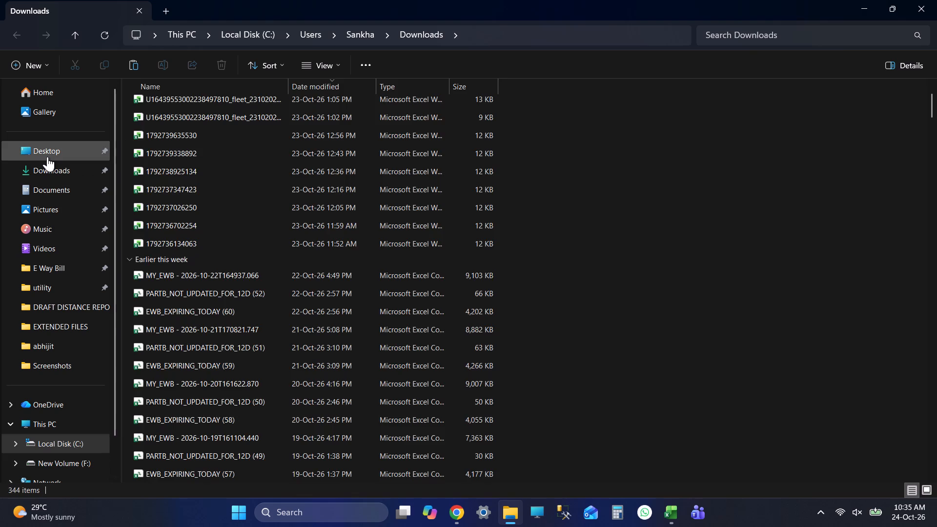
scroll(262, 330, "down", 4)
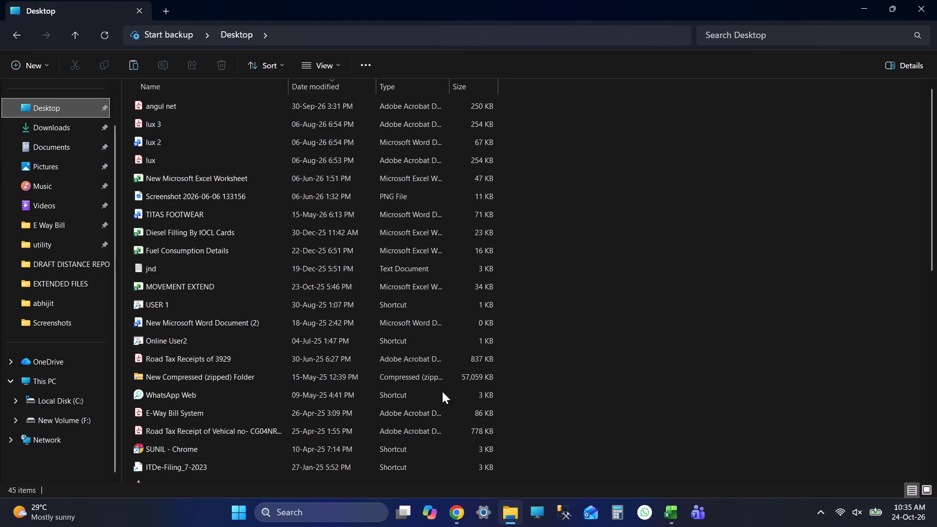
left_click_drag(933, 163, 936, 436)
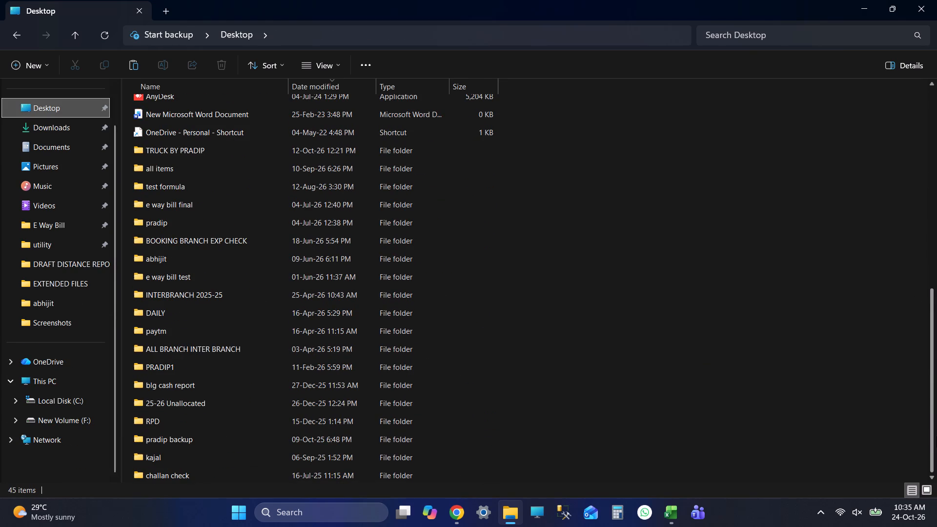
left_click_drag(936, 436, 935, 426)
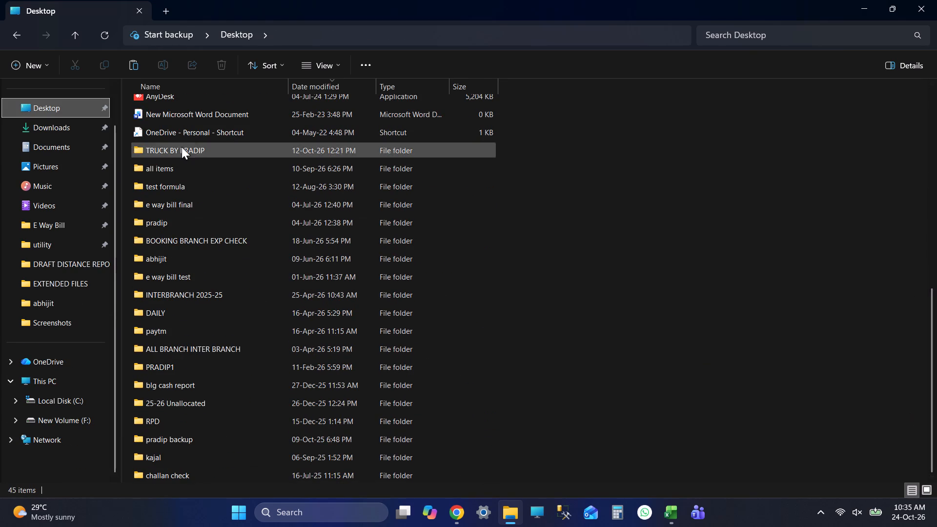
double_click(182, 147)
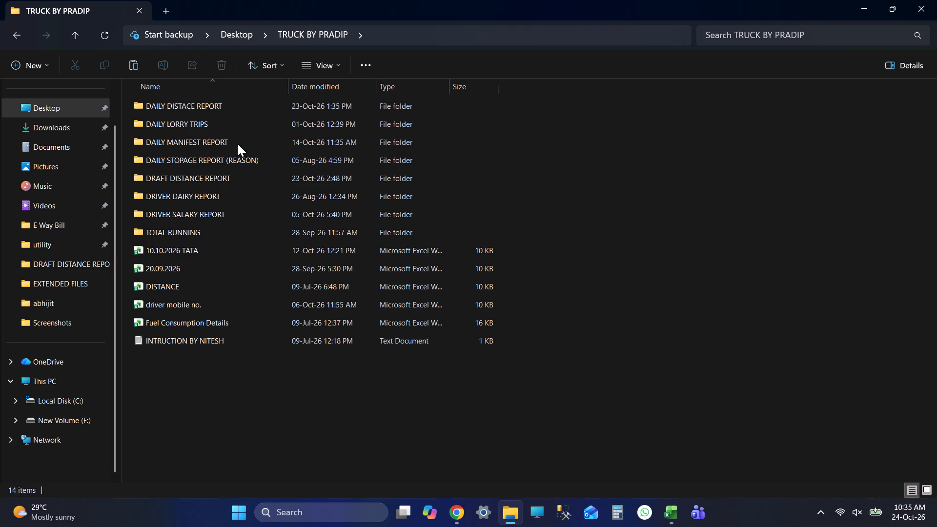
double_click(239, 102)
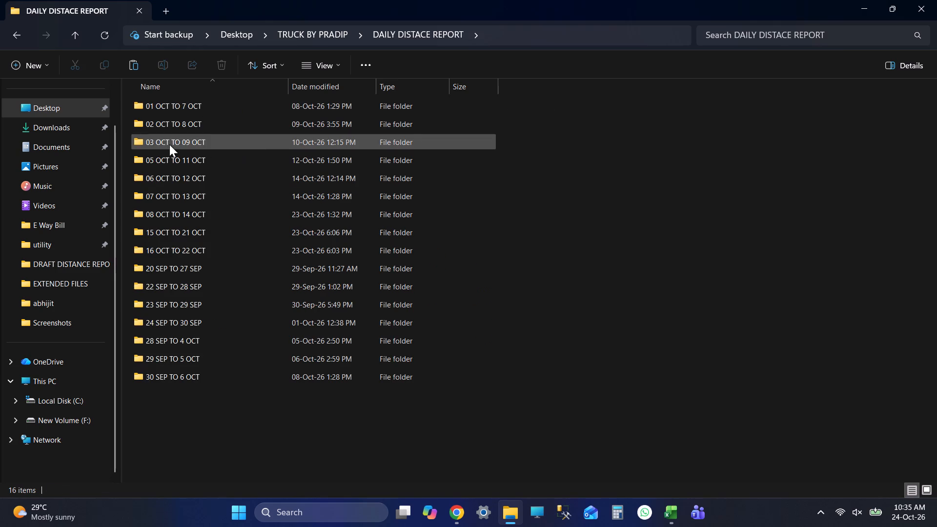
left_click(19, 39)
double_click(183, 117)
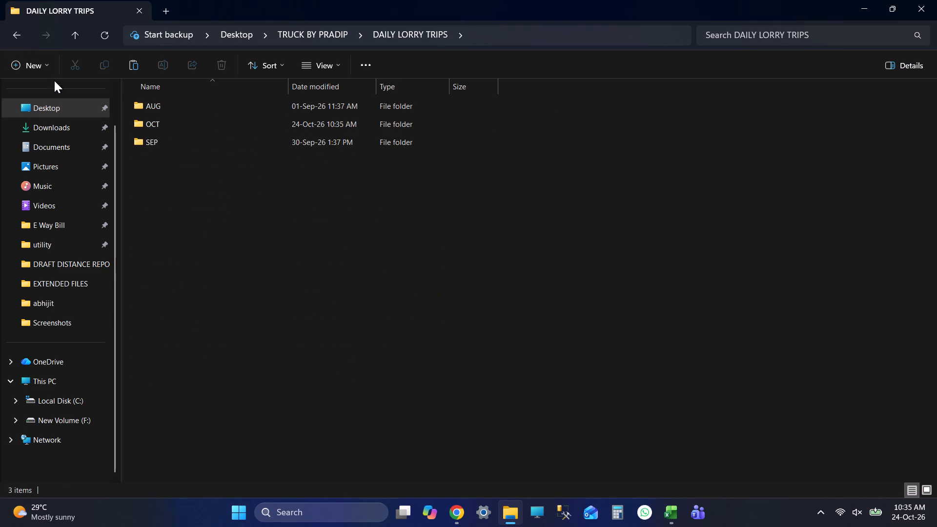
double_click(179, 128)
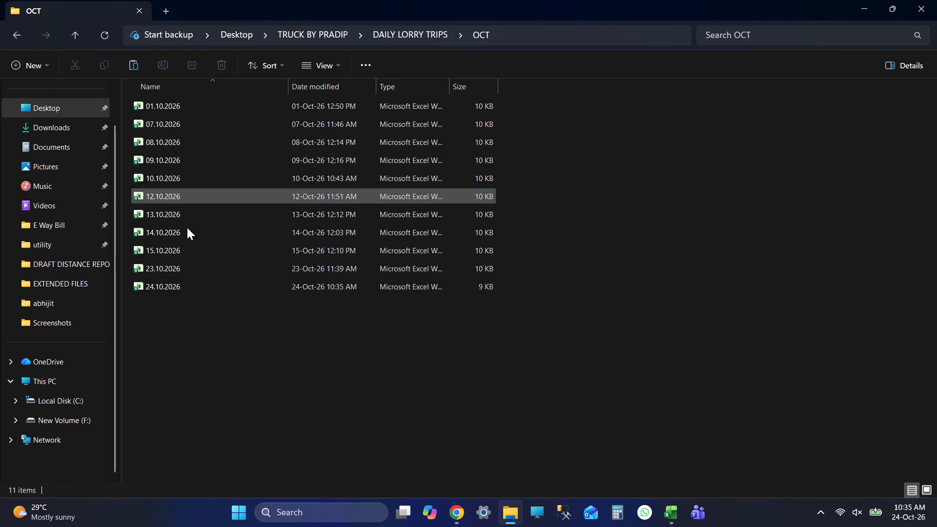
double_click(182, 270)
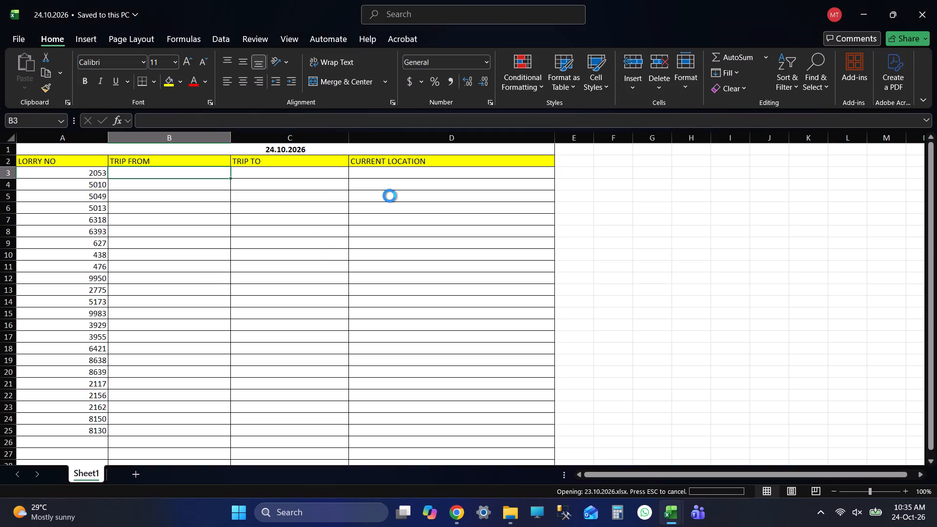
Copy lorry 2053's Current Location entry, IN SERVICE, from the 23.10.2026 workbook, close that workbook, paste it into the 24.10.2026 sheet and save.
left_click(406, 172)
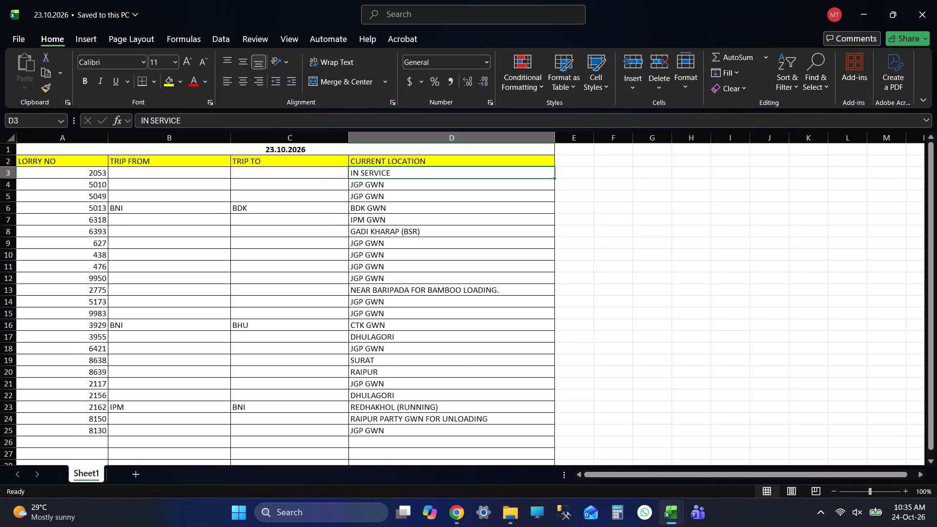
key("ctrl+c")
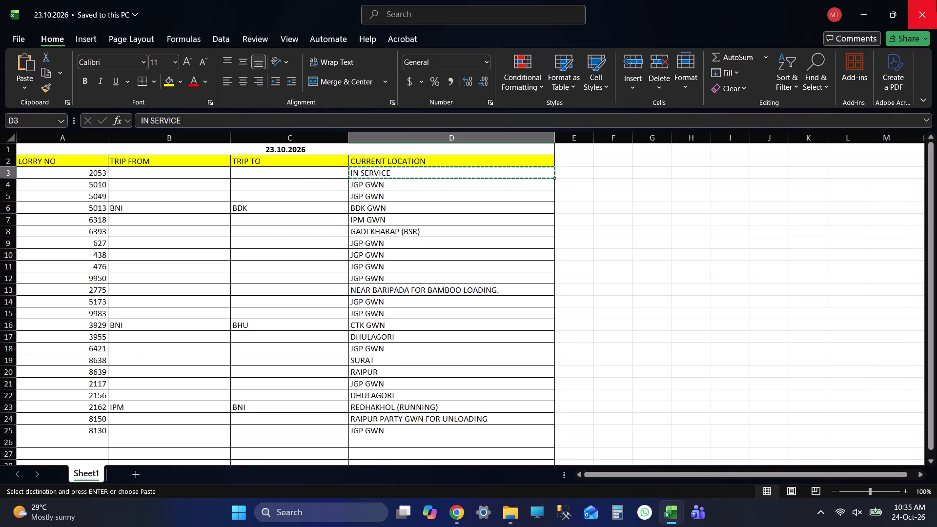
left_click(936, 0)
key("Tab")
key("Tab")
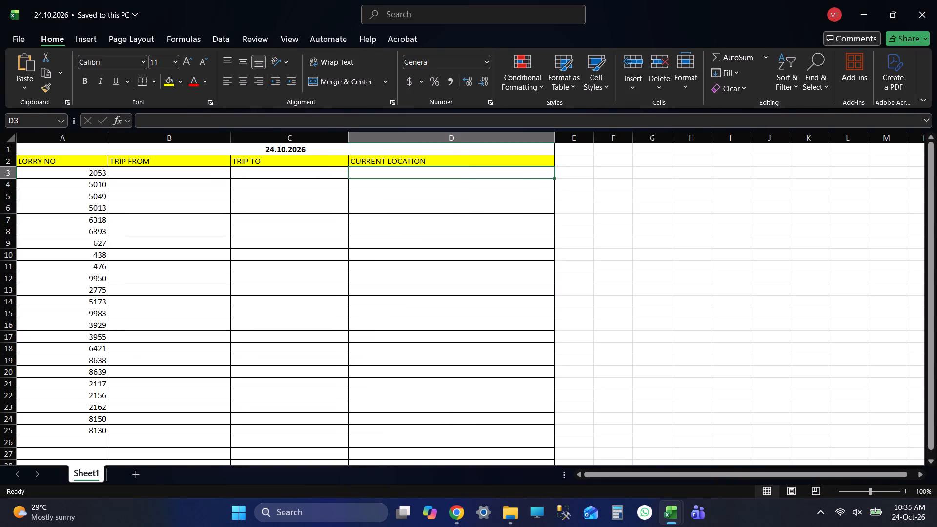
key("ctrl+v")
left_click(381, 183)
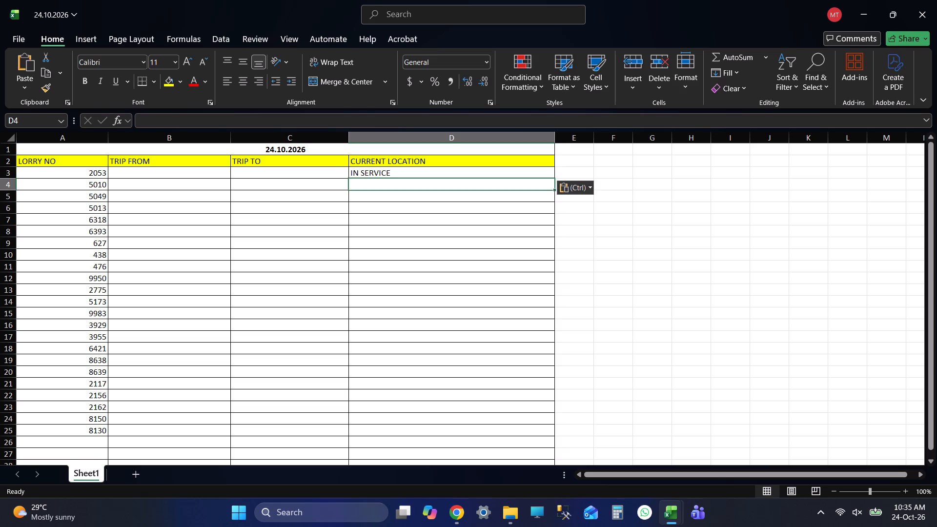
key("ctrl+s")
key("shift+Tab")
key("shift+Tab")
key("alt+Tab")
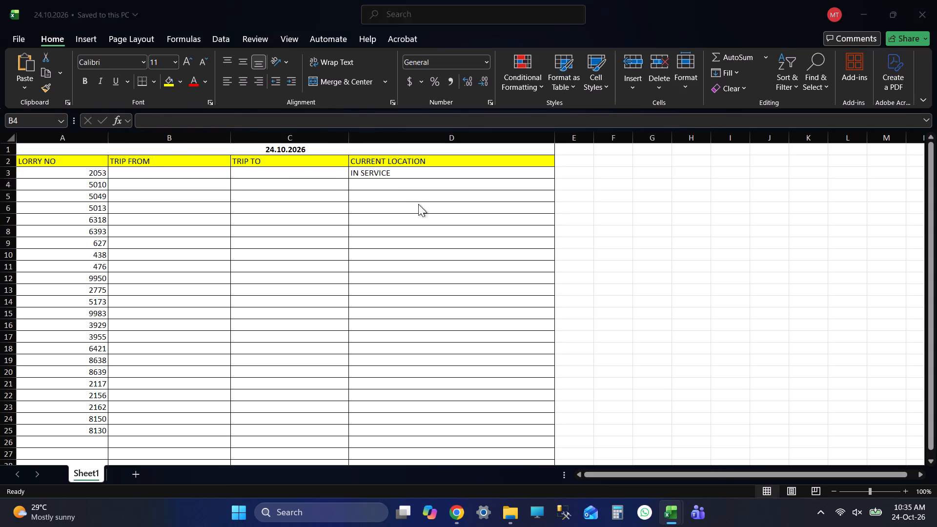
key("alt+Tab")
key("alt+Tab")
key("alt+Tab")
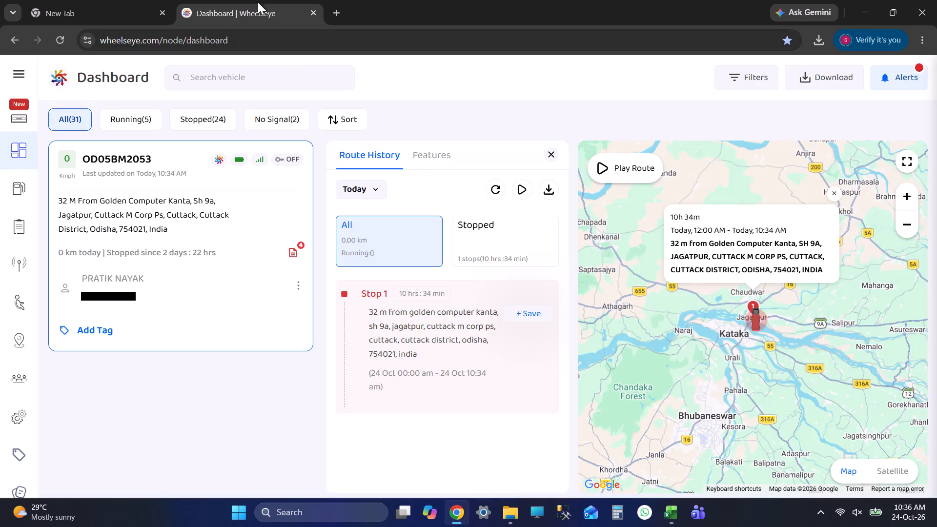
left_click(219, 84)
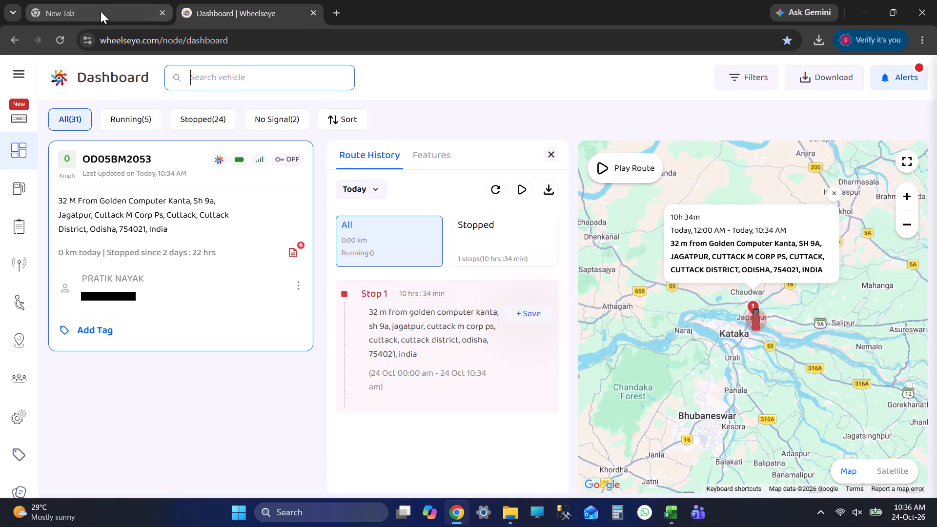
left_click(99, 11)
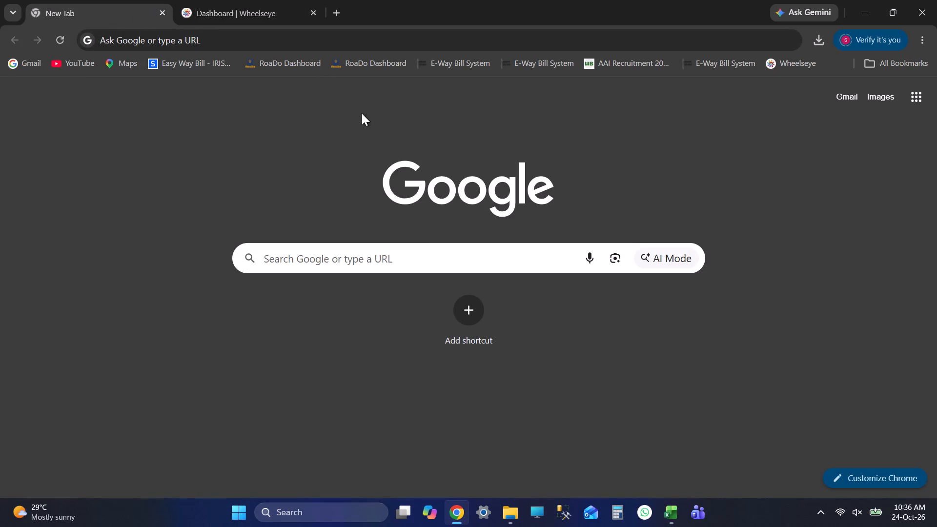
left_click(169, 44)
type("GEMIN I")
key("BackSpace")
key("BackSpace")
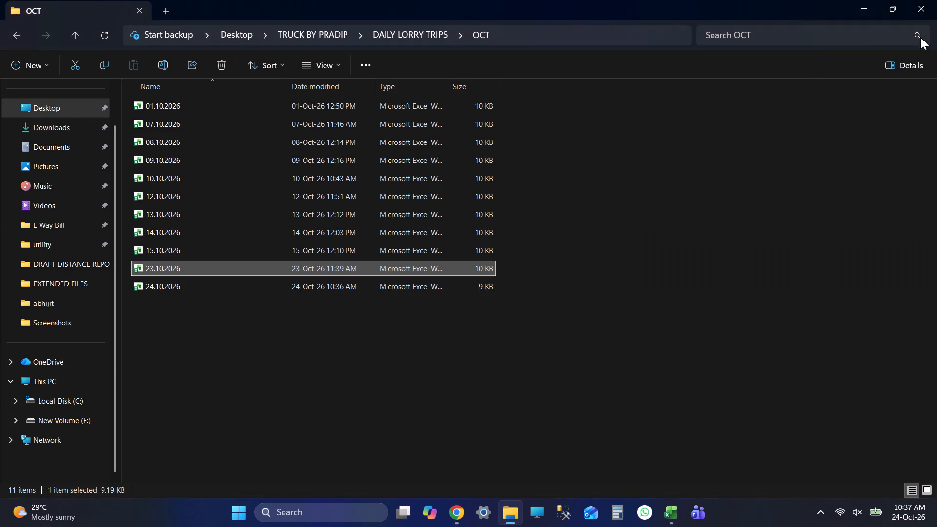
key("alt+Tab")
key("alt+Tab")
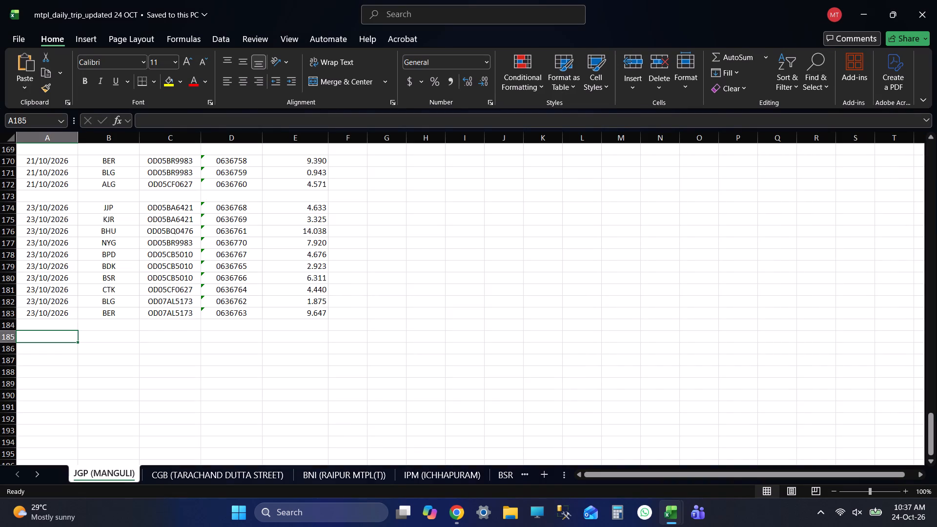
left_click_drag(173, 255, 174, 283)
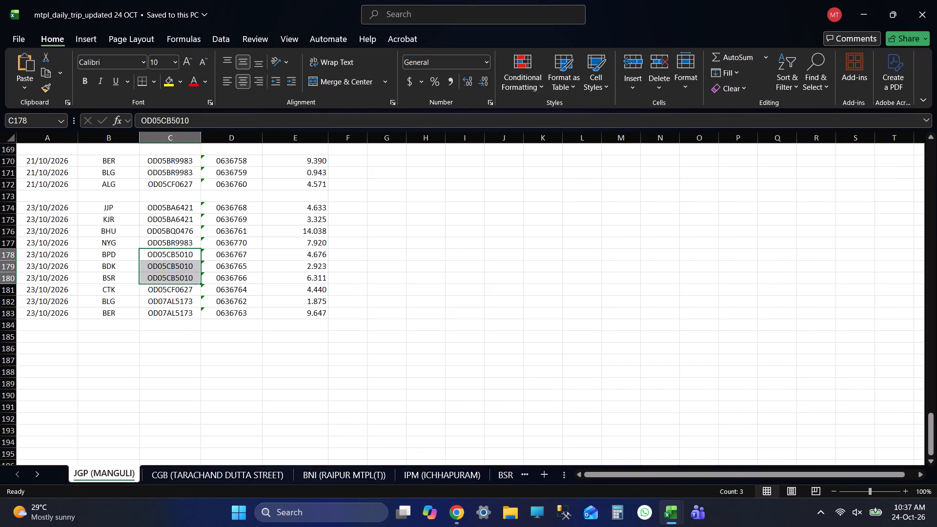
key("alt+Tab")
key("alt+Tab")
key("alt+Tab")
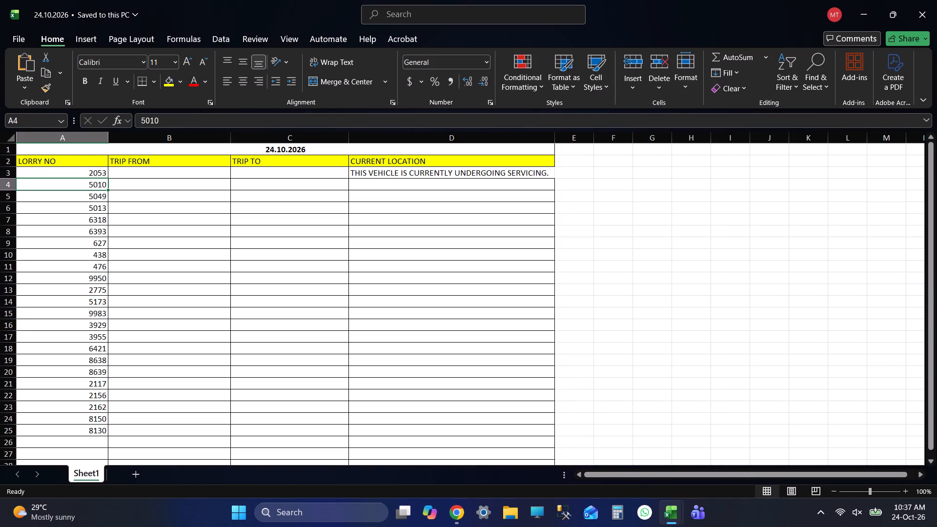
key("alt+Tab")
key("alt+Tab")
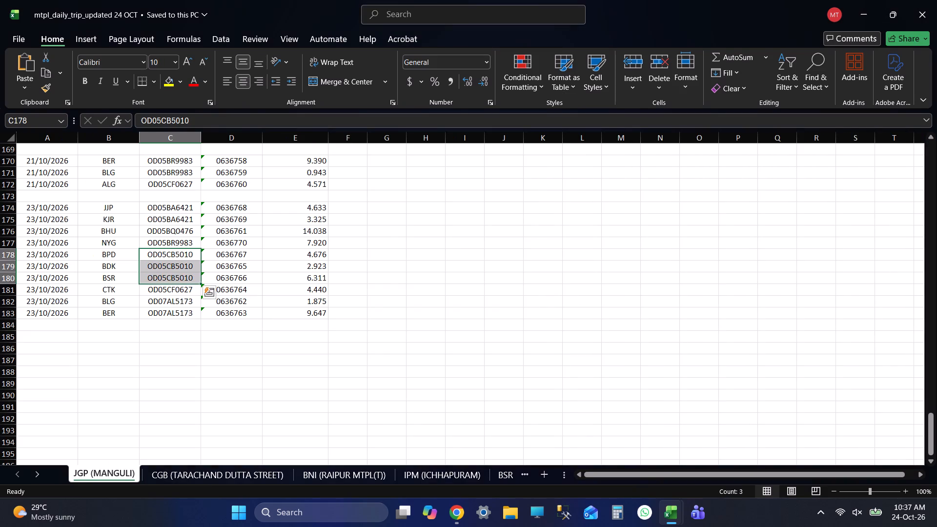
Fill lorry 5010's row in the 24.10.2026 sheet with Trip From JGP, Trip To BPD and Current Location BDK GWN, and save.
key("Tab")
type("JGP")
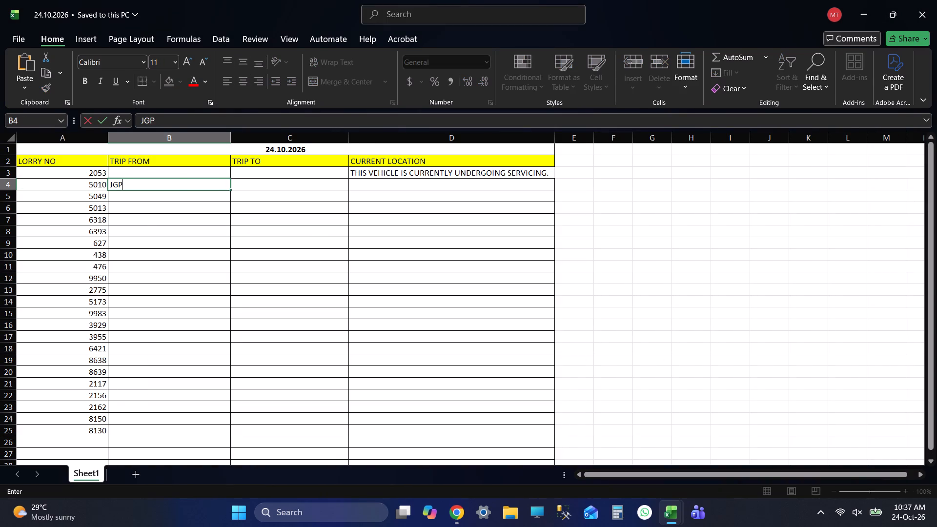
key("Tab")
key("alt+Tab")
key("alt+Tab")
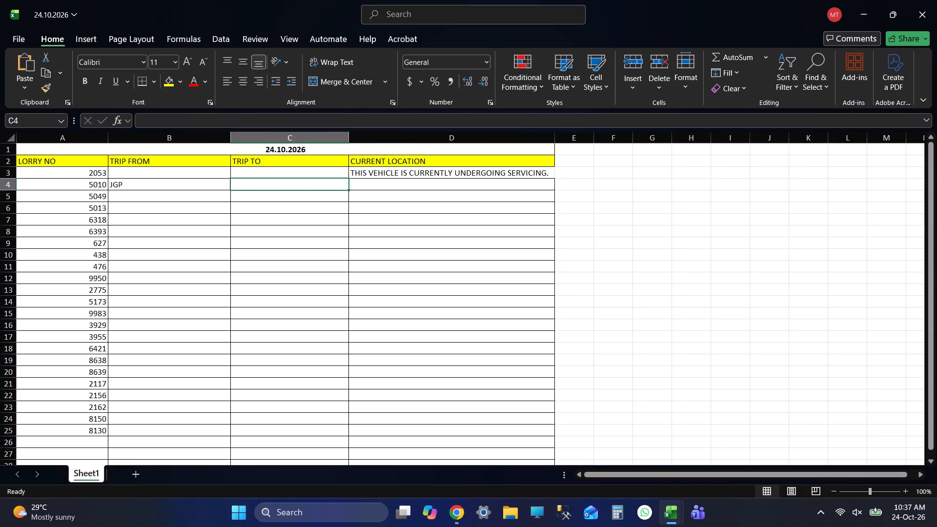
type("BPD")
key("Tab")
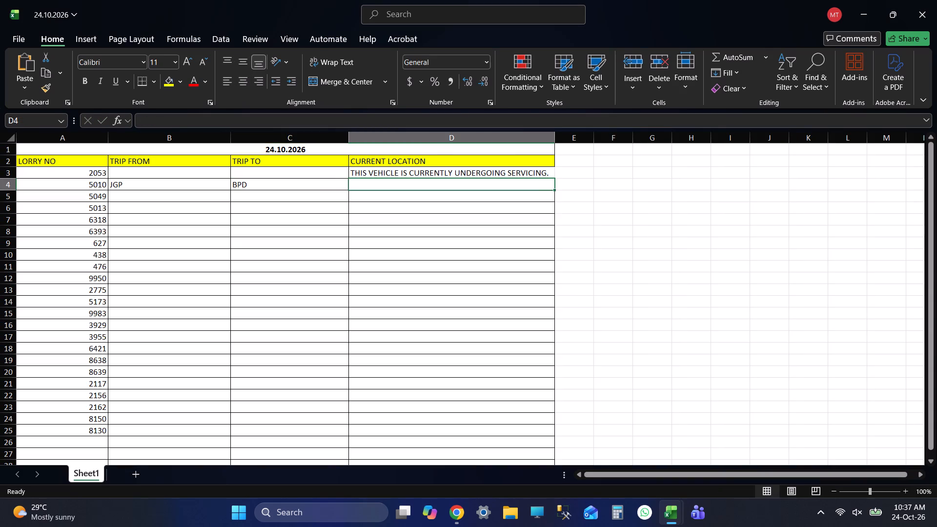
type("BDK GWN")
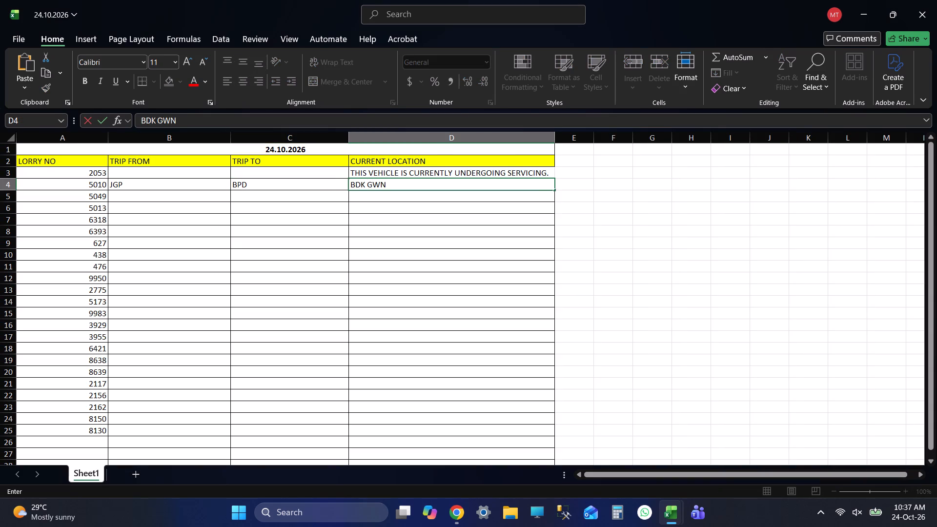
key("Return")
key("ctrl+s")
Switch to Wheelseye in Chrome, search for lorry 5049 and check its stop in today's route history.
key("alt+Tab")
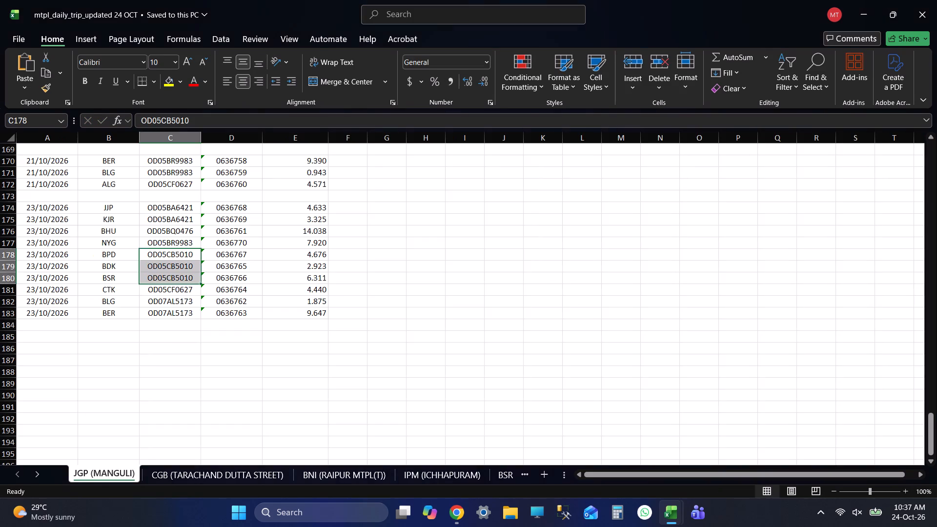
key("alt+Tab")
key("shift+Tab")
key("alt+Tab")
key("alt+Tab")
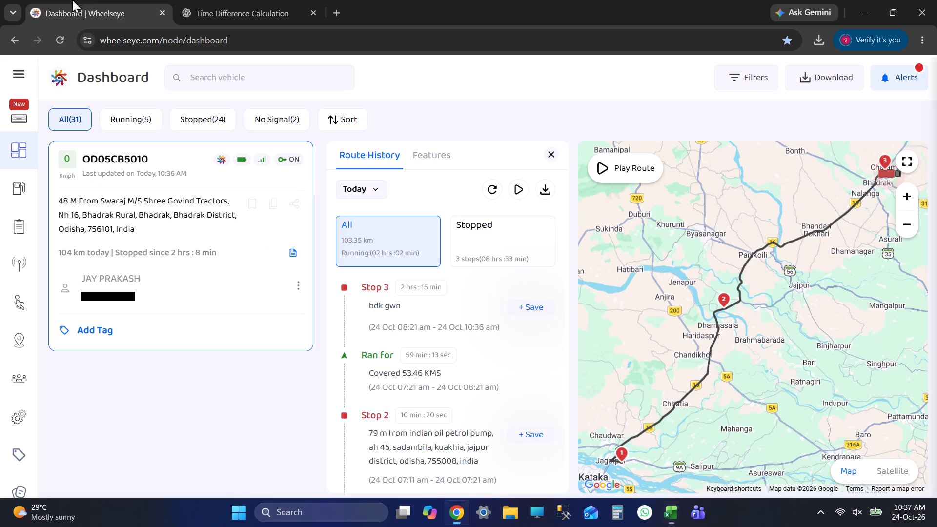
left_click(235, 73)
type("5049")
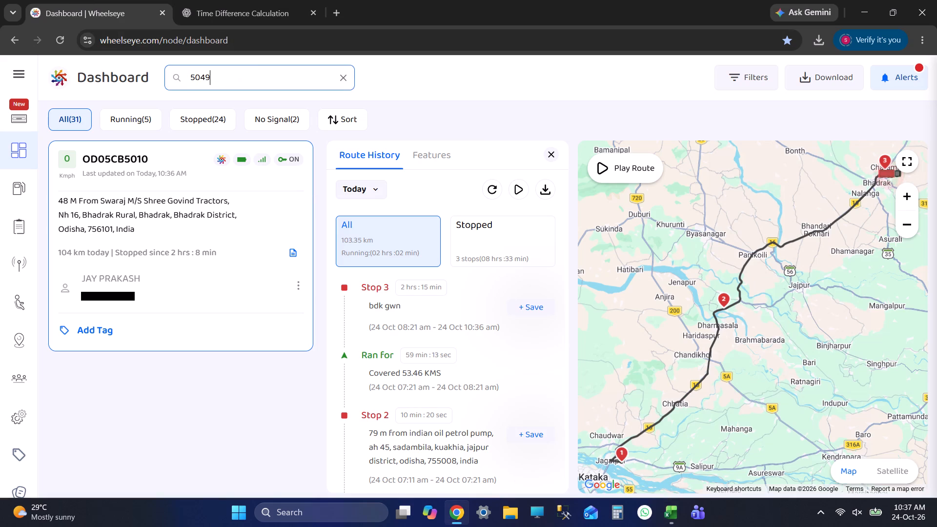
key("Return")
left_click(130, 263)
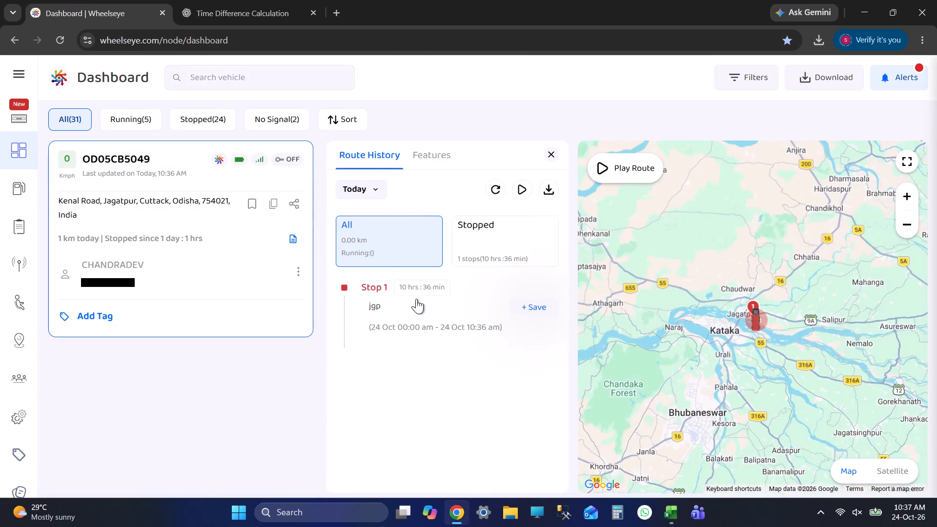
left_click(416, 299)
Enter JGP GWN as lorry 5049's Current Location in the 24.10.2026 Excel sheet and save.
key("alt+Tab")
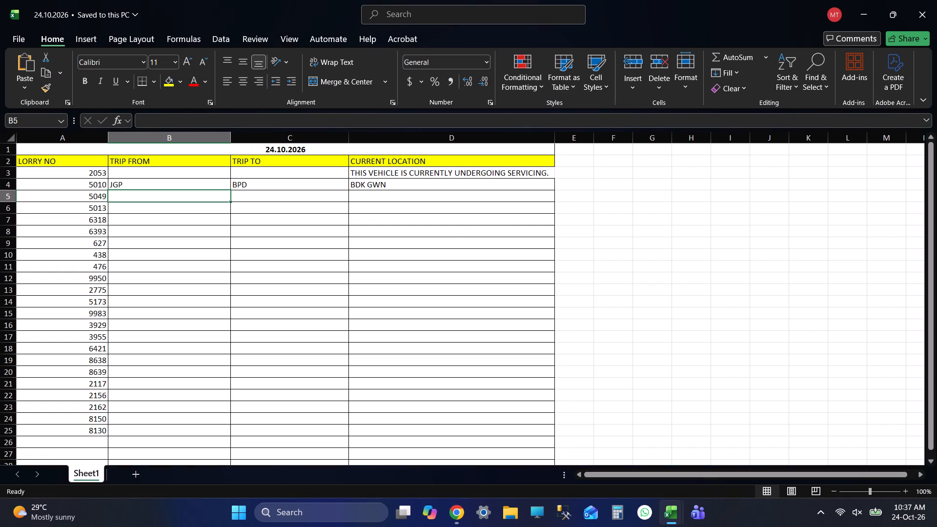
key("Tab")
key("Tab")
type("JGP GWN")
key("Return")
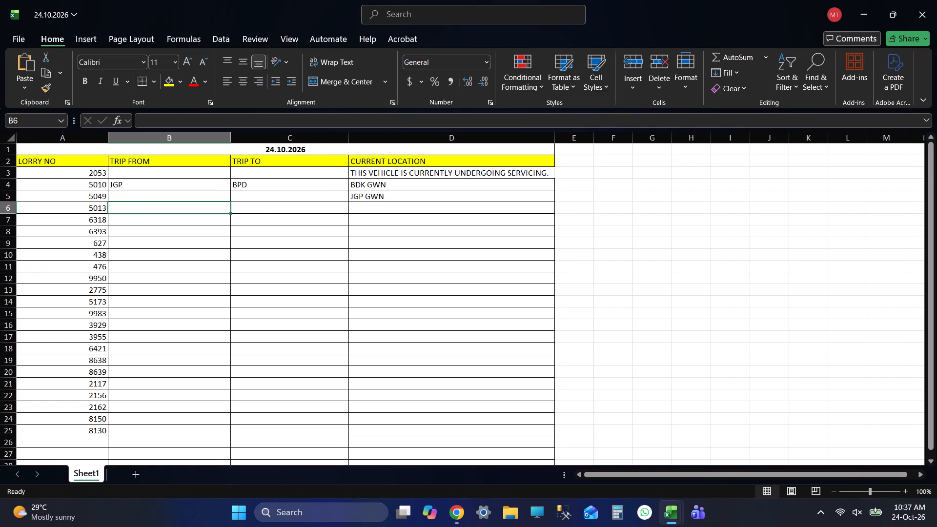
key("ctrl+s")
Search Wheelseye for lorry 5013, open its route history and show Stop 2 on the map.
key("alt+Tab")
key("alt+Tab")
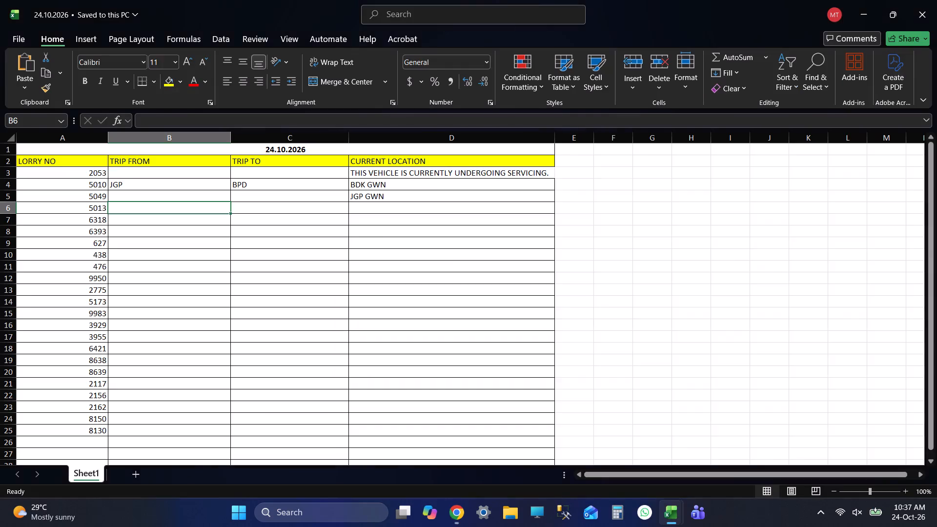
key("alt+Tab")
left_click_drag(208, 80, 214, 80)
type("5013")
key("Return")
left_click(179, 197)
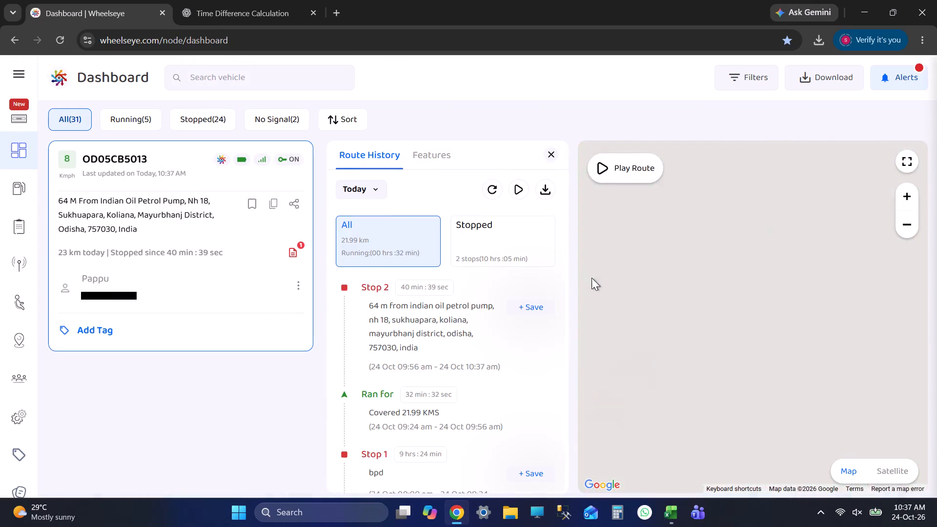
scroll(713, 241, "down", 2)
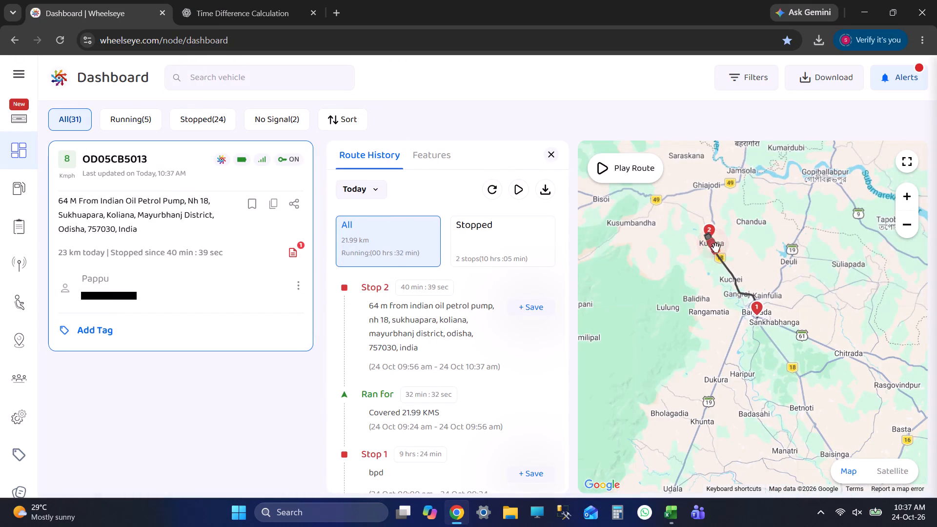
left_click(438, 337)
key("alt+Tab")
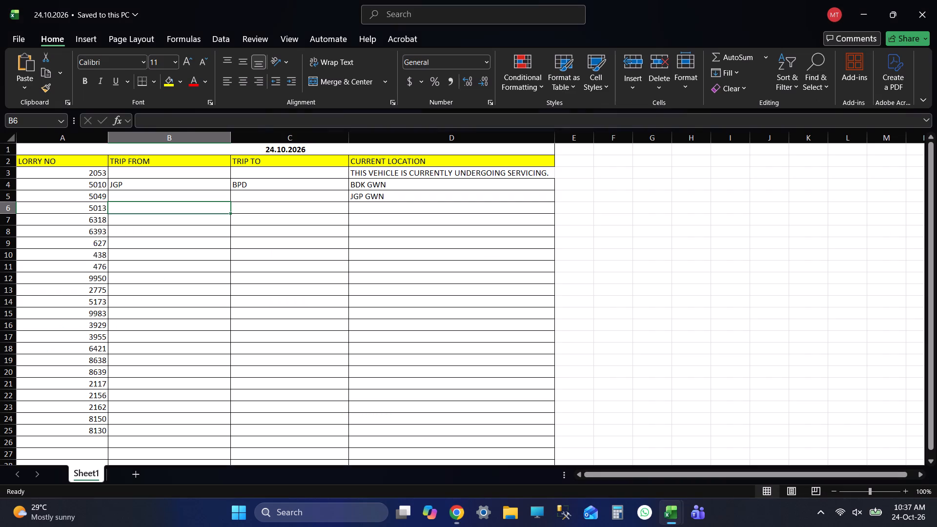
key("alt+Tab")
key("alt+Tab")
key("alt+Tab")
key("alt+Tab")
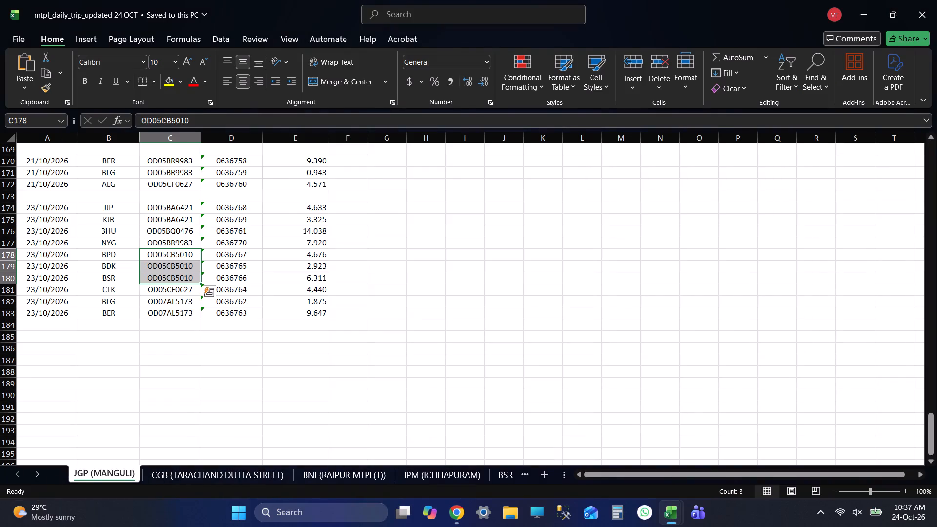
left_click(222, 479)
scroll(300, 389, "down", 10)
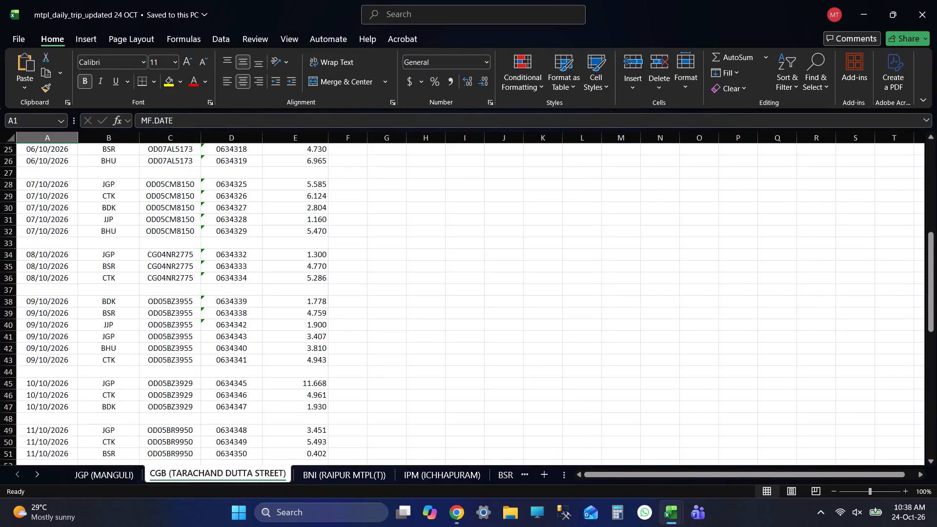
scroll(300, 389, "down", 9)
scroll(300, 419, "up", 1)
scroll(300, 419, "down", 4)
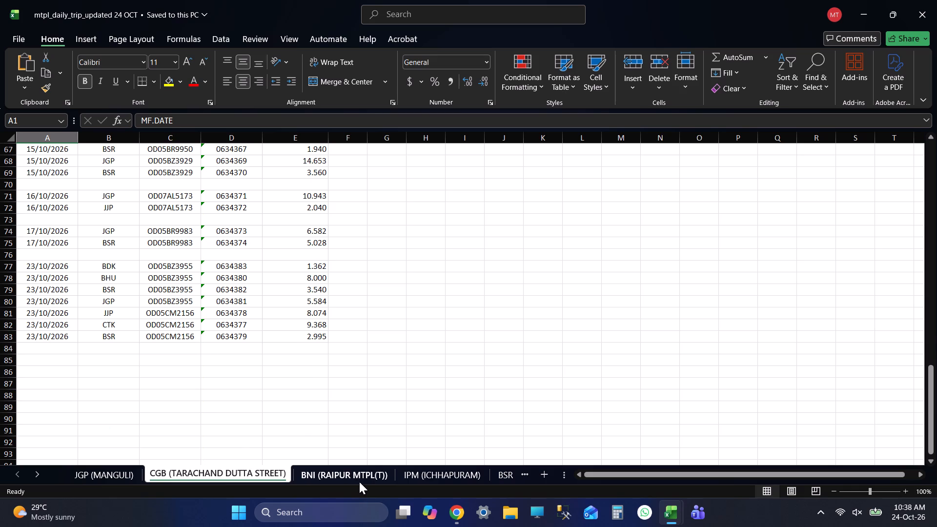
left_click(349, 473)
scroll(388, 407, "down", 1)
scroll(381, 407, "up", 1)
scroll(378, 408, "down", 5)
scroll(354, 406, "up", 1)
scroll(354, 406, "down", 8)
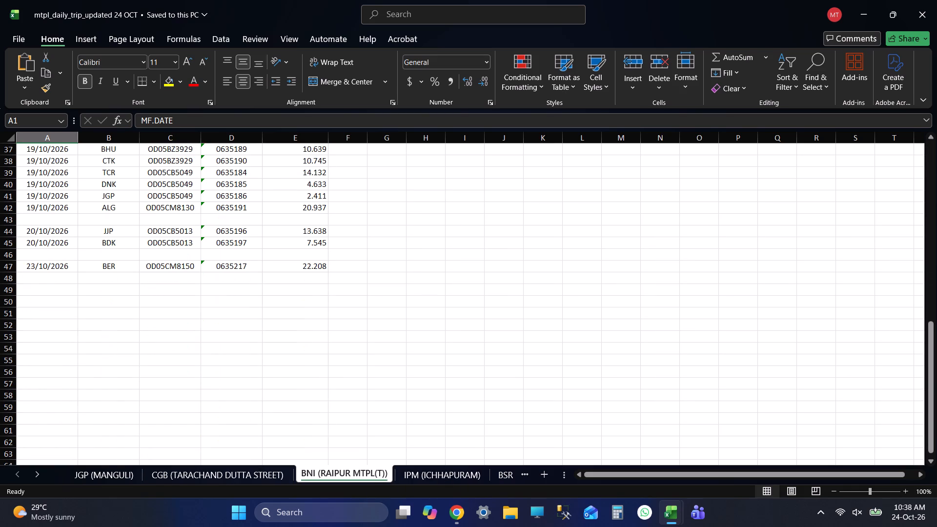
left_click(418, 466)
left_click(510, 480)
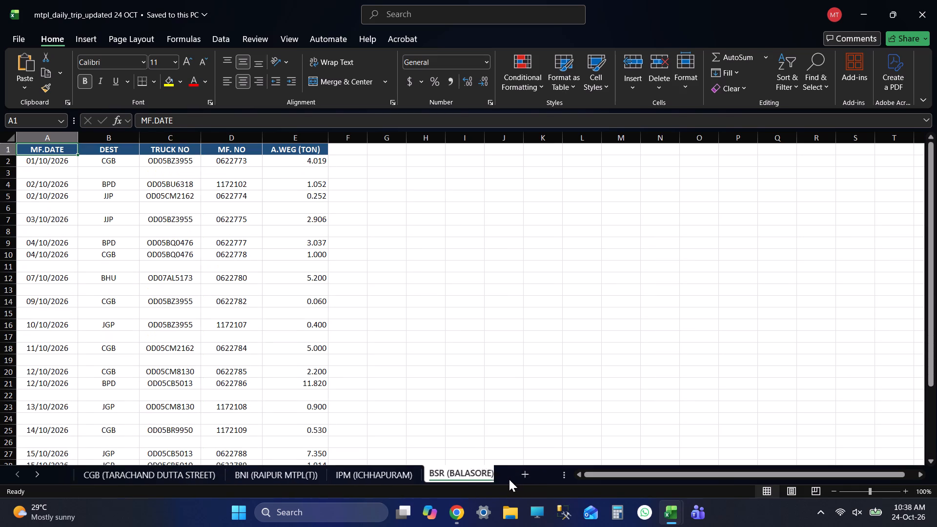
scroll(260, 327, "down", 1)
scroll(260, 332, "up", 1)
scroll(260, 333, "down", 1)
scroll(260, 336, "up", 1)
scroll(260, 337, "down", 7)
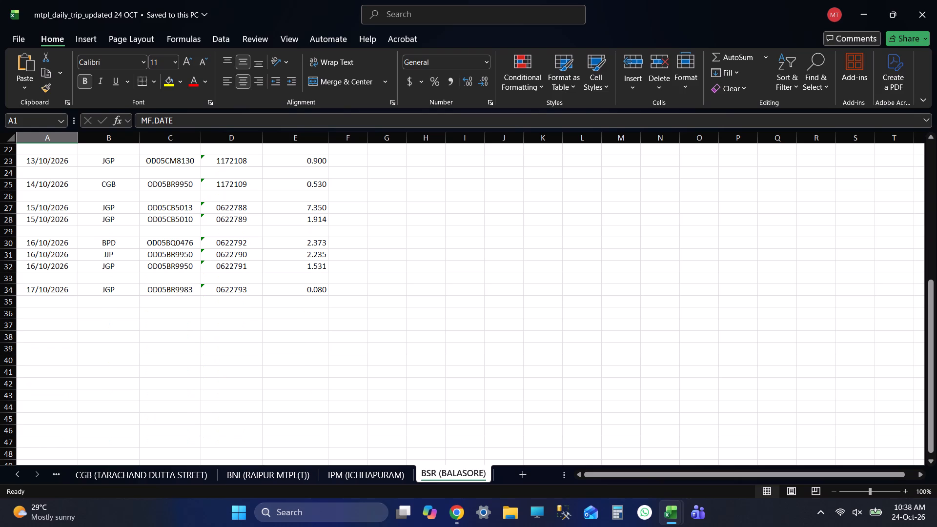
Return to Wheelseye and examine the places around lorry 5013's Stop 2 on the route map.
key("alt+Tab")
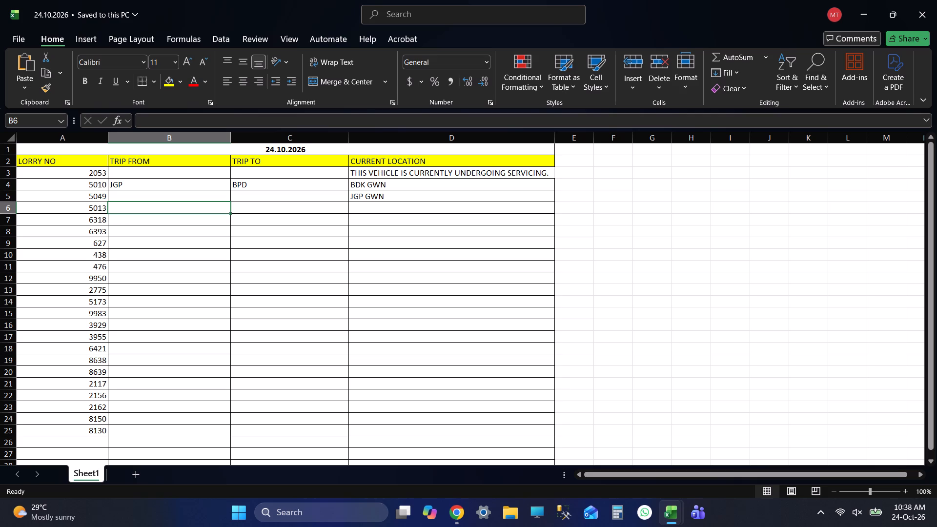
key("alt+Tab")
key("alt+Tab")
key("alt+Tab")
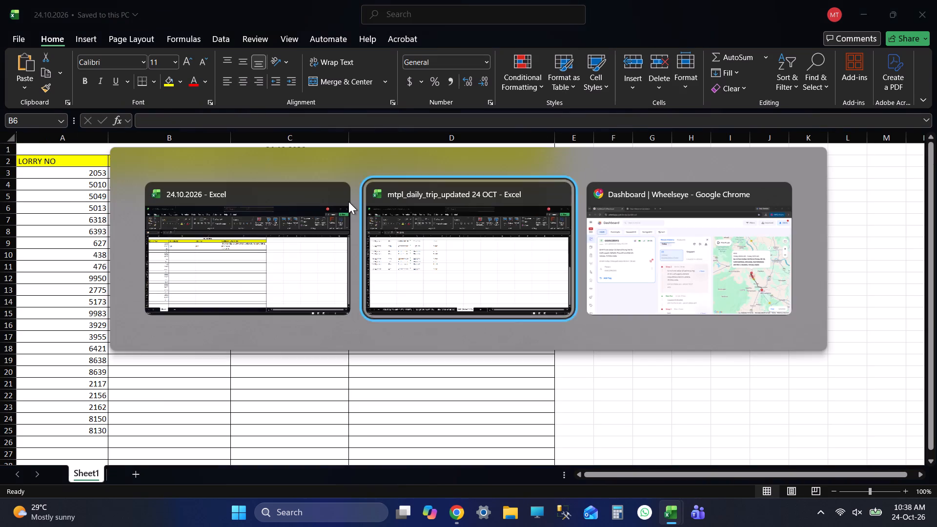
key("alt+Tab")
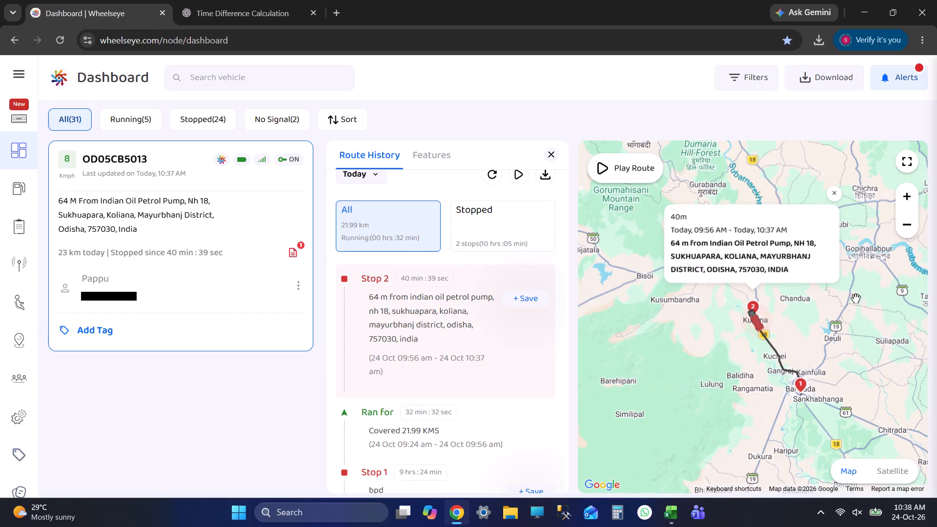
scroll(771, 315, "up", 3)
scroll(738, 312, "down", 3)
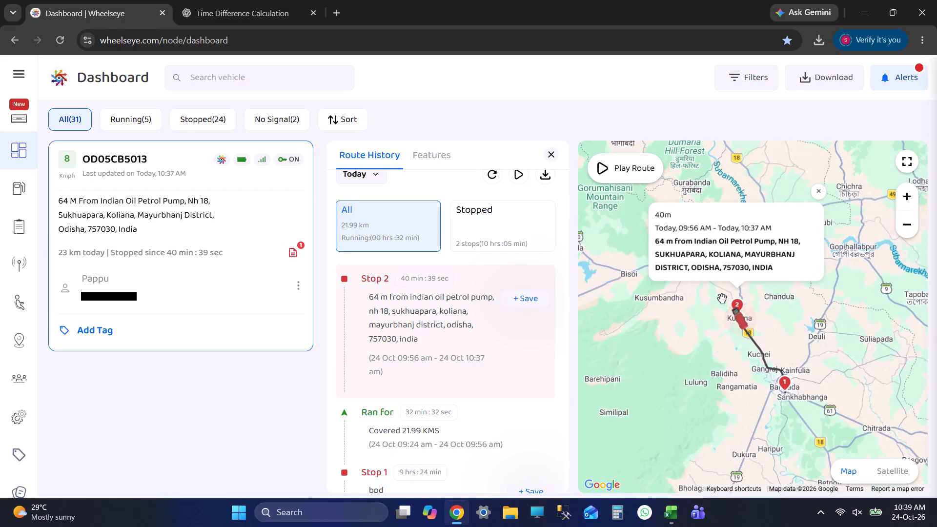
scroll(767, 311, "up", 3)
left_click(787, 198)
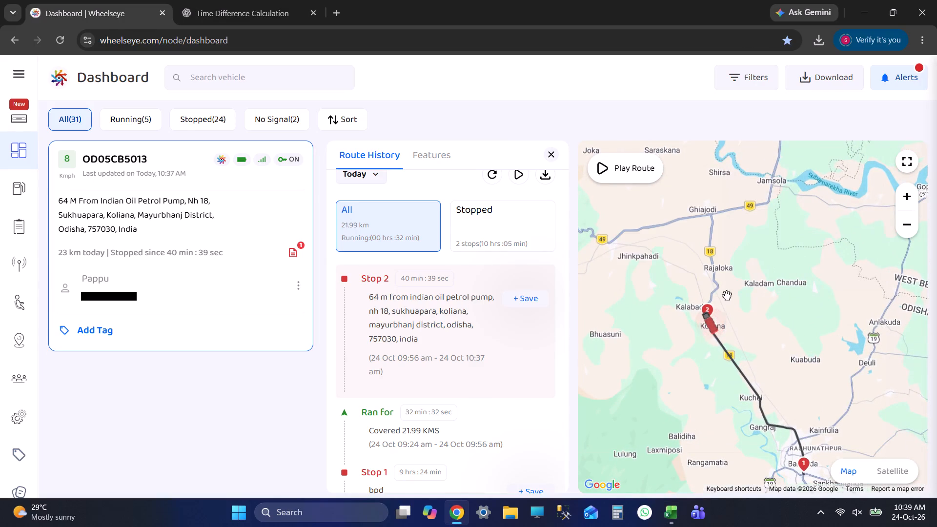
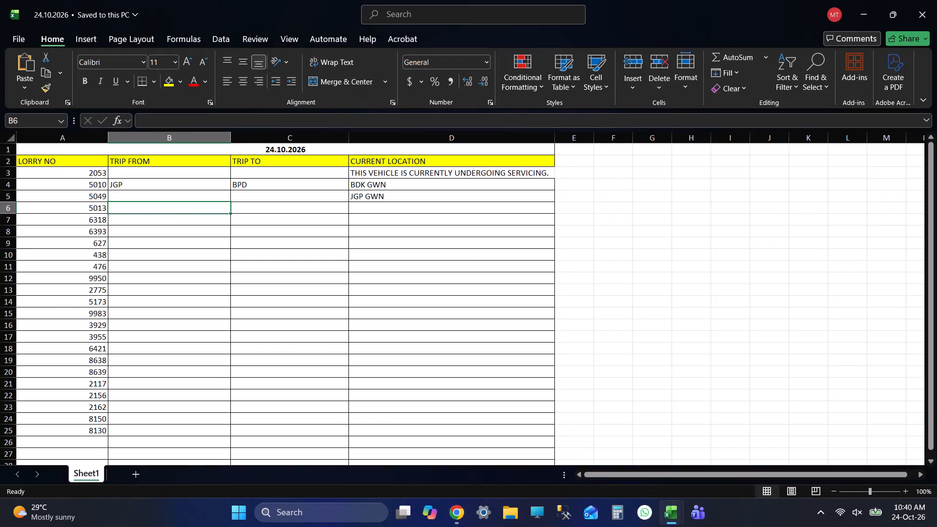
Enter BPD as Trip From and KOLKATA as Trip To for lorry 5013 in the 24.10.2026 Excel sheet.
key("alt+Tab")
key("alt+Tab")
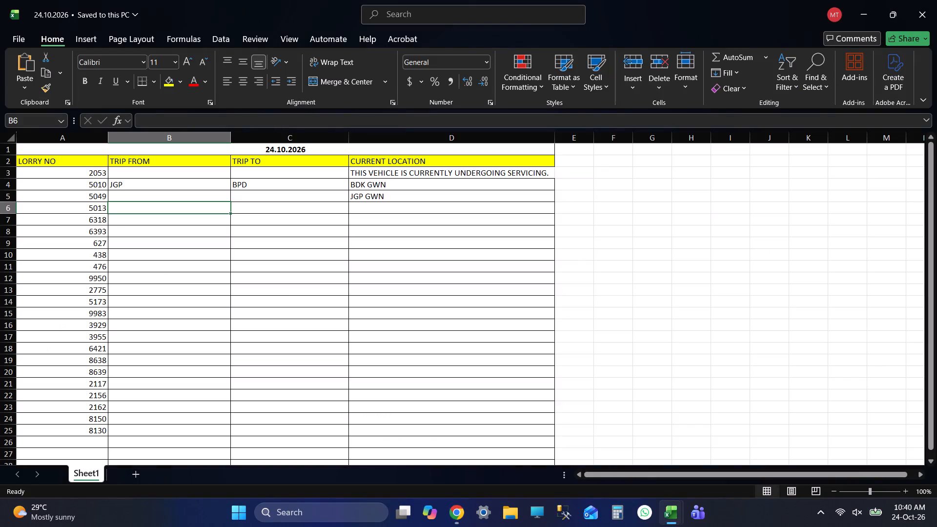
type("BPD")
key("Tab")
type("KOLKATA")
key("Tab")
Switch to Wheelseye and examine the NH 18 route and nearby towns around lorry 5013's Stop 2 on the map.
key("alt+Tab")
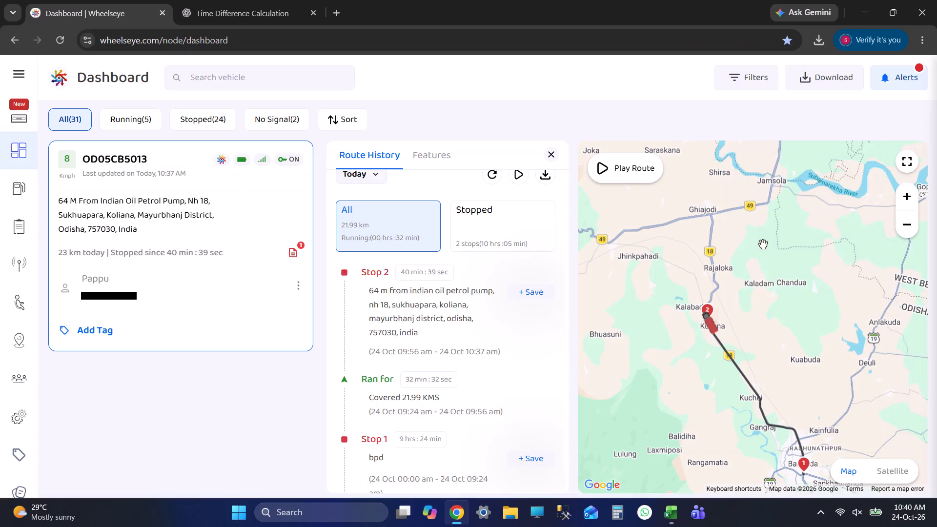
scroll(702, 293, "down", 3)
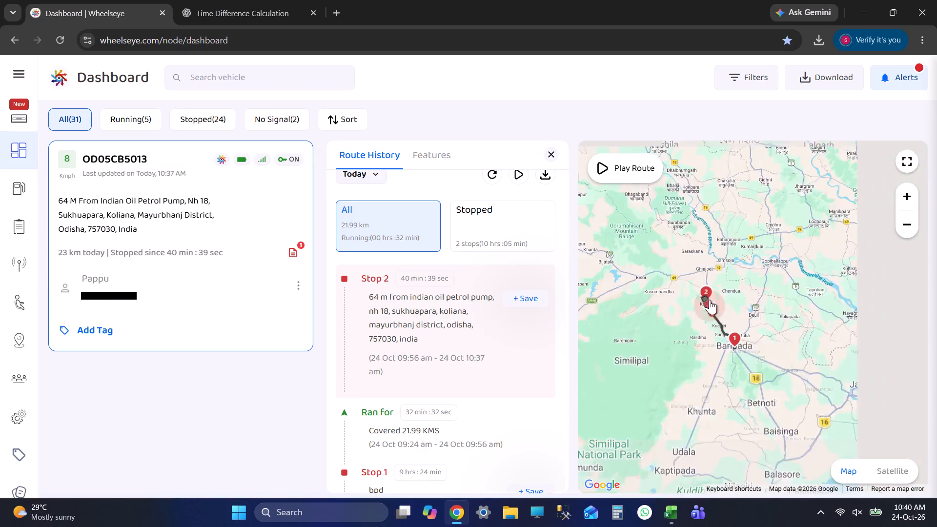
scroll(708, 306, "up", 2)
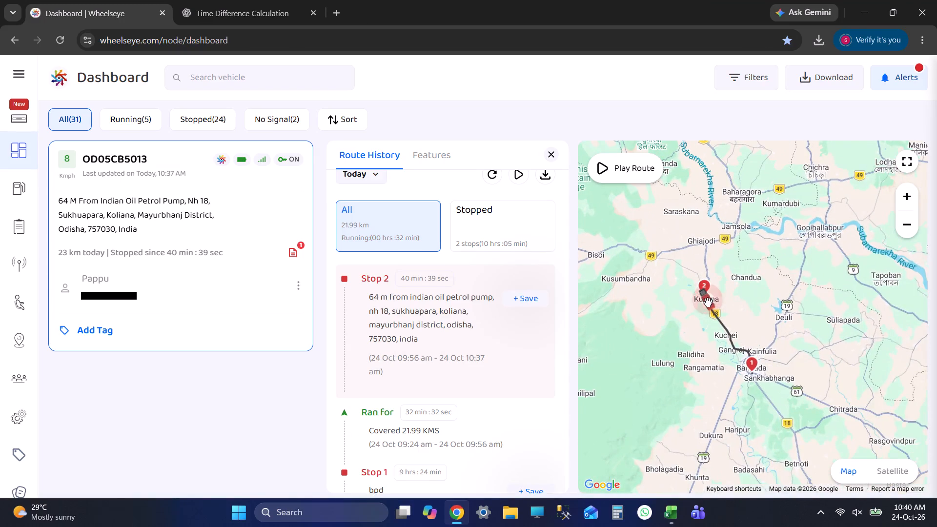
scroll(708, 302, "up", 7)
scroll(694, 278, "down", 1)
scroll(696, 278, "up", 7)
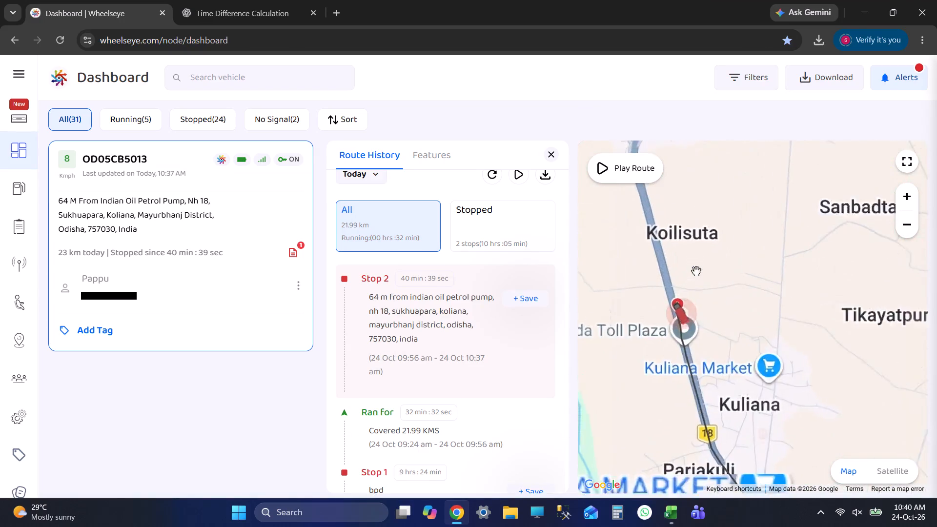
scroll(696, 271, "down", 5)
left_click_drag(743, 230, 766, 369)
scroll(767, 368, "down", 2)
scroll(769, 385, "up", 1)
scroll(770, 388, "down", 8)
scroll(764, 340, "down", 5)
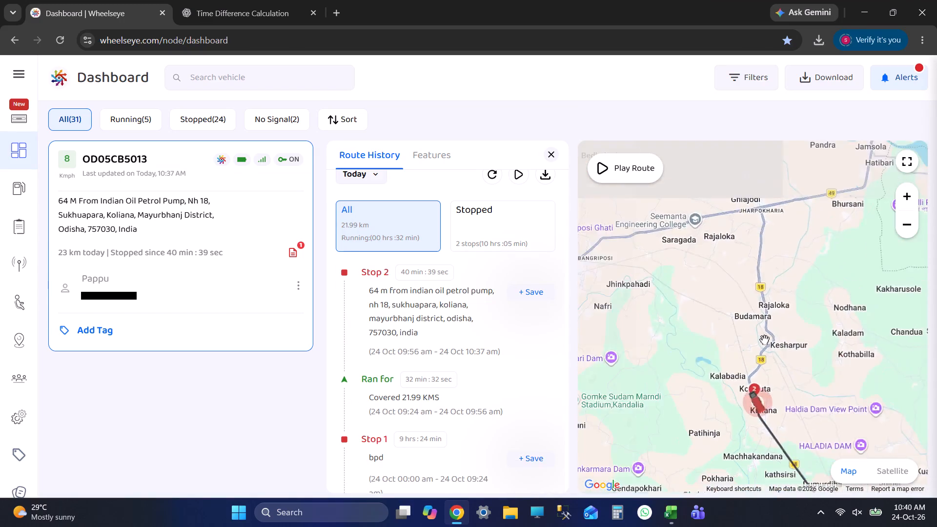
left_click_drag(764, 262, 740, 276)
scroll(735, 268, "down", 5)
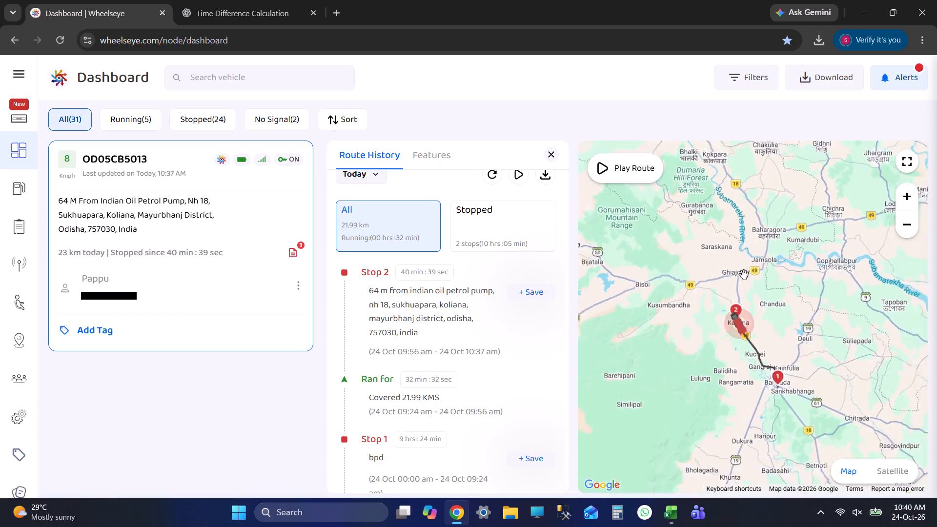
scroll(782, 276, "down", 1)
scroll(768, 270, "up", 6)
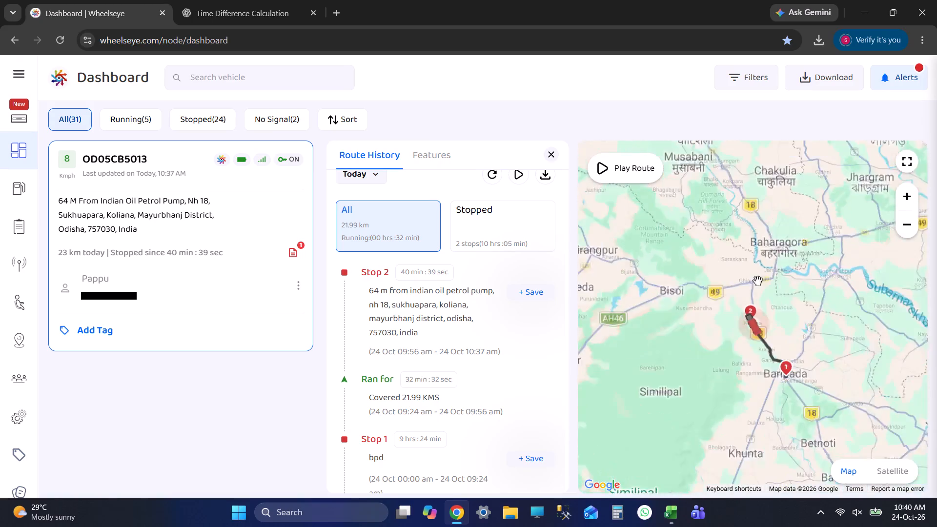
scroll(757, 281, "up", 2)
scroll(769, 294, "down", 1)
scroll(768, 294, "up", 2)
scroll(734, 358, "up", 3)
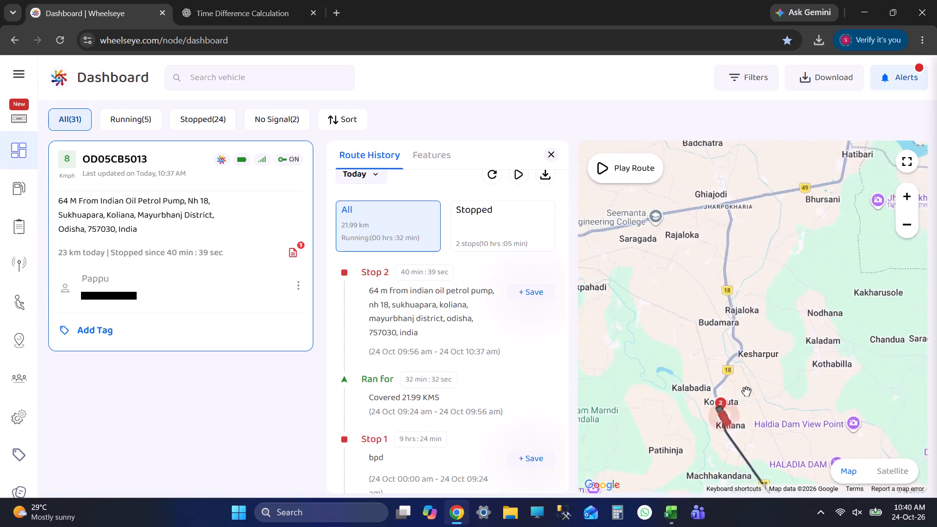
left_click_drag(746, 391, 760, 355)
scroll(758, 339, "down", 9)
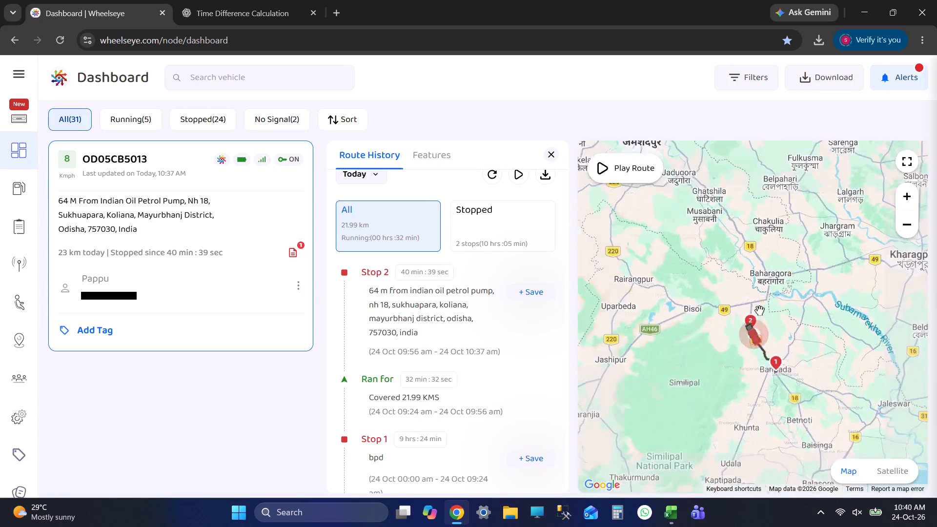
scroll(761, 317, "down", 3)
Show Stop 2's details on the map, close them, and examine the highway north of the stop towards Baharagora.
left_click(454, 319)
scroll(738, 311, "up", 2)
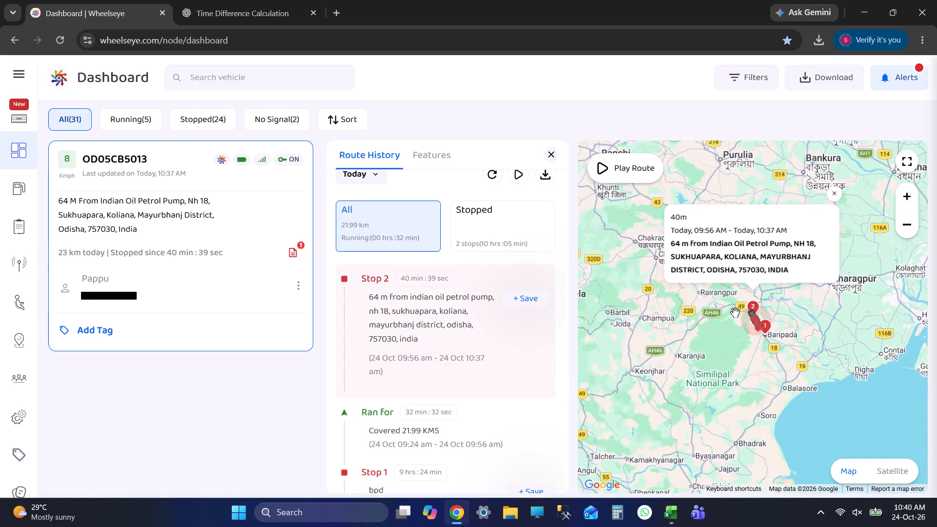
scroll(735, 312, "up", 5)
left_click_drag(799, 337, 660, 346)
scroll(723, 359, "up", 2)
scroll(728, 361, "down", 1)
scroll(731, 363, "up", 5)
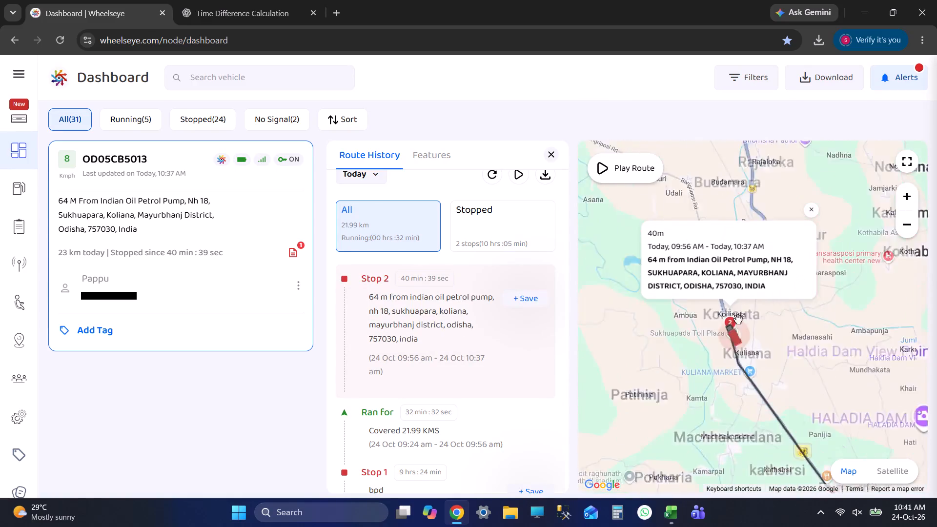
left_click_drag(750, 326, 770, 361)
left_click(840, 262)
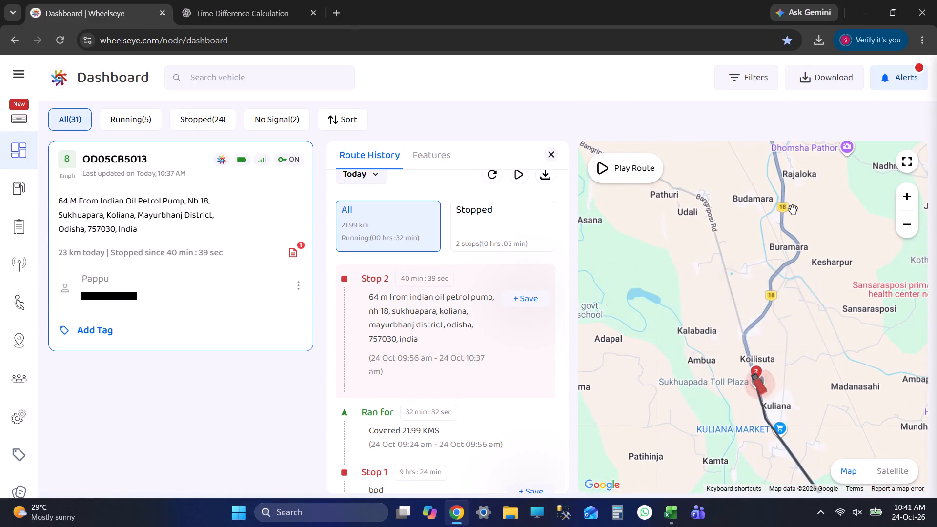
left_click_drag(787, 210, 770, 366)
scroll(774, 349, "down", 4)
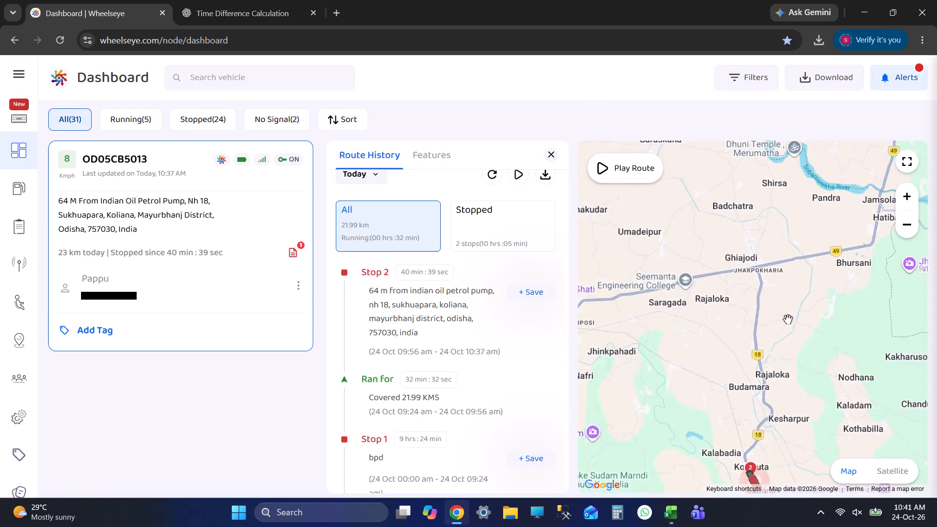
left_click_drag(788, 319, 769, 371)
scroll(767, 364, "down", 6)
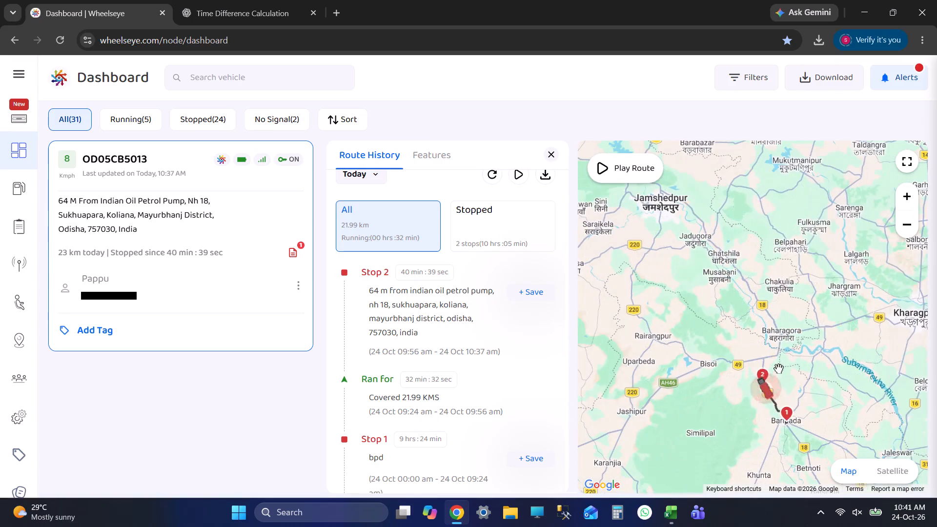
left_click_drag(786, 344, 775, 371)
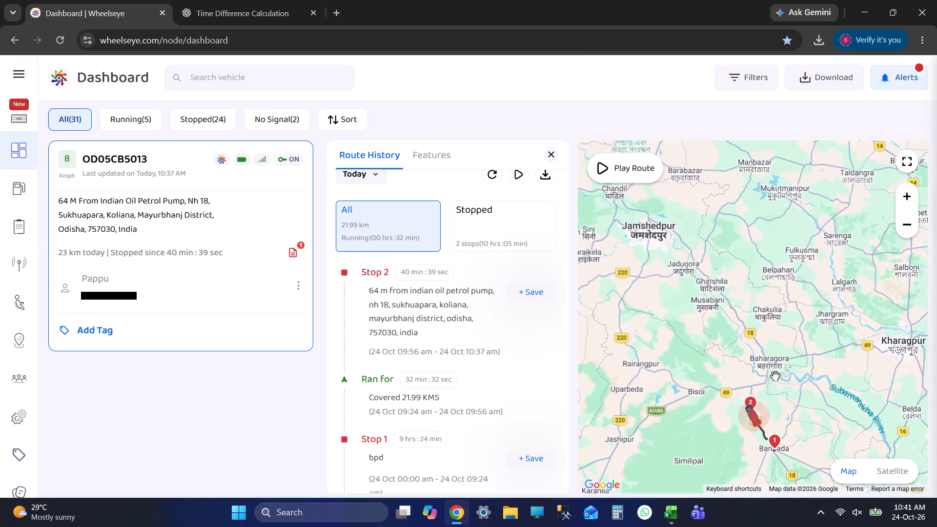
scroll(783, 366, "up", 4)
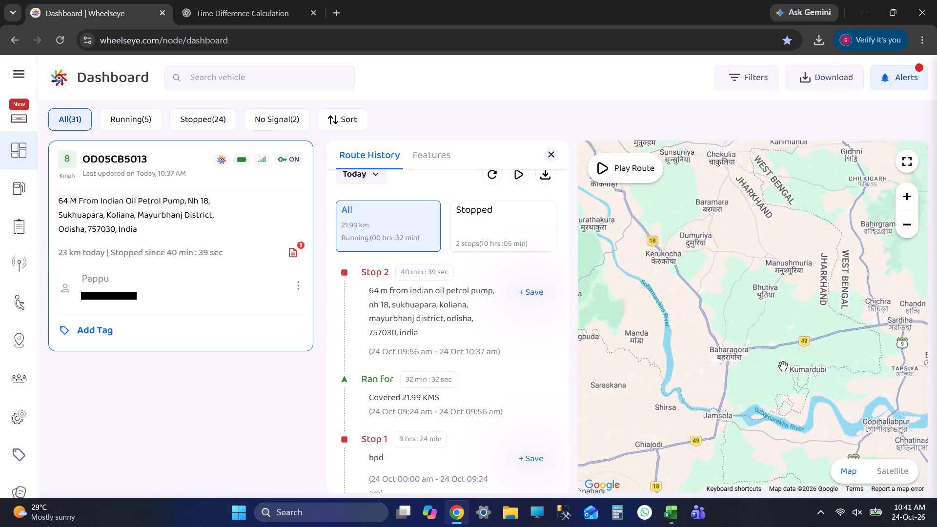
scroll(783, 366, "down", 5)
left_click_drag(803, 412, 784, 381)
scroll(714, 359, "up", 3)
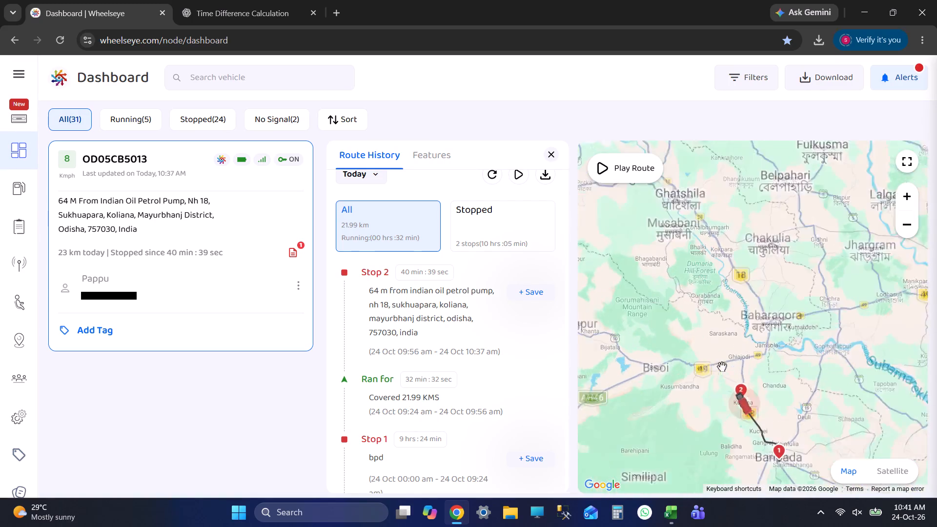
scroll(722, 366, "up", 4)
left_click_drag(745, 401, 774, 366)
scroll(755, 377, "up", 6)
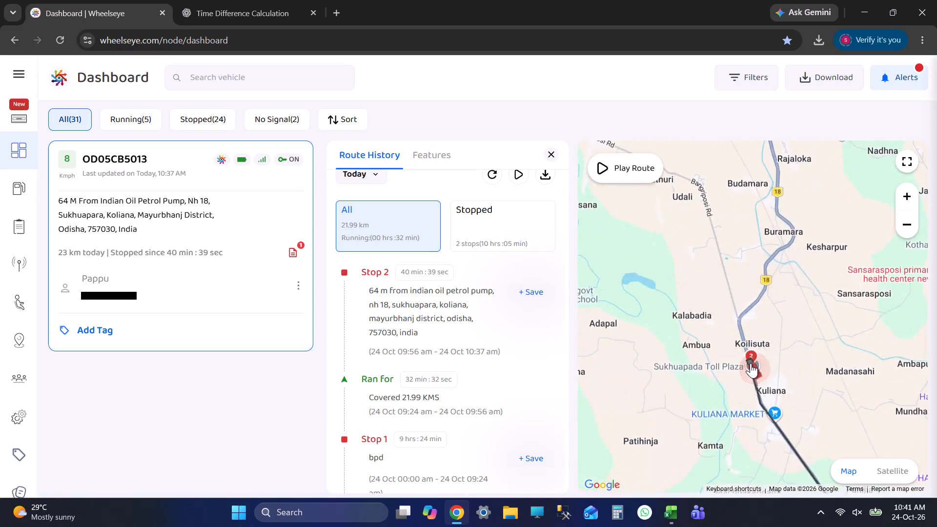
scroll(751, 363, "up", 5)
left_click_drag(762, 344, 786, 374)
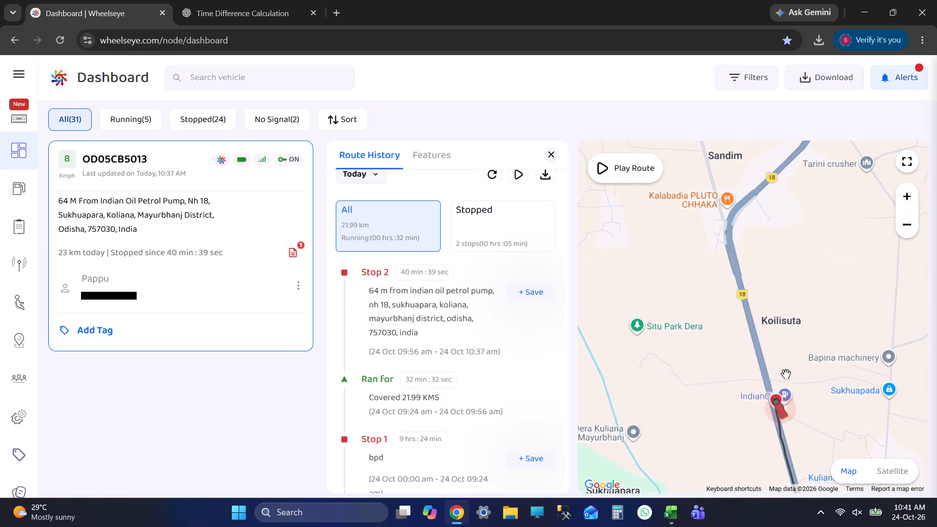
Examine the places along NH 18 between lorry 5013's Stop 2 and the Kalabadia flyover at different map scales.
scroll(786, 375, "down", 10)
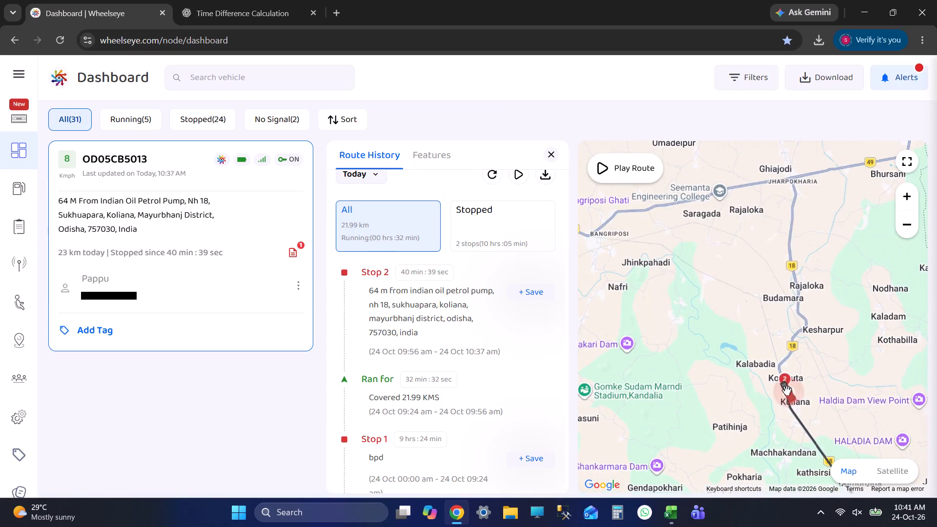
scroll(792, 391, "up", 1)
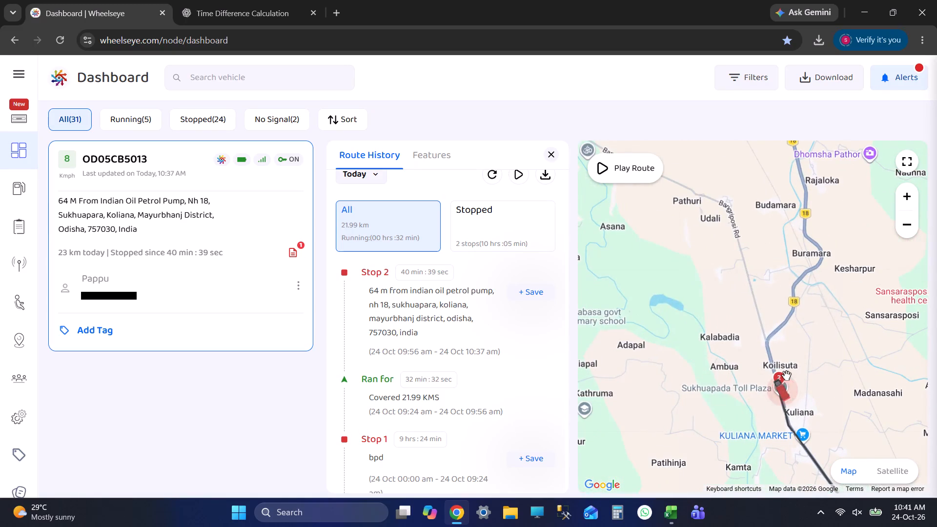
scroll(786, 375, "down", 6)
scroll(786, 379, "up", 6)
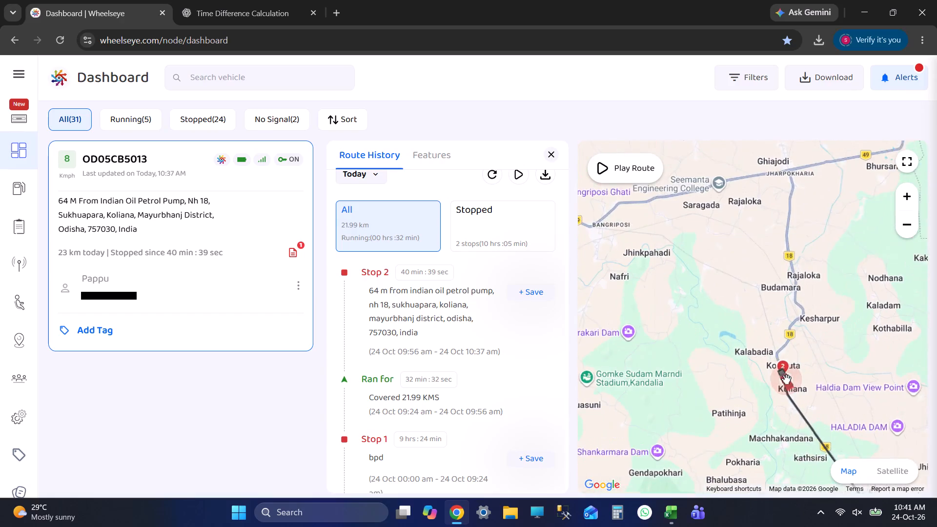
scroll(782, 376, "up", 5)
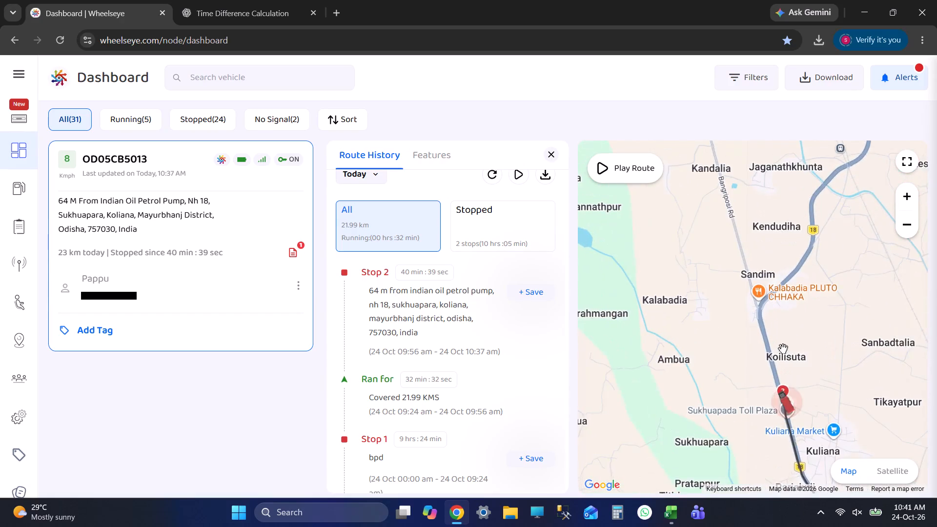
left_click_drag(783, 348, 774, 365)
scroll(774, 364, "down", 3)
left_click_drag(772, 349, 778, 365)
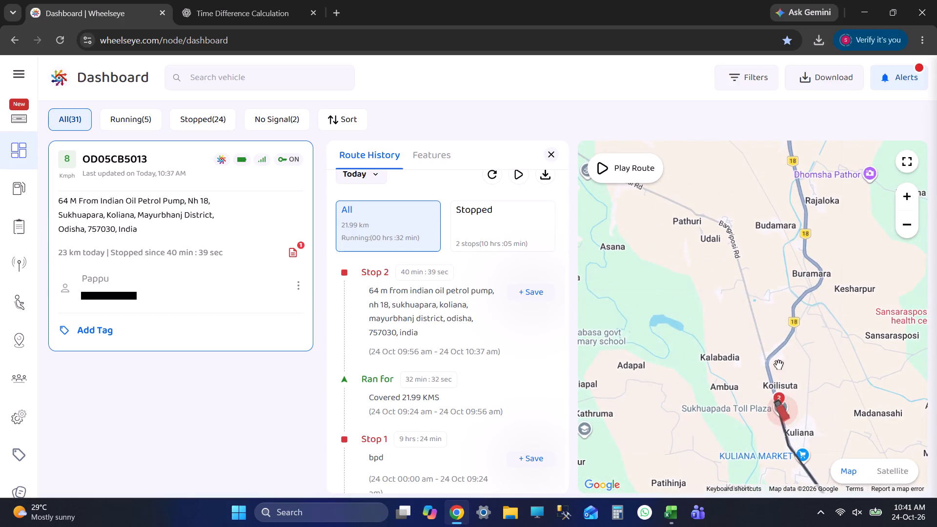
scroll(774, 388, "up", 2)
scroll(805, 349, "up", 3)
scroll(720, 322, "up", 3)
left_click_drag(718, 320, 765, 351)
scroll(761, 337, "up", 7)
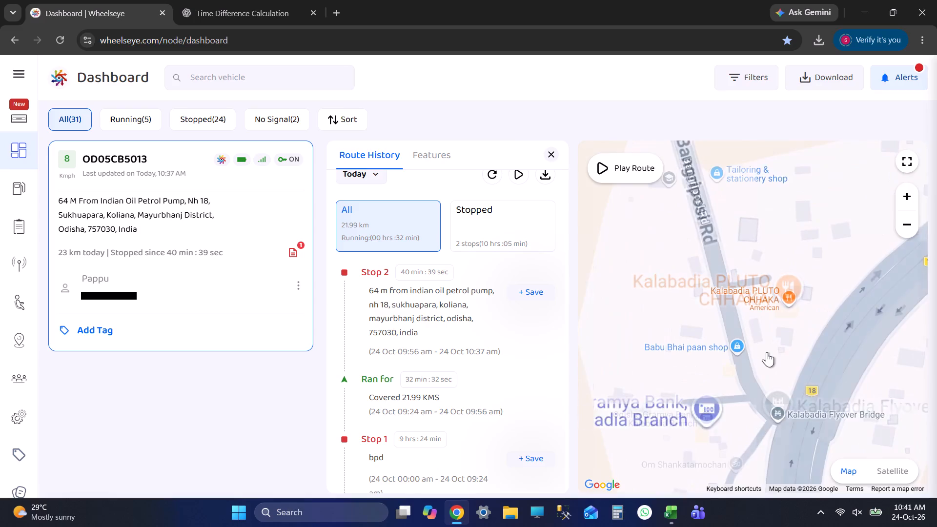
scroll(767, 352, "down", 3)
scroll(778, 377, "up", 7)
left_click_drag(767, 355, 771, 286)
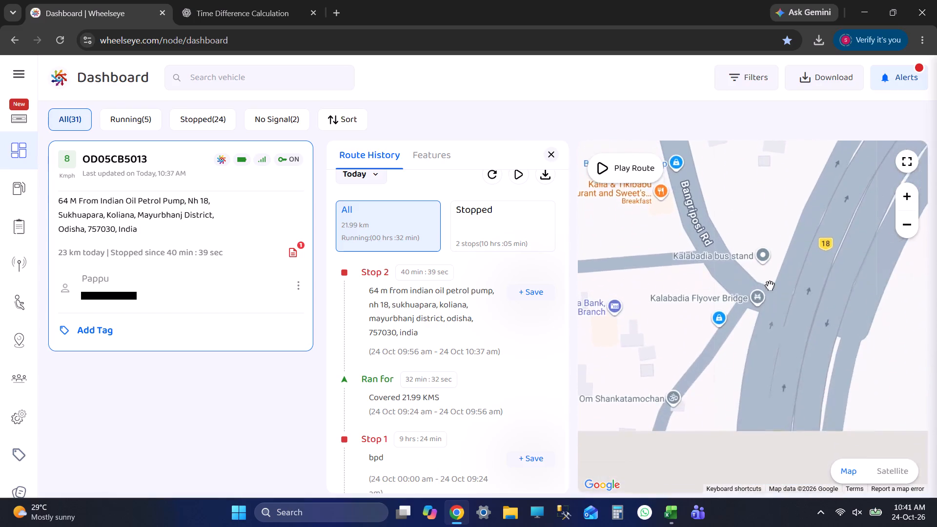
scroll(768, 292, "down", 5)
left_click_drag(768, 312, 785, 378)
scroll(785, 378, "down", 6)
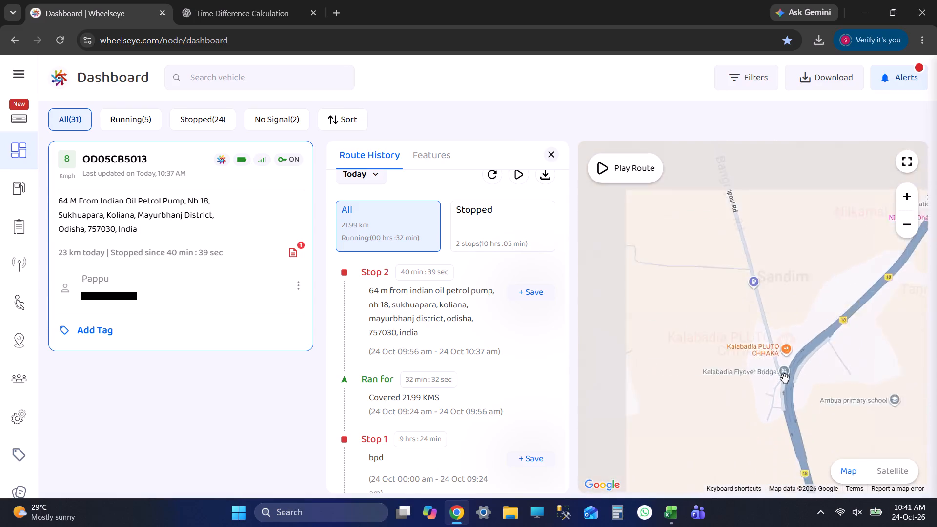
scroll(785, 379, "down", 2)
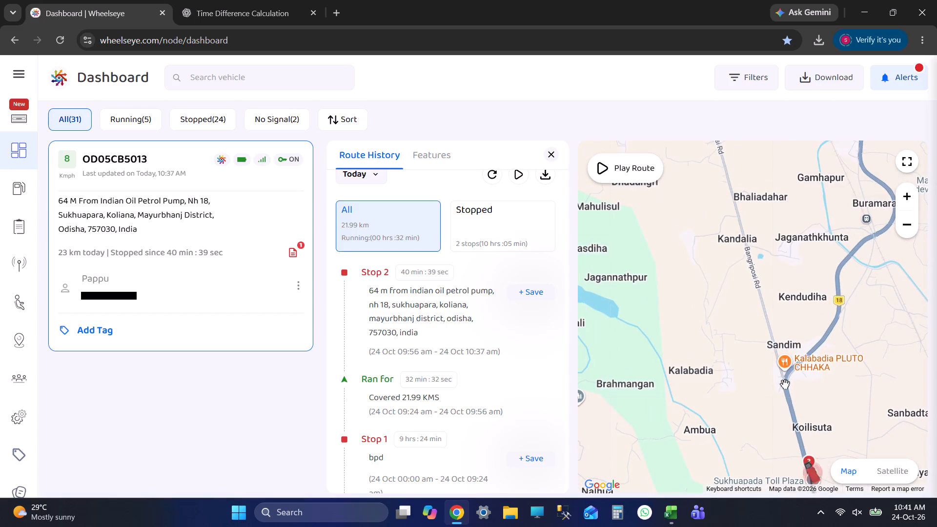
Show Stop 2's details for lorry 5013 on the map, close them, and examine NH 18 north past Koilisuta.
left_click(402, 307)
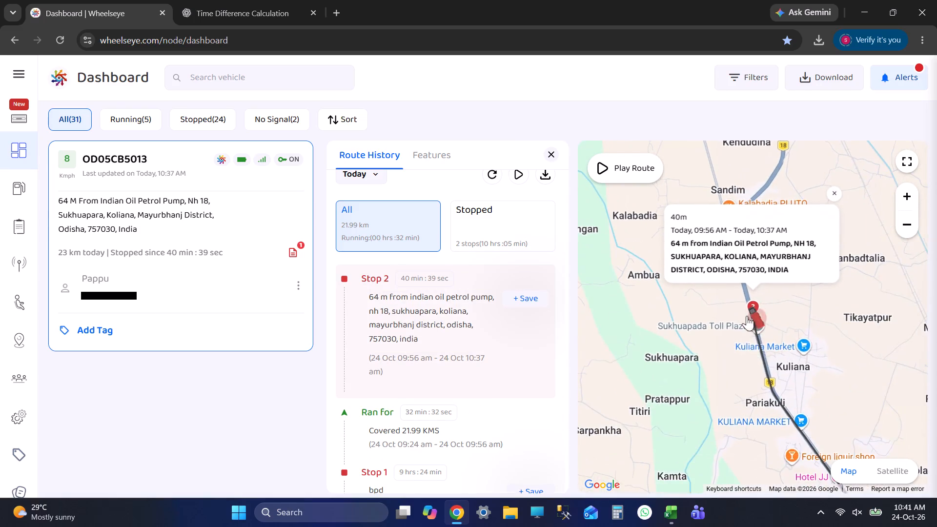
left_click_drag(722, 310, 705, 364)
left_click(812, 279)
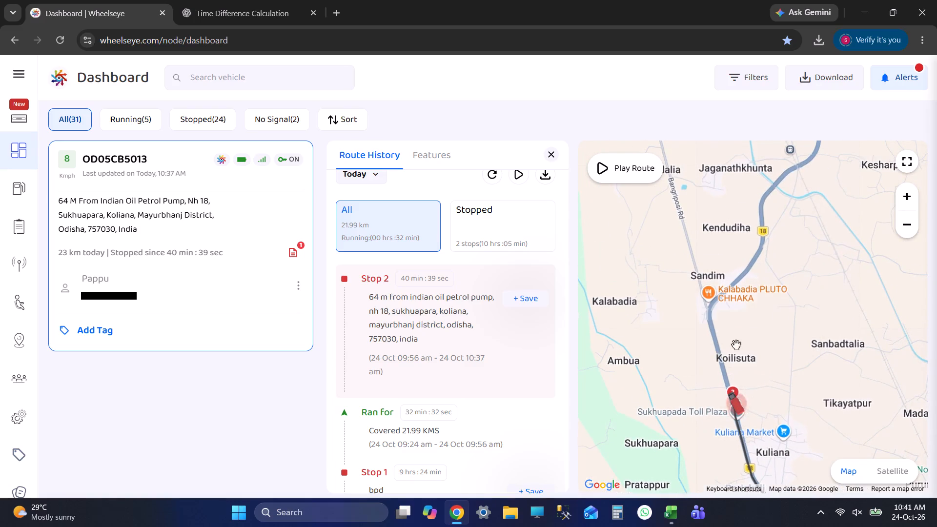
left_click(395, 302)
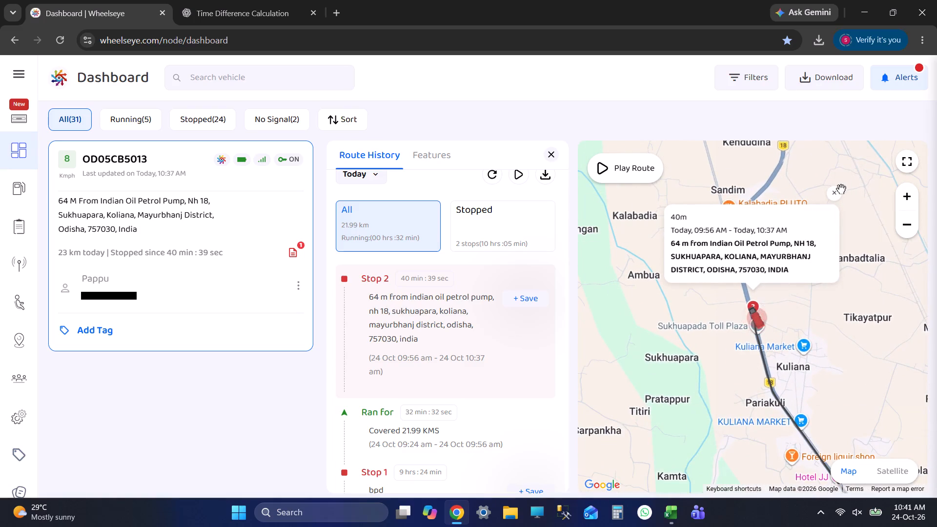
left_click(839, 194)
scroll(759, 296, "up", 3)
left_click_drag(752, 284, 742, 344)
scroll(744, 320, "down", 4)
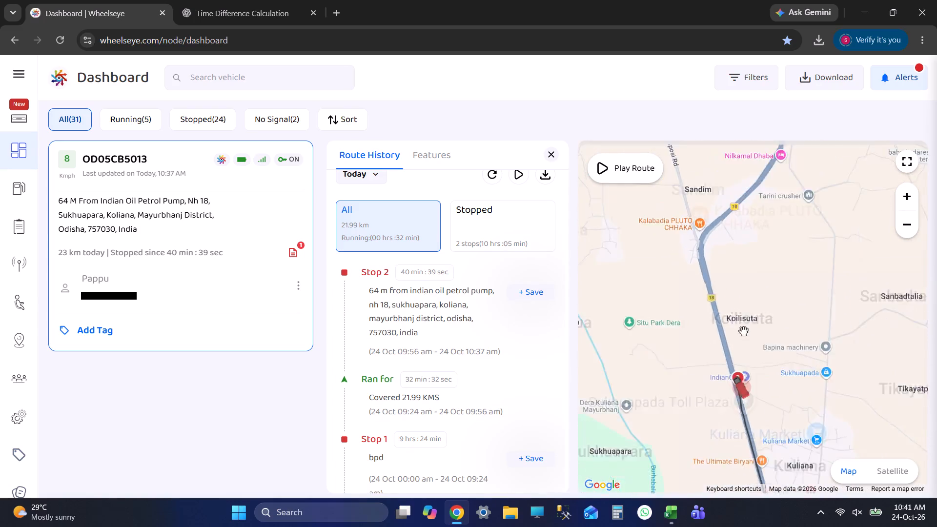
left_click_drag(763, 298, 748, 353)
scroll(758, 342, "down", 3)
left_click_drag(758, 323, 761, 375)
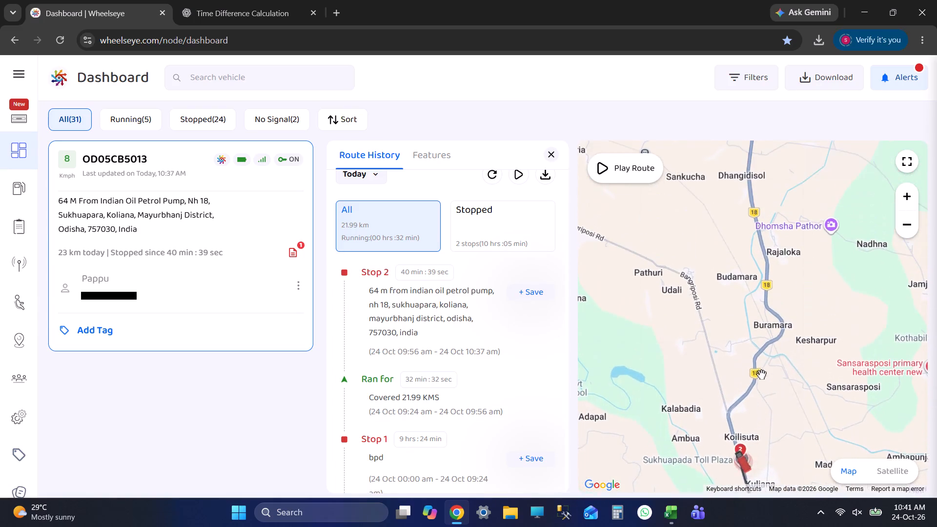
Examine lorry 5013's route between Stop 1 and Stop 2 and the highways north towards Ghiajodi and Baharagora at wider scales.
scroll(762, 371, "down", 1)
left_click_drag(769, 400, 789, 348)
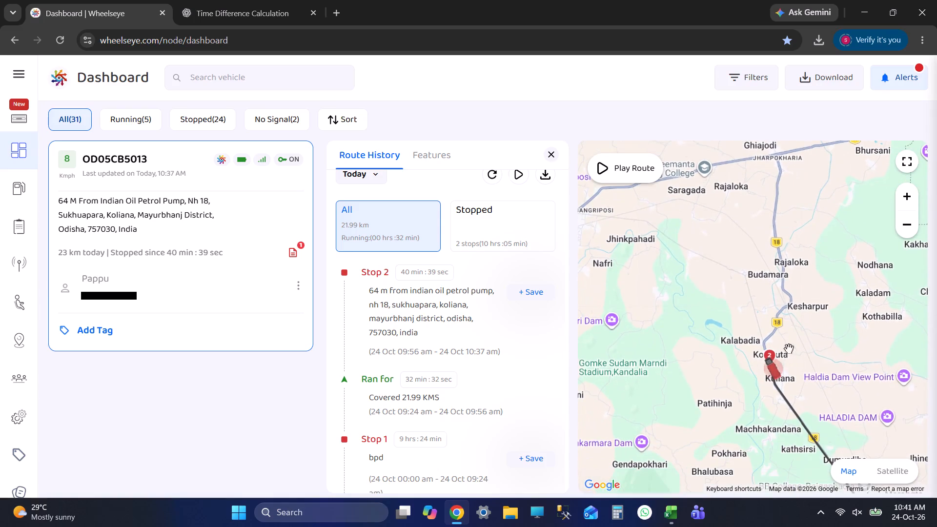
scroll(784, 347, "up", 2)
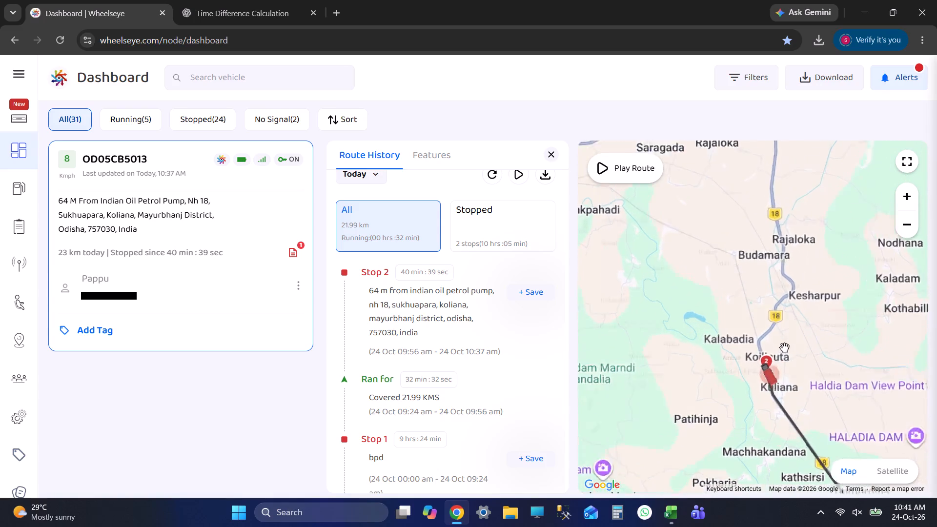
left_click_drag(777, 347, 790, 306)
scroll(773, 324, "up", 2)
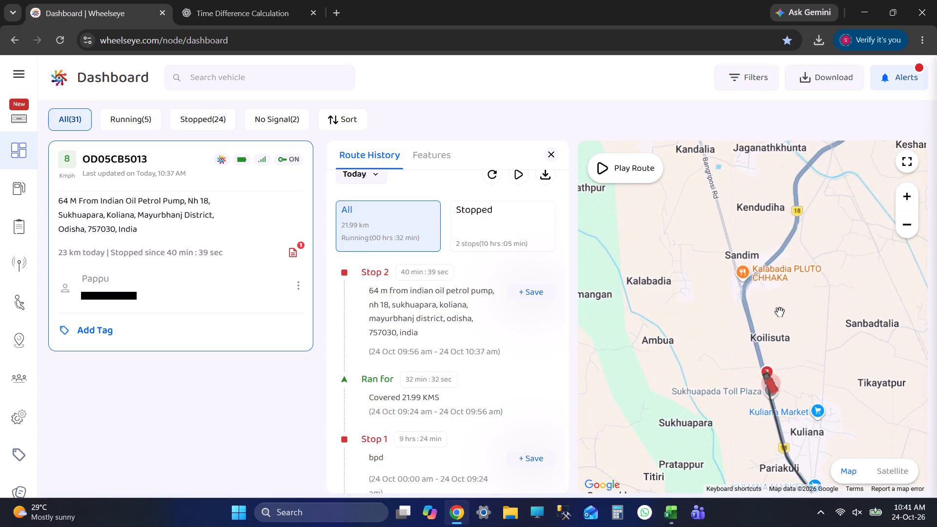
scroll(774, 310, "down", 4)
left_click_drag(776, 293, 784, 339)
scroll(789, 341, "up", 1)
scroll(789, 342, "down", 4)
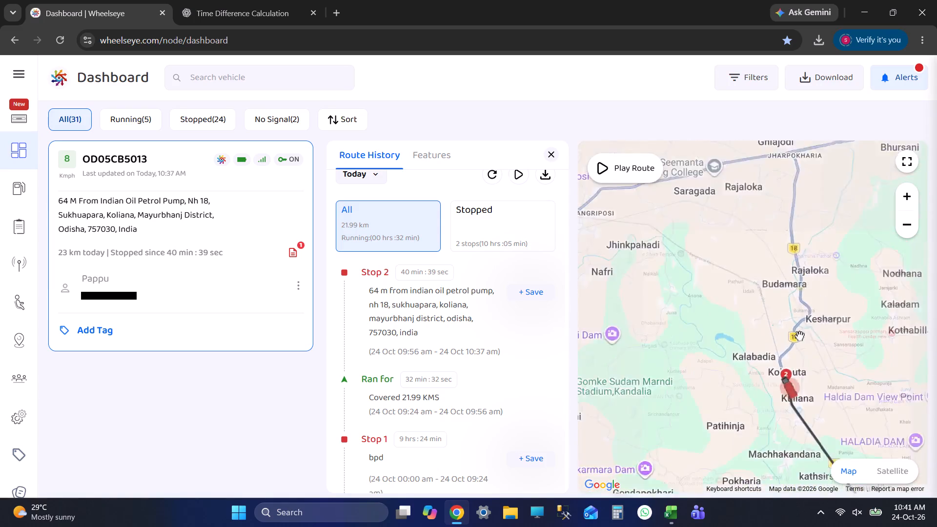
scroll(799, 336, "down", 2)
left_click_drag(801, 307, 795, 355)
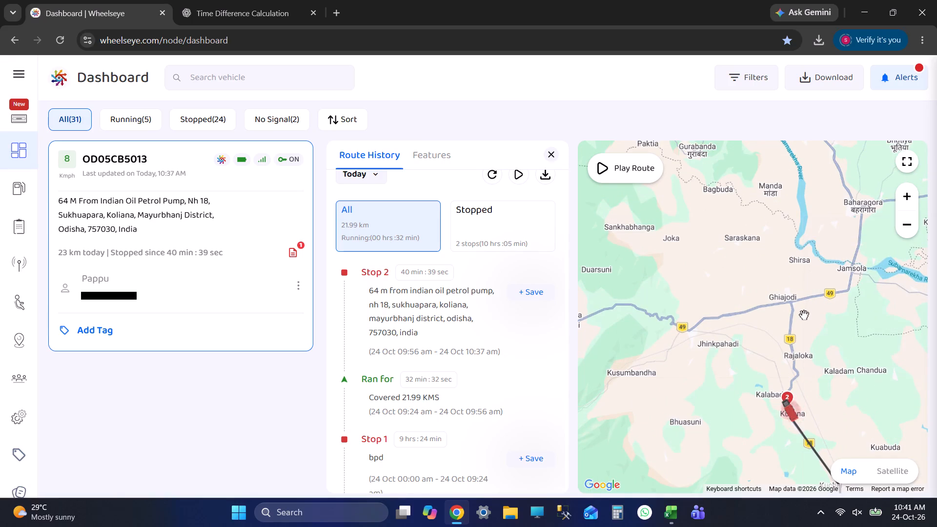
scroll(805, 317, "down", 3)
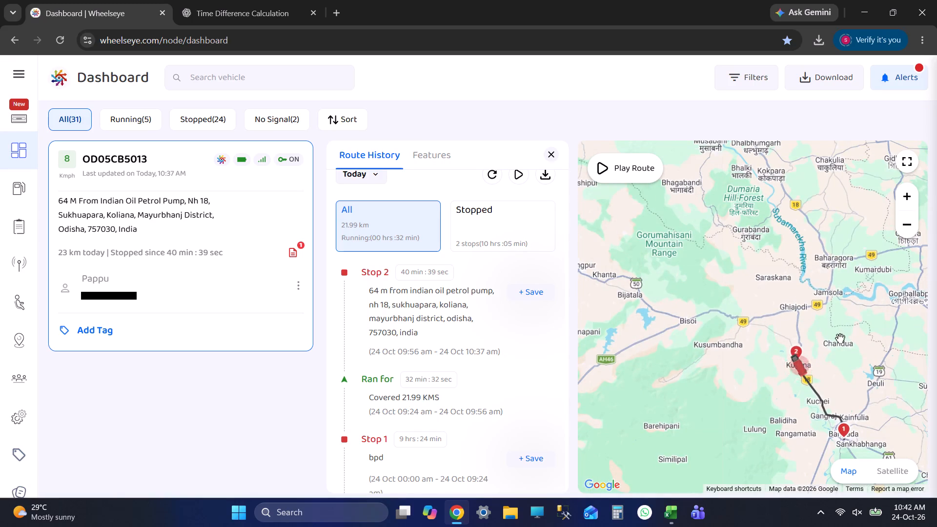
scroll(829, 335, "down", 1)
scroll(810, 349, "up", 14)
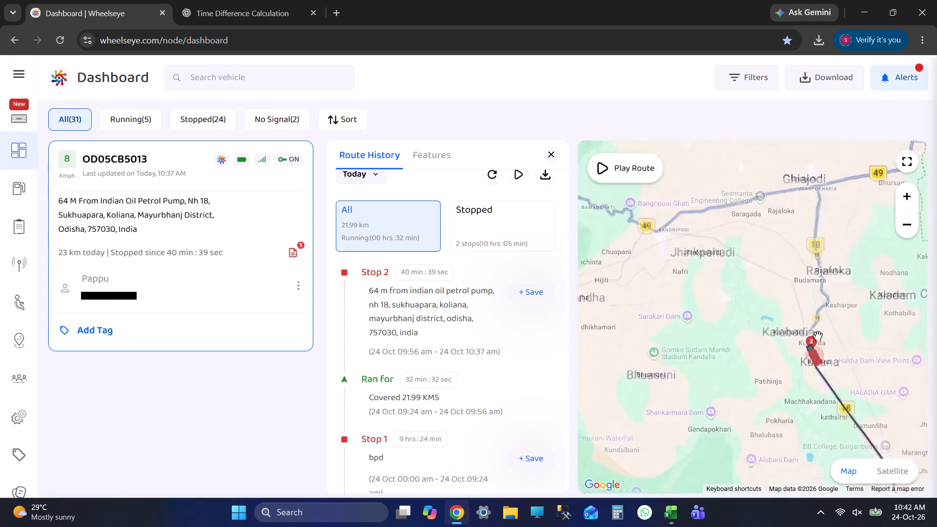
scroll(817, 336, "up", 2)
left_click_drag(814, 334, 803, 318)
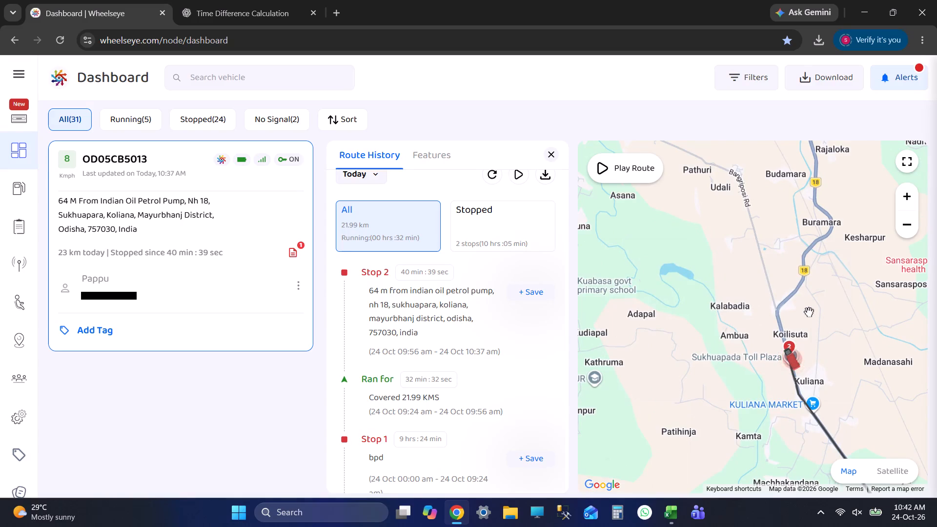
Examine the immediate surroundings of lorry 5013's Stop 2 and its position relative to Koilisuta and Kuliana.
scroll(783, 351, "up", 7)
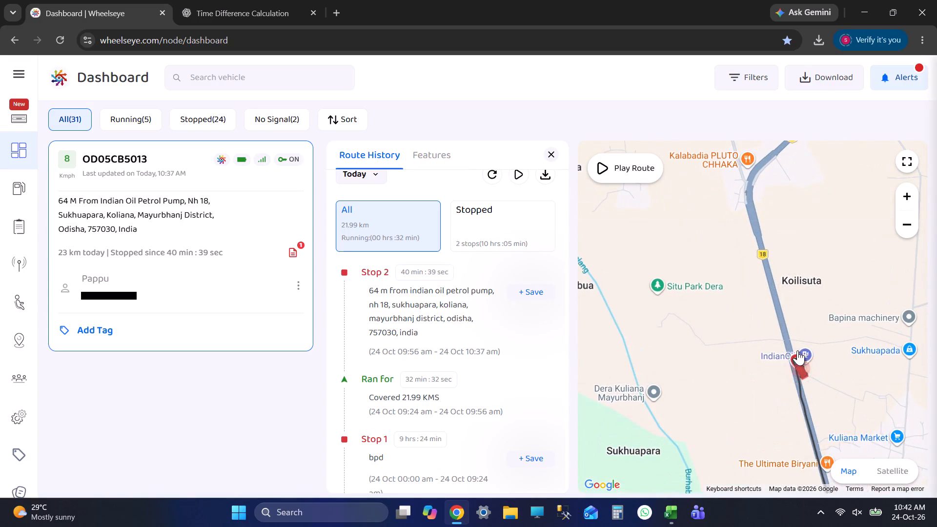
scroll(805, 343, "up", 1)
scroll(811, 341, "down", 5)
scroll(811, 342, "up", 5)
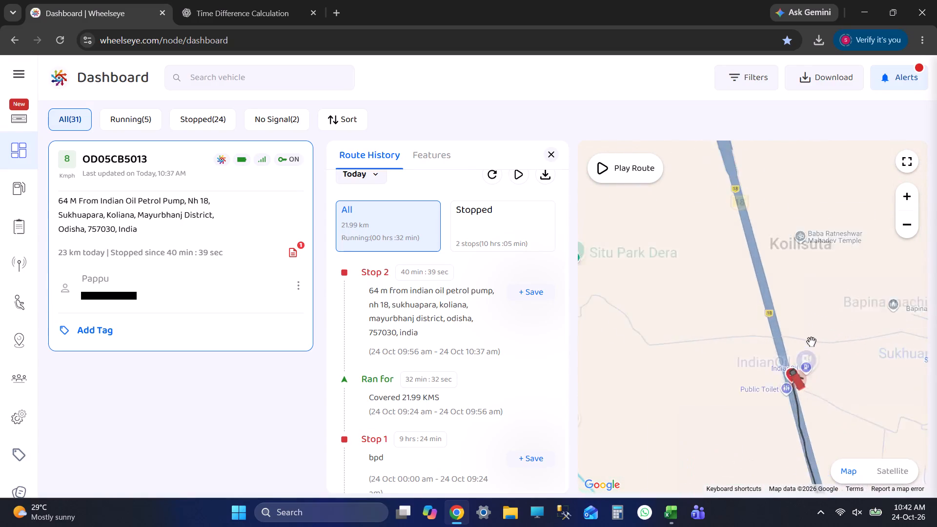
scroll(811, 342, "down", 7)
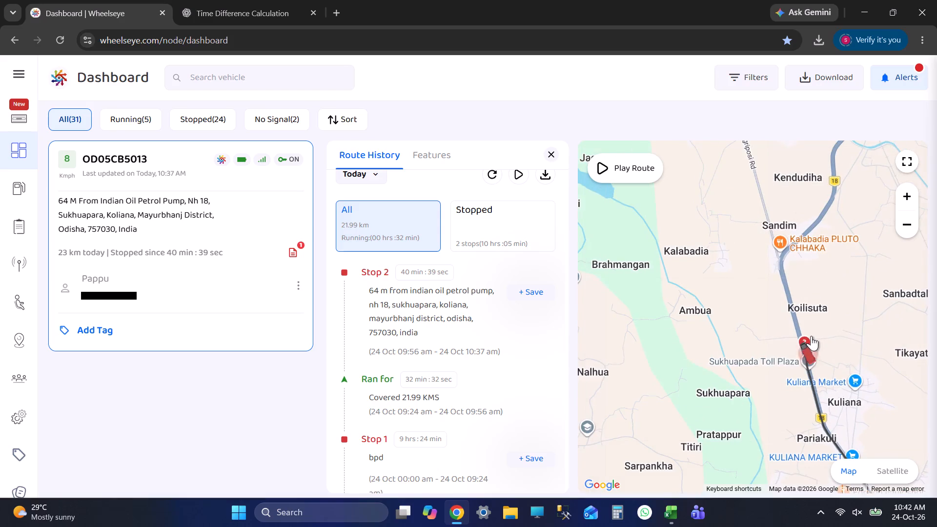
scroll(811, 336, "down", 4)
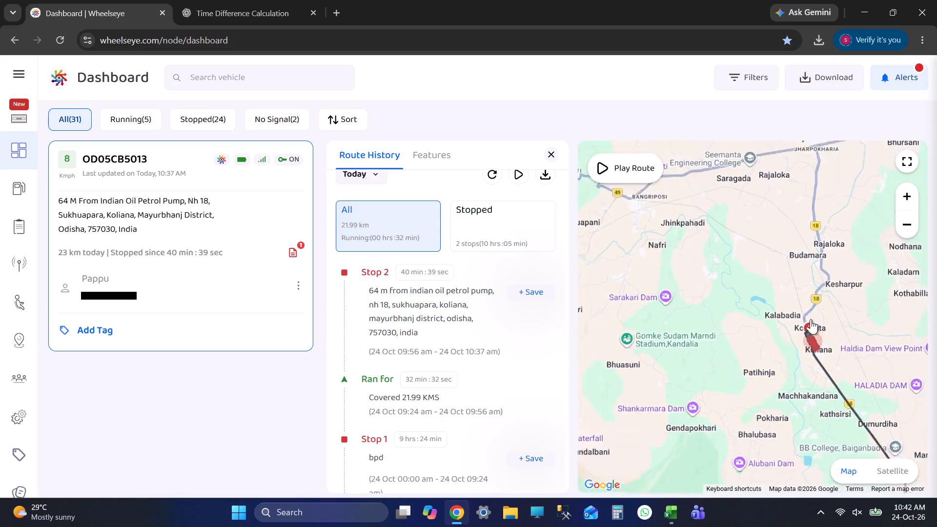
scroll(811, 319, "down", 1)
scroll(814, 314, "up", 5)
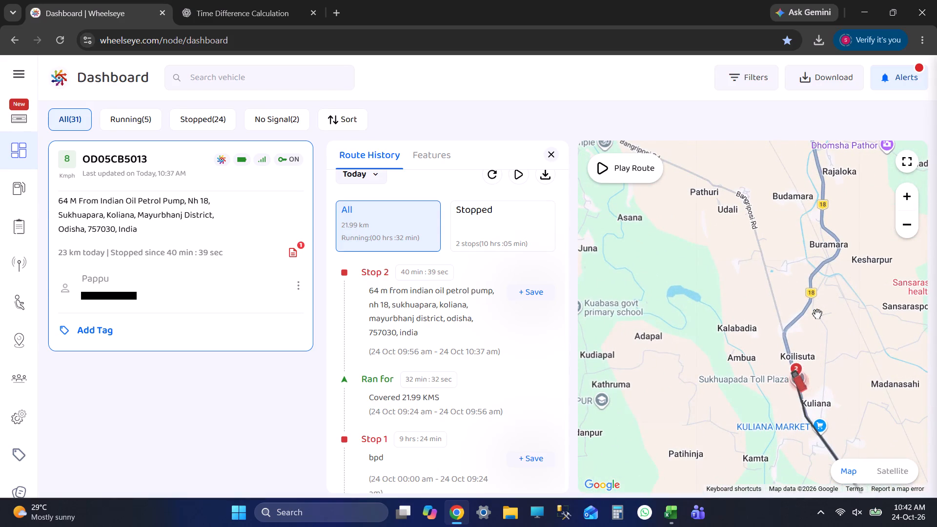
In the Excel sheet, enter KULIANA (22 KM FROM BPD) as lorry 5013's Current Location, checking the distance covered in Wheelseye.
key("alt+Tab")
type("KULIANA")
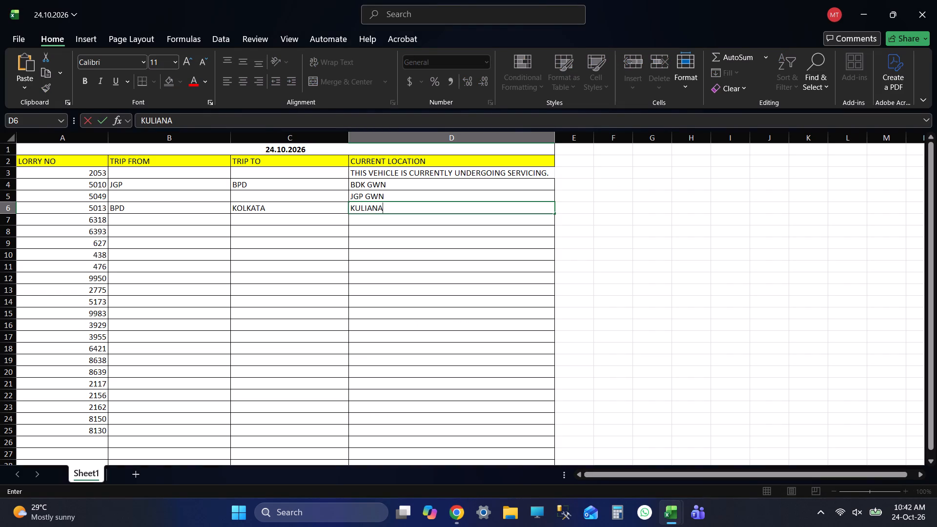
key("alt+Tab")
key("alt+Tab")
key("space")
key("shift+parenleft")
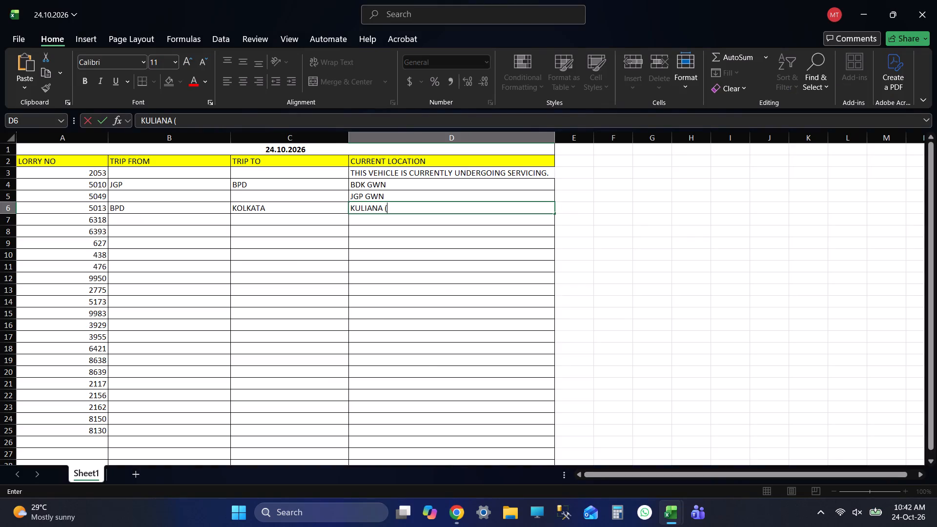
key("alt+Tab")
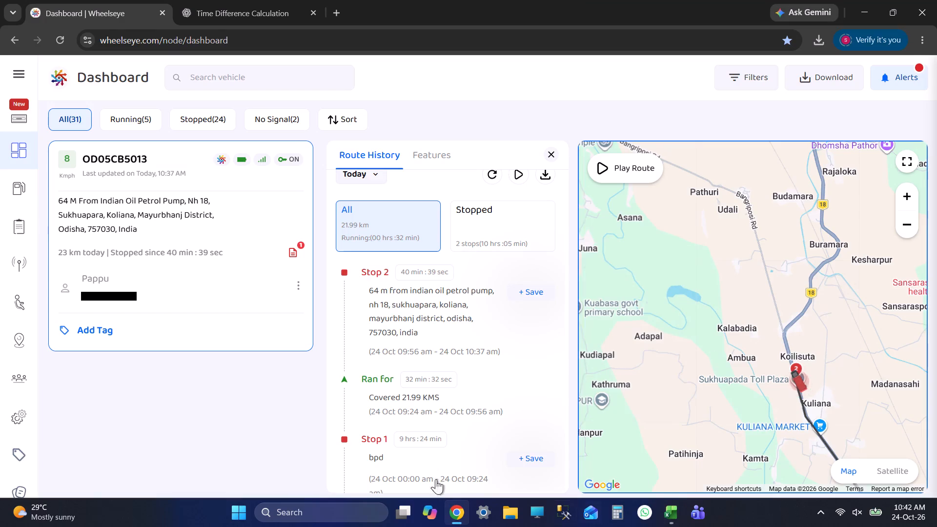
left_click(414, 408)
key("alt+Tab")
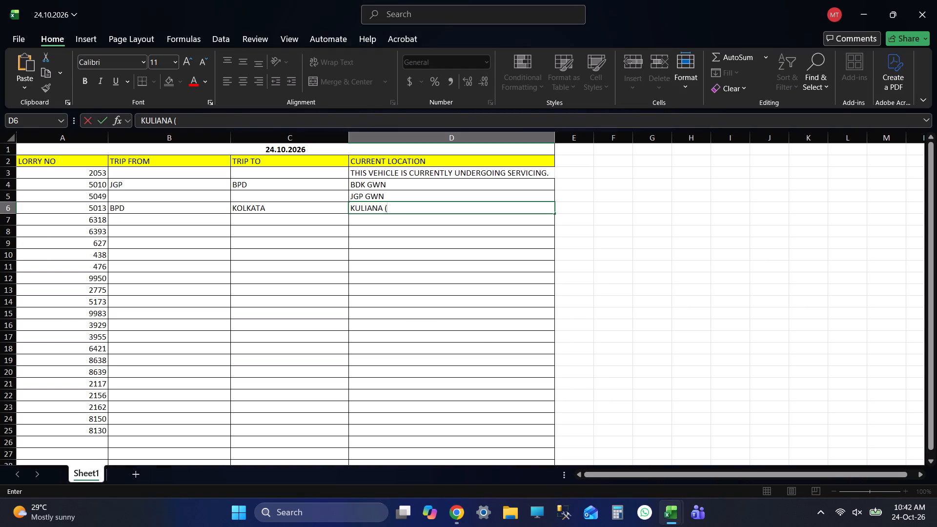
type("22 KM FROM")
key("space")
key("alt+Tab")
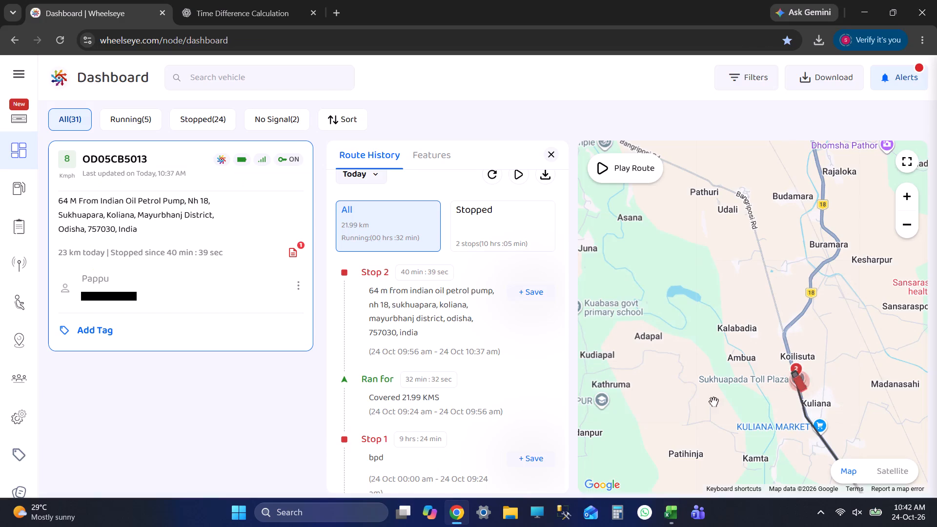
scroll(792, 334, "down", 6)
key("alt+Tab")
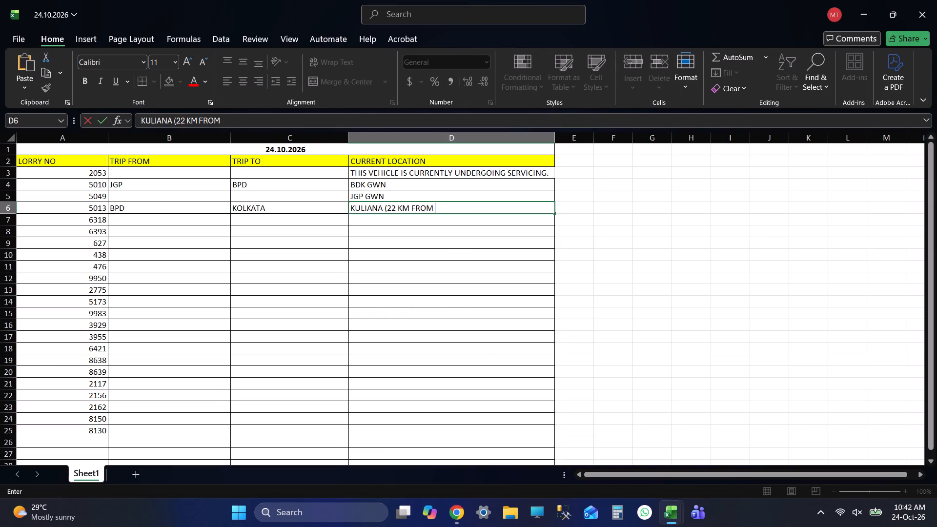
type("BPD)")
key("Return")
Save the 24.10.2026 workbook.
key("ctrl+s")
key("ctrl+s")
key("ctrl+s")
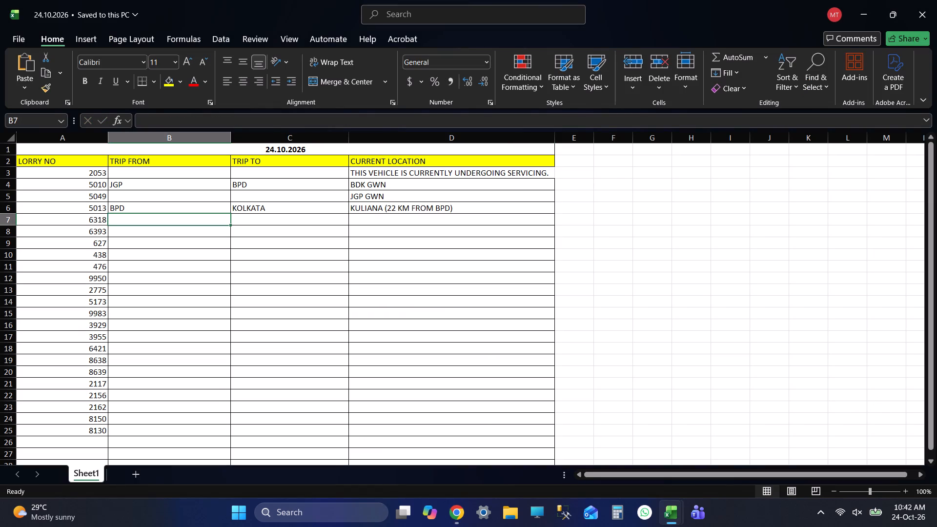
key("ctrl+s")
key("ctrl+s")
key("ctrl+s")
Switch to Wheelseye, search for vehicle 6318, and open its route history for today.
key("alt+Tab")
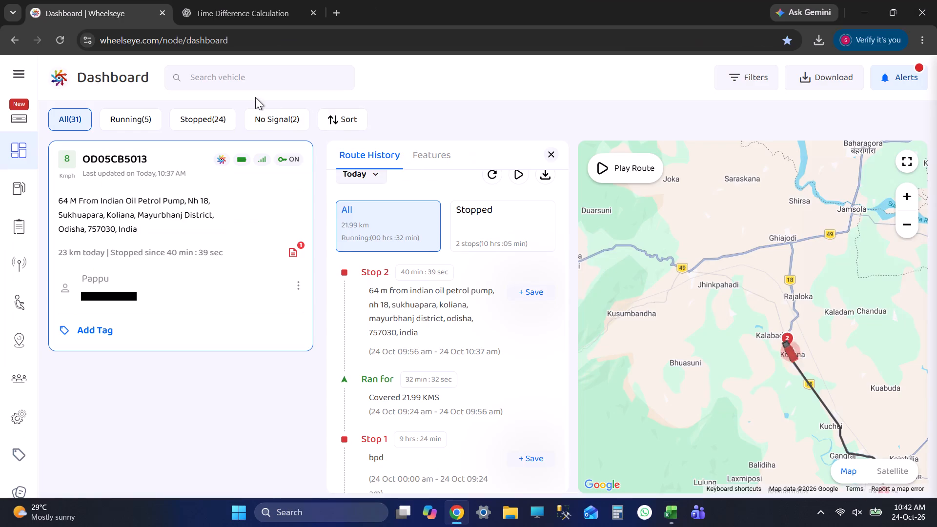
left_click(245, 78)
key("alt+Tab")
key("alt+Tab")
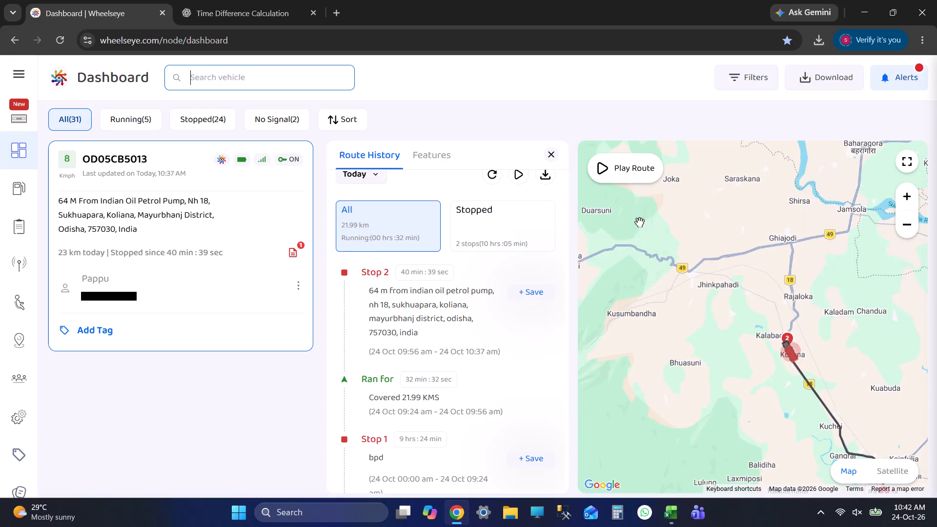
type("6318")
key("Return")
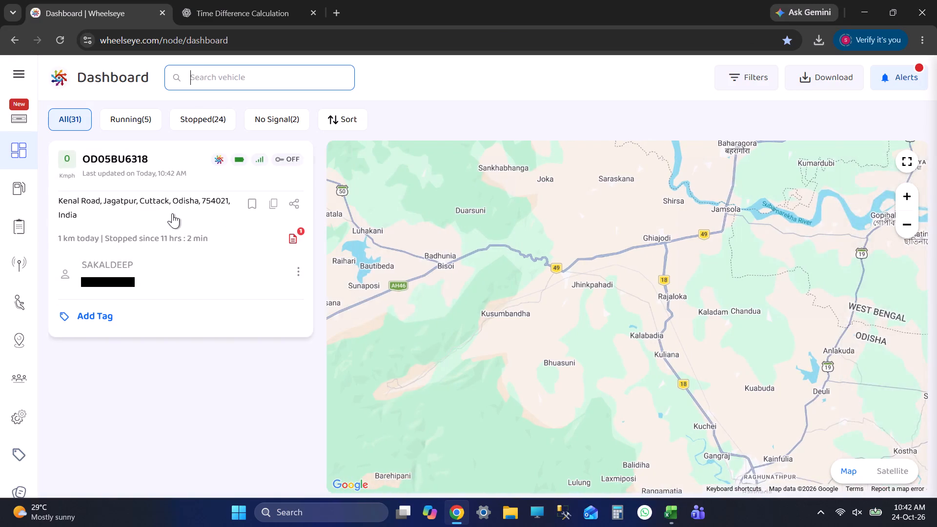
left_click(172, 213)
Show Stop 1's details for lorry 6318 and examine its location around Jagatpur on the map.
scroll(766, 316, "up", 3)
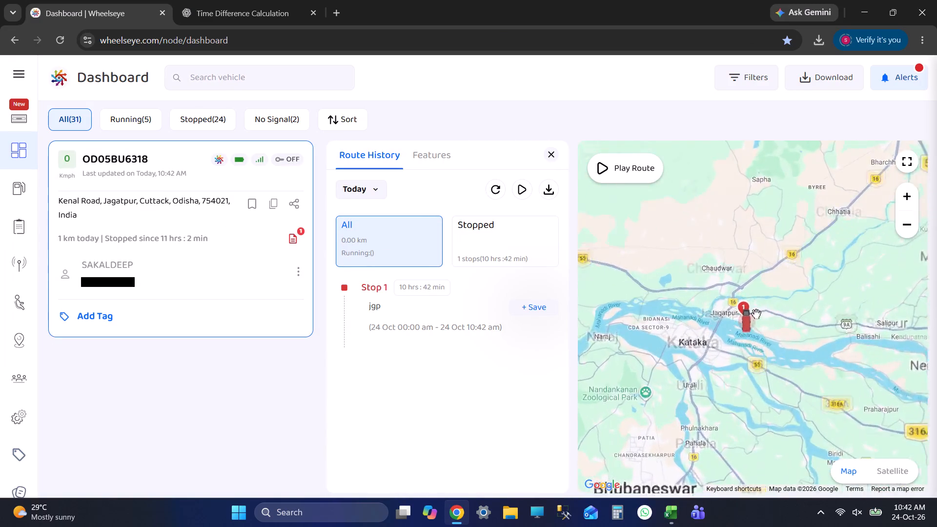
scroll(756, 314, "up", 3)
scroll(735, 321, "down", 5)
scroll(731, 327, "up", 4)
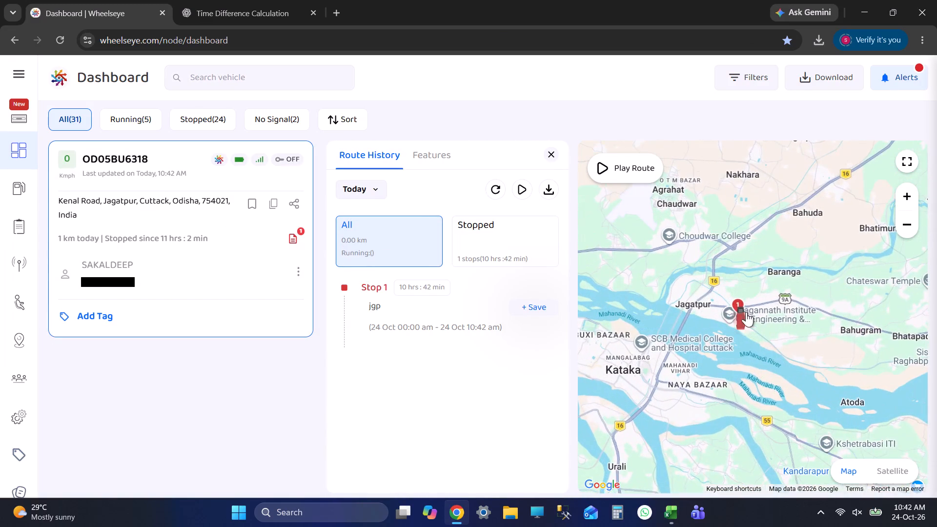
left_click(391, 324)
key("alt+Tab")
key("alt+Tab")
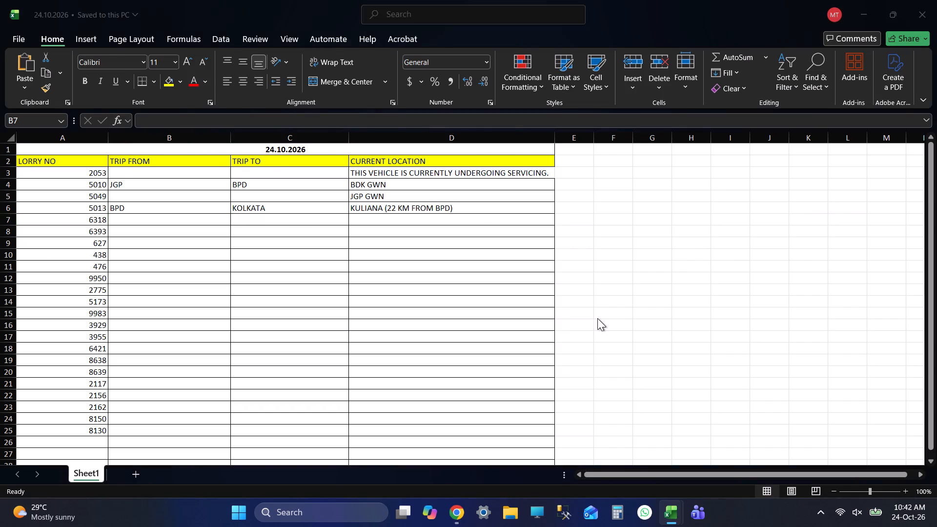
key("alt+Tab")
key("alt+Tab")
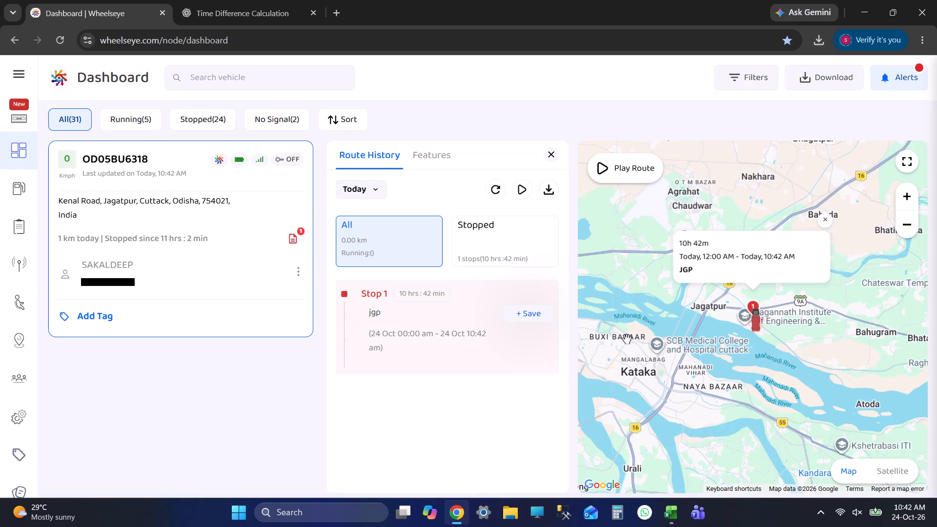
scroll(744, 318, "up", 4)
scroll(774, 324, "down", 2)
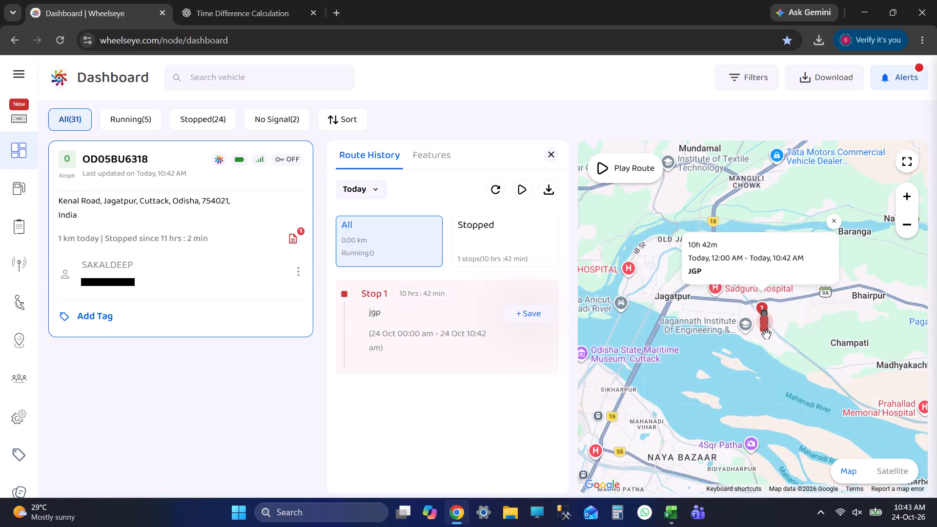
Examine lorry 6318's Stop 1 location and details on the Wheelseye map, comparing with its row in the Excel sheet.
key("alt+Tab")
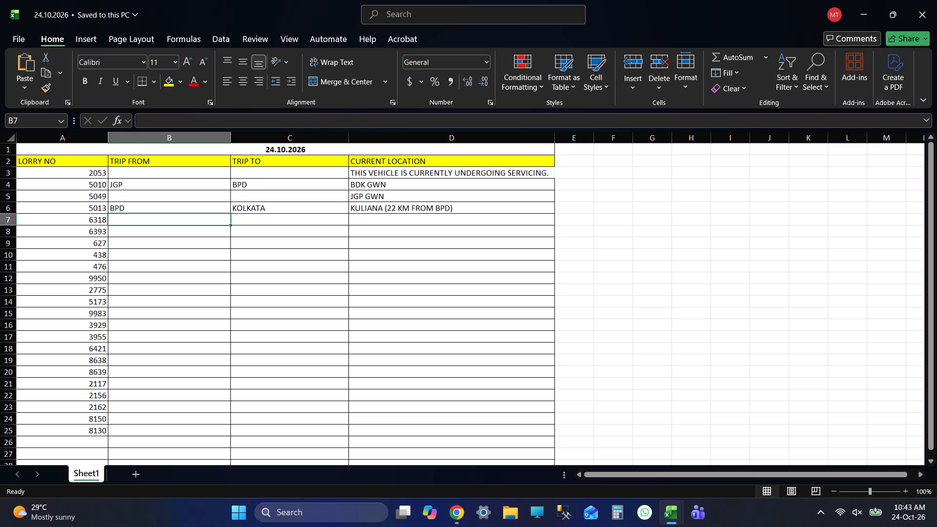
key("alt+Tab")
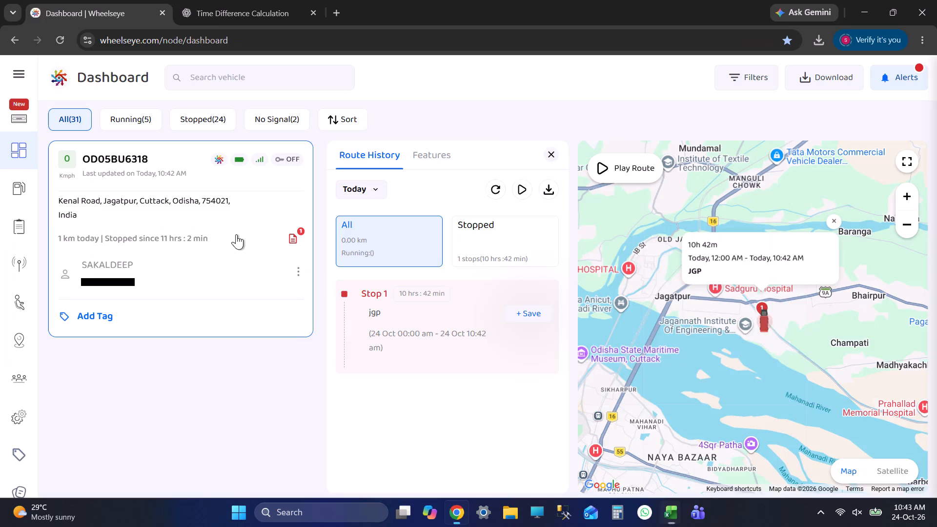
scroll(764, 298, "up", 8)
scroll(787, 343, "up", 2)
scroll(787, 343, "down", 1)
scroll(785, 344, "up", 4)
scroll(766, 337, "down", 3)
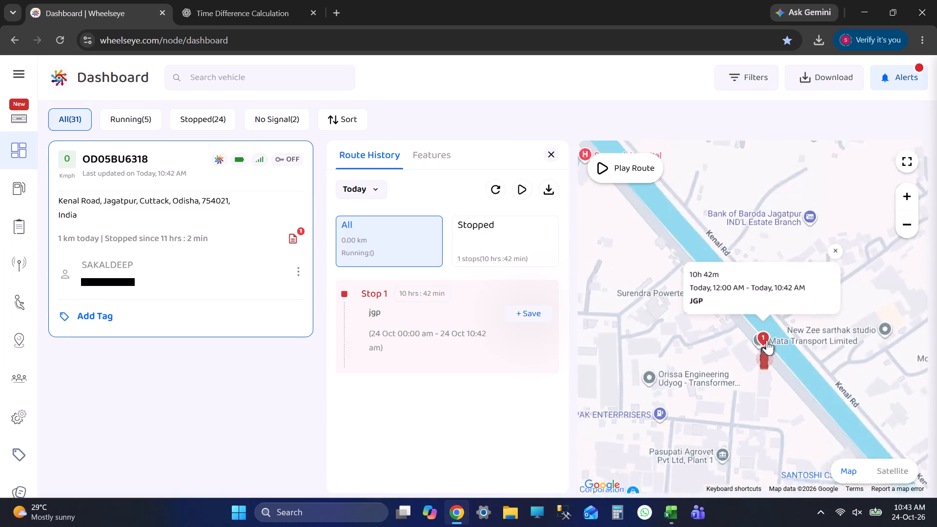
left_click(433, 302)
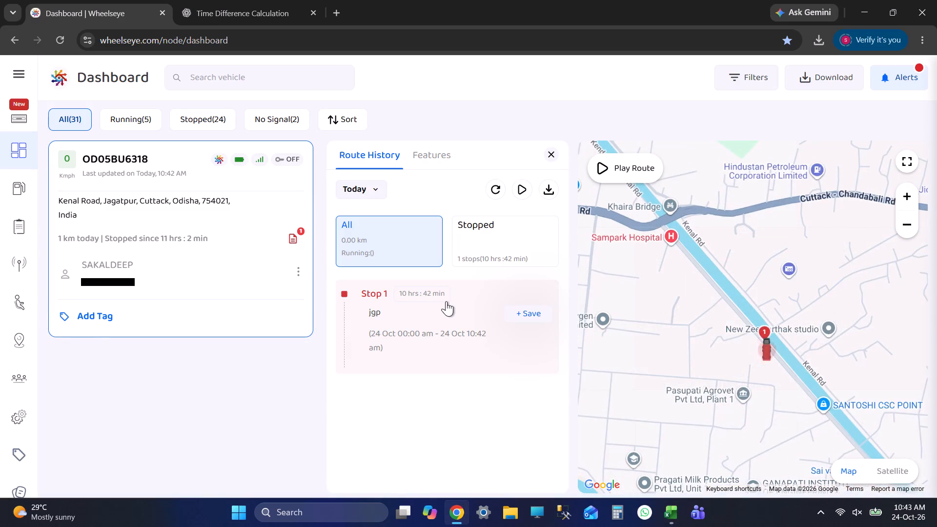
key("alt+Tab")
key("alt+Tab")
key("alt+Tab")
key("alt+Tab")
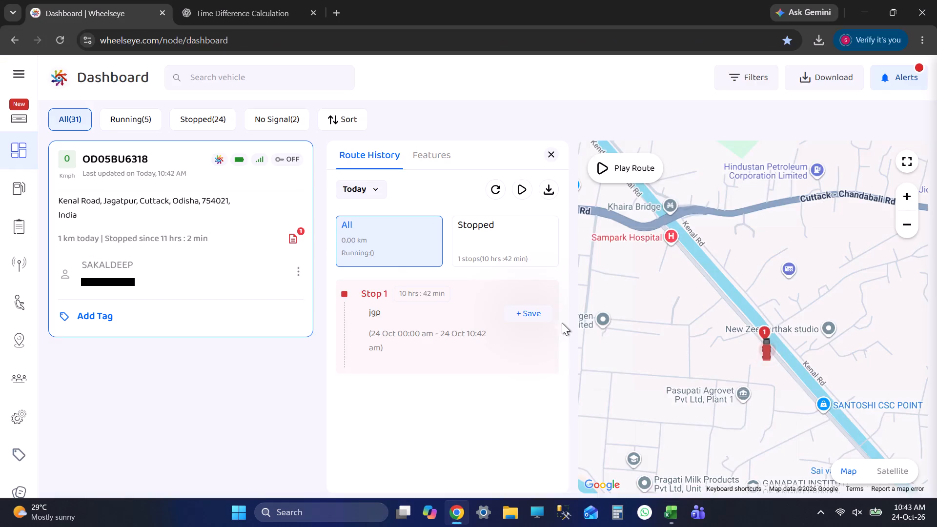
key("alt+Tab")
key("alt+Tab")
key("alt+Tab")
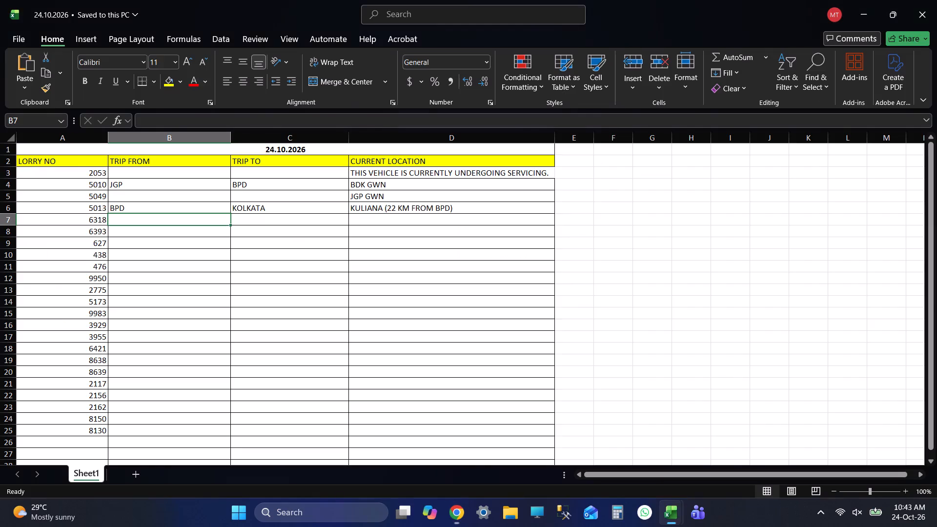
key("alt+Tab")
left_click(380, 314)
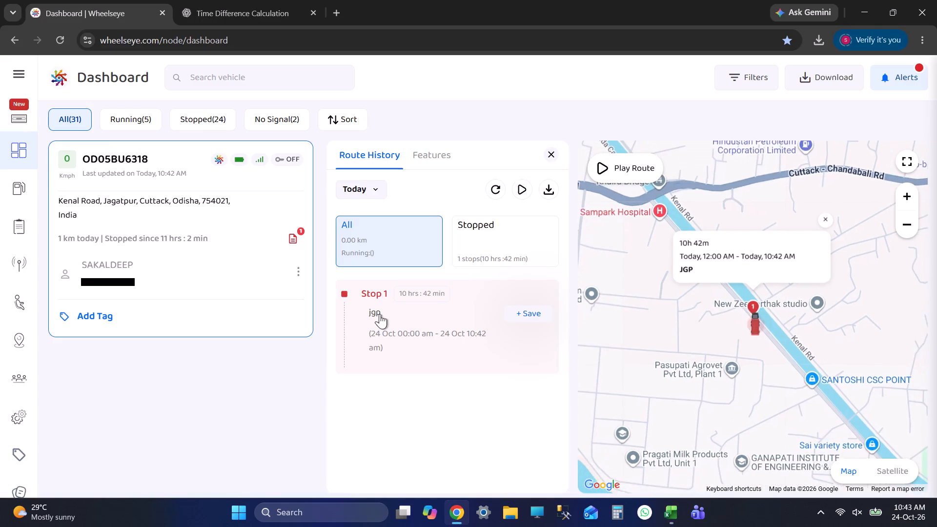
In the Excel sheet, enter JGP GWN as lorry 6318's Current Location and save the workbook.
key("alt+Tab")
key("Tab")
key("Tab")
key("alt+Tab")
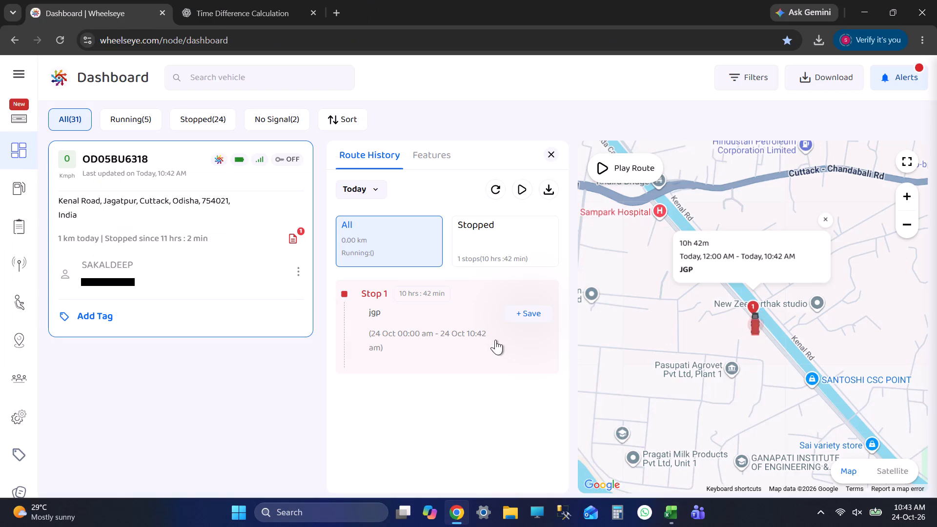
key("alt+Tab")
key("shift+Tab")
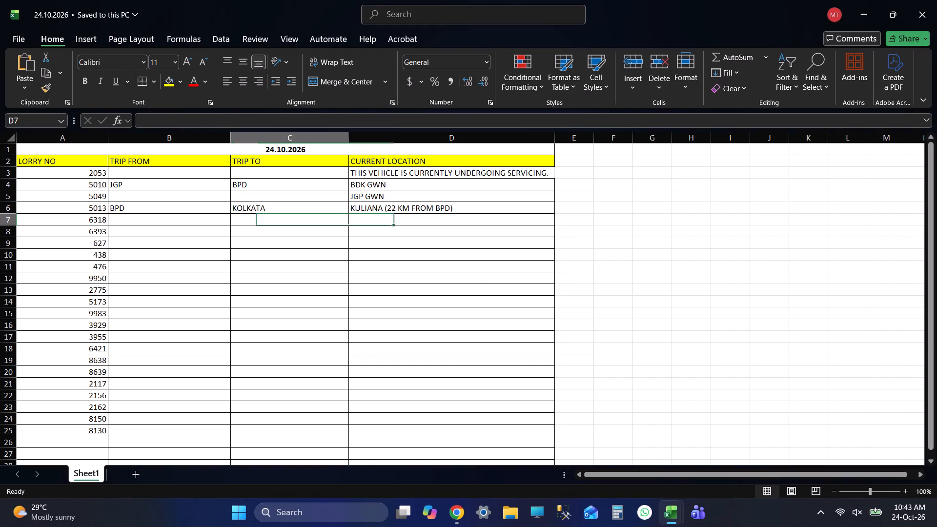
key("shift+Tab")
key("Tab")
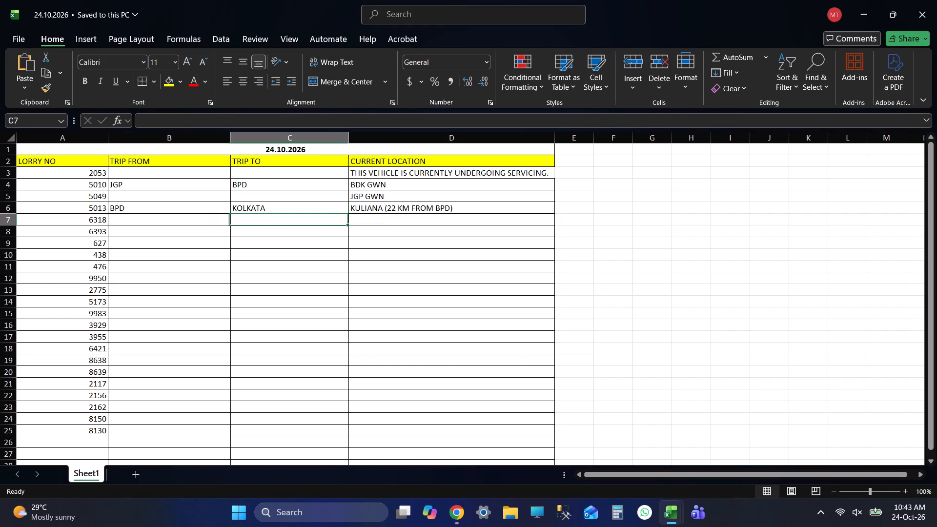
key("Tab")
key("alt+Tab")
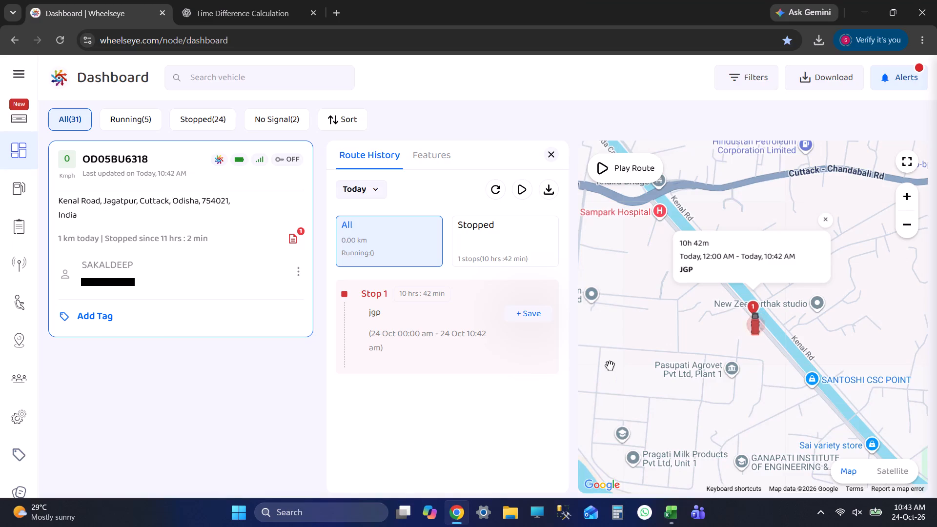
key("alt+Tab")
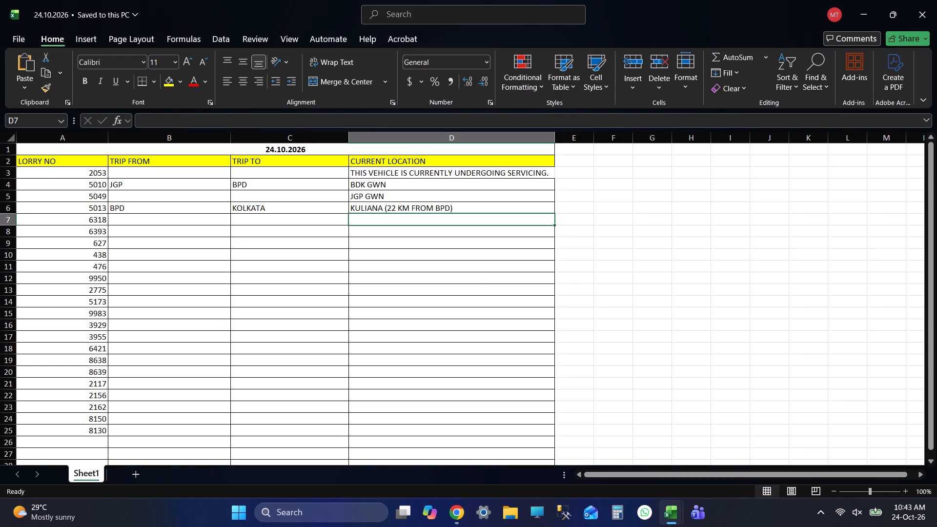
type("JGP GWN")
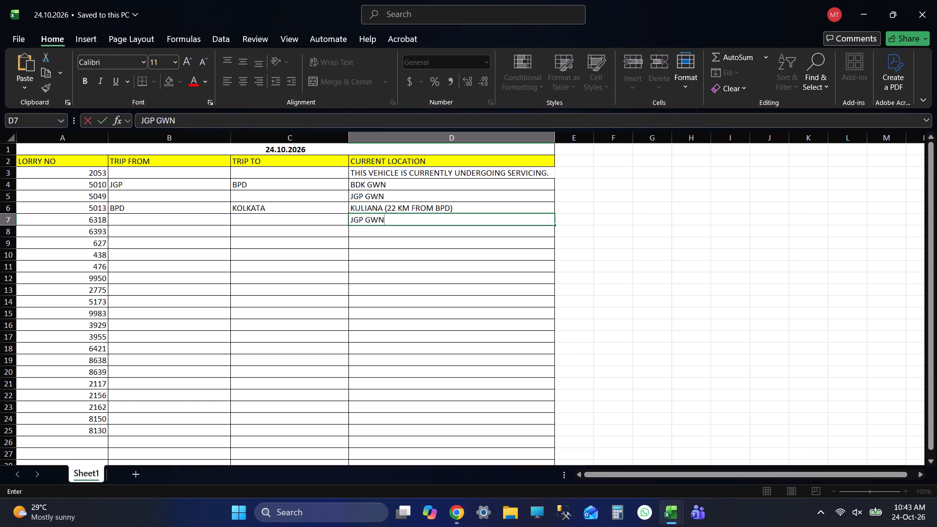
key("Return")
key("ctrl+s")
Switch to Wheelseye, search for vehicle 6393, open its route history for today, and check its map location.
key("alt+Tab")
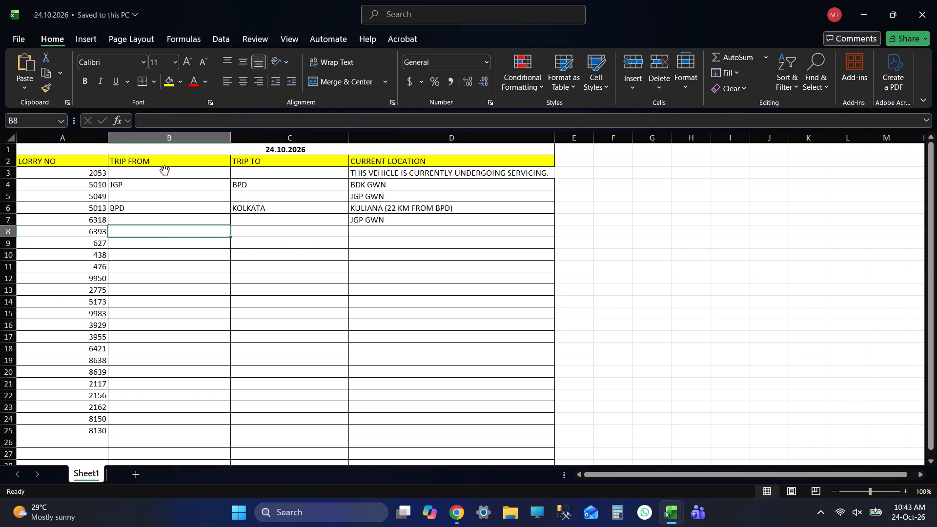
left_click(190, 80)
type("6393")
key("Return")
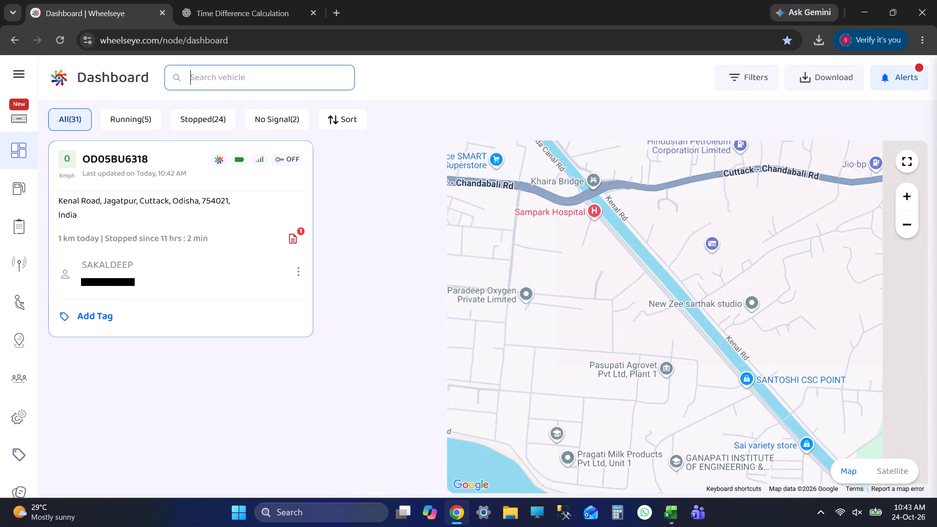
left_click(140, 256)
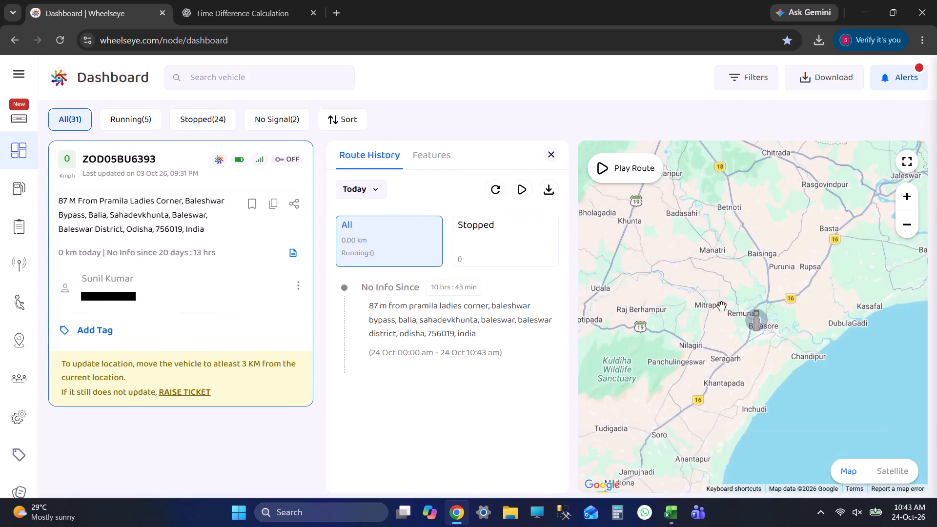
scroll(789, 331, "up", 6)
In the Excel sheet, enter BSR (KHARAP GADI) as lorry 6393's Current Location.
key("alt+Tab")
key("Tab")
key("Tab")
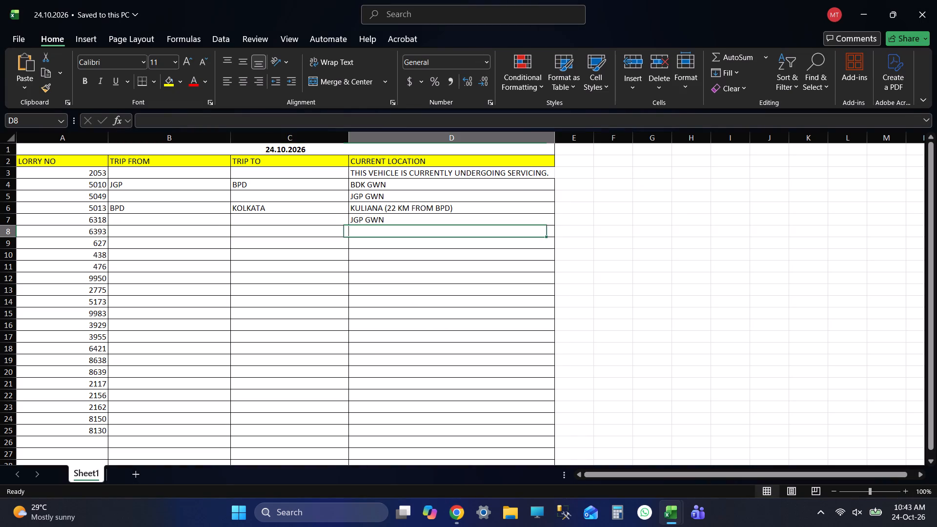
type("BSR")
key("space")
key("shift+parenleft")
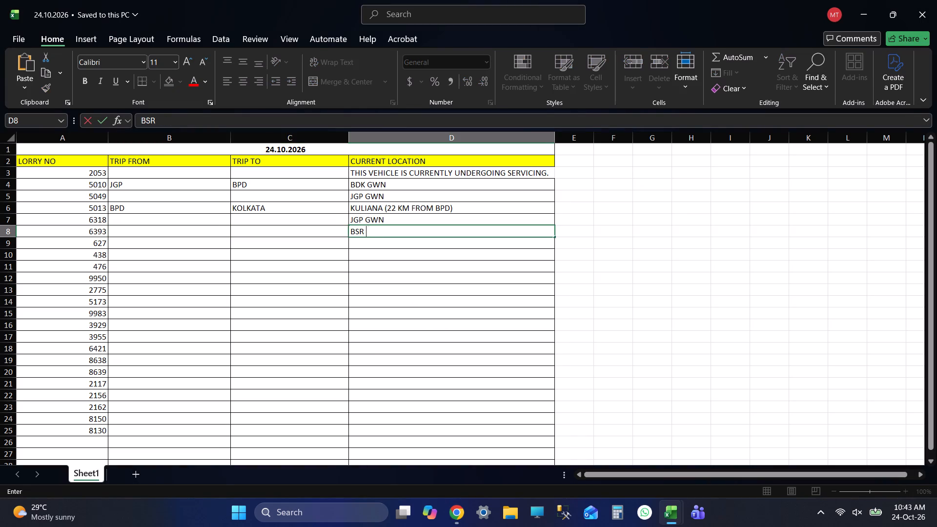
key("b")
key("BackSpace")
type("KHARAP GADI)")
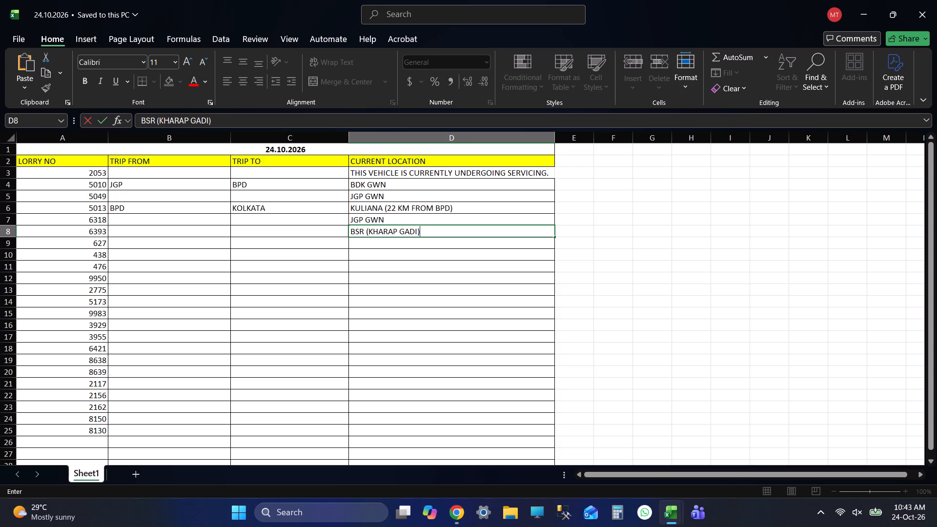
key("Return")
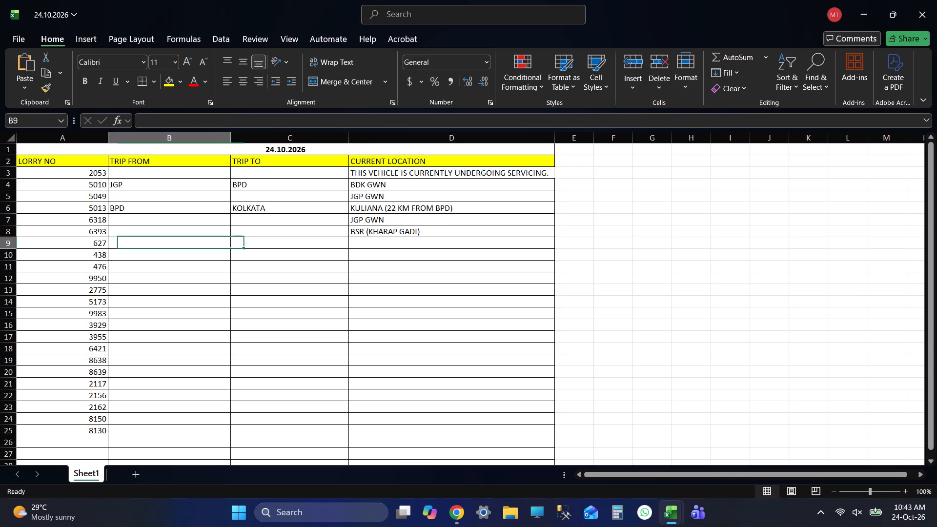
double_click(415, 229)
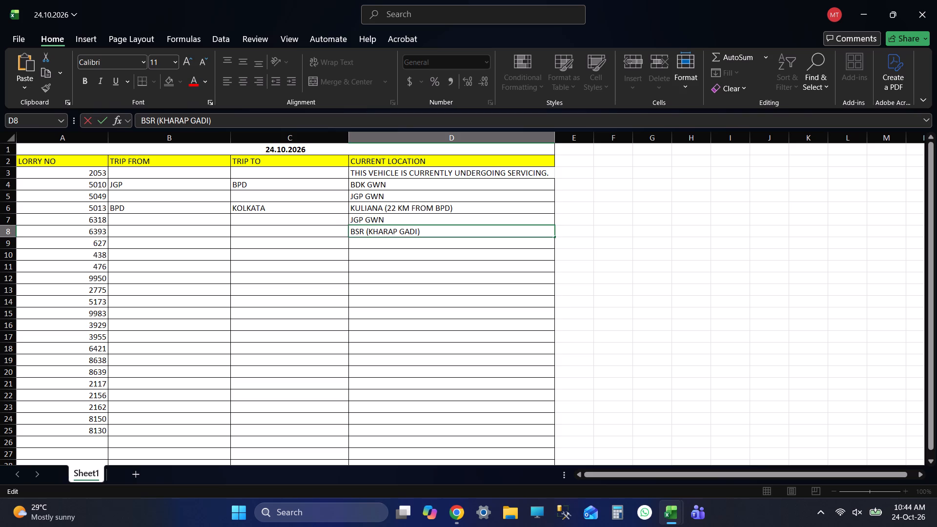
left_click(415, 244)
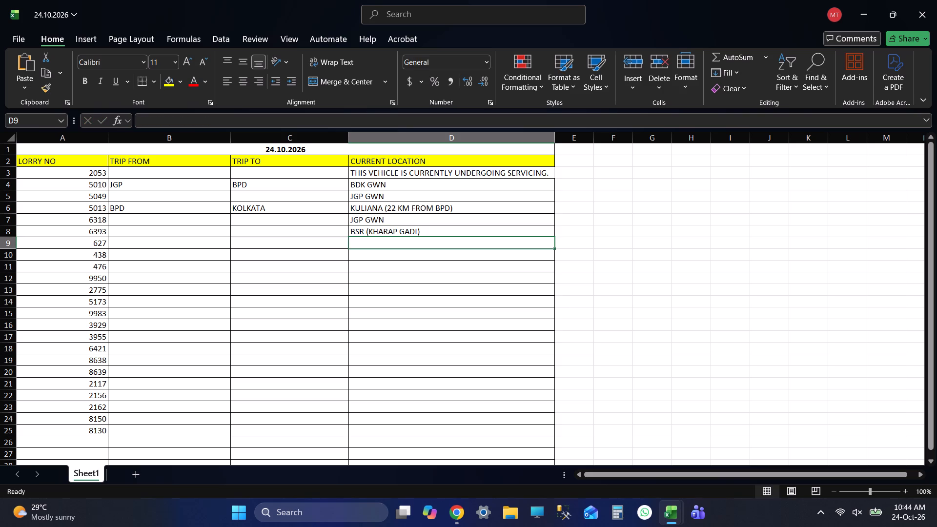
Save the 24.10.2026 workbook, with lorry 627's Trip From cell selected.
key("shift+Tab")
key("shift+Tab")
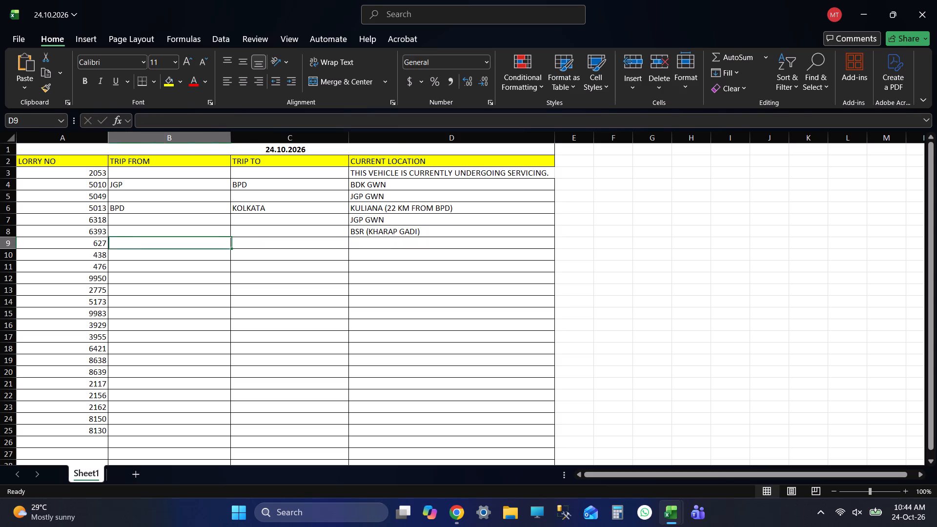
key("ctrl+s")
key("ctrl+s")
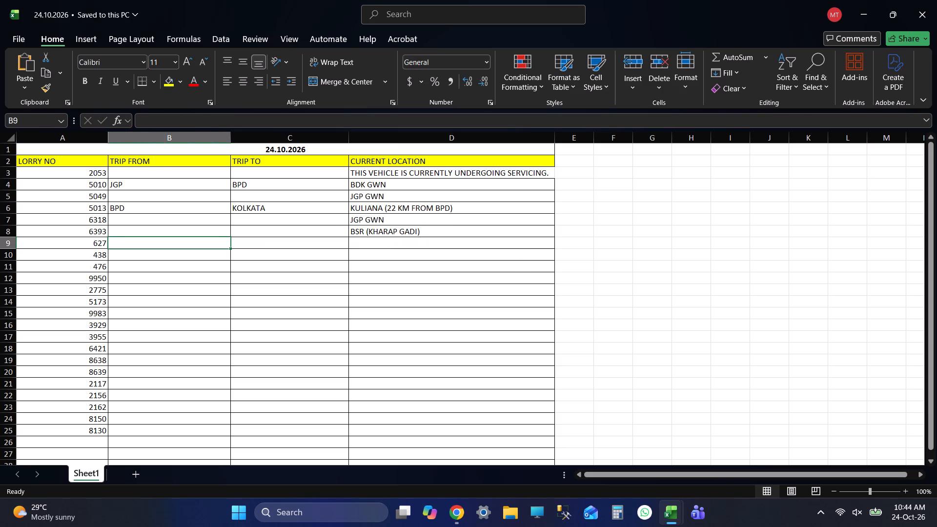
key("shift+Tab")
key("Tab")
Switch to Wheelseye, search for vehicle 627, and open its vehicle details.
key("alt+Tab")
left_click(196, 81)
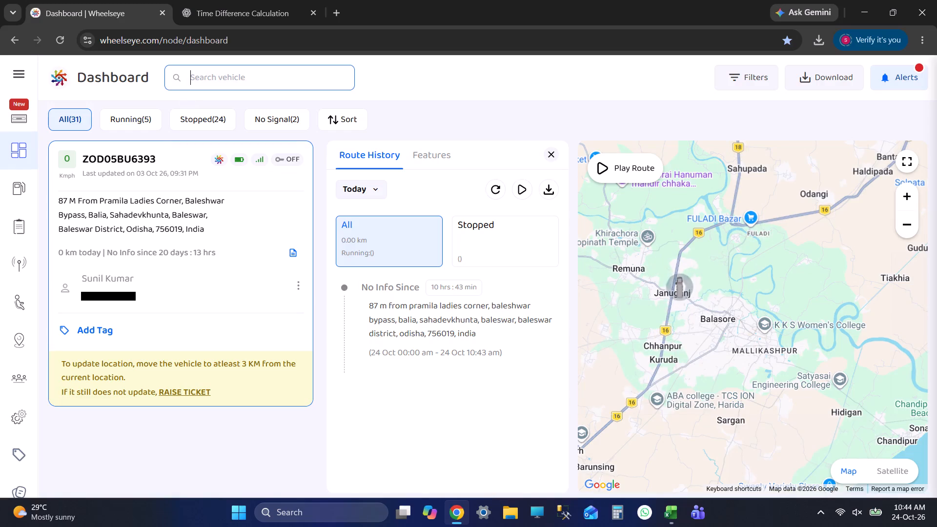
type("627")
key("Return")
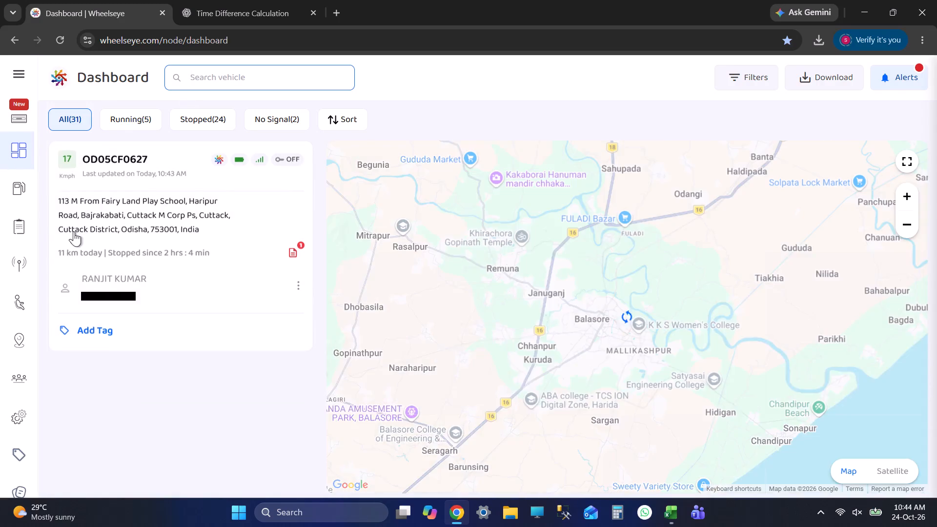
left_click(184, 225)
In the Excel sheet, fill lorry 627's row with Trip From JGP, Trip To CTK, and Current Location CTK GWN.
key("alt+Tab")
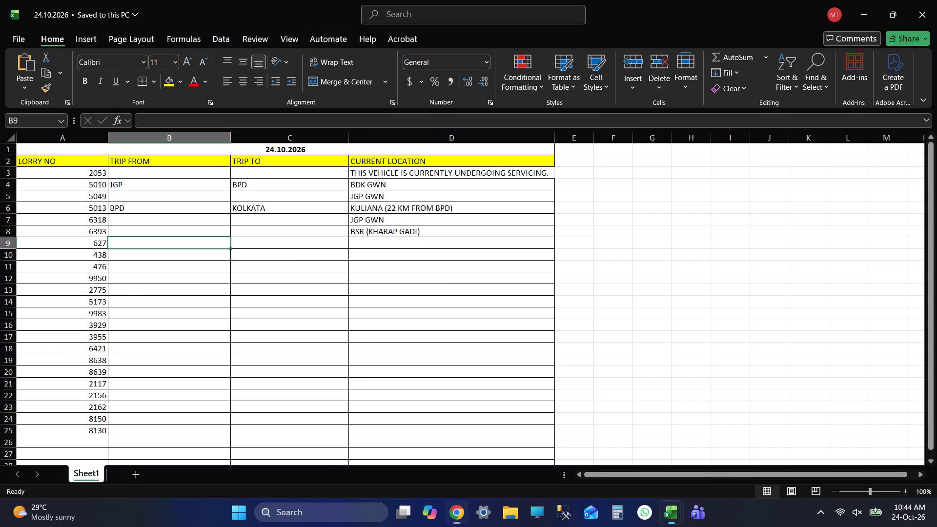
type("JGP")
key("Tab")
type("CTK")
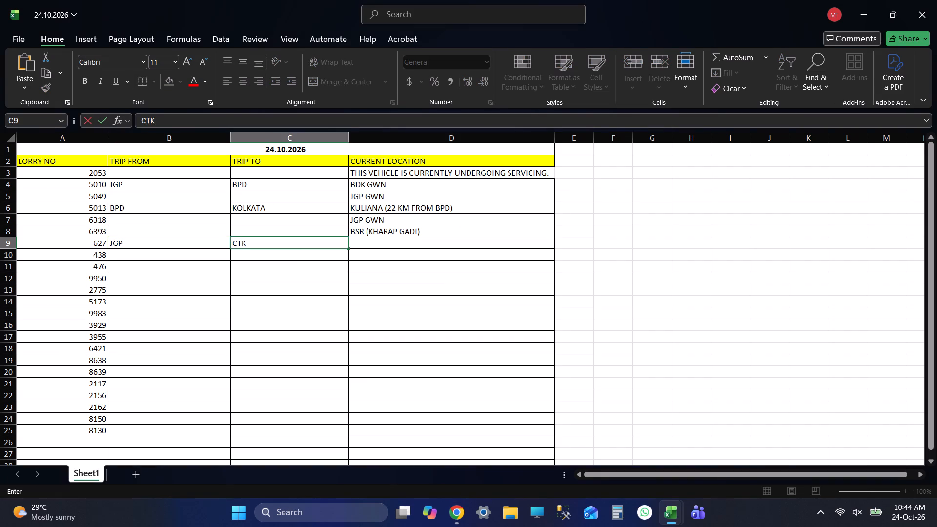
key("Tab")
key("alt+Tab")
key("alt+Tab")
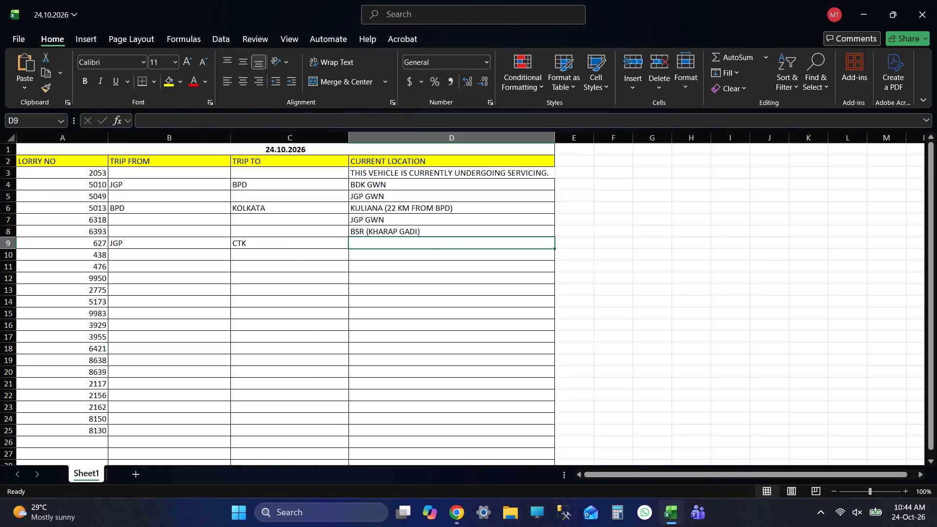
type("CTK GWN")
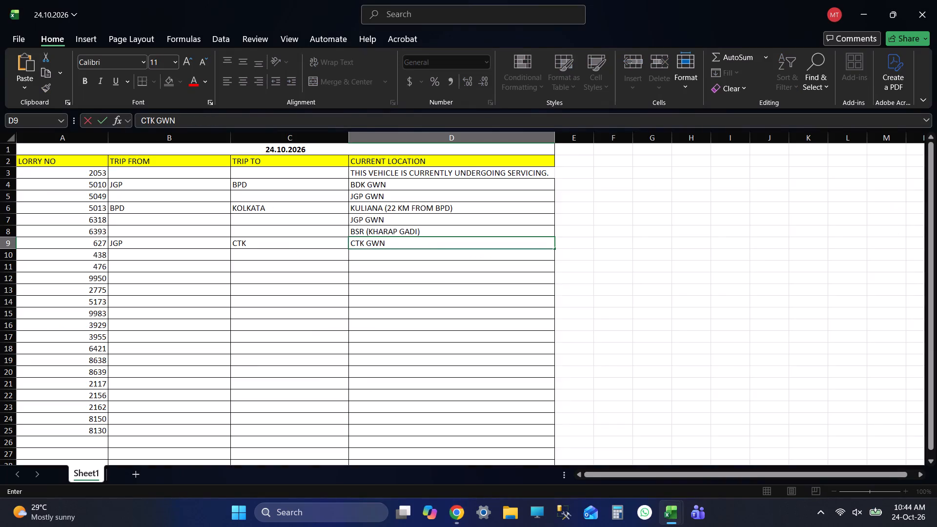
key("Return")
Save the 24.10.2026 workbook.
key("ctrl+s")
key("ctrl+s")
key("ctrl+s")
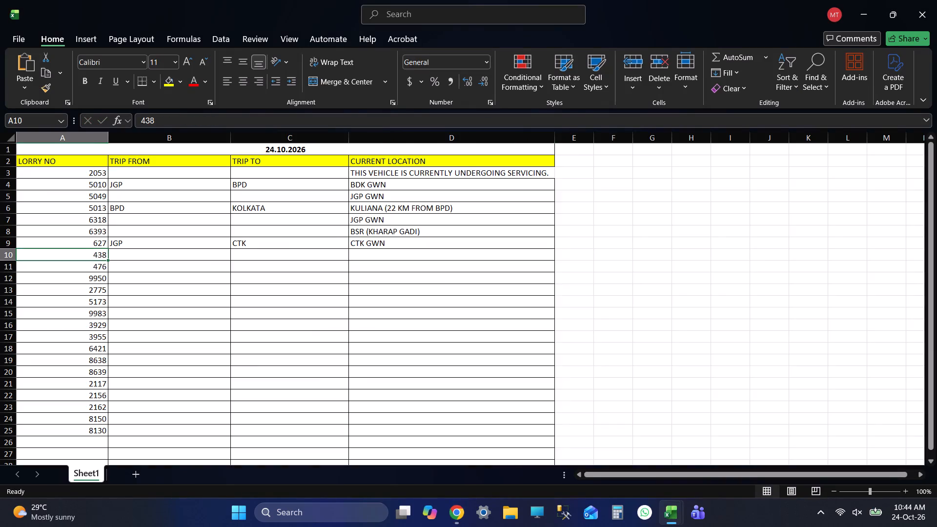
key("ctrl+s")
key("ctrl+s")
Switch to Wheelseye, search for vehicle 438, and open its details to review today's route history.
key("alt+Tab")
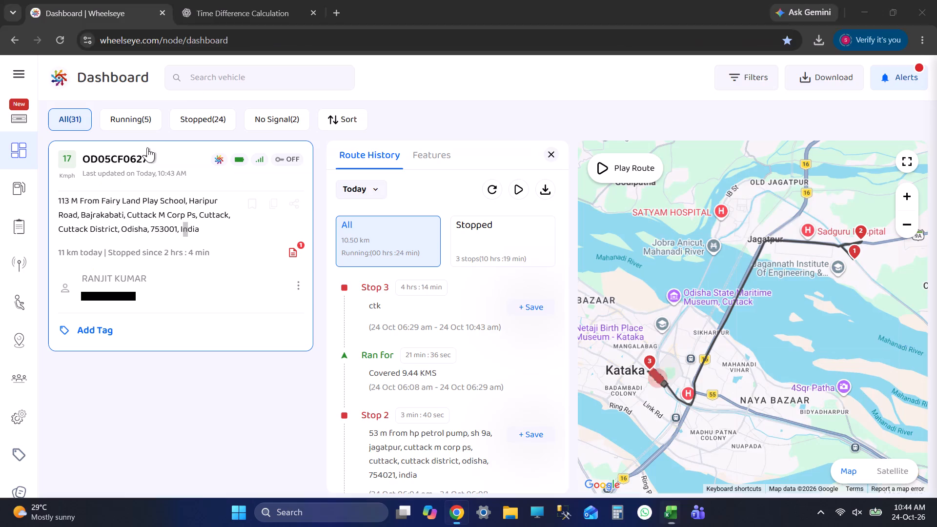
left_click(228, 83)
key("alt+Tab")
key("alt+Tab")
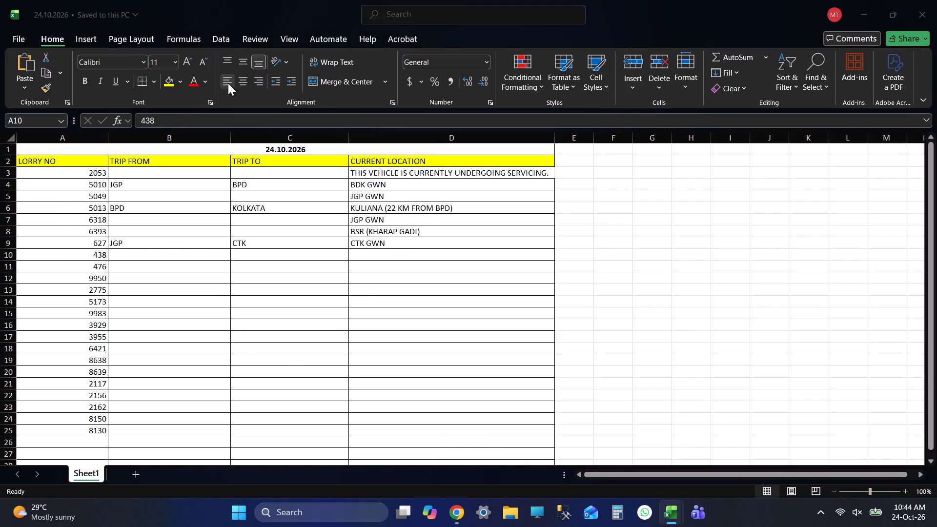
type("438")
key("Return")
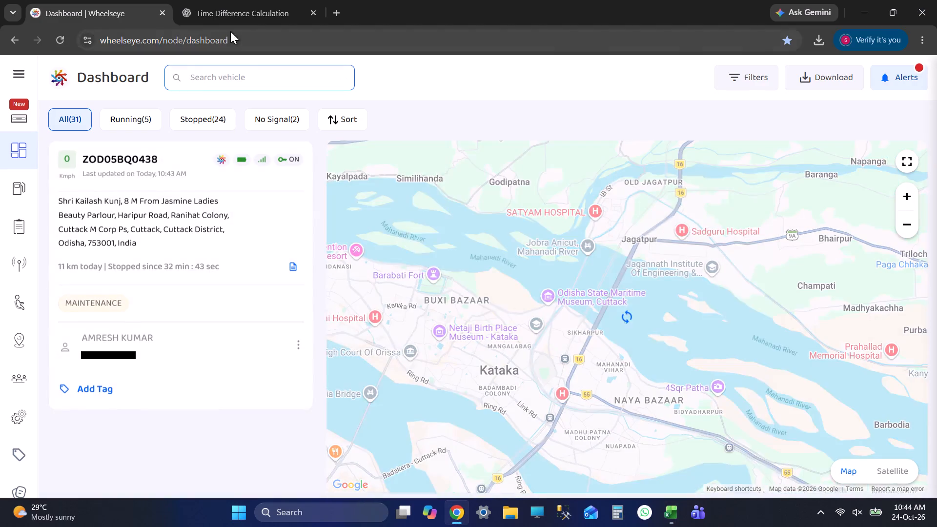
left_click(197, 263)
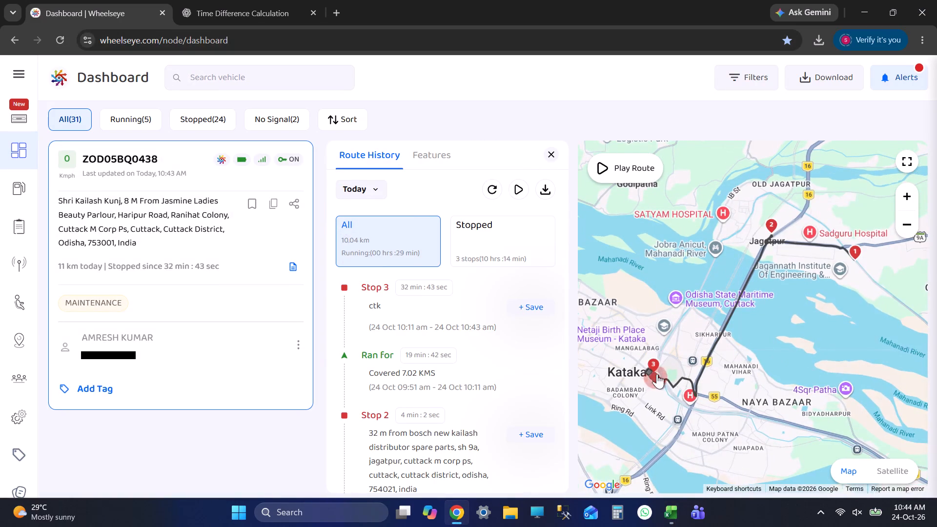
scroll(482, 380, "down", 6)
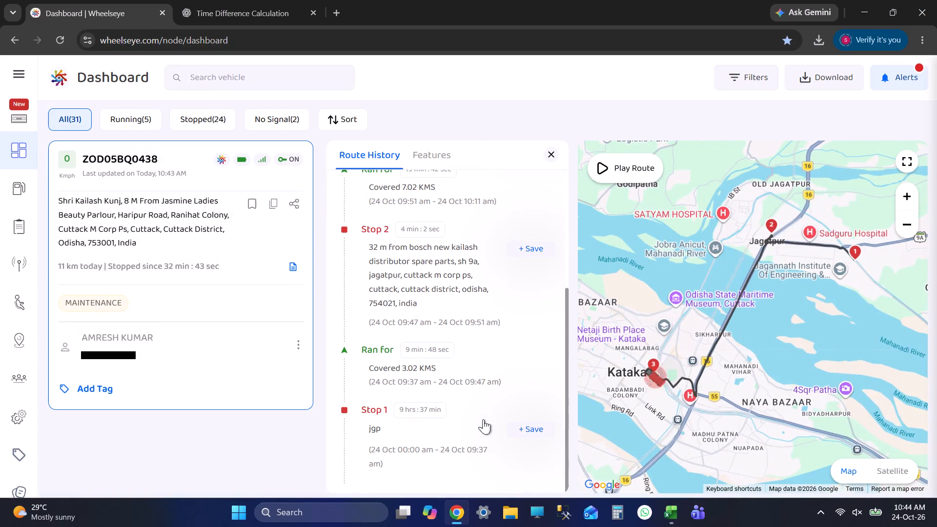
Switch to the mtpl_daily_trip workbook and check the CGB (TARACHAND DUTTA STREET) and JGP (MANGULI) sheets for lorry 438's trips.
key("alt+Tab")
key("alt+Tab")
key("alt+Tab")
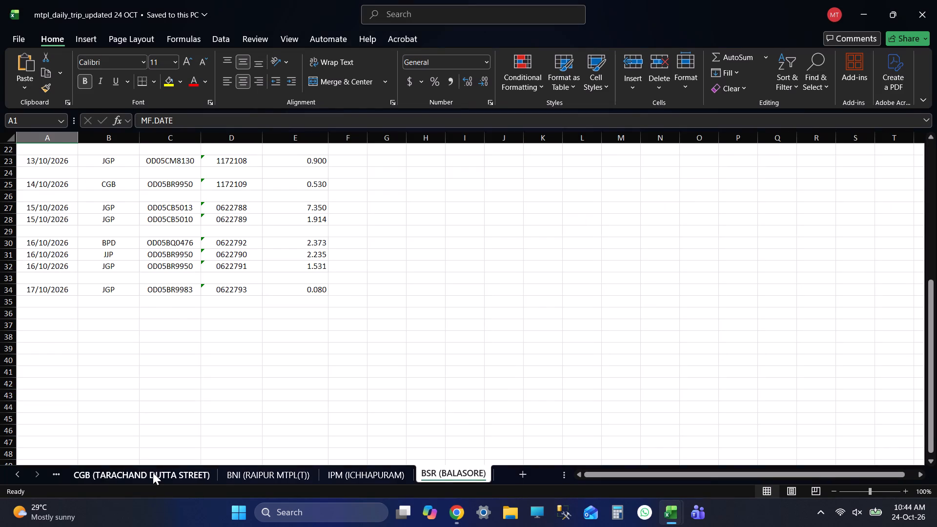
left_click(139, 469)
left_click(22, 471)
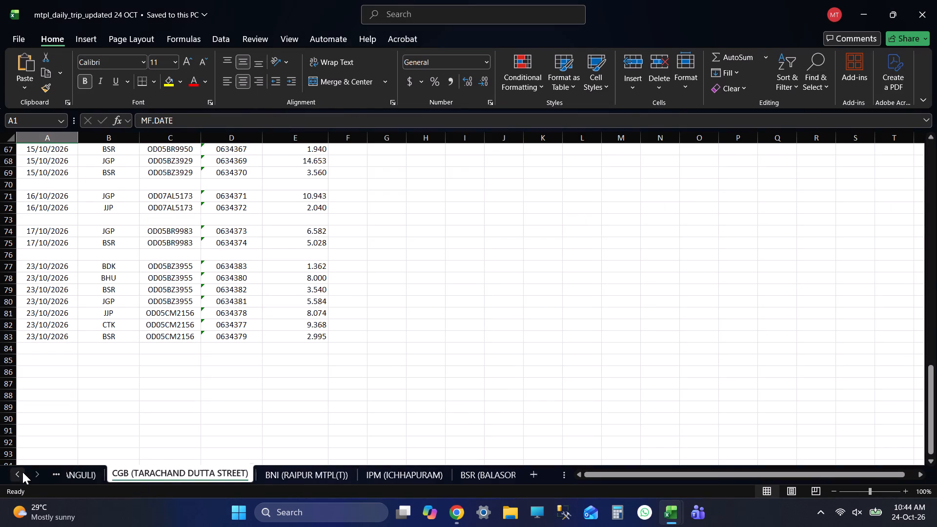
left_click(99, 473)
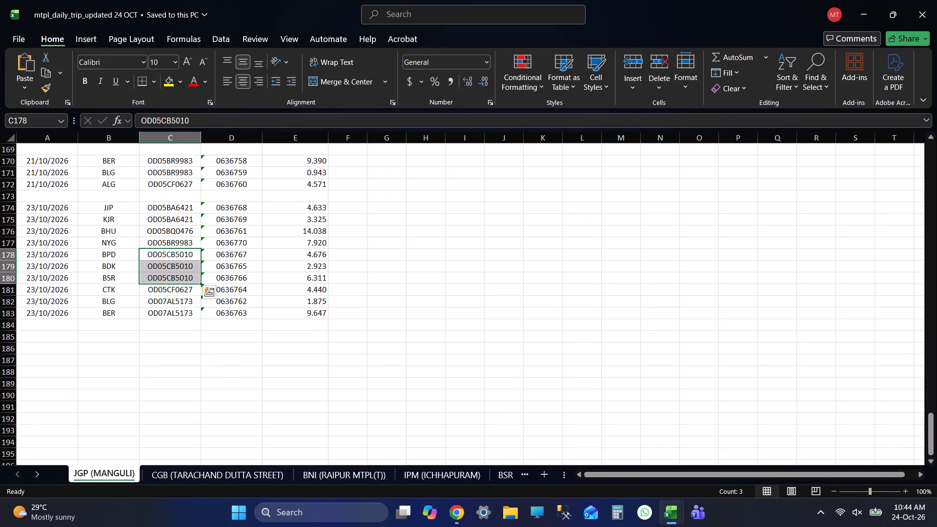
left_click(194, 466)
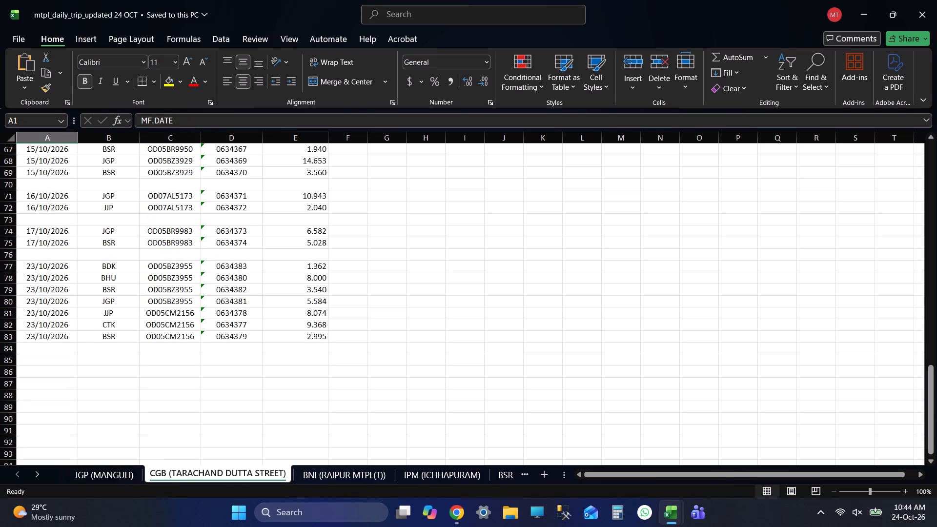
In Wheelseye, set vehicle 438's route history to Last 7 days and examine its JGP stop and latest CTK stop on the map.
key("alt+Tab")
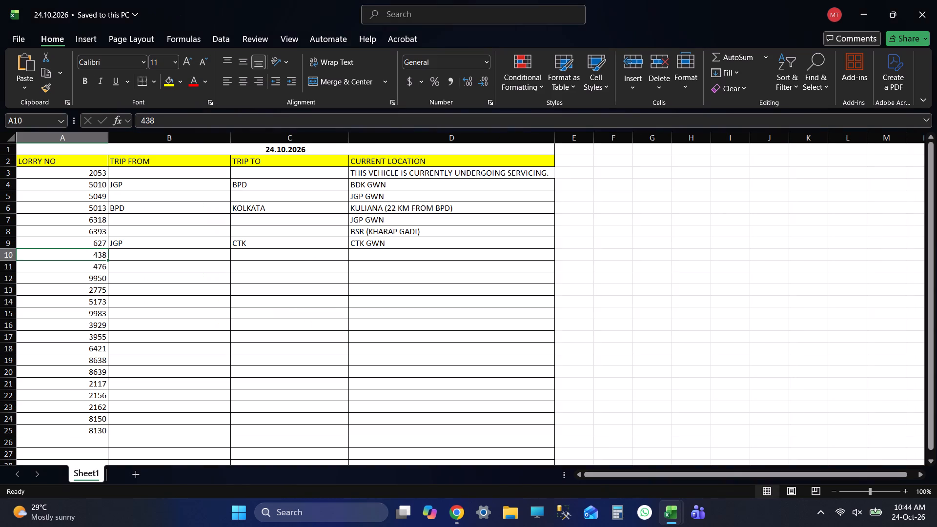
key("alt+Tab")
key("alt+Tab")
scroll(408, 252, "up", 7)
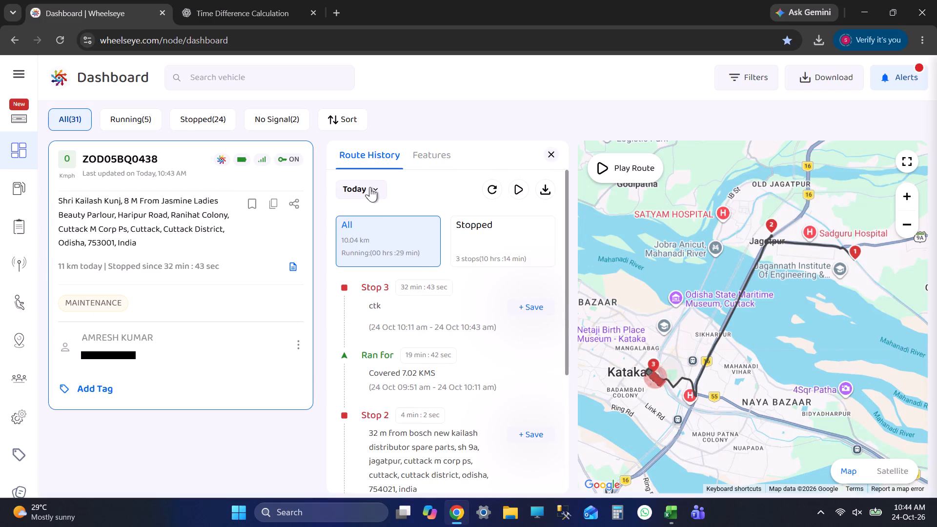
left_click(370, 187)
left_click(384, 263)
scroll(447, 359, "down", 3)
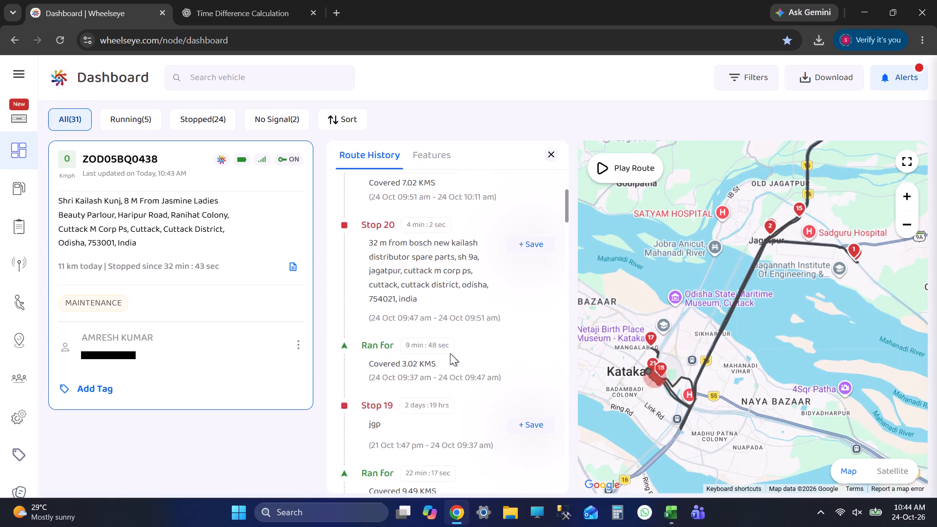
scroll(450, 353, "down", 2)
left_click(452, 307)
scroll(452, 307, "up", 9)
scroll(452, 312, "down", 2)
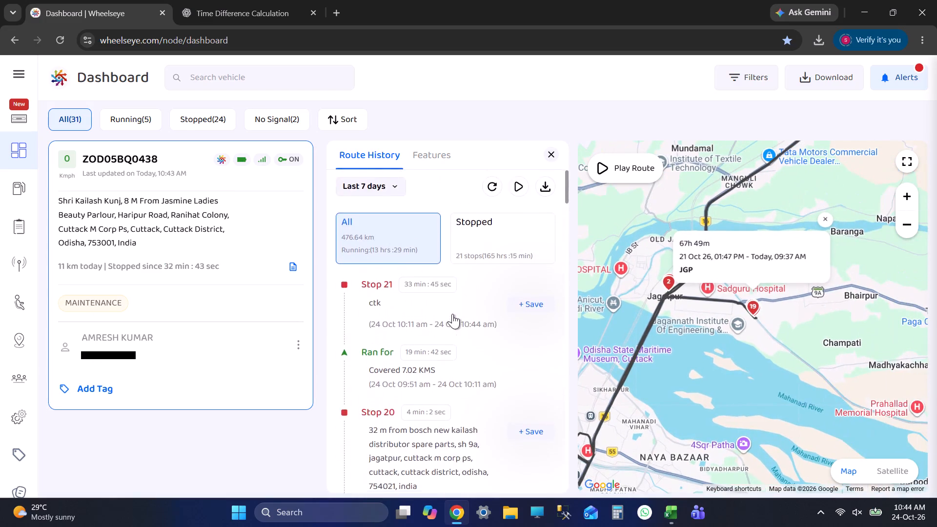
scroll(452, 314, "down", 6)
scroll(455, 319, "up", 10)
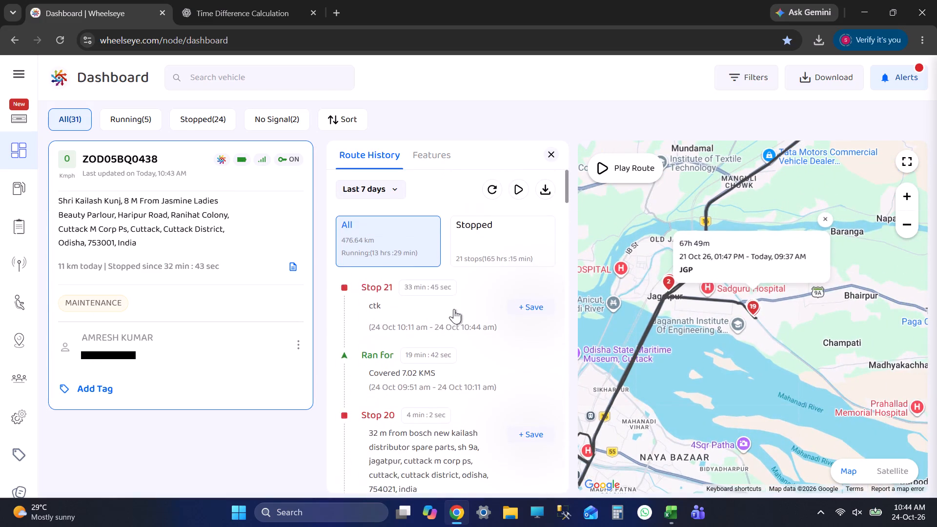
left_click(445, 301)
key("alt+Tab")
key("alt+Tab")
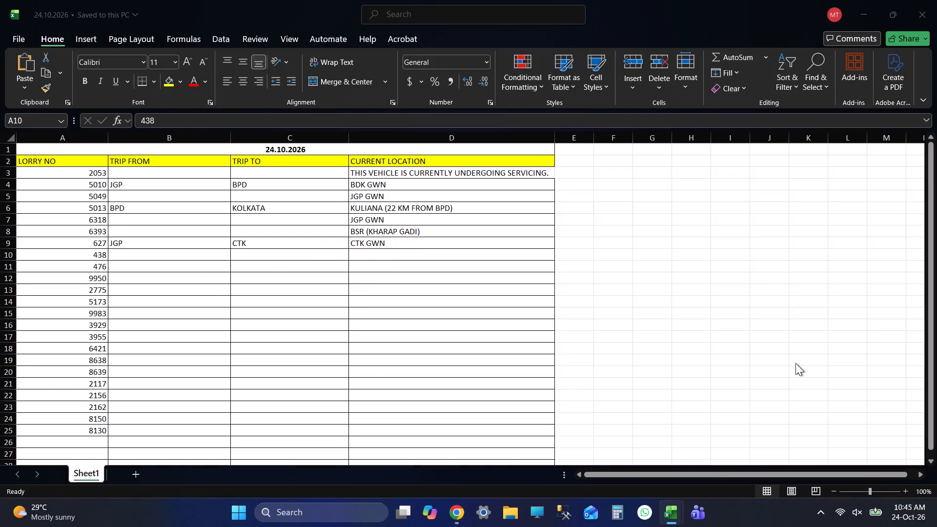
key("alt+Tab")
left_click(113, 468)
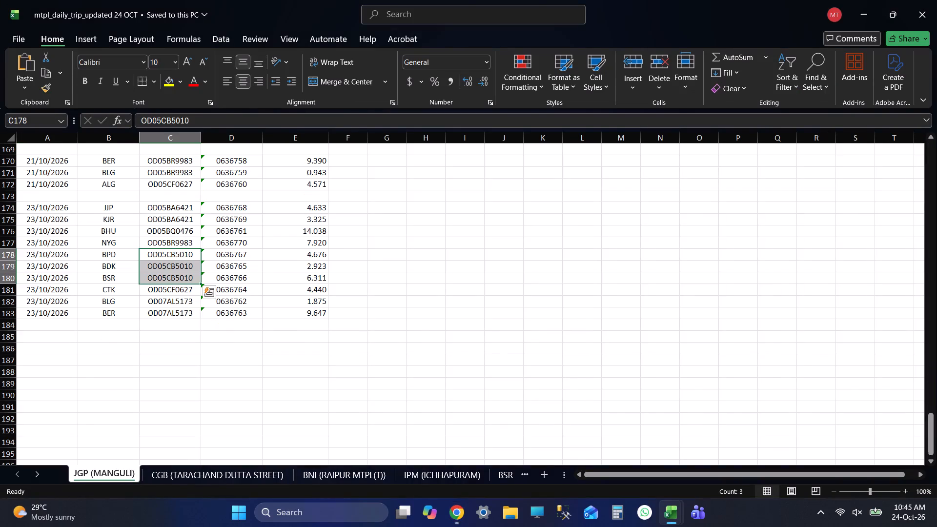
scroll(230, 333, "up", 1)
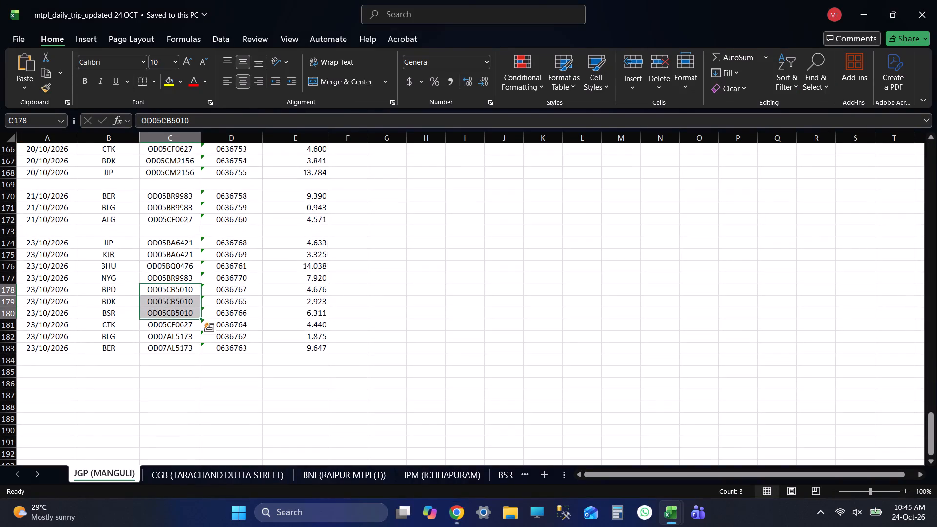
scroll(233, 296, "up", 3)
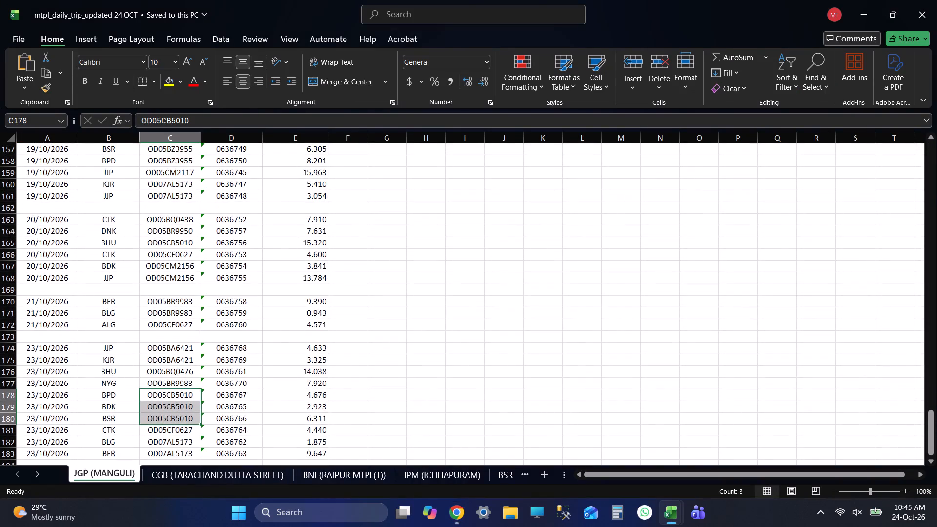
left_click(162, 218)
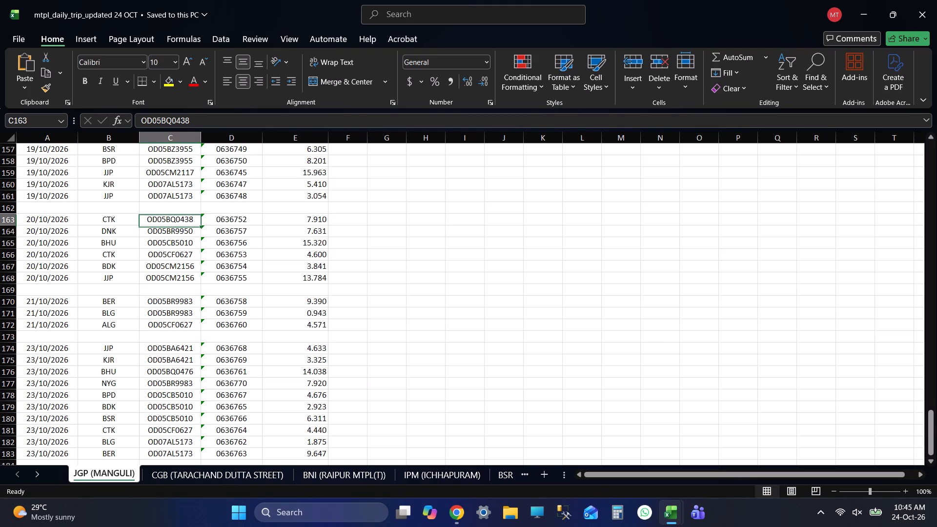
scroll(330, 292, "down", 2)
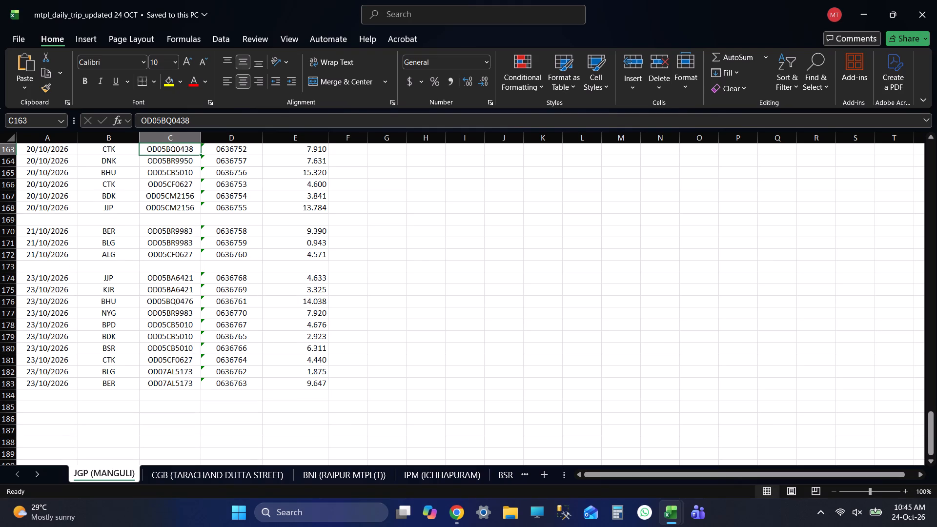
key("alt+Tab")
key("alt+Tab")
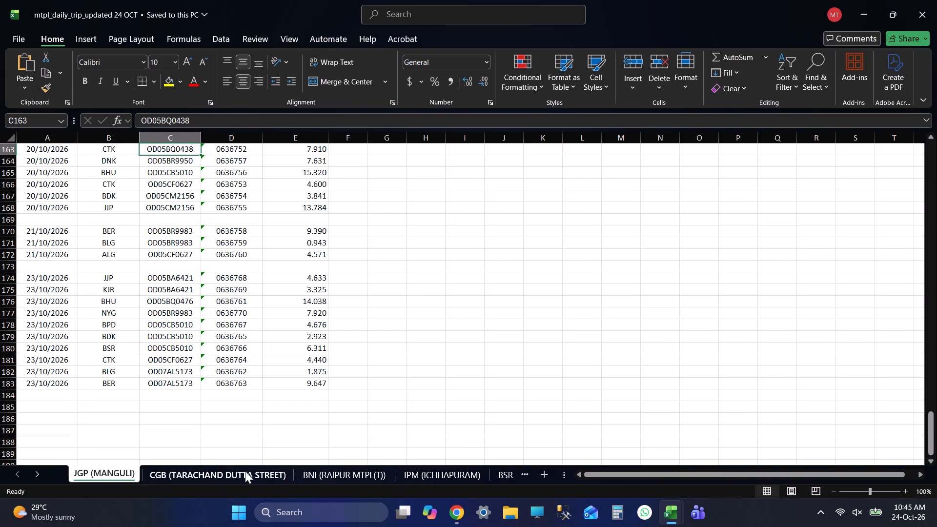
Check the BNI, IPM, BSR and CGB sheets for recent trips by lorry 438, and return to the JGP (MANGULI) sheet.
left_click(352, 469)
scroll(272, 309, "up", 2)
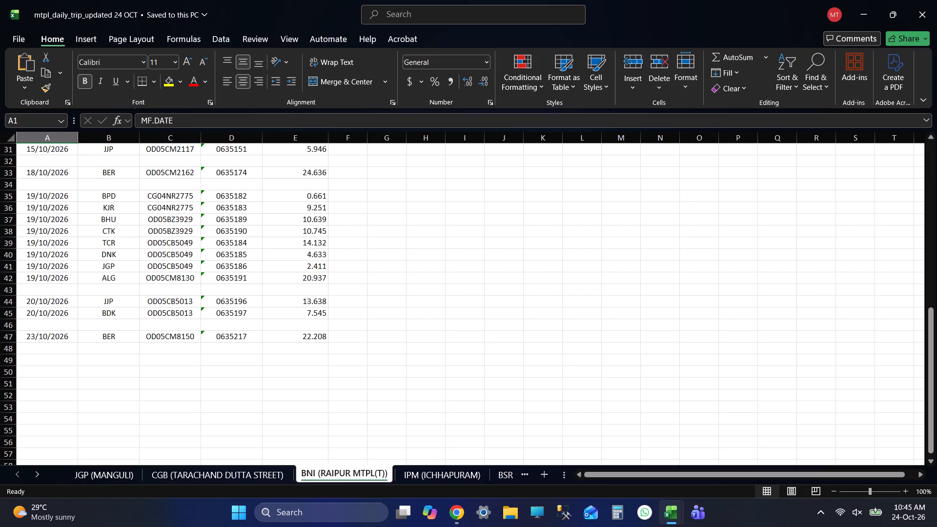
left_click(449, 476)
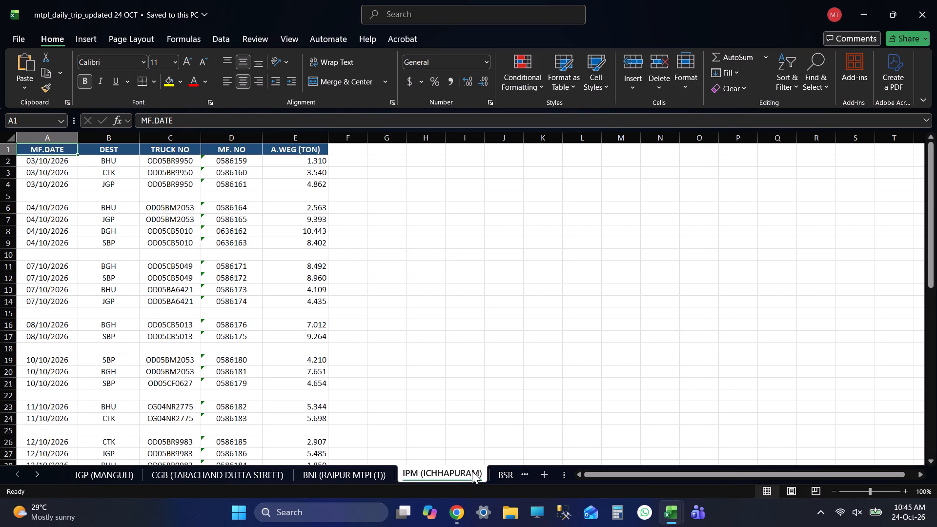
scroll(230, 357, "down", 2)
scroll(231, 364, "up", 1)
scroll(231, 364, "down", 11)
scroll(246, 386, "up", 1)
scroll(246, 386, "down", 2)
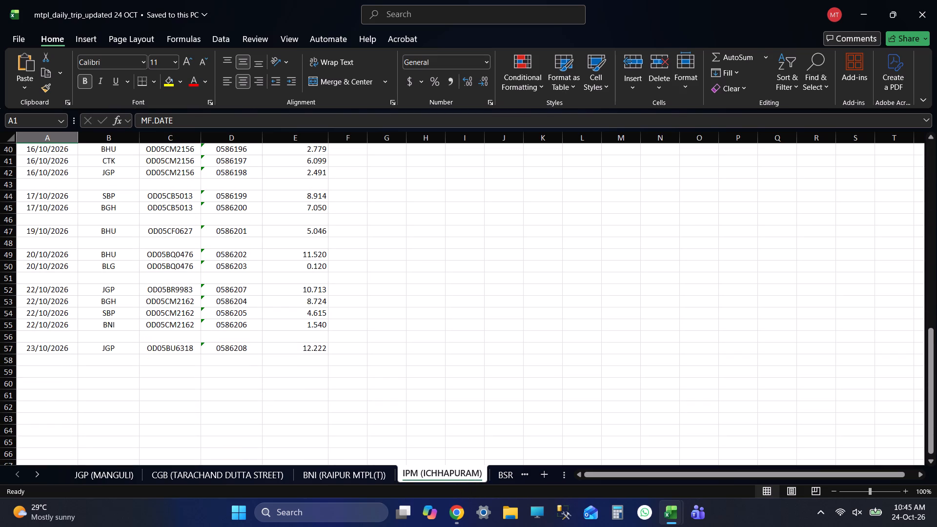
scroll(290, 343, "up", 3)
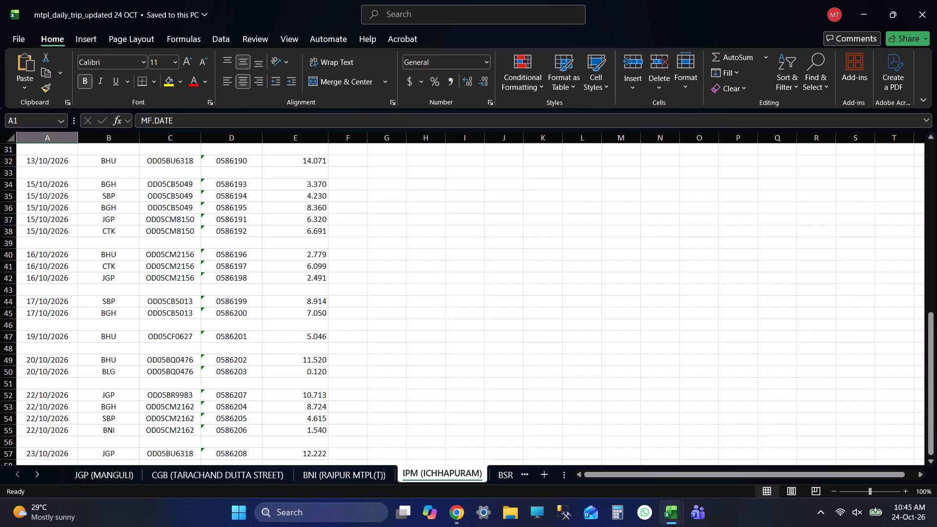
scroll(290, 343, "up", 1)
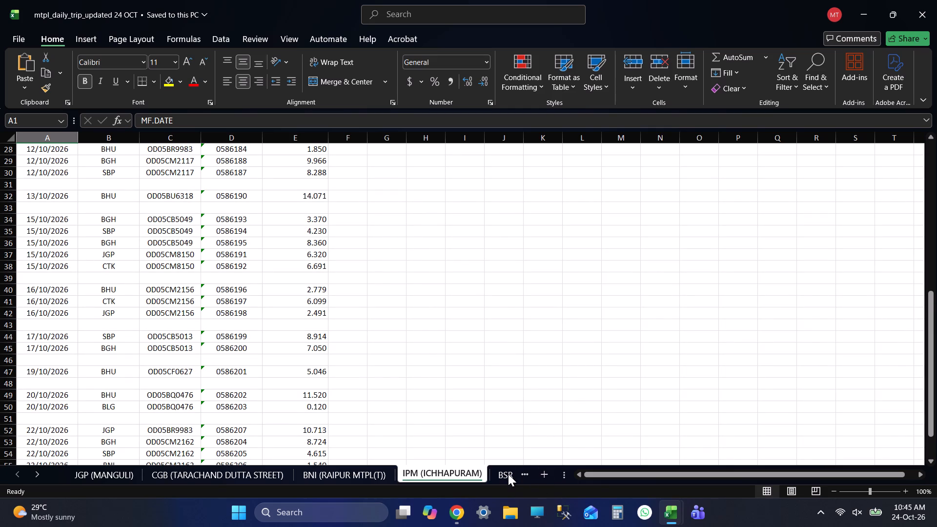
left_click(498, 474)
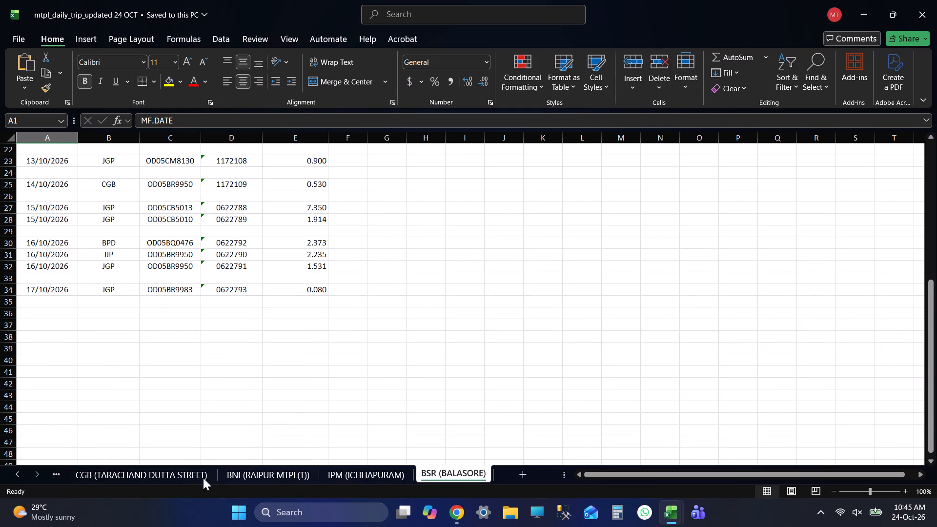
left_click(125, 469)
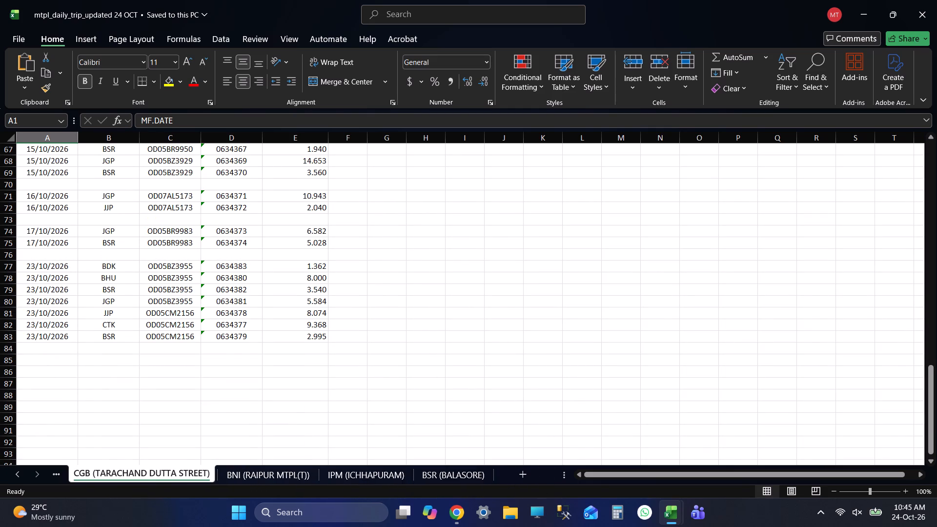
left_click(13, 475)
left_click(102, 479)
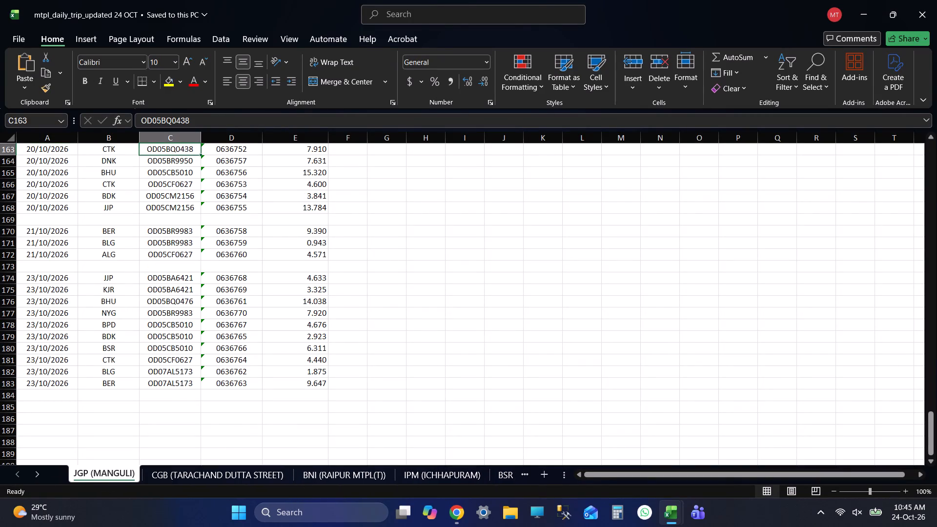
Switch to the 24.10.2026 workbook and save it.
key("alt+Tab")
key("alt+Tab")
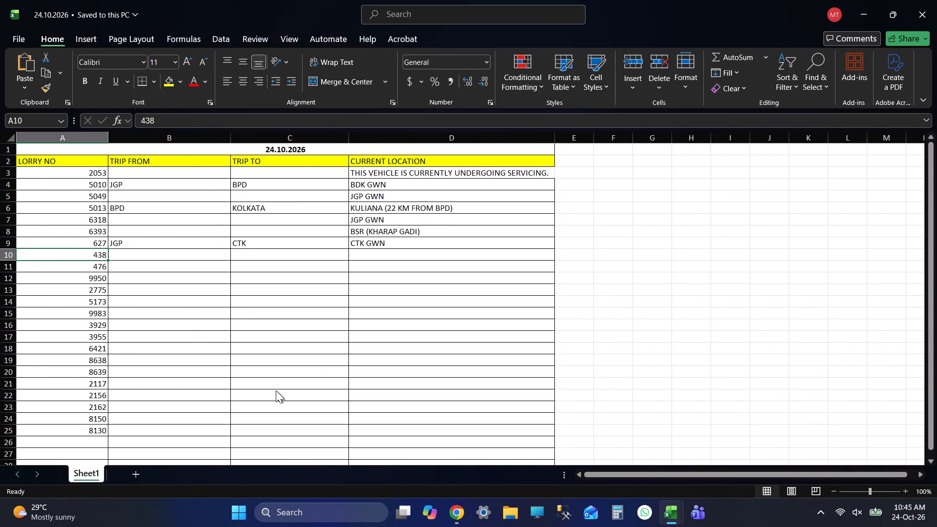
key("alt+Tab")
key("ctrl+s")
key("ctrl+s")
key("ctrl+s")
Recheck vehicle 438's latest CTK stop on the Wheelseye map, and return to the 24.10.2026 workbook.
key("alt+Tab")
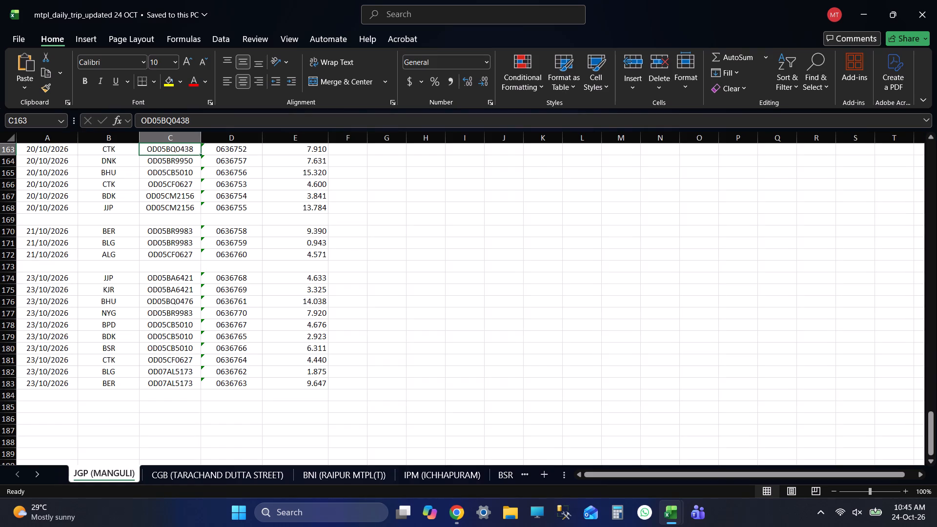
key("alt+Tab")
key("alt+Tab")
key("alt+Tab")
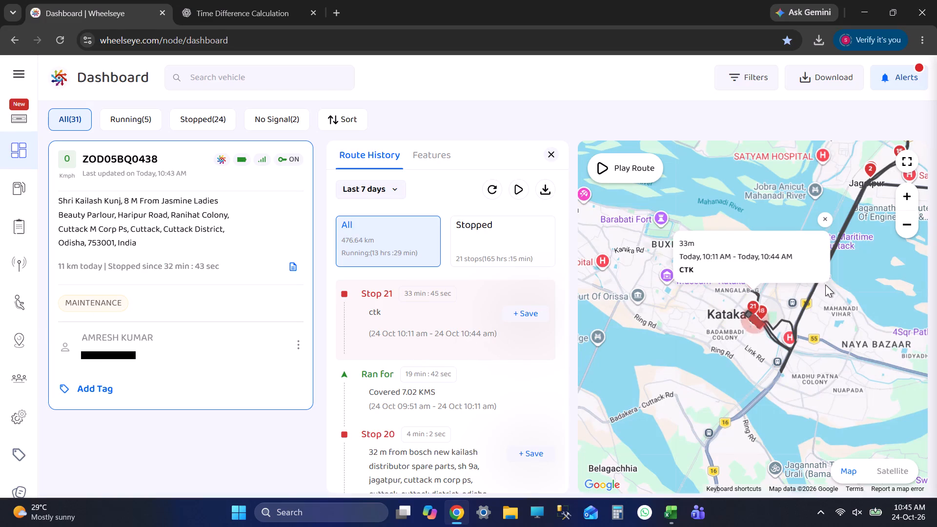
scroll(744, 314, "up", 4)
left_click(403, 314)
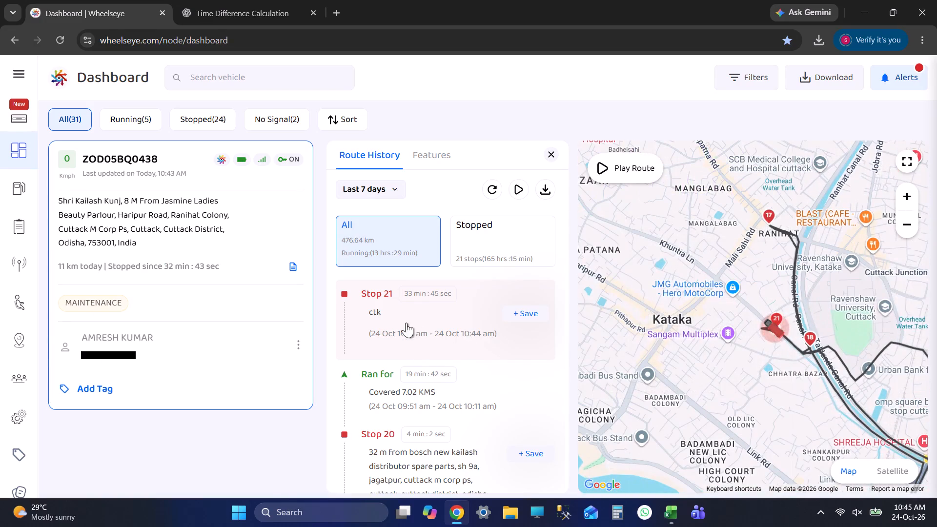
key("alt+Tab")
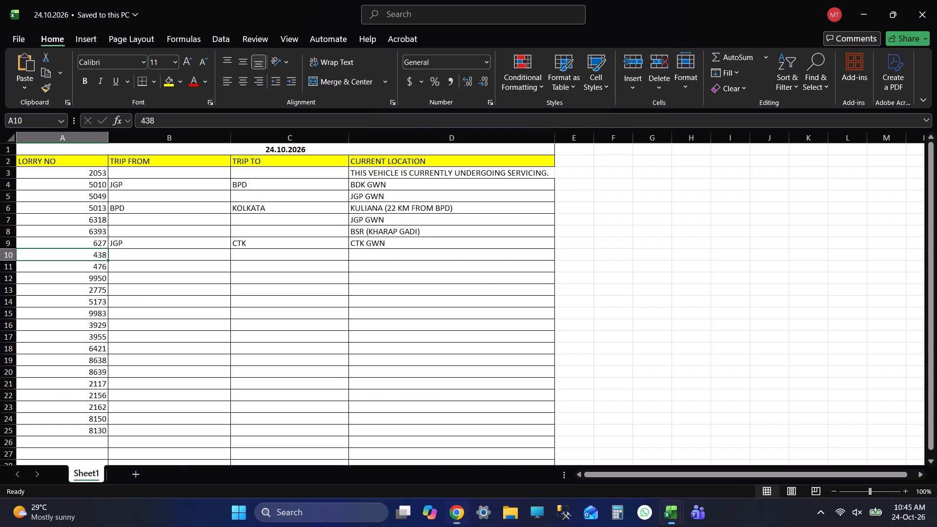
Enter lorry 438's trip from JGP to CTK in its row and save the workbook.
key("Tab")
type("JGP")
key("Tab")
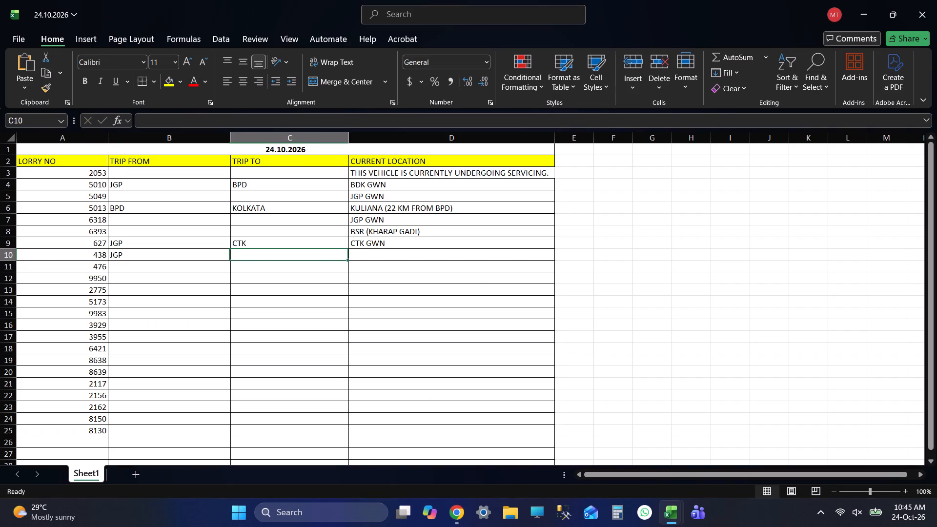
type("CTK")
key("Tab")
key("ctrl+s")
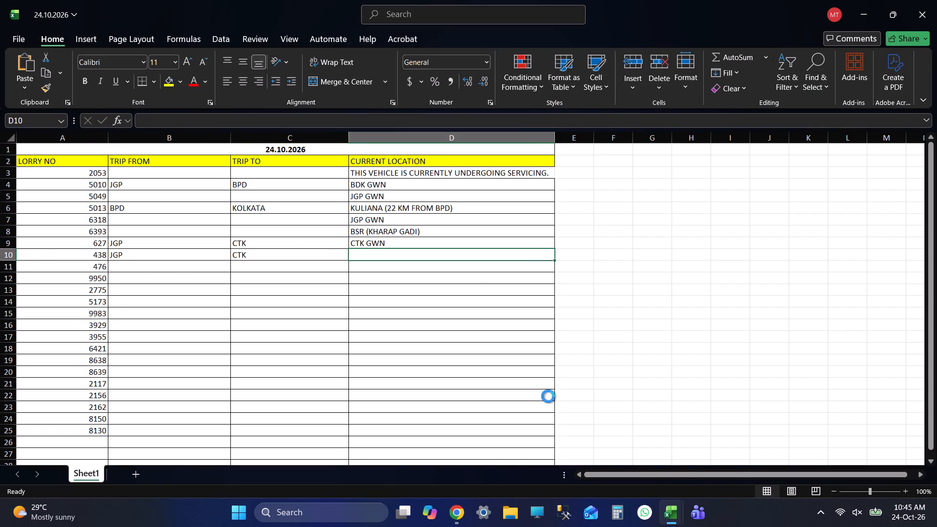
Glance back at Wheelseye, enter CTK GWN as lorry 438's current location, and save the workbook.
key("alt+Tab")
key("alt+Tab")
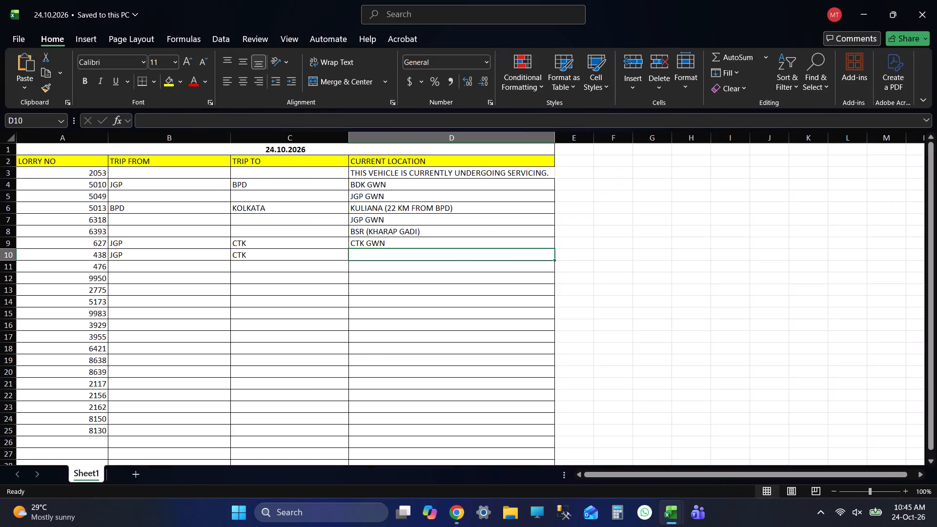
type("CTK")
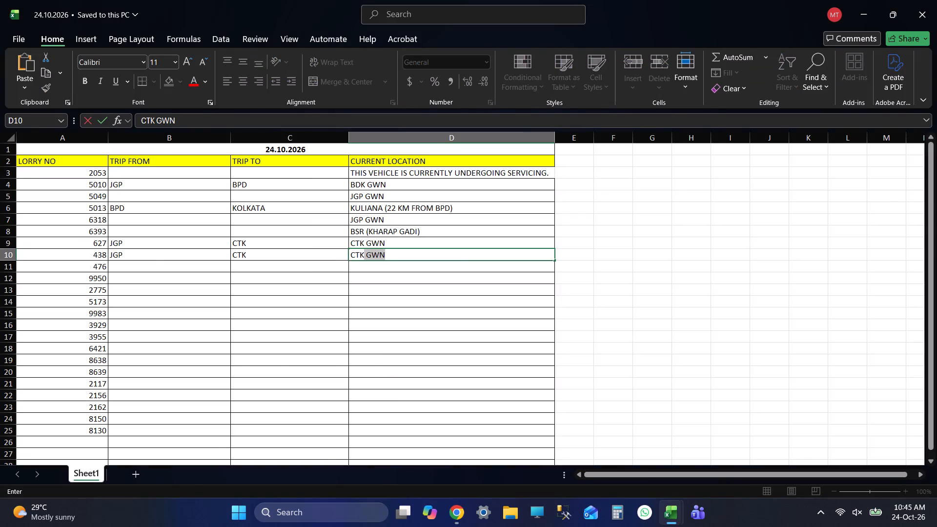
key("Return")
key("ctrl+s")
key("ctrl+s")
key("ctrl+s")
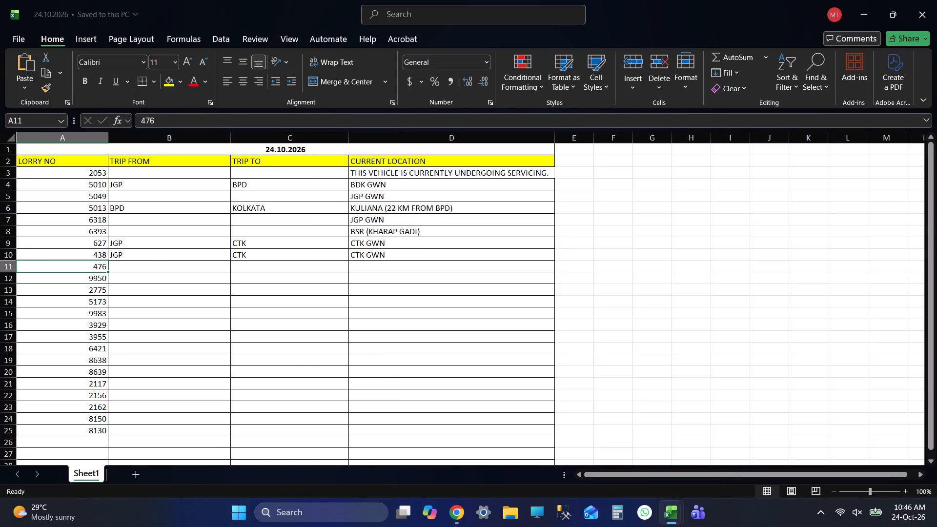
key("ctrl+s")
key("ctrl+s")
key("ctrl+s")
Switch to Wheelseye, search for vehicle 476, and view its route history and stops for today.
key("alt+Tab")
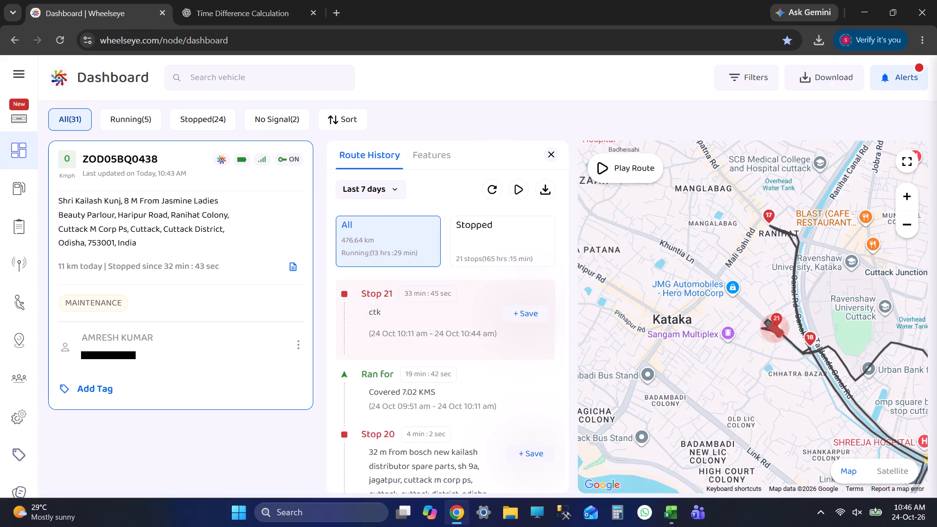
left_click(231, 77)
key("alt+Tab")
key("alt+Tab")
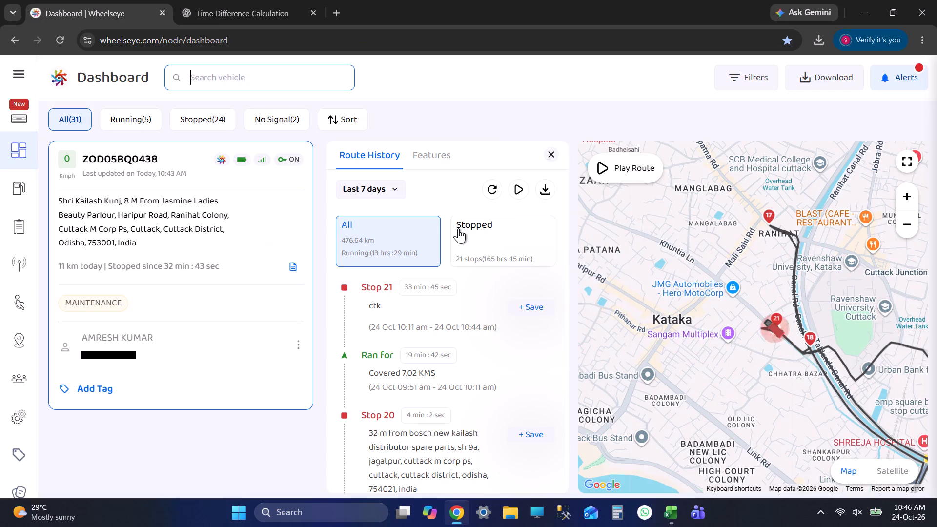
type("476")
key("Return")
left_click(103, 202)
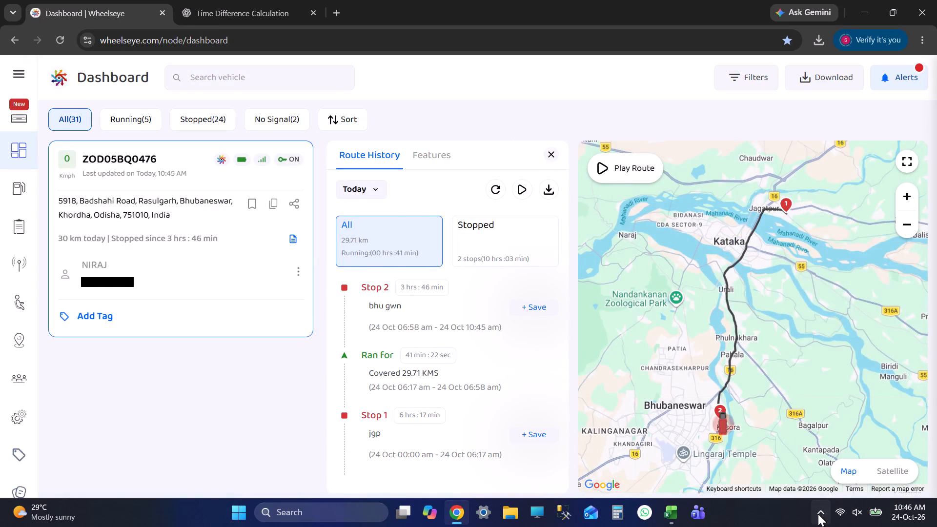
left_click(818, 514)
left_click(818, 514)
left_click(452, 285)
left_click(436, 463)
key("alt+Tab")
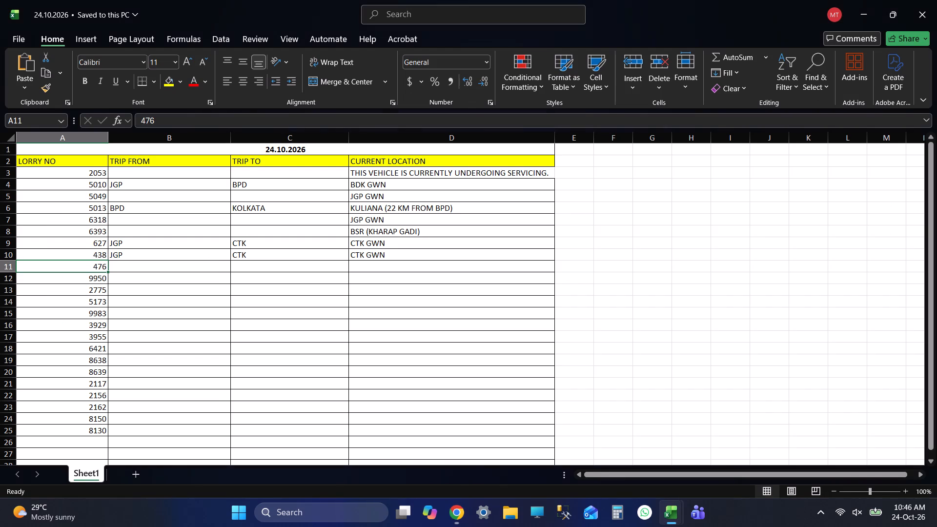
key("Tab")
key("alt+Tab")
key("alt+Tab")
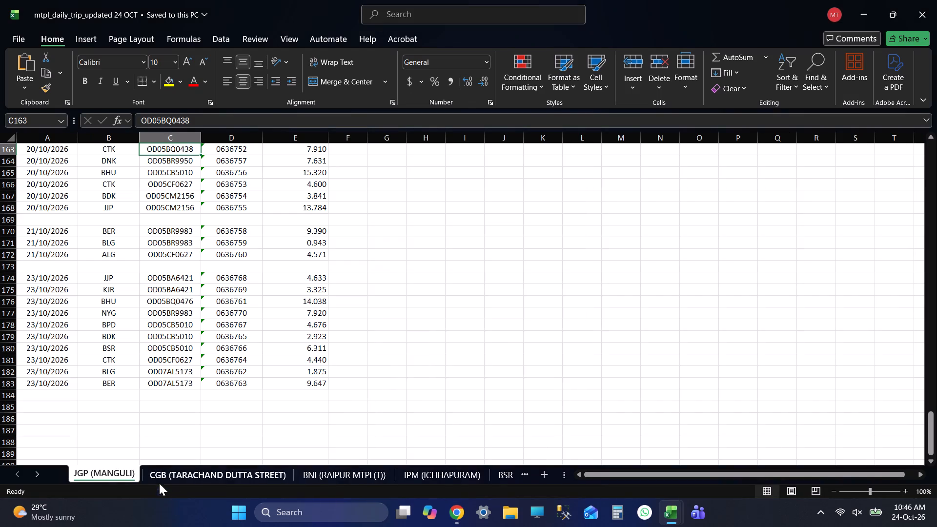
key("alt+Tab")
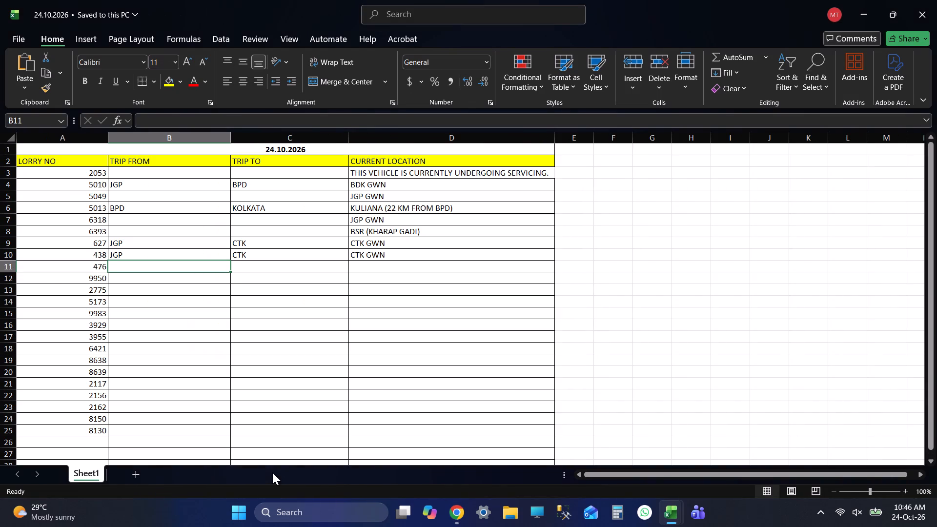
key("alt+Tab")
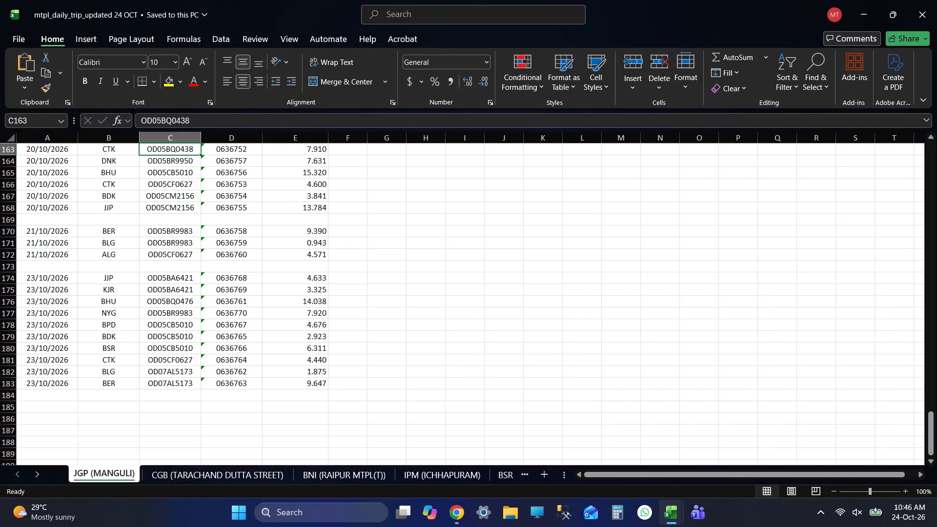
key("alt+Tab")
key("alt+Tab")
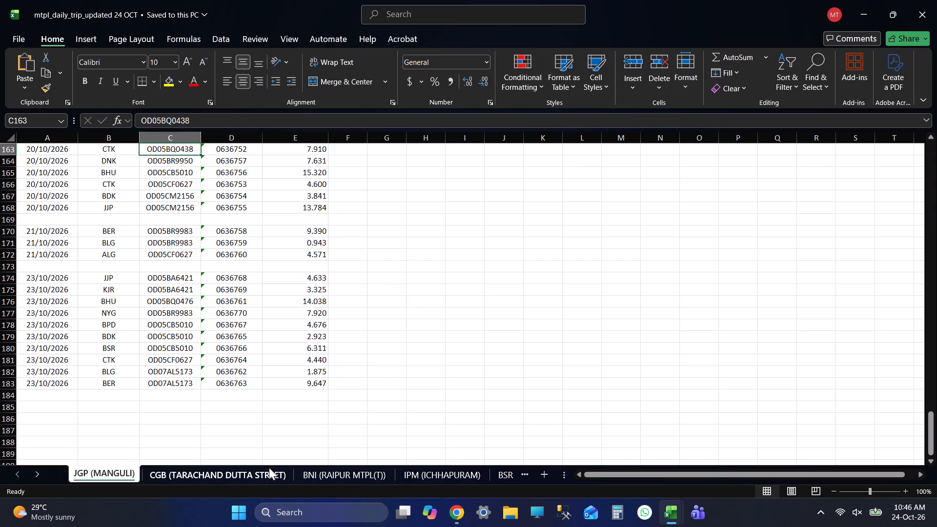
key("alt+Tab")
key("alt+Tab")
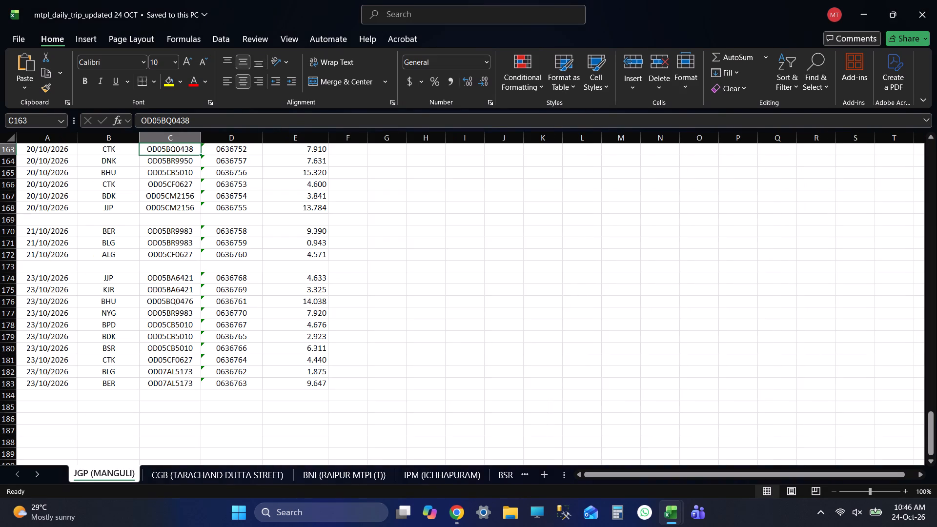
left_click_drag(168, 274, 192, 381)
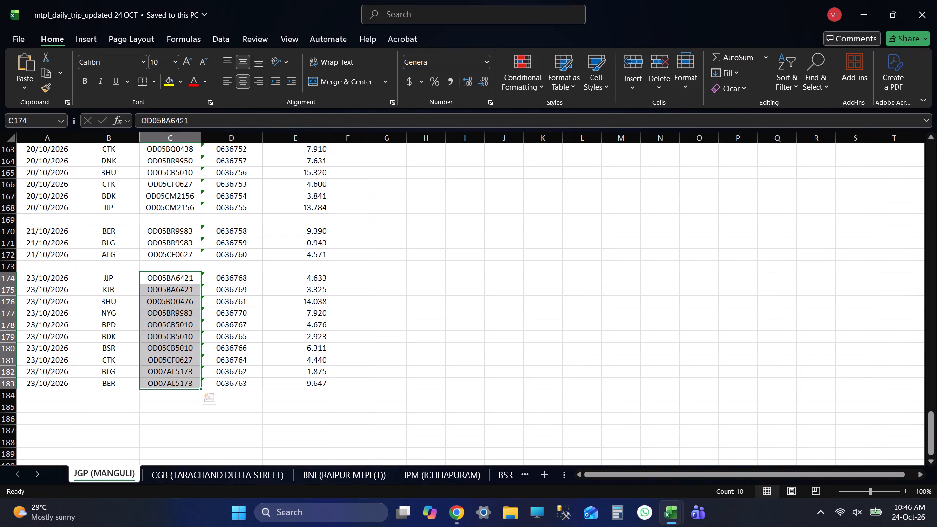
left_click(174, 299)
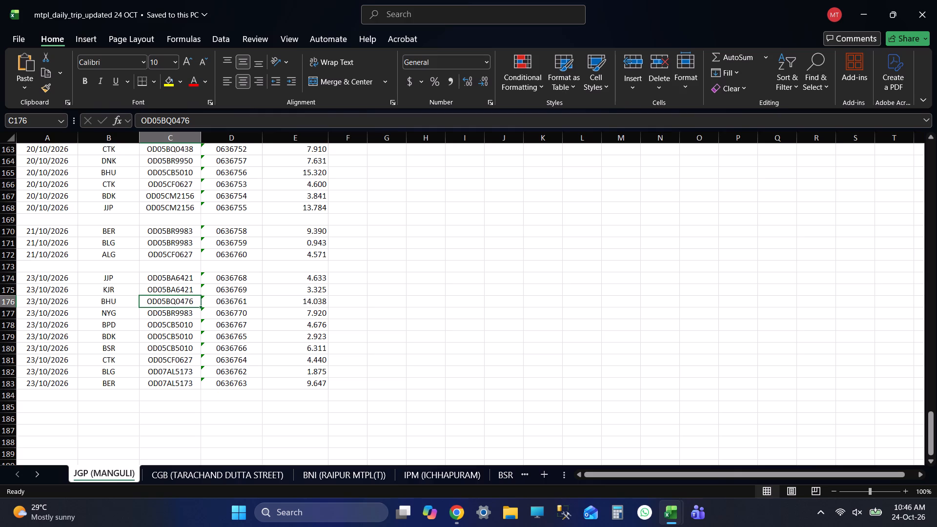
key("alt+Tab")
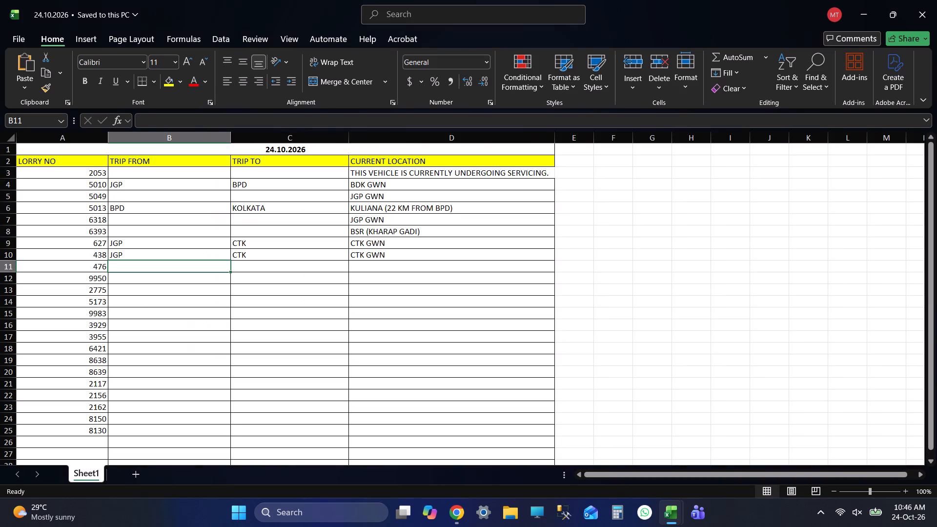
key("alt+Tab")
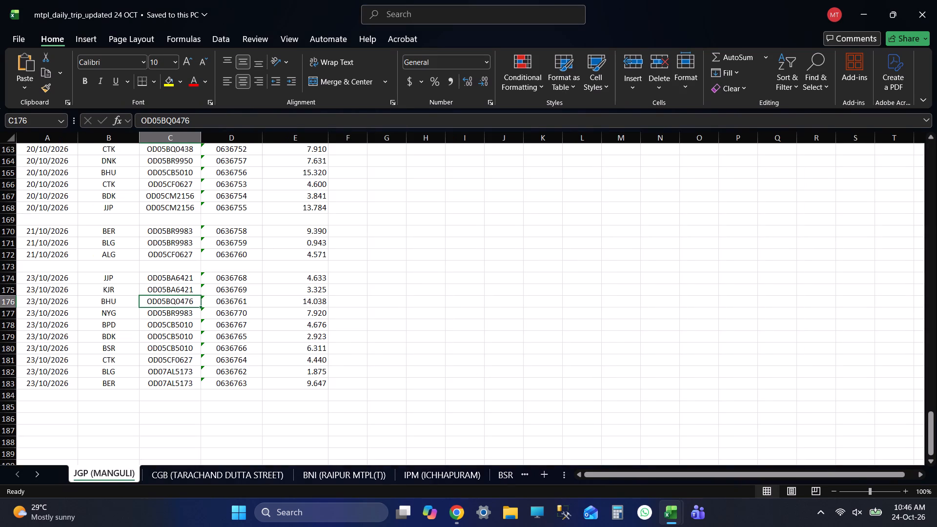
Switch to the 24.10.2026 workbook, enter lorry 476's trip from JGP to BHU, and save it.
key("alt+Tab")
type("JGP")
key("Tab")
type("BHU")
key("Tab")
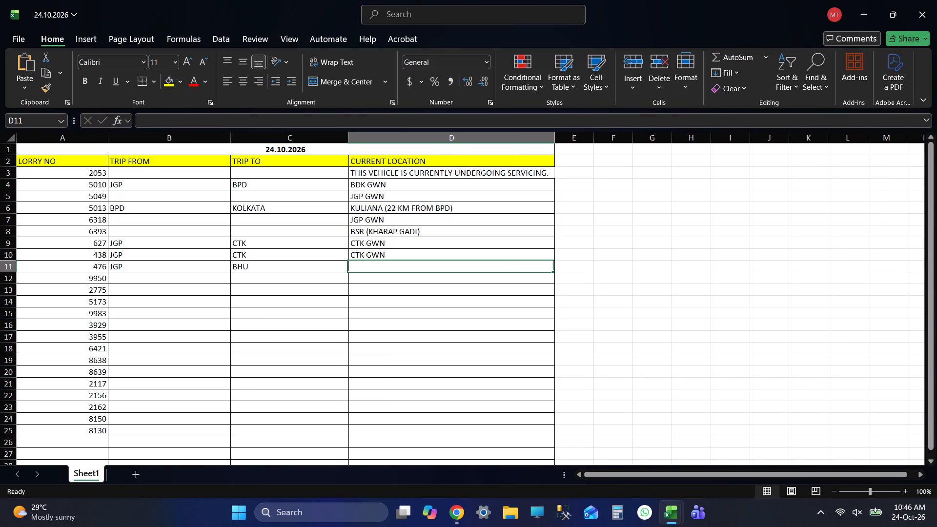
key("ctrl+s")
key("ctrl+s")
key("ctrl+s")
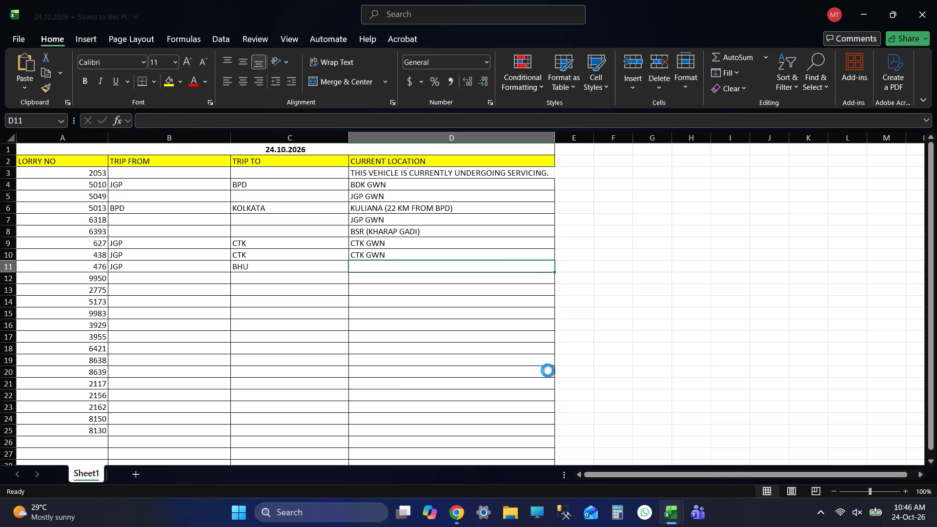
key("ctrl+s")
key("ctrl+s")
key("ctrl+s")
key("ctrl+s")
key("ctrl+s")
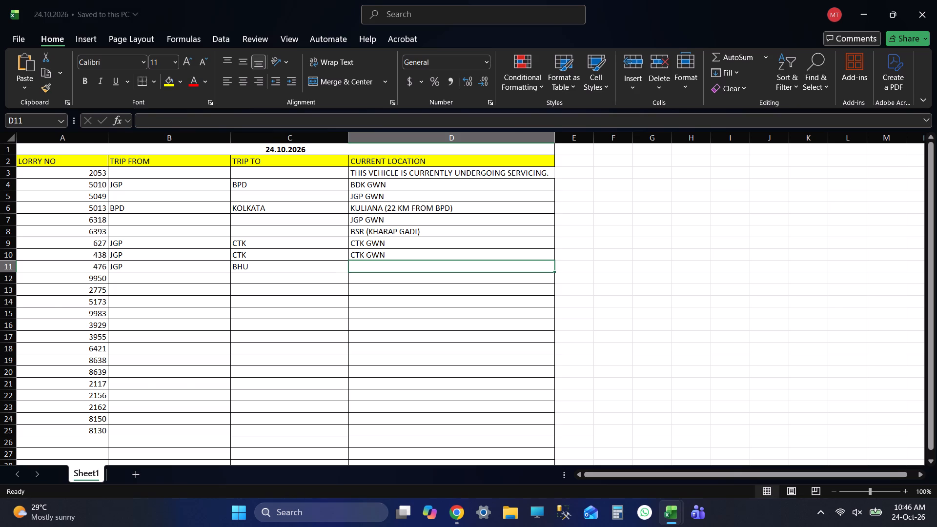
Enter BHU GWN as lorry 476's current location and save the workbook.
key("alt+Tab")
key("alt+Tab")
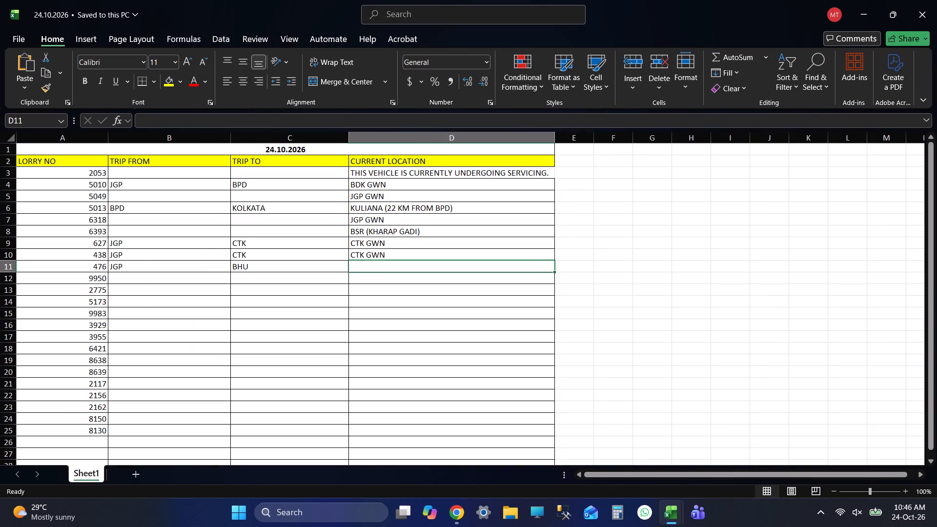
type("BHU GWN")
key("Return")
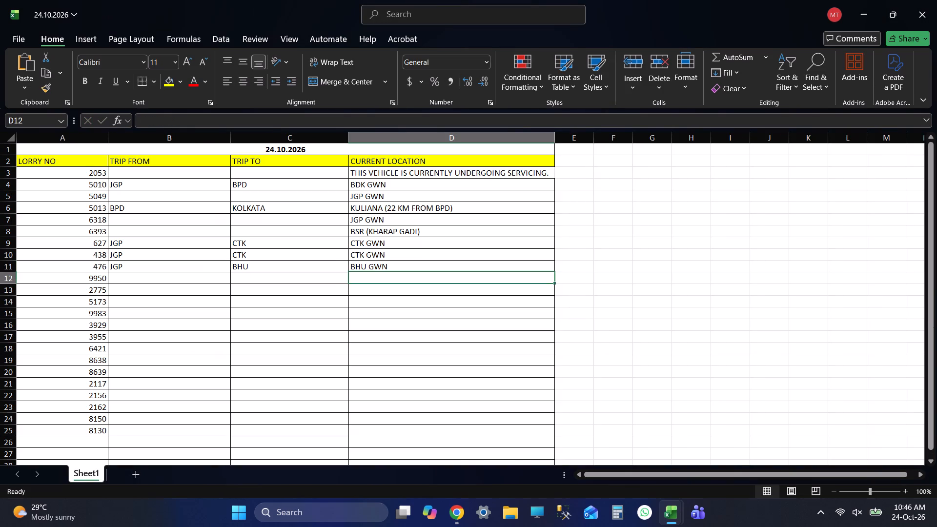
key("ctrl+s")
Switch to Wheelseye, search for vehicle 9950, and open its first stop in today's route history.
key("shift+Tab")
key("shift+Tab")
key("alt+Tab")
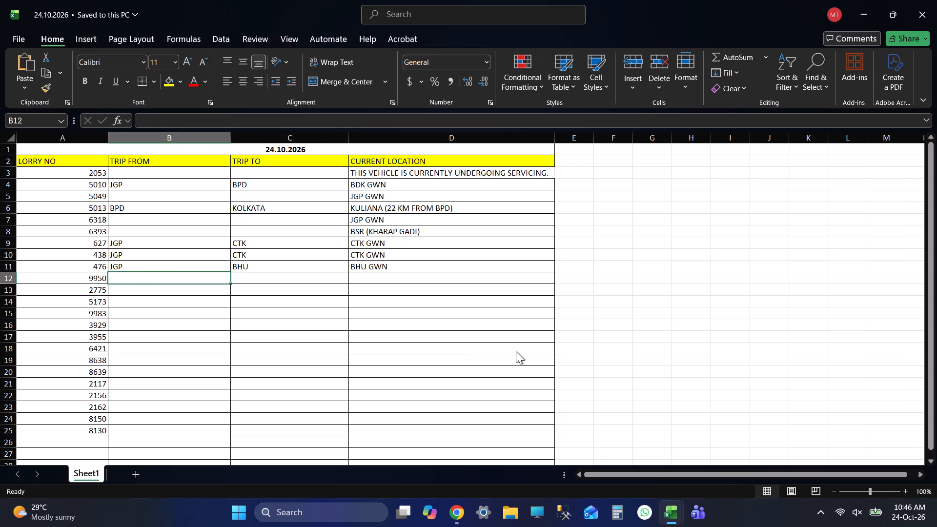
key("alt+Tab")
left_click(225, 81)
type("9950")
key("Return")
left_click(141, 207)
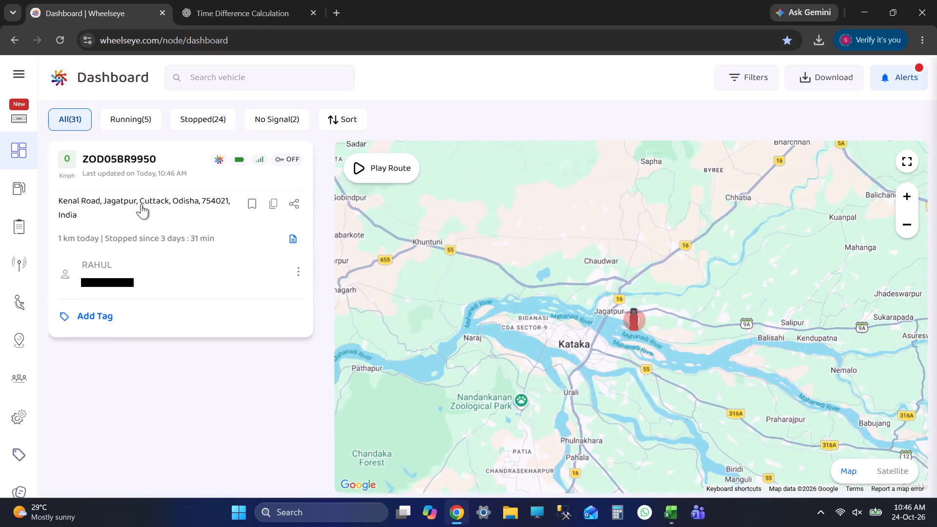
left_click(439, 311)
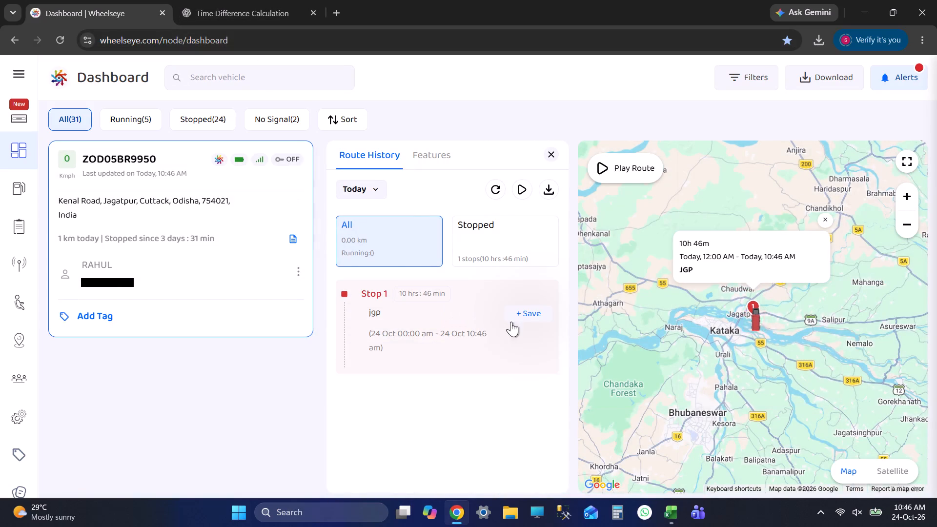
Examine vehicle 9950's position near Mata Transport Limited up close on the map, including the satellite view.
scroll(723, 323, "up", 7)
scroll(761, 309, "down", 1)
scroll(743, 311, "up", 11)
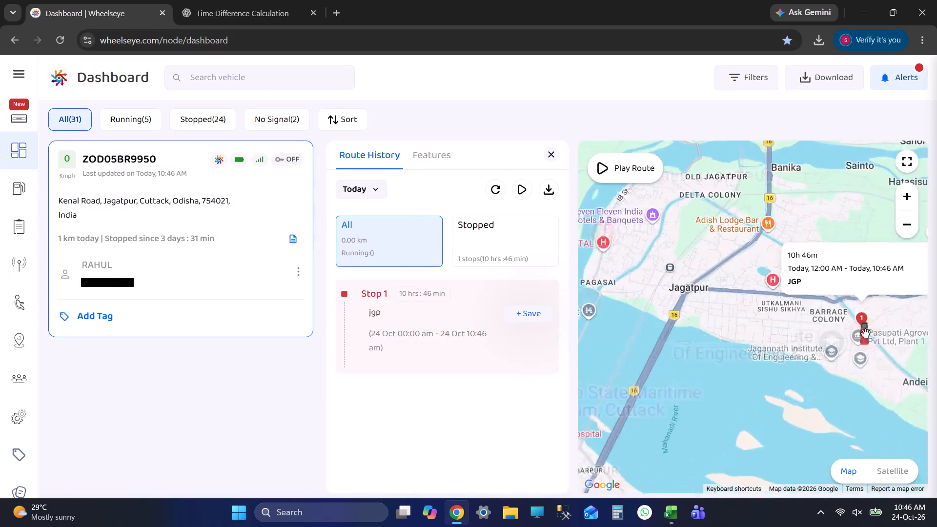
scroll(865, 333, "up", 11)
scroll(841, 351, "down", 1)
scroll(841, 351, "up", 5)
left_click_drag(813, 316, 797, 358)
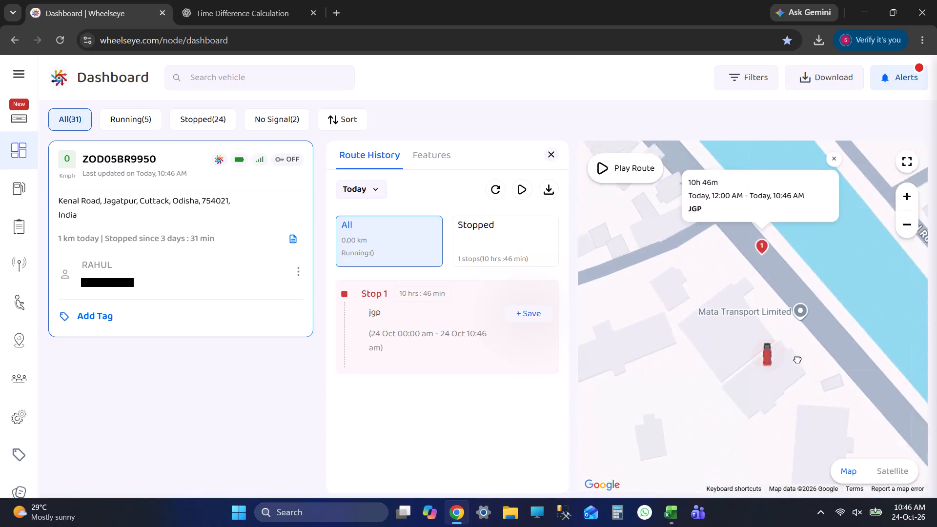
left_click_drag(797, 358, 797, 359)
scroll(773, 356, "up", 2)
left_click(883, 469)
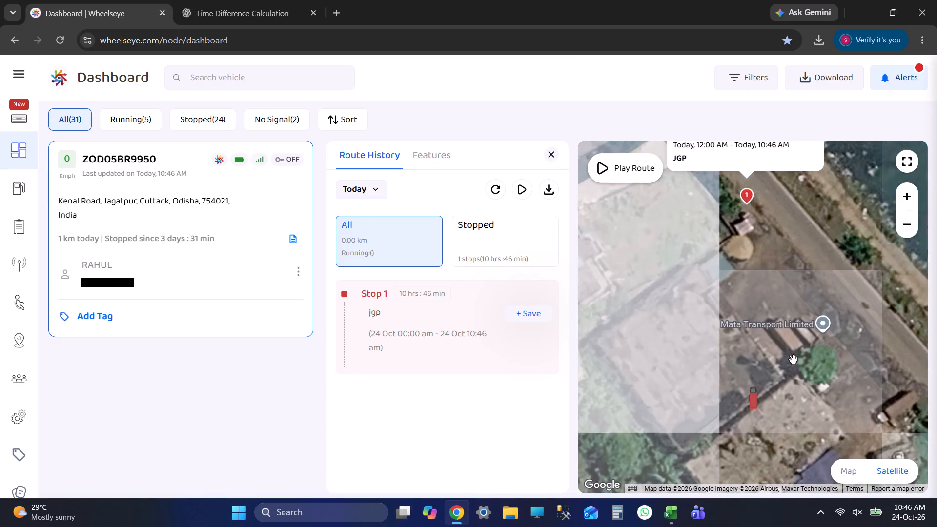
scroll(809, 312, "down", 3)
left_click_drag(819, 340, 777, 345)
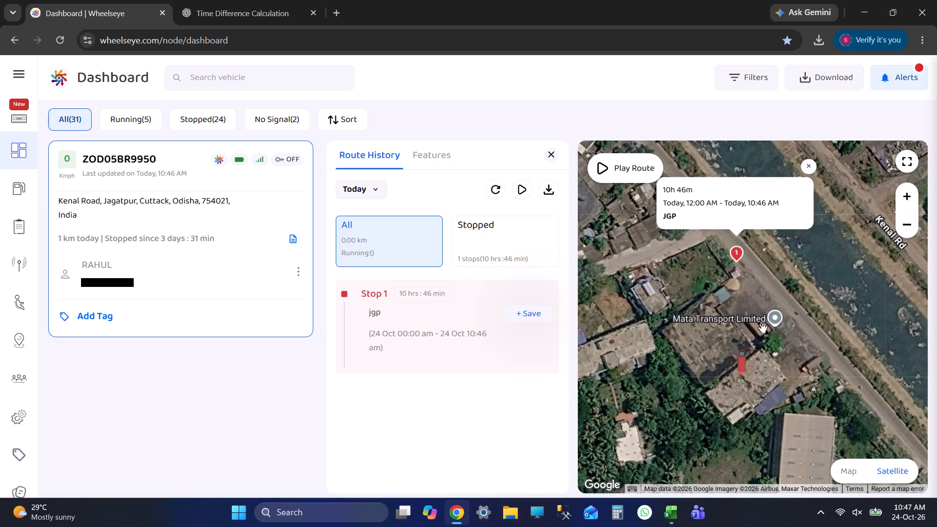
scroll(761, 337, "up", 1)
scroll(760, 343, "down", 3)
left_click_drag(778, 326, 742, 319)
key("alt+Tab")
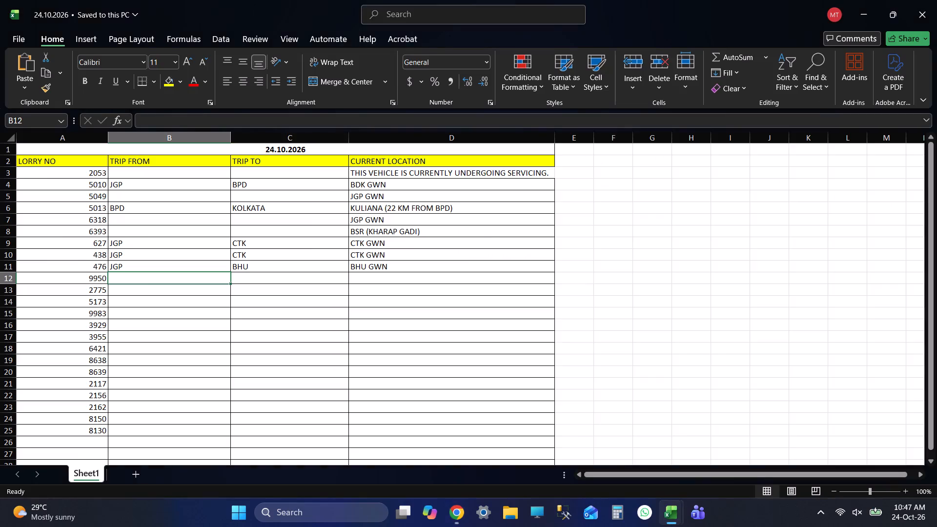
key("alt+Tab")
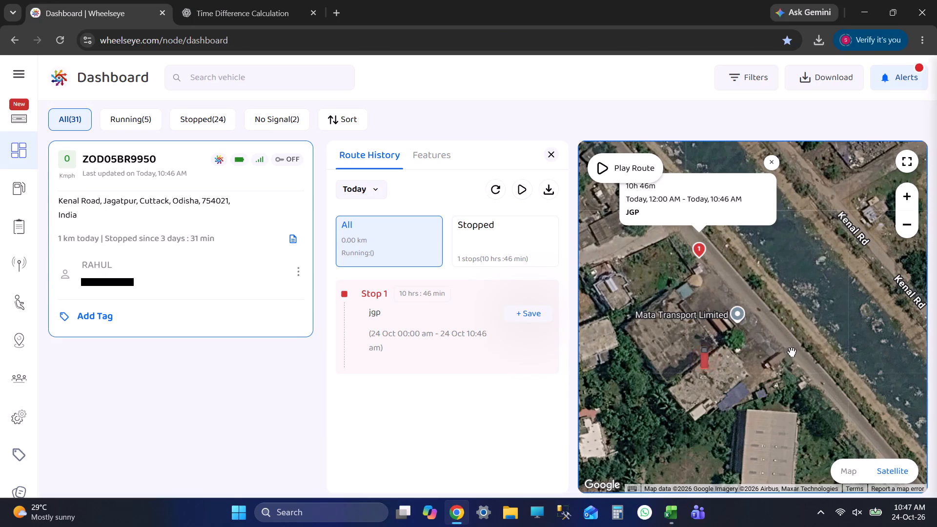
Switch to the 24.10.2026 workbook and enter JGP GWN as lorry 9950's current location, leaving its trip cells blank.
key("alt+Tab")
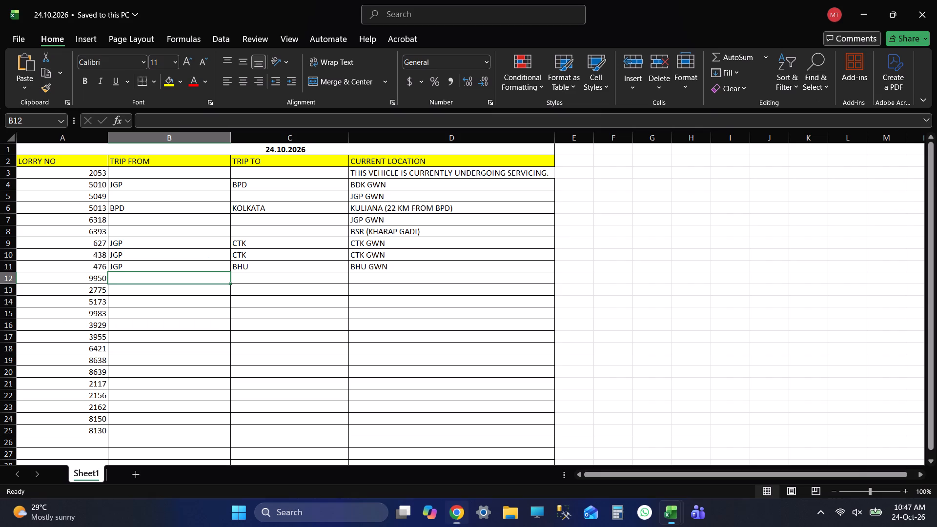
key("Tab")
key("Tab")
type("JGP GWN")
key("Return")
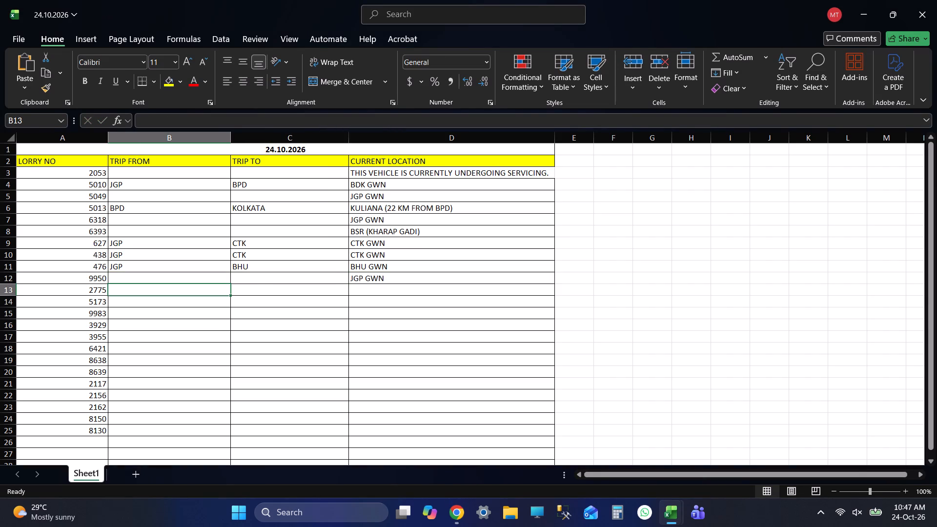
Save the 24.10.2026 workbook.
key("ctrl+s")
Switch to Wheelseye, search for vehicle 2775, and view today's route history and its stops on the map.
key("alt+Tab")
left_click(224, 82)
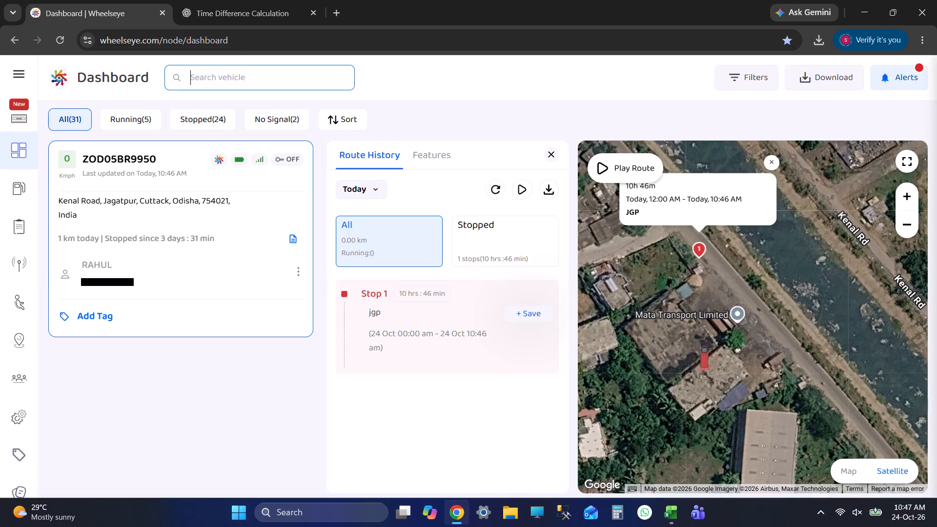
type("2775")
key("Return")
left_click(192, 241)
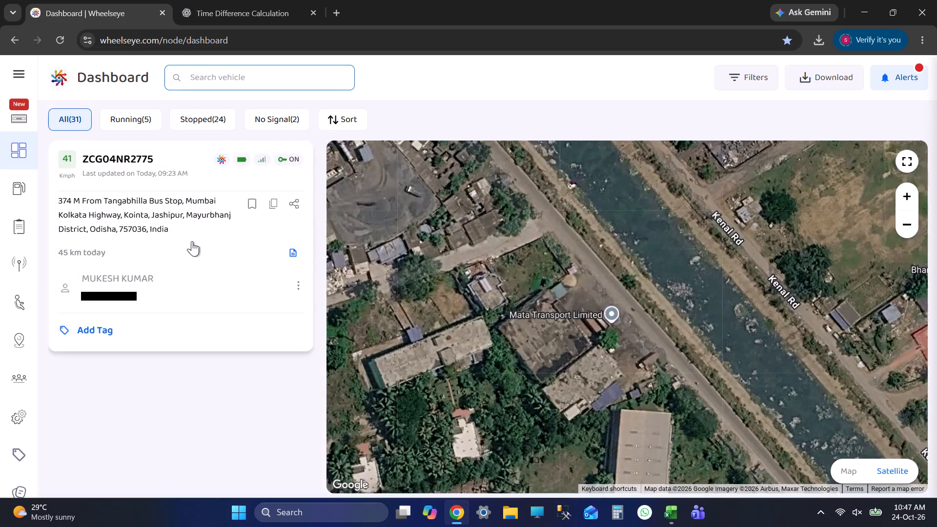
scroll(681, 368, "down", 1)
scroll(660, 380, "up", 5)
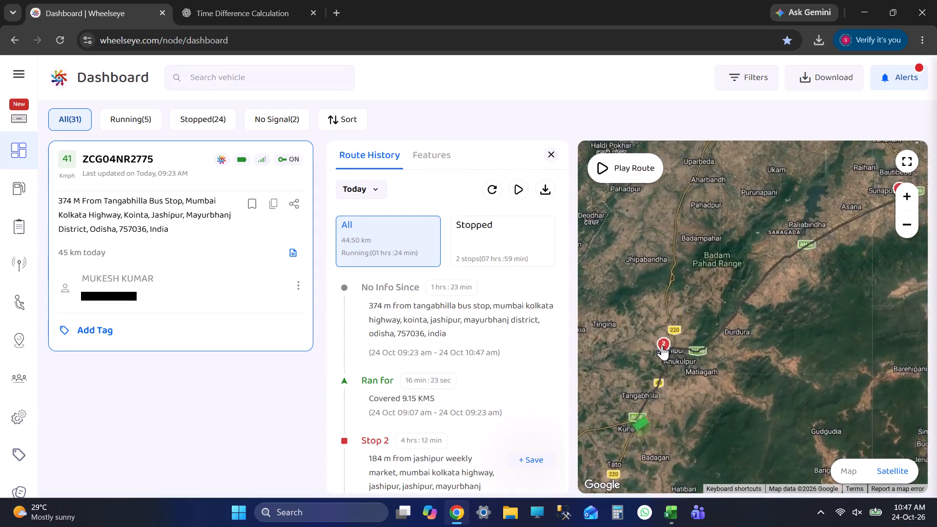
scroll(662, 345, "up", 8)
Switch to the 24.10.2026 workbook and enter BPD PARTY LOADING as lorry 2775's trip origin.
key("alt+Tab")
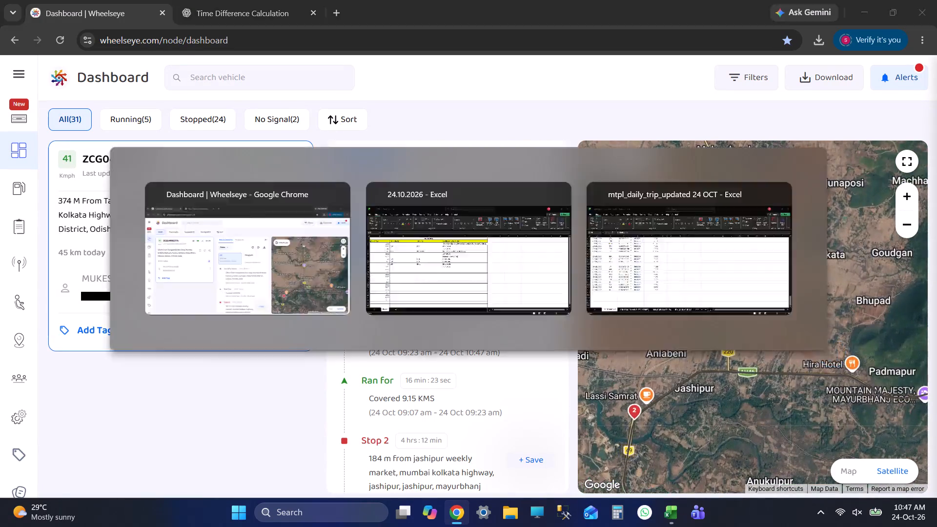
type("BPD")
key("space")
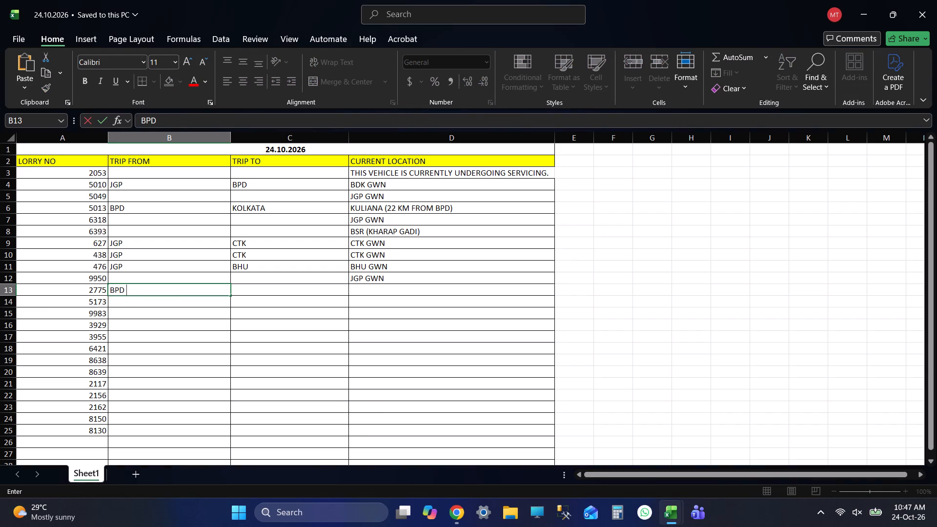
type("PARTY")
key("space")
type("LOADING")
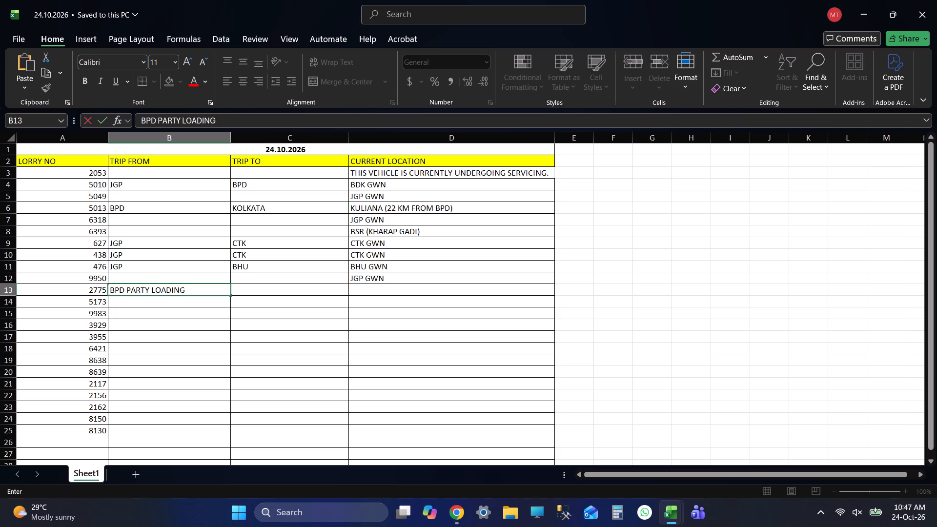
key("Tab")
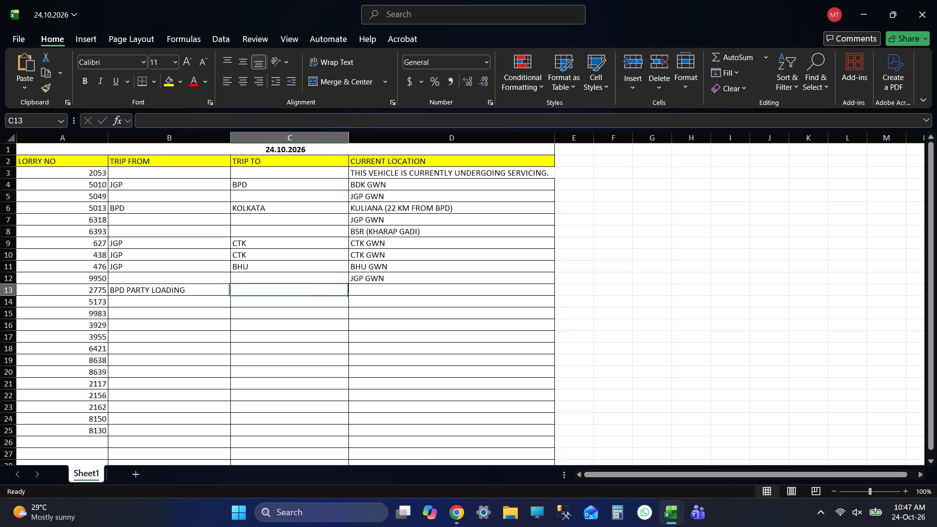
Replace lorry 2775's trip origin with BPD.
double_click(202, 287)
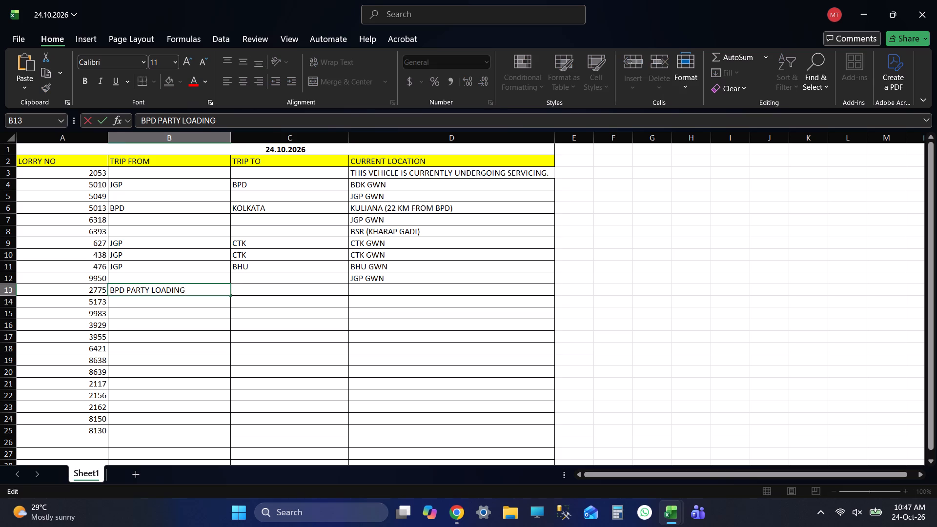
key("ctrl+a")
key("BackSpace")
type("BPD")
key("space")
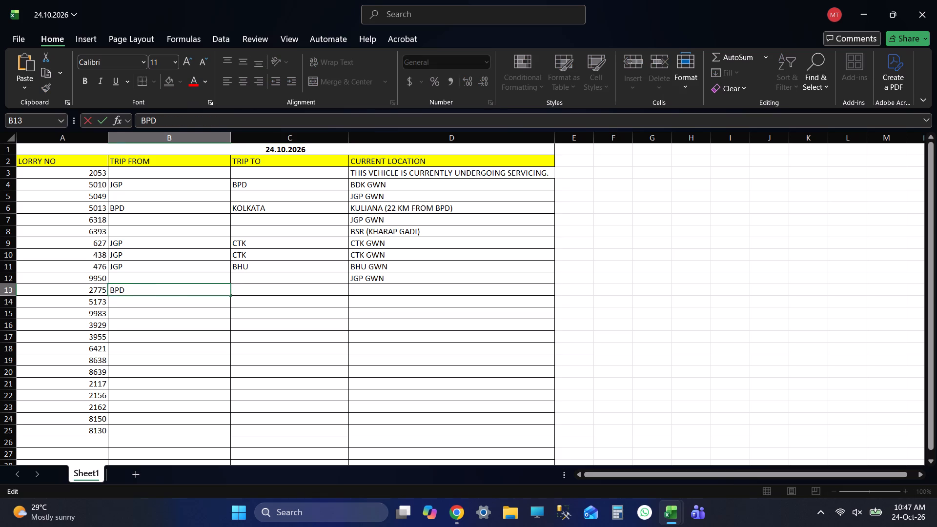
Switch to Wheelseye and examine vehicle 2775's route, stops and last position in the wider area around Jashipur.
key("alt+Tab")
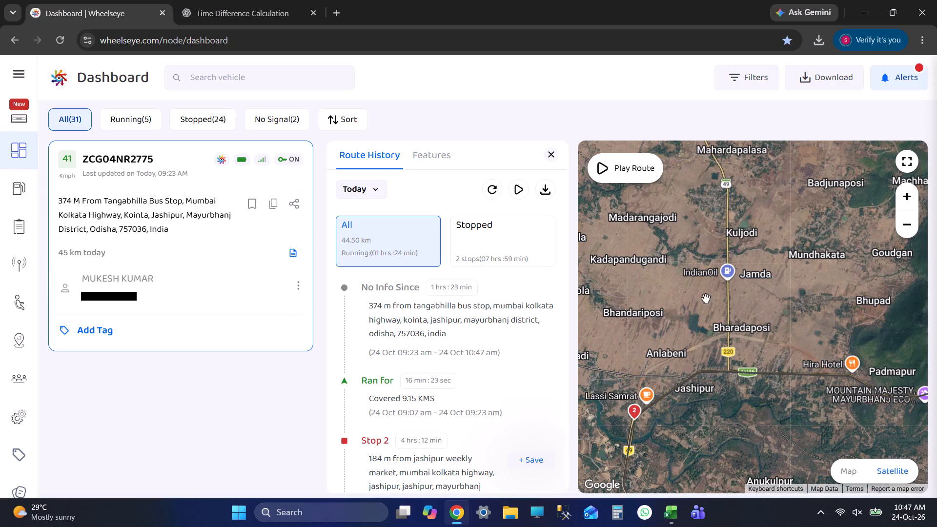
scroll(782, 348, "down", 14)
left_click_drag(830, 363, 766, 347)
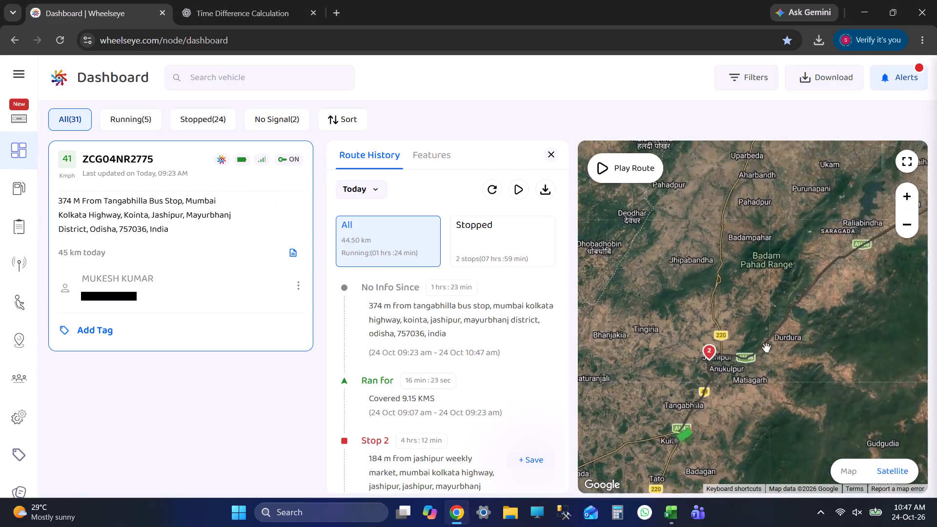
left_click_drag(766, 347, 766, 355)
scroll(779, 345, "down", 4)
scroll(728, 369, "down", 1)
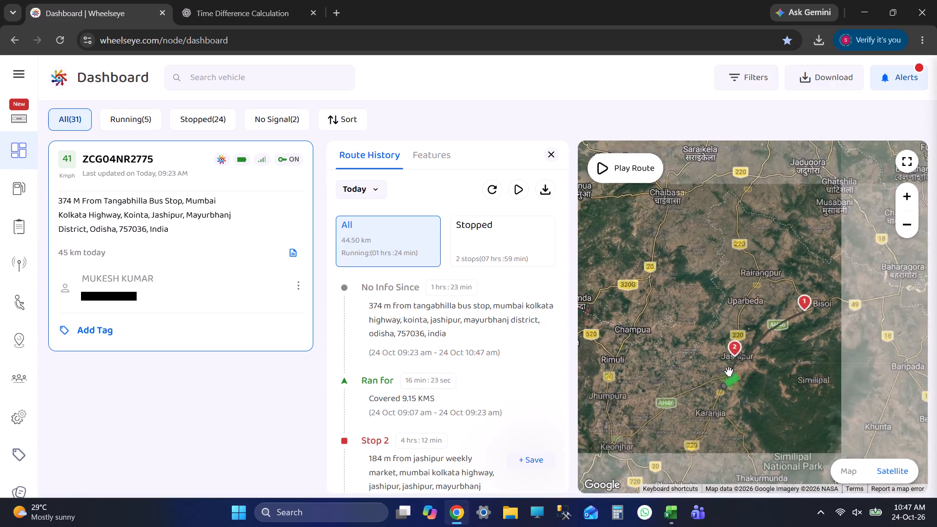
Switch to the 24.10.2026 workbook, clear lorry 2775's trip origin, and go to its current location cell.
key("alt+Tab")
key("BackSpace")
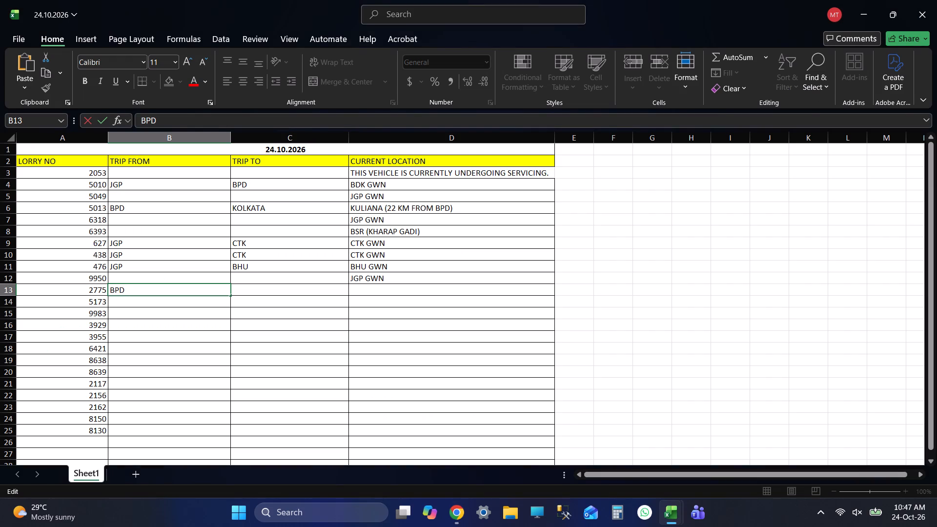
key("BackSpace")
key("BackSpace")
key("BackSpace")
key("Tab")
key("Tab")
Switch to Wheelseye and examine the map around vehicle 2775's second stop and Jashipur up close.
key("alt+Tab")
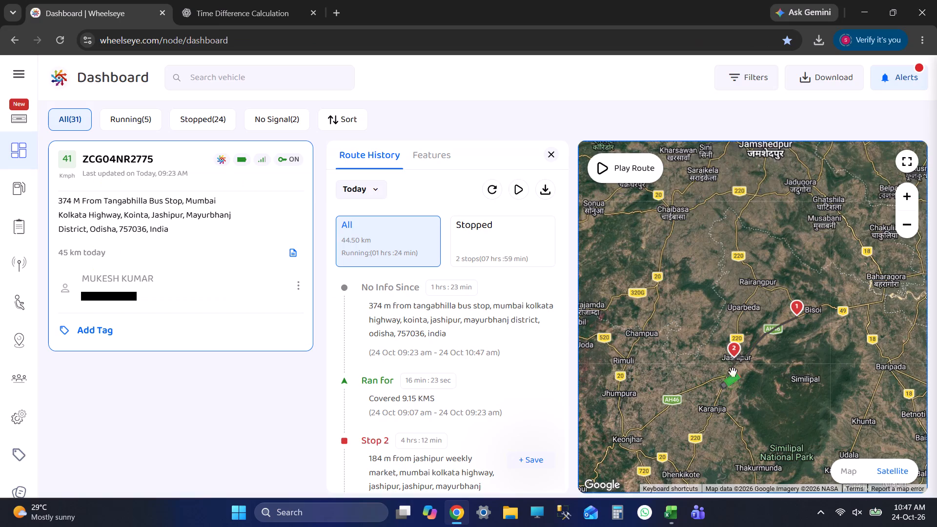
scroll(747, 373, "up", 4)
scroll(730, 302, "up", 5)
scroll(716, 300, "down", 1)
scroll(715, 300, "up", 5)
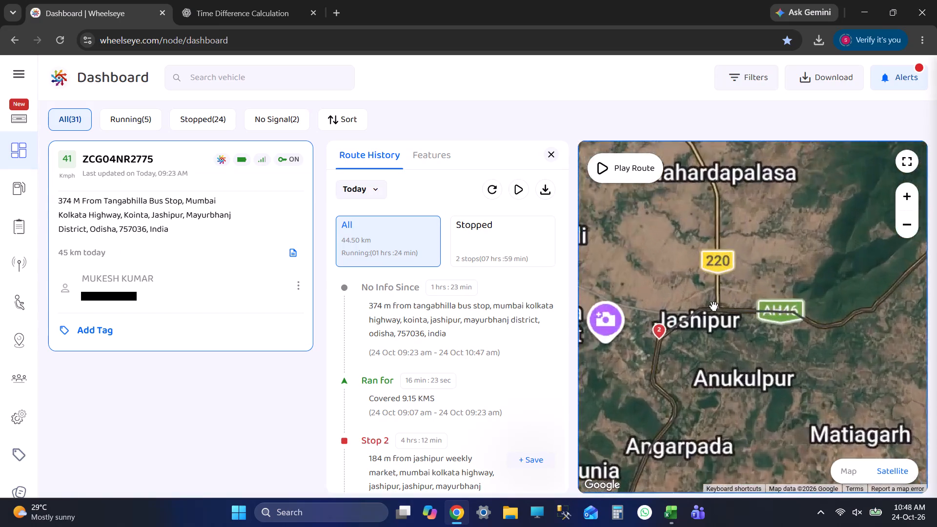
left_click_drag(709, 332, 754, 346)
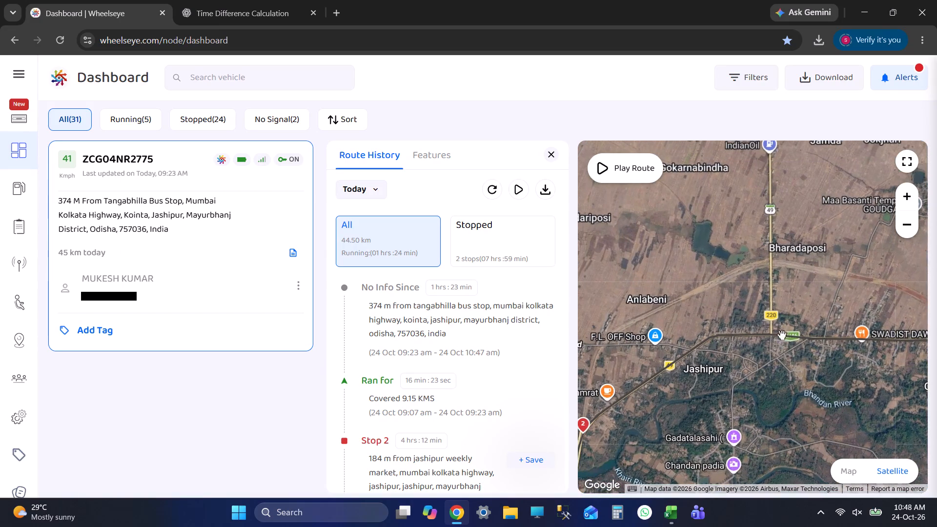
Switch to the 24.10.2026 workbook and enter JASHIPUR as lorry 2775's current location, checking the place name's spelling in Wheelseye.
key("alt+Tab")
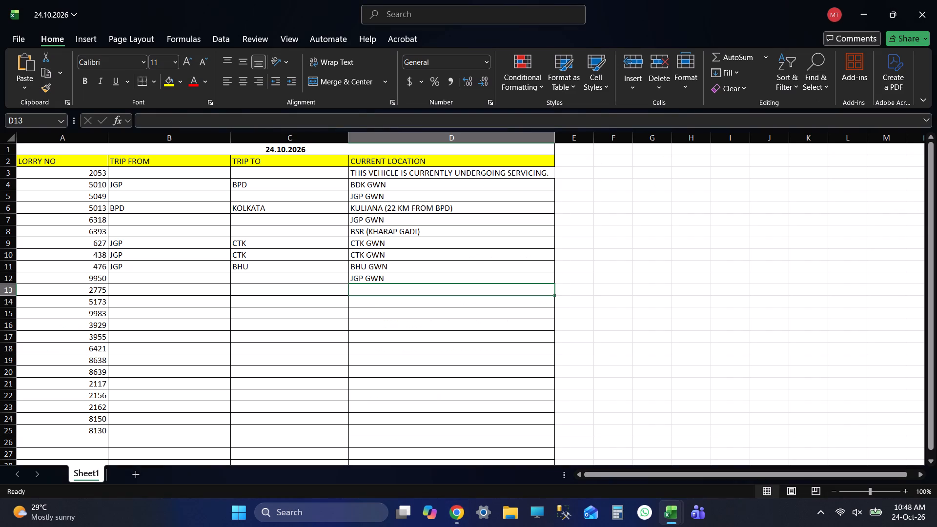
type("JASHI")
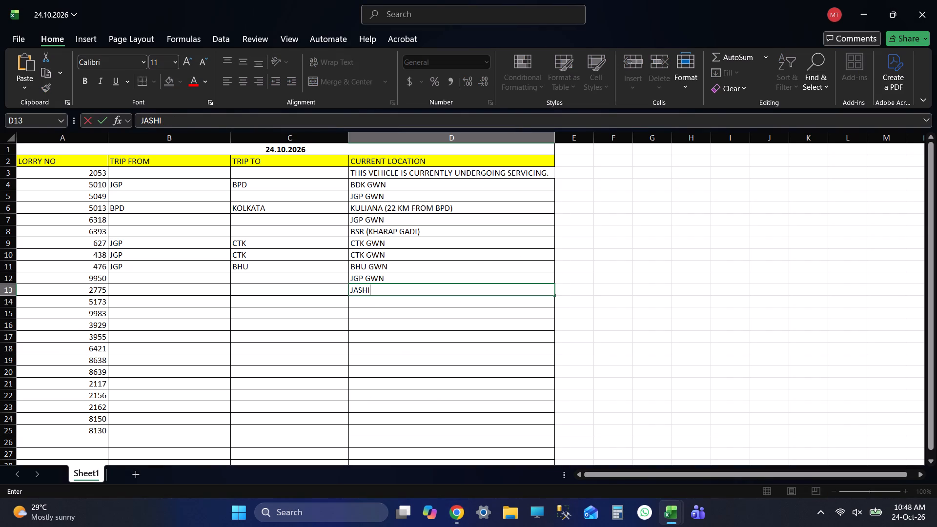
type("POR")
key("alt+Tab")
key("alt+Tab")
key("alt+Tab")
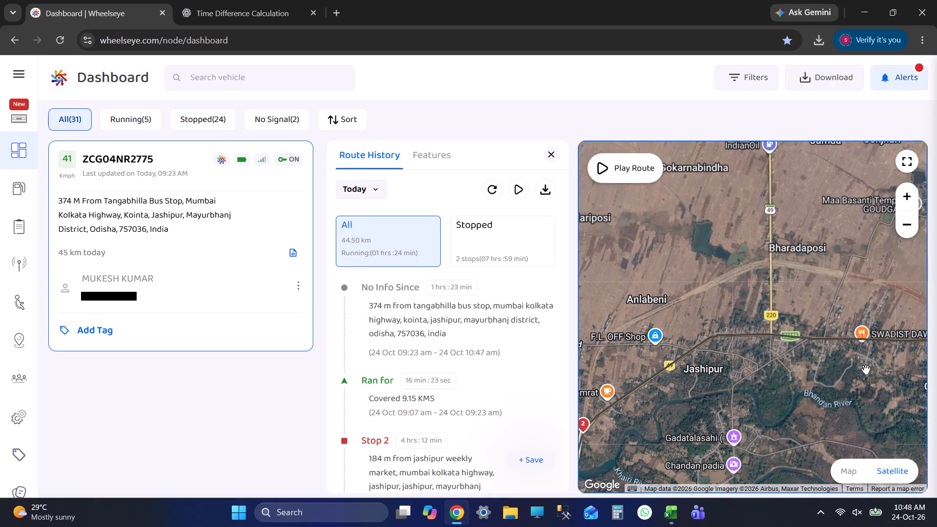
key("alt+Tab")
key("alt+Tab")
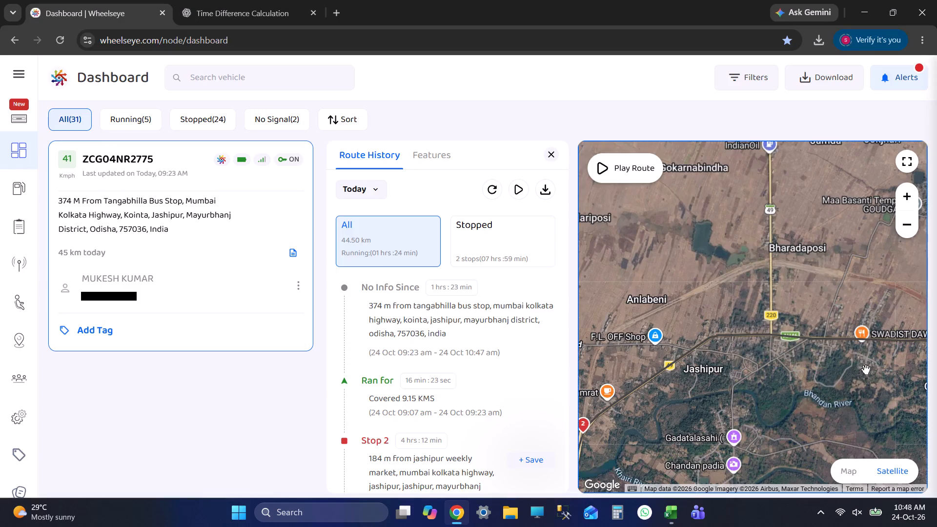
key("alt+Tab")
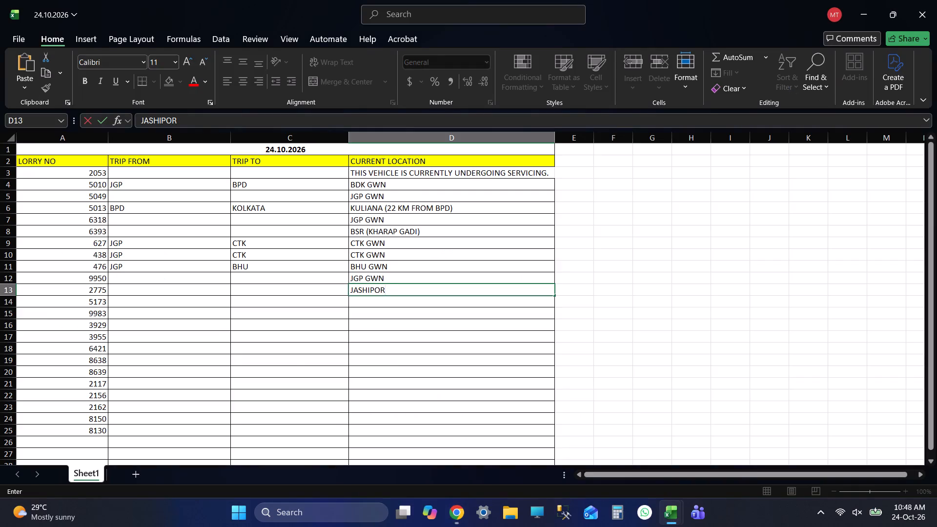
key("BackSpace")
key("BackSpace")
type("UR")
key("Return")
Save the 24.10.2026 workbook.
key("ctrl+s")
key("ctrl+s")
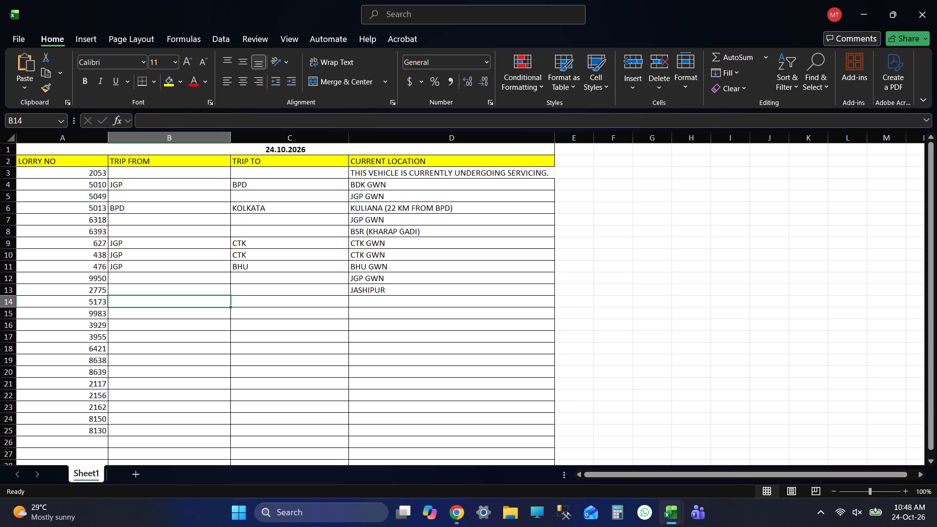
key("ctrl+s")
key("ctrl+s")
key("ctrl+s")
key("ctrl+s")
key("ctrl+s")
key("ctrl+s")
key("ctrl+s")
Recheck vehicle 2775's stop near Jashipur on the Wheelseye map, then return to the 24.10.2026 workbook and save it again.
key("alt+Tab")
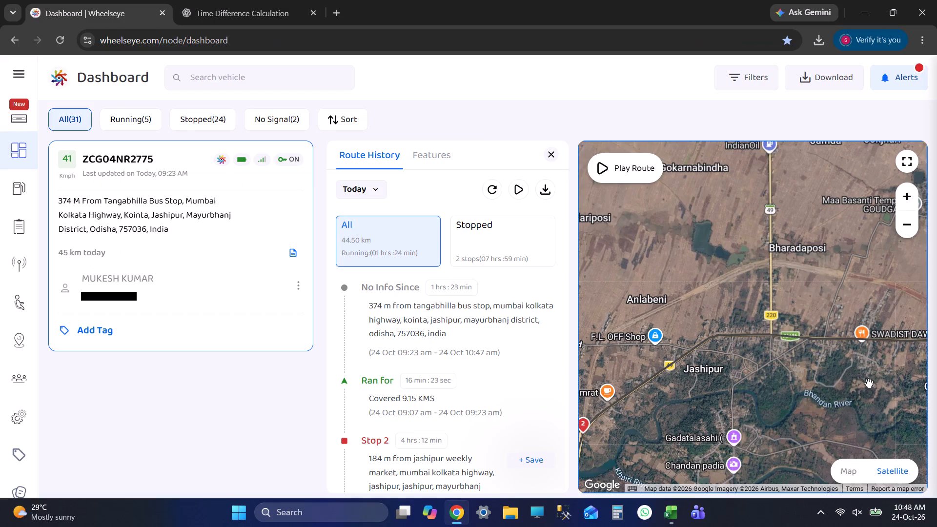
scroll(769, 352, "down", 1)
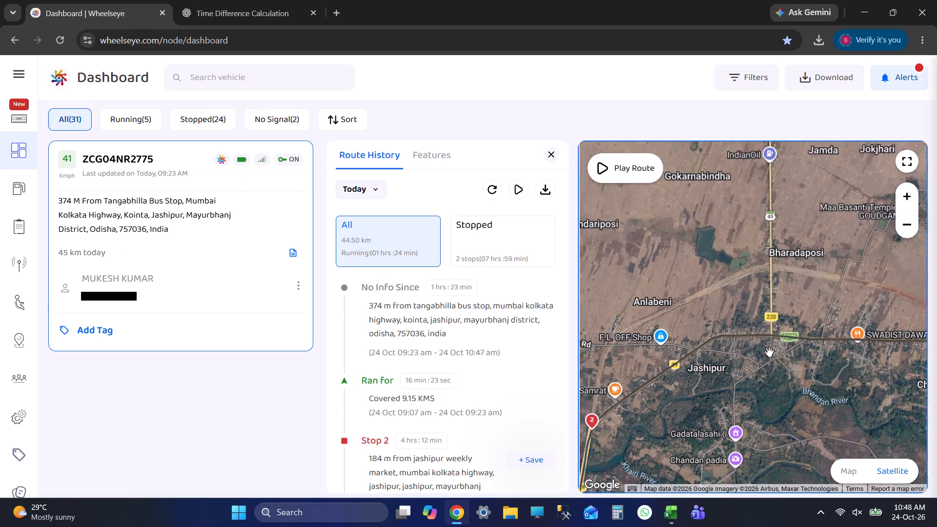
scroll(769, 352, "down", 1)
left_click_drag(779, 356, 764, 350)
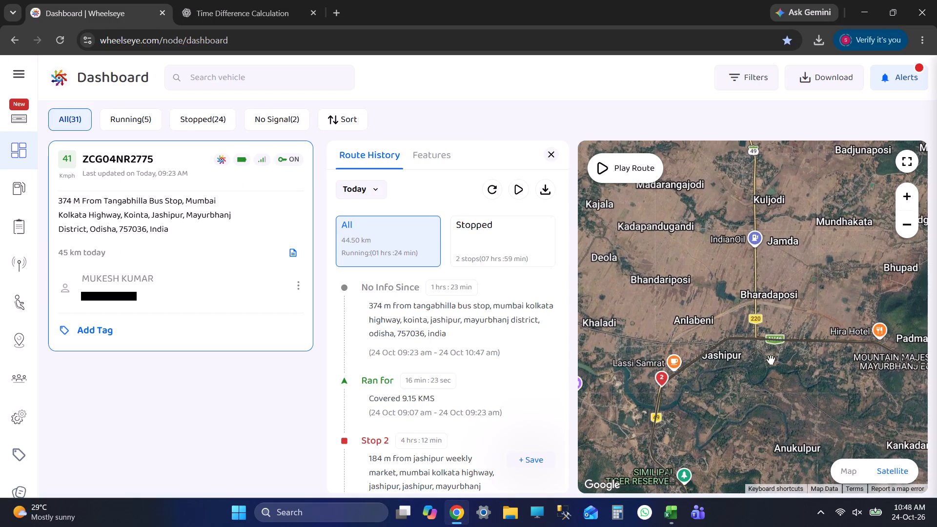
key("alt+Tab")
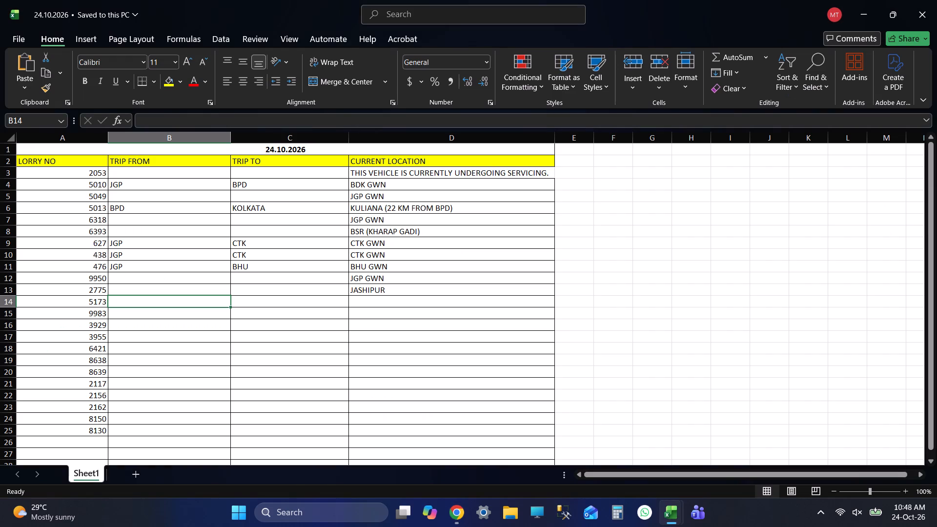
key("alt+Tab")
key("alt+Tab")
key("ctrl+s")
Switch to Wheelseye, search for vehicle 5173, and open its route history for today.
key("alt+Tab")
left_click(296, 78)
type("5173")
key("Return")
left_click(161, 268)
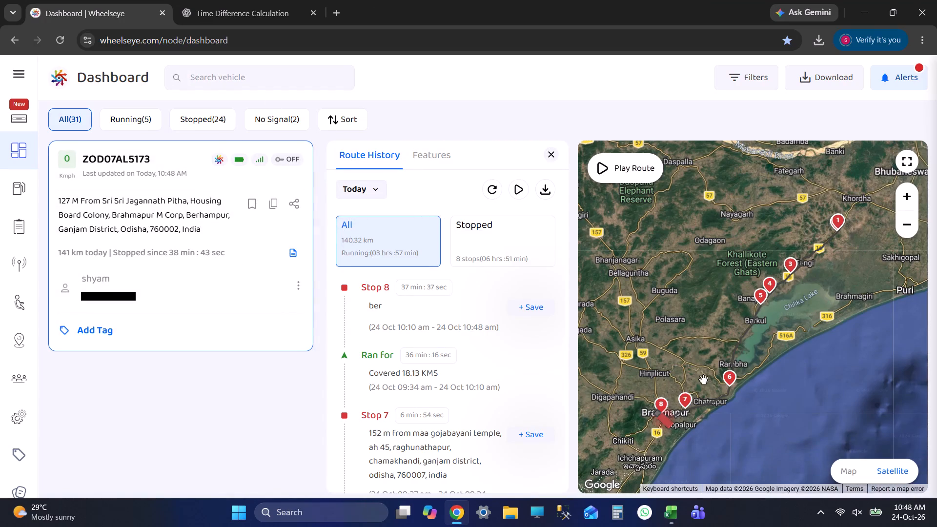
Find lorry 5173's latest trips in the mtpl_daily_trip workbook, then enter its trip from JGP to BER in the 24.10.2026 workbook.
key("alt+Tab")
key("alt+Tab")
key("alt+Tab")
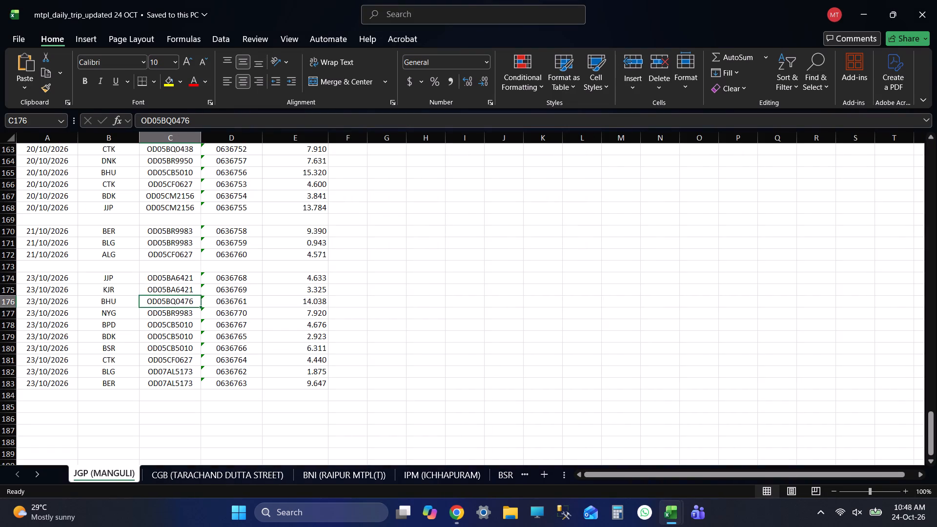
left_click_drag(159, 369, 306, 386)
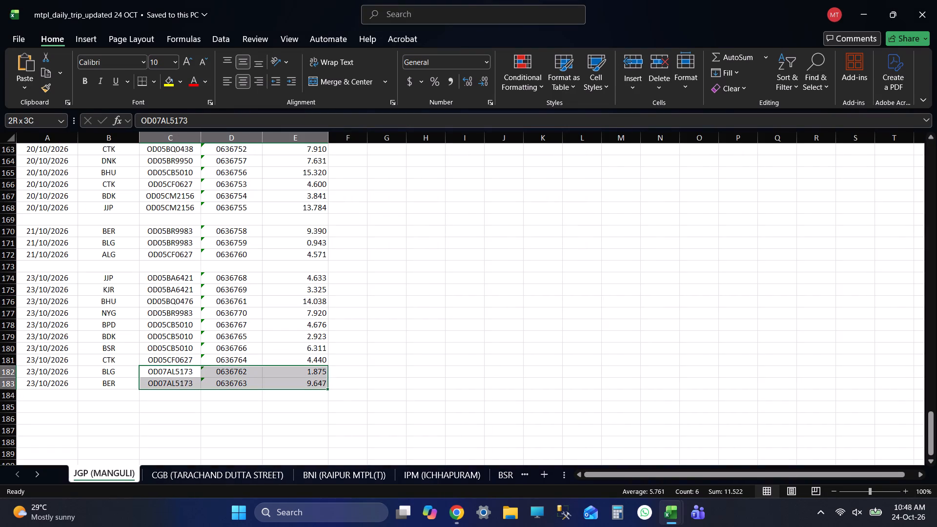
left_click_drag(306, 386, 305, 386)
key("alt+Tab")
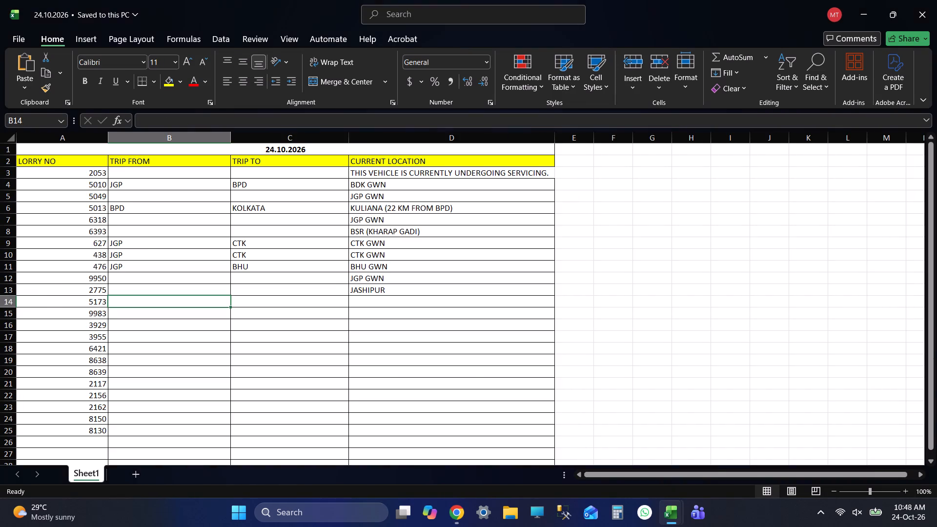
key("alt+Tab")
key("alt+Tab")
type("JGP")
key("Tab")
key("alt+Tab")
key("alt+Tab")
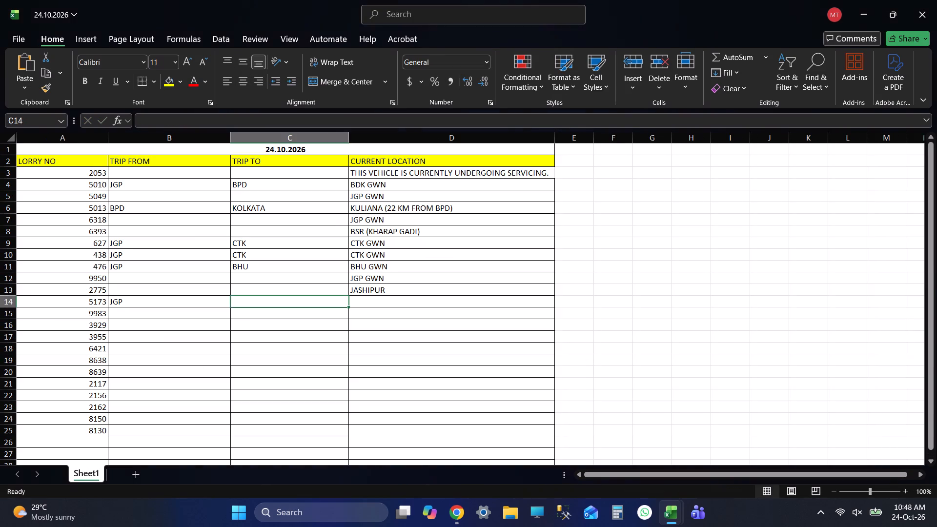
type("BER")
key("Tab")
Check vehicle 5173's latest stop in Wheelseye, enter BER GWN as its current location in the 24.10.2026 workbook, and save.
key("alt+Tab")
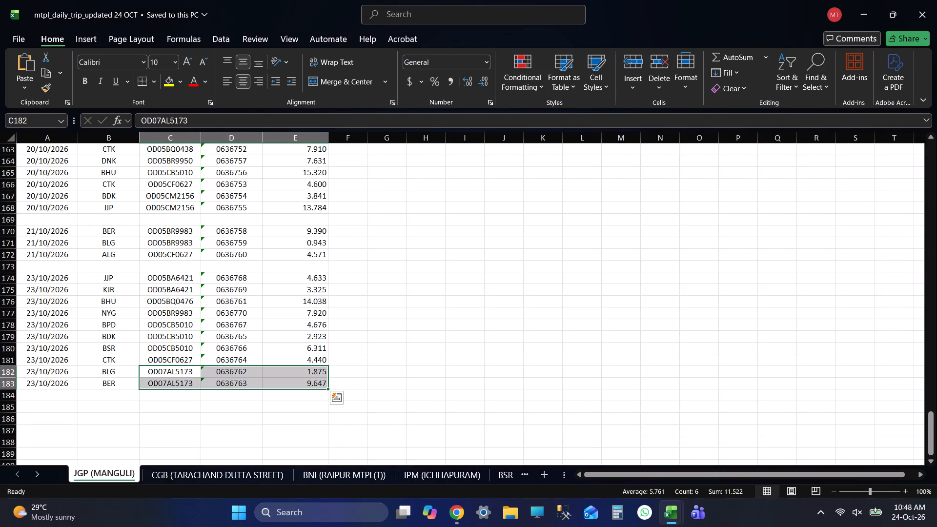
key("alt+Tab")
key("alt+Tab")
key("alt+Tab")
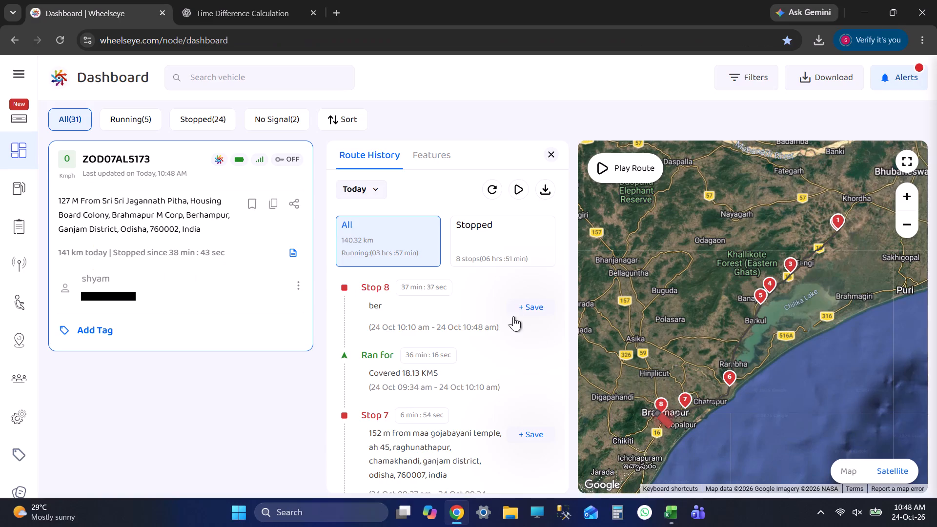
left_click(462, 297)
key("alt+Tab")
type("BER GWN")
key("Return")
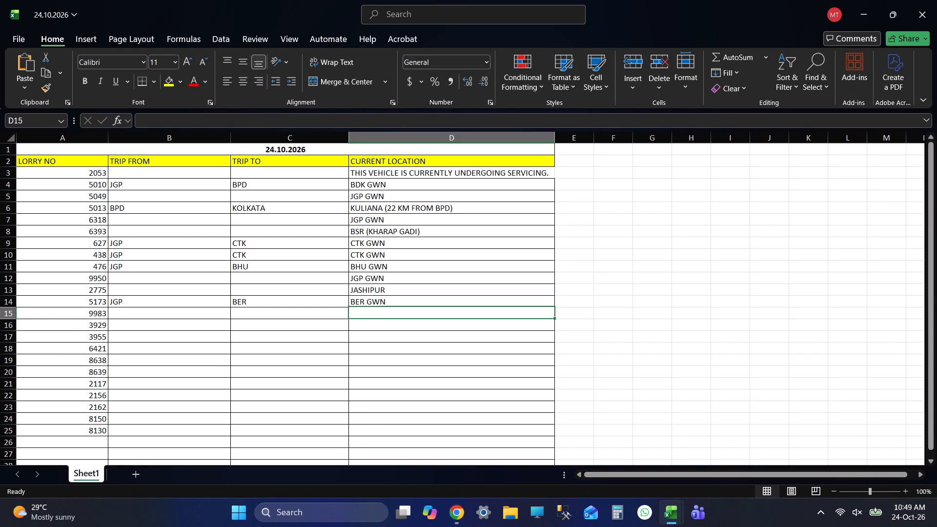
key("ctrl+s")
key("shift+Tab")
key("shift+Tab")
Switch to Wheelseye, search for vehicle 9983, and open its route history for today.
key("alt+Tab")
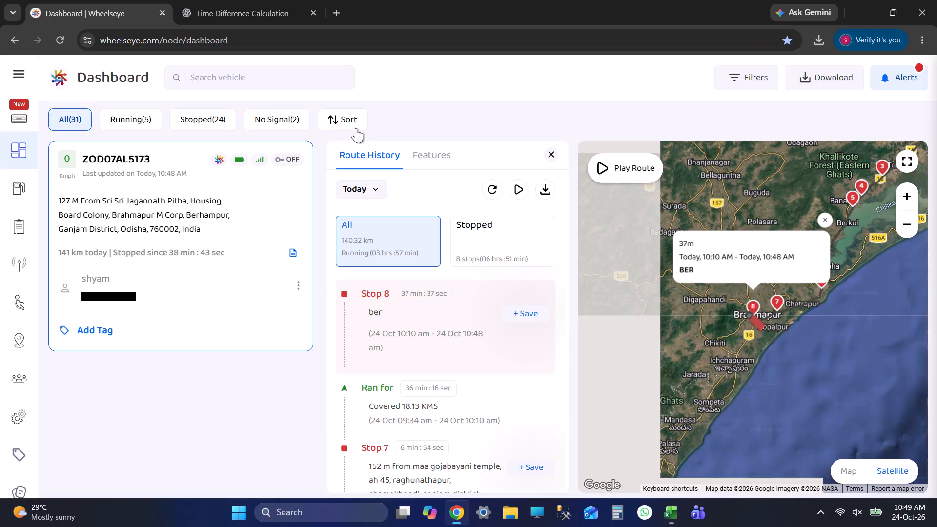
left_click(244, 80)
type("9983")
key("Return")
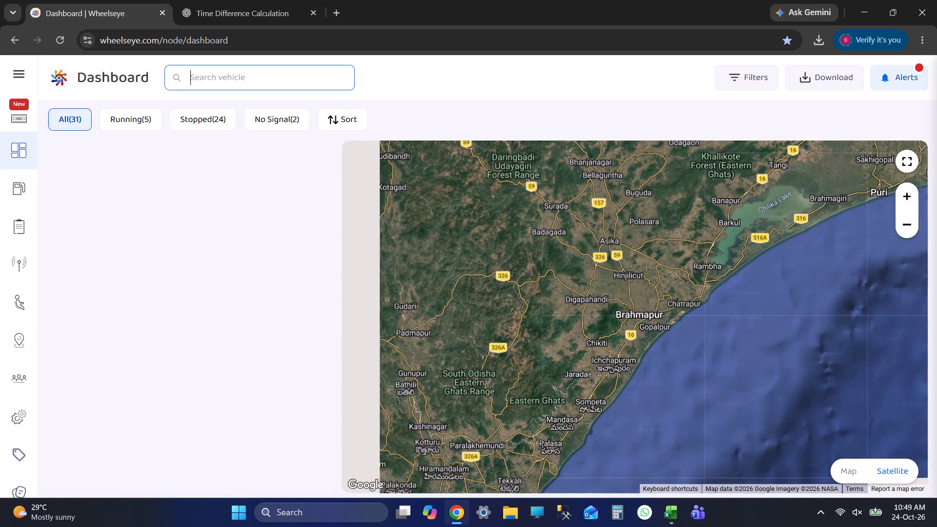
left_click(117, 235)
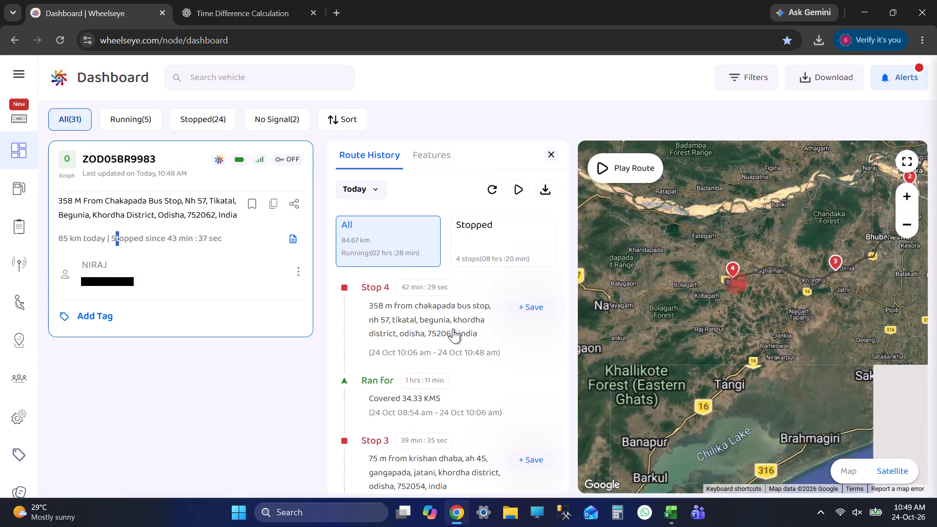
Examine each of vehicle 9983's stops today on the Wheelseye map, from the latest back to JGP and forward again.
left_click(453, 328)
scroll(755, 326, "down", 5)
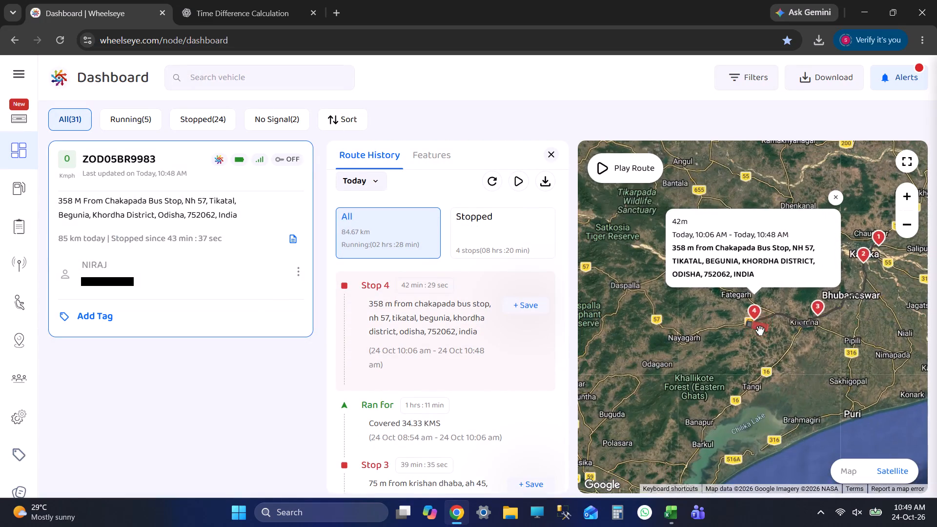
scroll(760, 330, "up", 3)
scroll(761, 330, "down", 7)
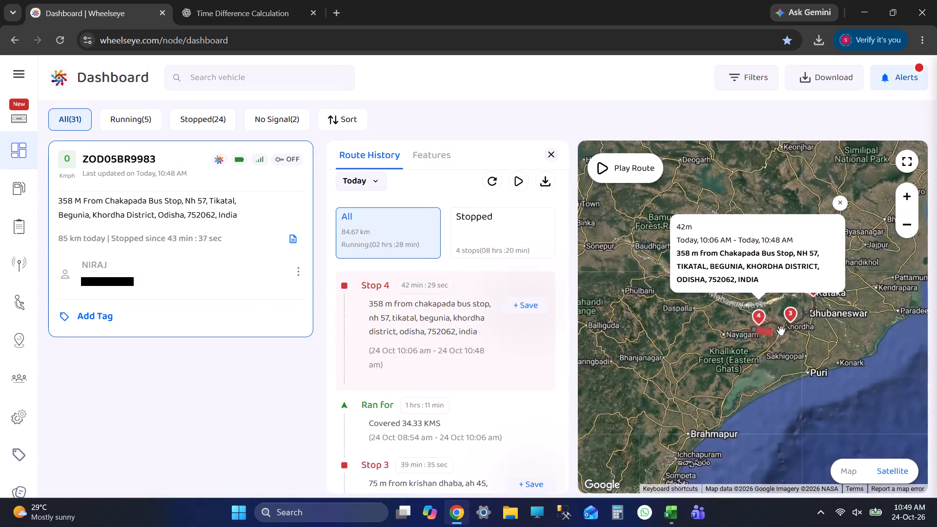
scroll(789, 325, "up", 7)
scroll(441, 378, "down", 2)
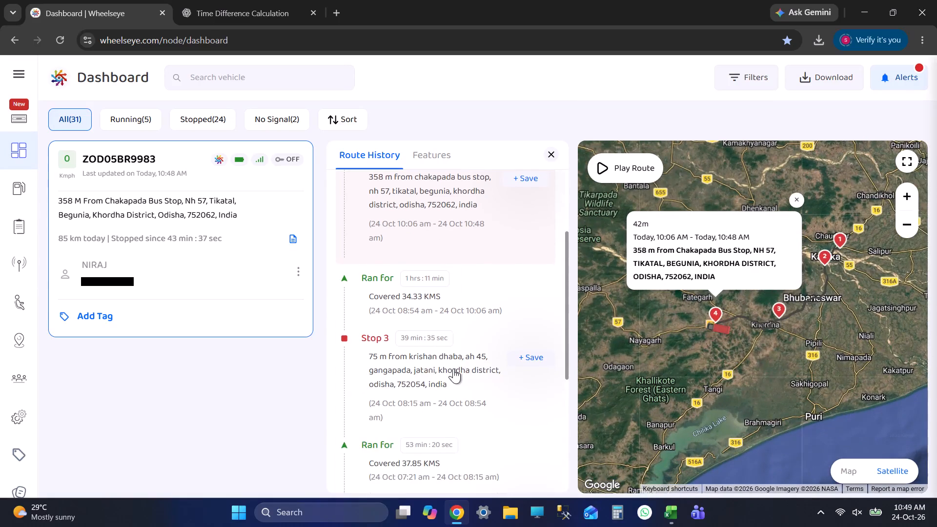
left_click(453, 368)
scroll(457, 374, "down", 3)
left_click(460, 331)
scroll(469, 323, "down", 2)
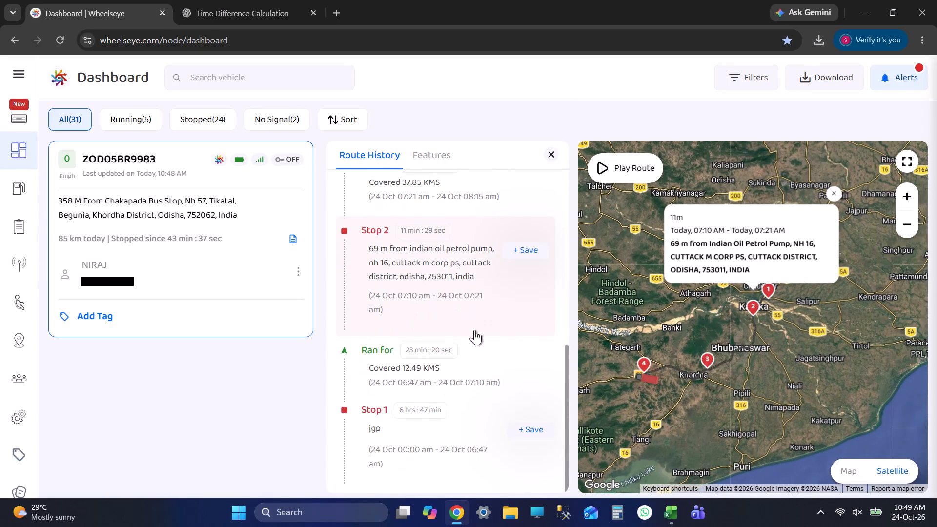
left_click(411, 447)
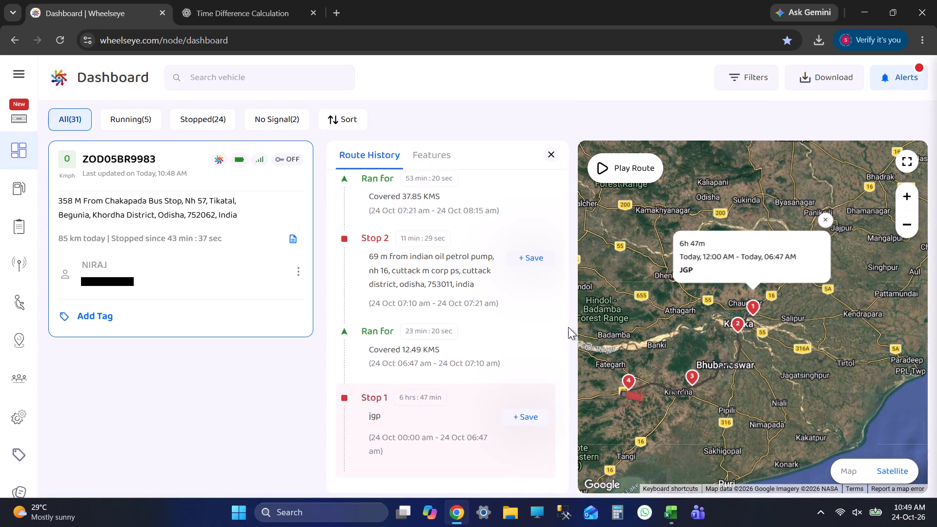
scroll(550, 331, "up", 3)
left_click(473, 292)
scroll(459, 330, "up", 3)
left_click(451, 319)
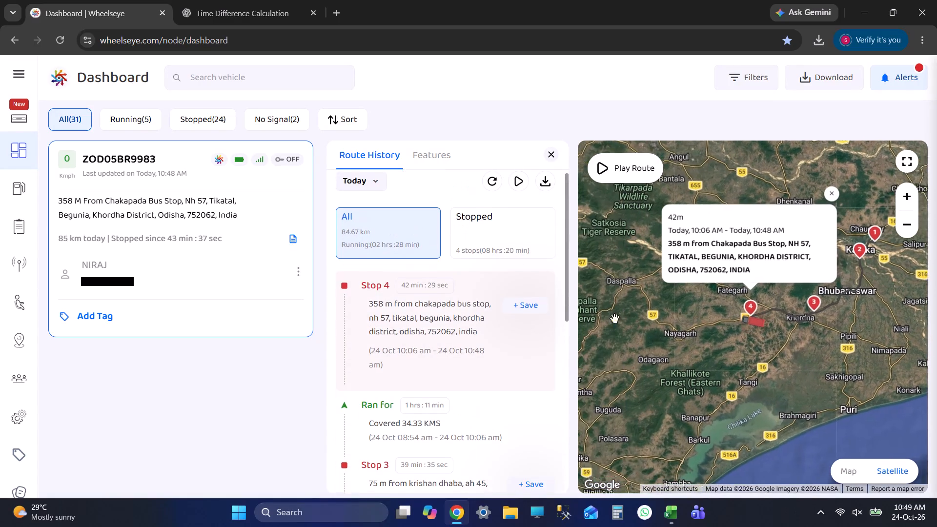
Inspect the surroundings of vehicle 9983's latest stop near Tikatal closely on the satellite map.
scroll(763, 321, "up", 15)
scroll(704, 282, "up", 2)
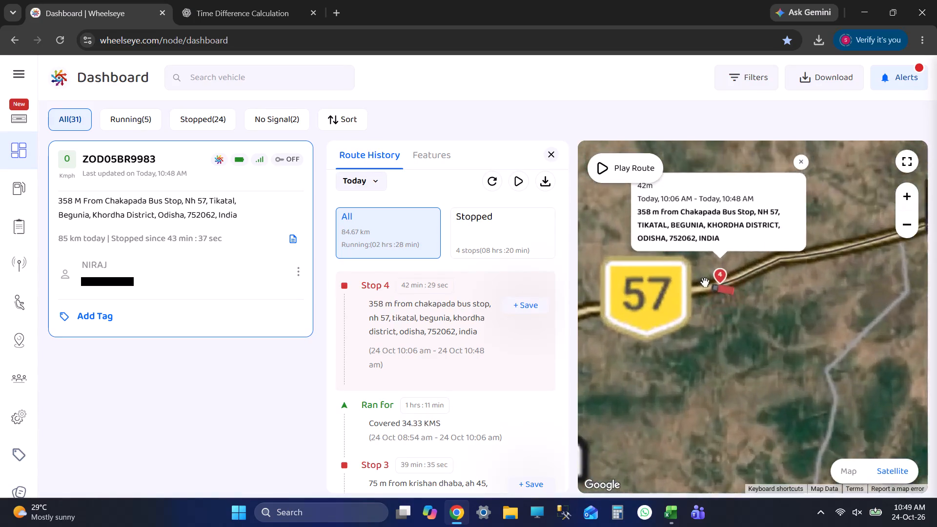
scroll(705, 282, "up", 5)
left_click_drag(757, 293, 754, 339)
scroll(753, 347, "up", 5)
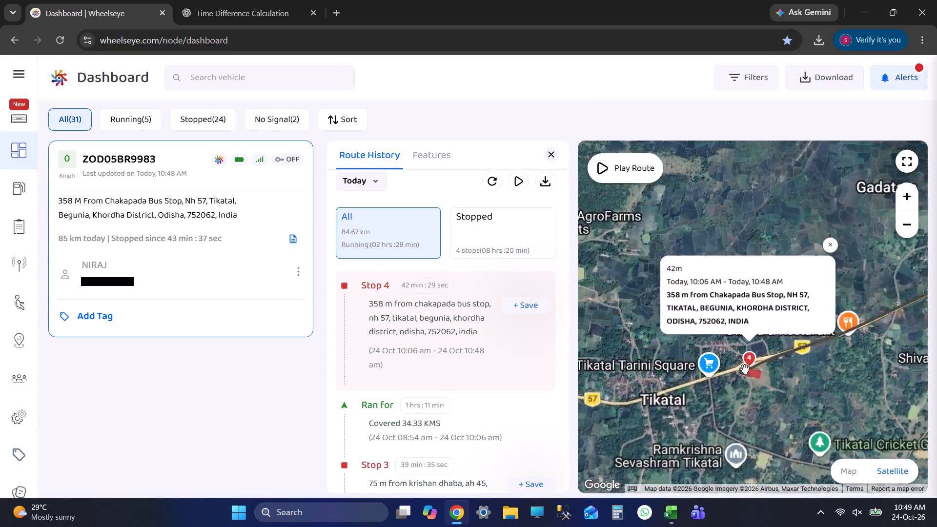
scroll(758, 370, "down", 1)
scroll(757, 373, "up", 6)
left_click_drag(754, 355, 752, 397)
scroll(770, 388, "up", 2)
left_click(793, 283)
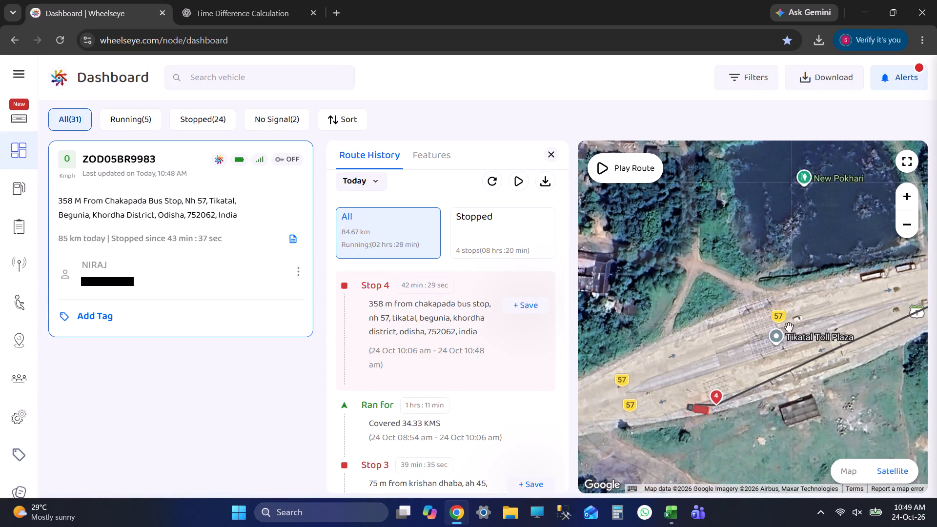
scroll(777, 352, "up", 1)
scroll(770, 355, "down", 9)
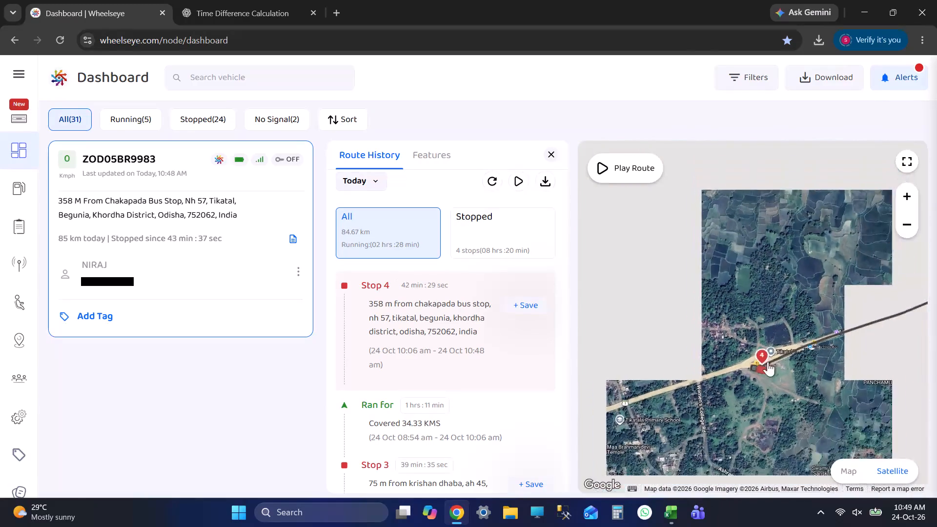
scroll(768, 362, "down", 1)
Recentre the map on vehicle 9983's latest stop and compare its position with the surrounding towns, closing the stop's details.
left_click(448, 326)
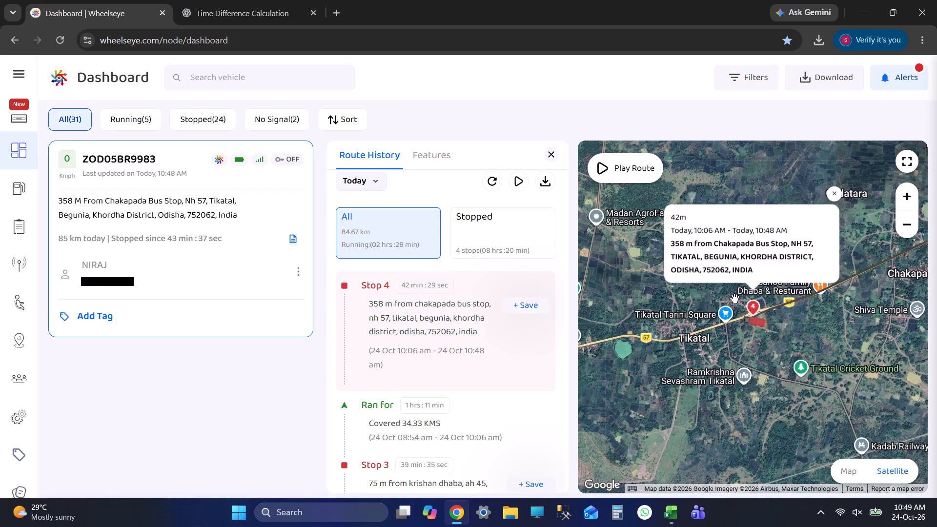
scroll(734, 299, "down", 7)
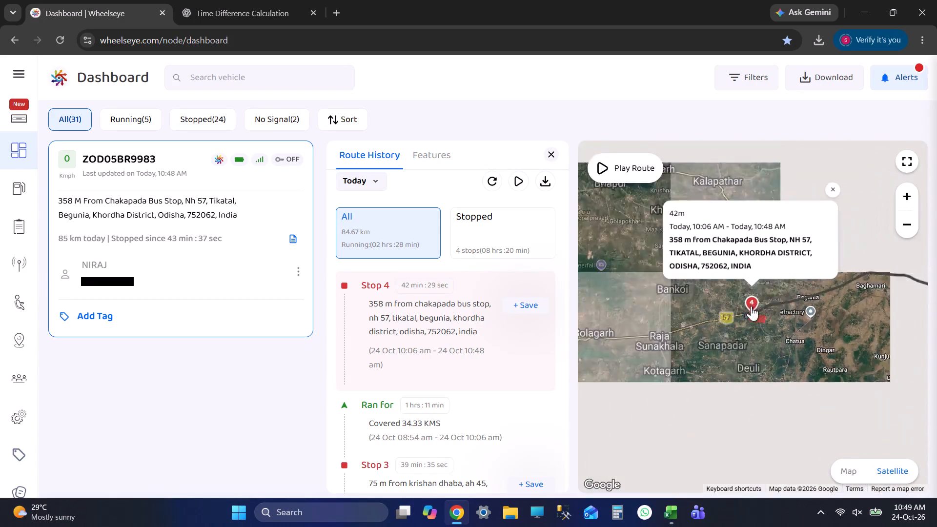
left_click(835, 190)
scroll(758, 310, "down", 1)
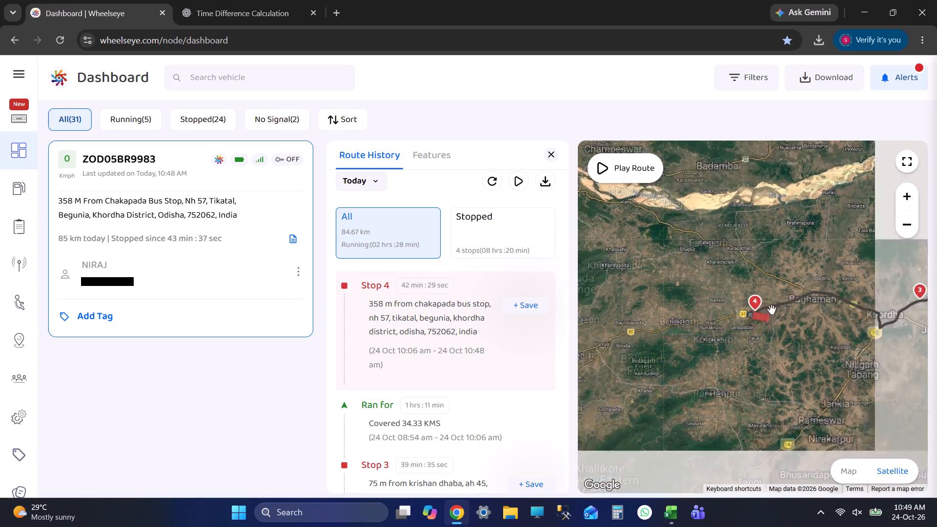
scroll(766, 316, "up", 3)
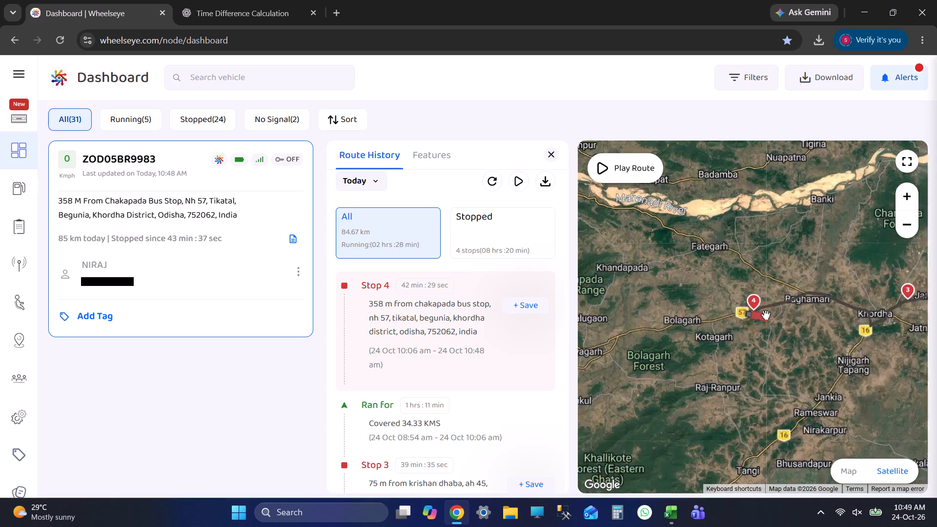
scroll(766, 305, "down", 5)
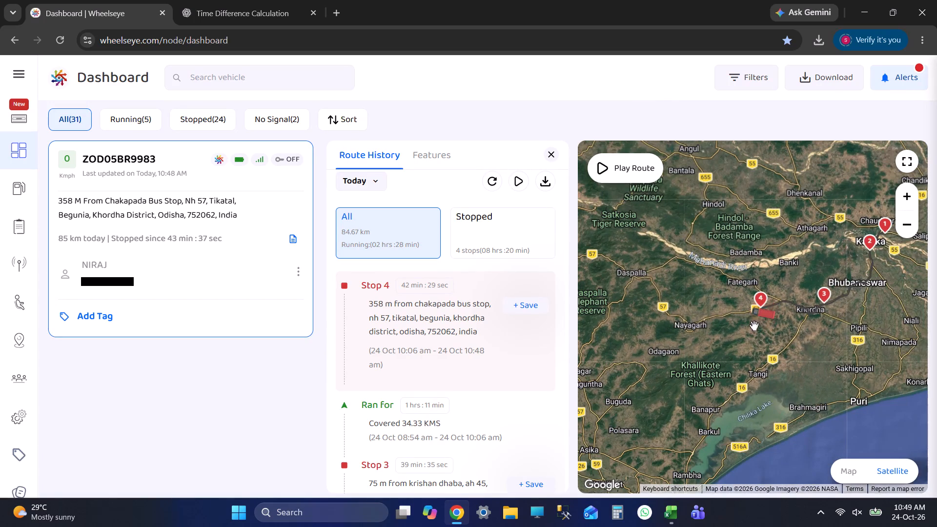
Find lorry 9983's 23/10/2026 trip in the mtpl_daily_trip workbook, then enter its trip from JGP to NYG in the 24.10.2026 workbook.
key("alt+Tab")
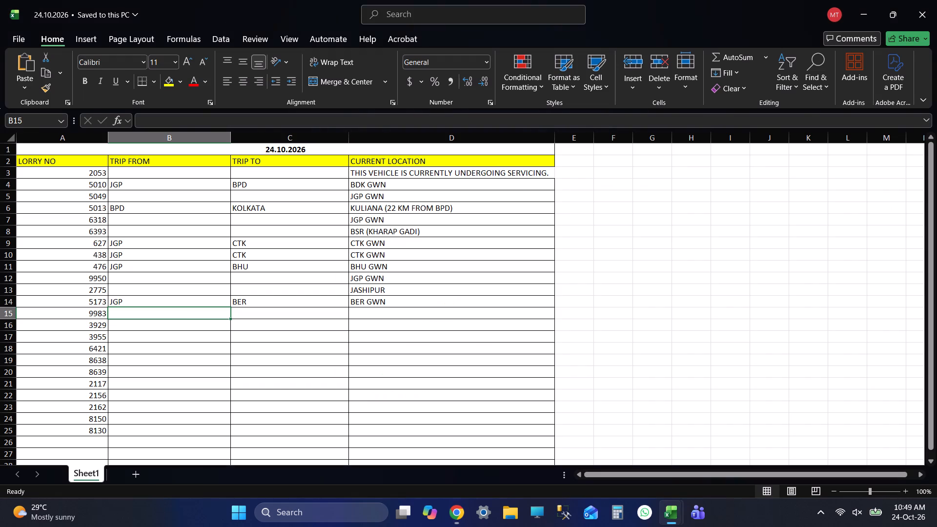
key("alt+Tab")
key("alt+Tab")
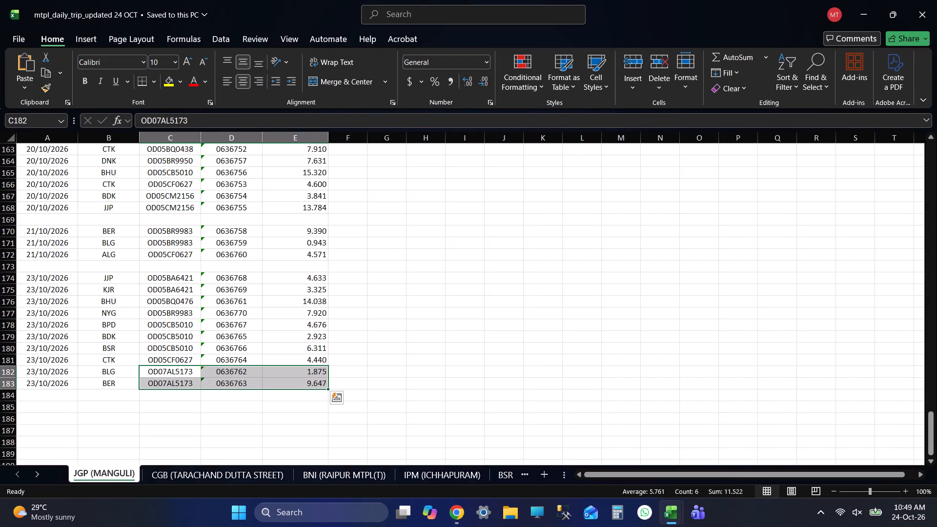
key("alt+Tab")
key("alt+Tab")
left_click(188, 310)
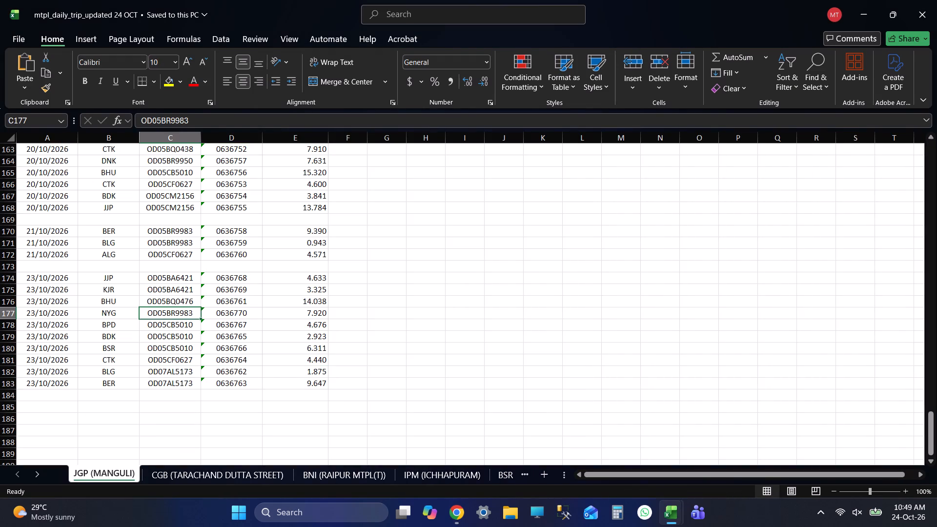
key("alt+Tab")
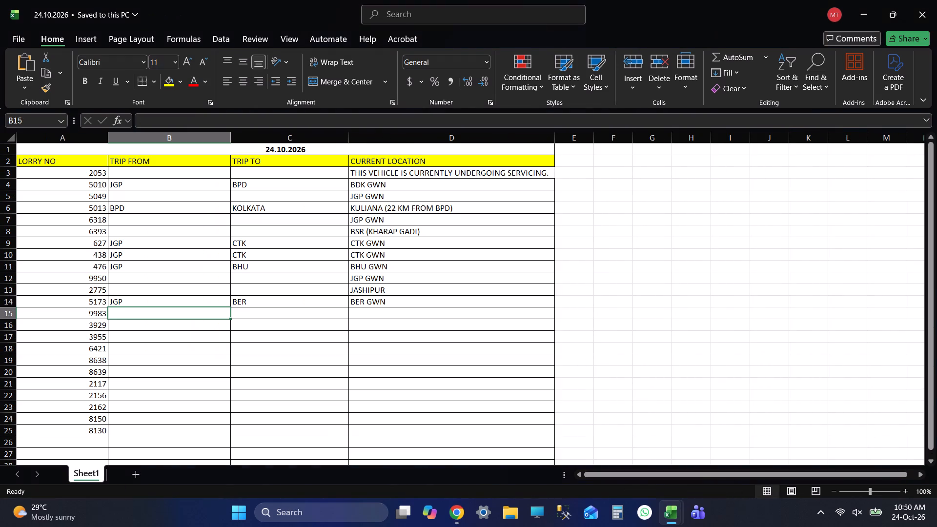
type("JGP")
key("Tab")
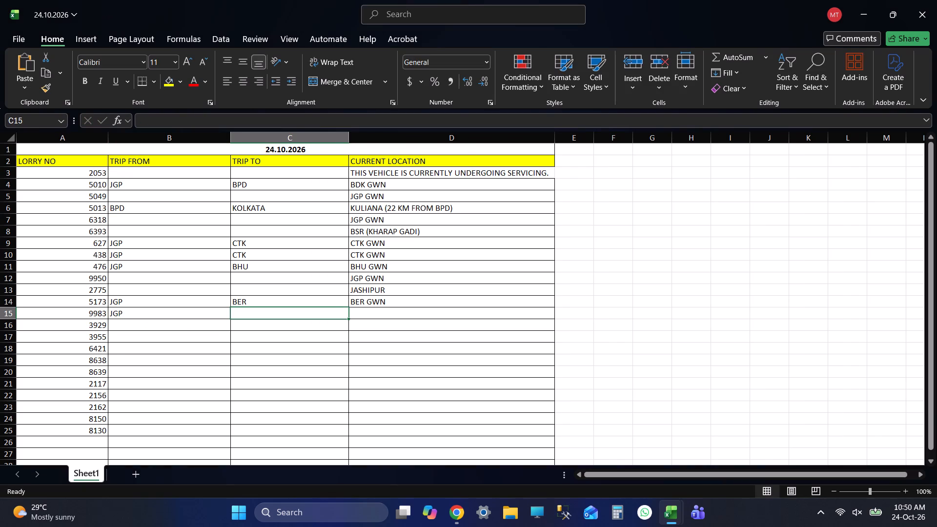
type("NYG")
key("Tab")
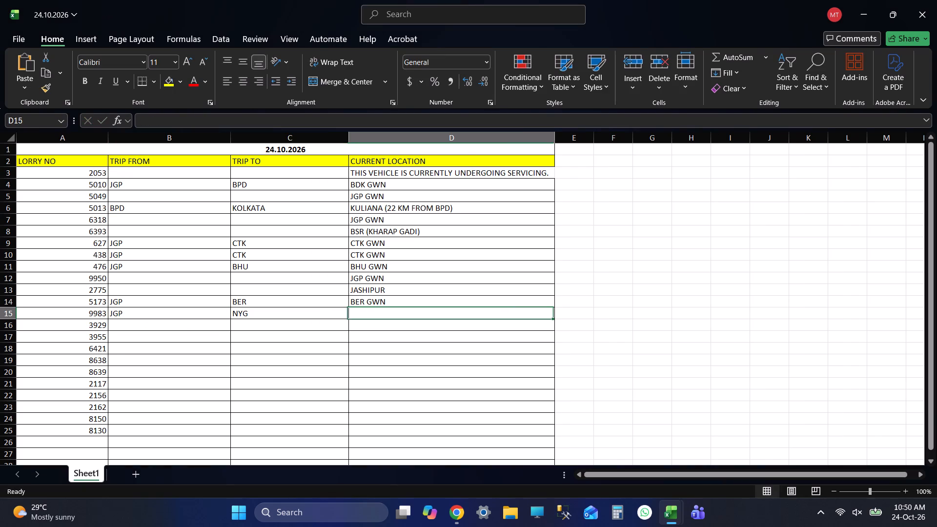
Enter NEAR NYG GWN as lorry 9983's current location and save the workbook.
type("NEAR NYG")
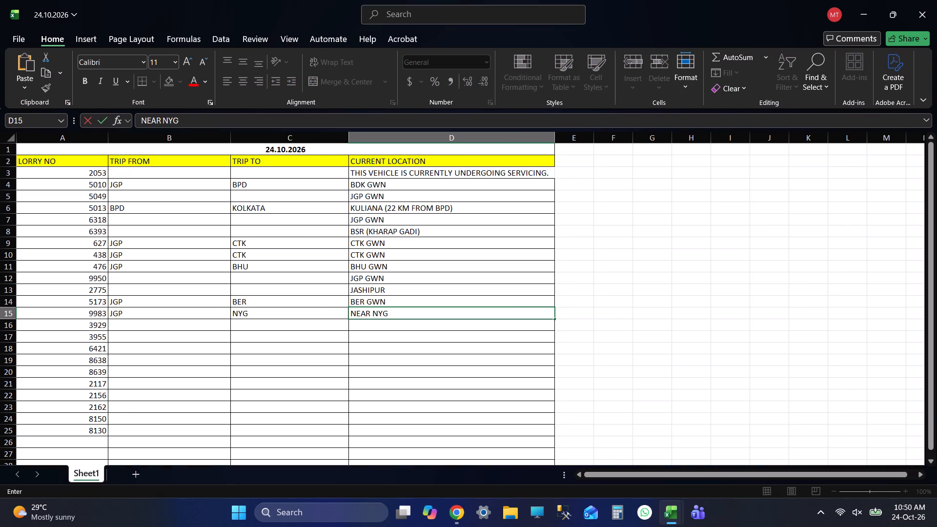
key("space")
type("GWN")
key("Return")
key("ctrl+s")
key("ctrl+s")
key("ctrl+s")
key("ctrl+s")
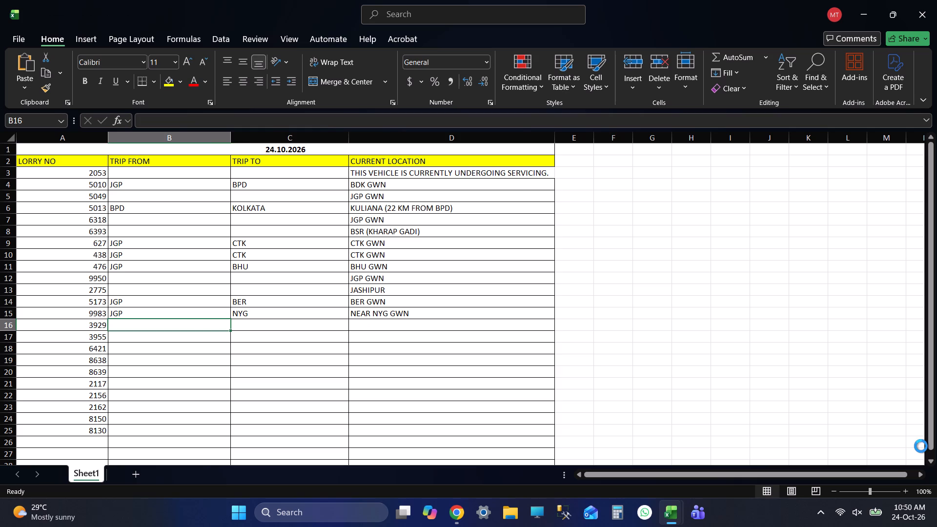
key("ctrl+s")
Clear lorry 9983's current location entry in the 24.10.2026 workbook.
left_click(438, 313)
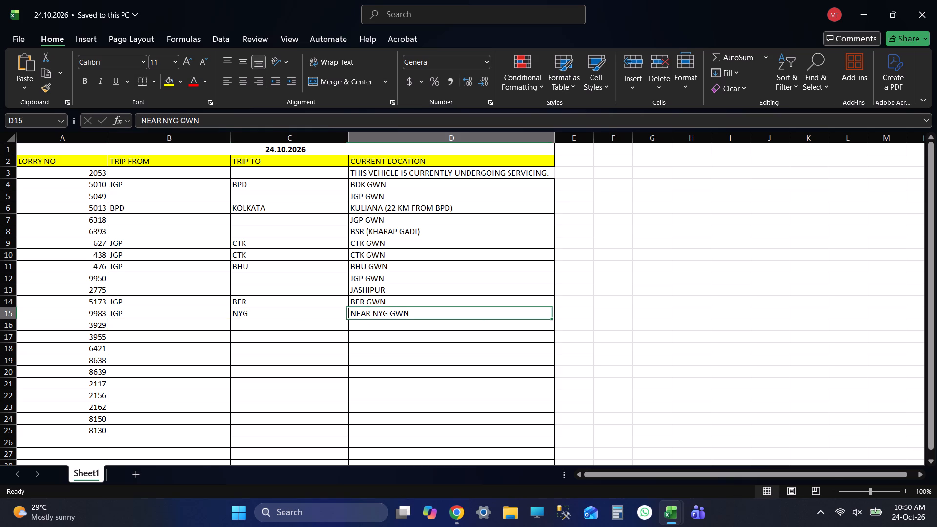
key("Delete")
Switch to Wheelseye and examine vehicle 9983's latest stop against the nearby towns on the satellite map.
key("alt+Tab")
key("alt+Tab")
key("alt+Tab")
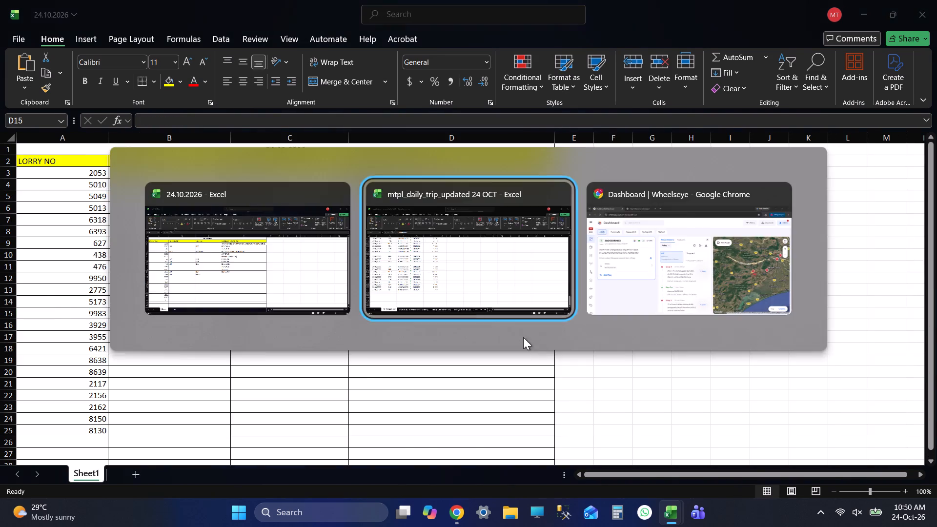
key("alt+Tab")
scroll(760, 304, "up", 1)
scroll(759, 304, "down", 1)
scroll(759, 304, "up", 4)
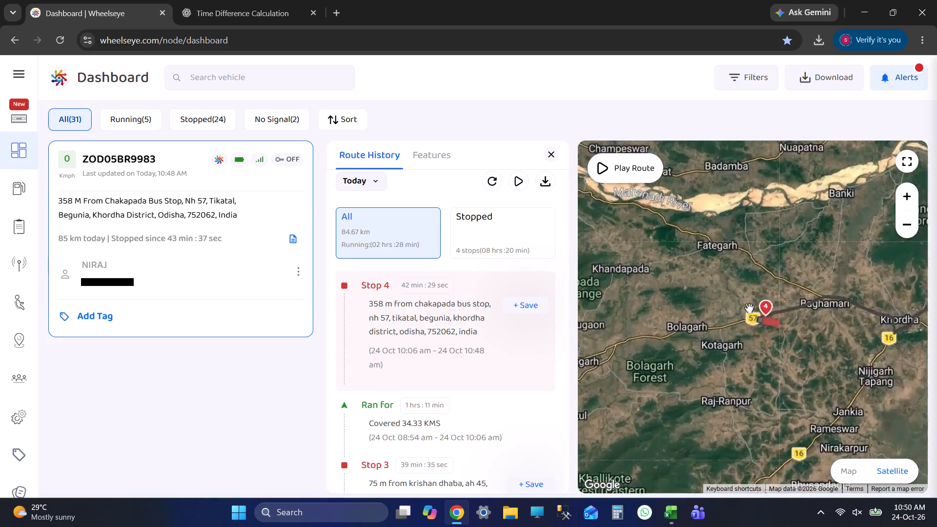
left_click_drag(729, 309, 804, 327)
scroll(793, 328, "down", 2)
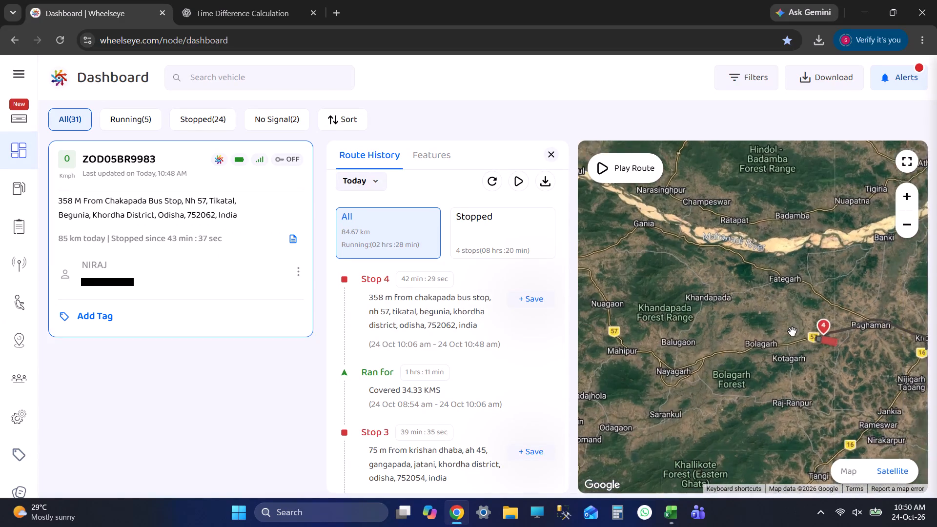
scroll(791, 333, "down", 1)
scroll(775, 344, "up", 3)
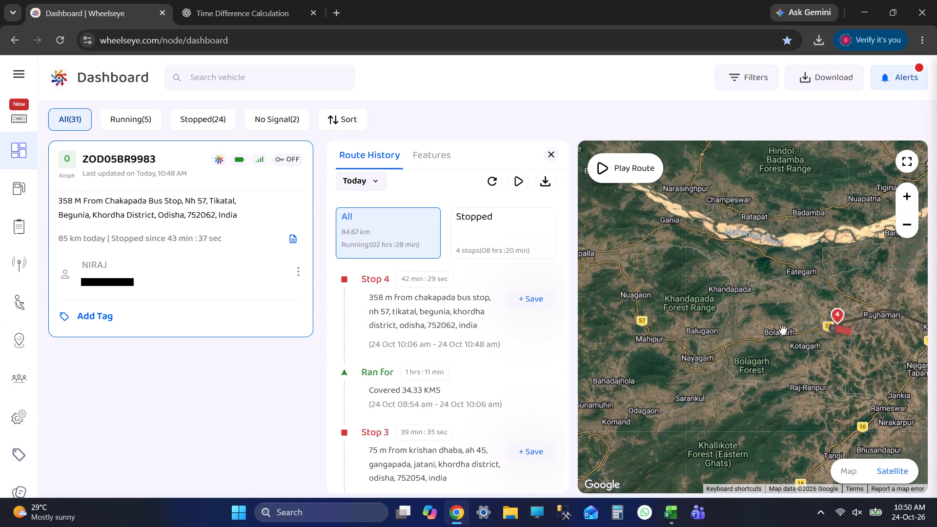
scroll(807, 324, "up", 4)
scroll(855, 329, "up", 1)
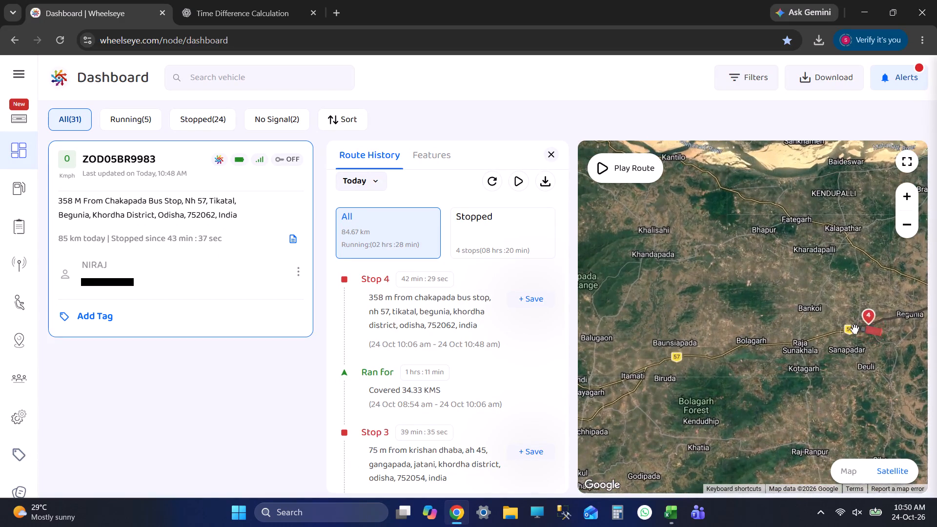
scroll(855, 329, "up", 7)
left_click_drag(872, 314, 760, 330)
scroll(763, 327, "up", 4)
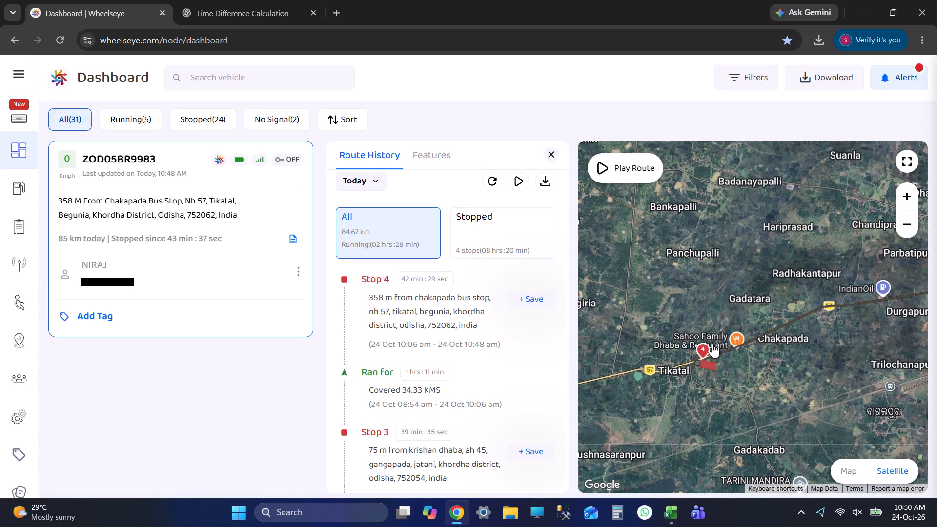
Compare vehicle 9983's latest stop with the towns along its route at wider and closer map scales.
scroll(713, 343, "down", 11)
scroll(717, 333, "up", 6)
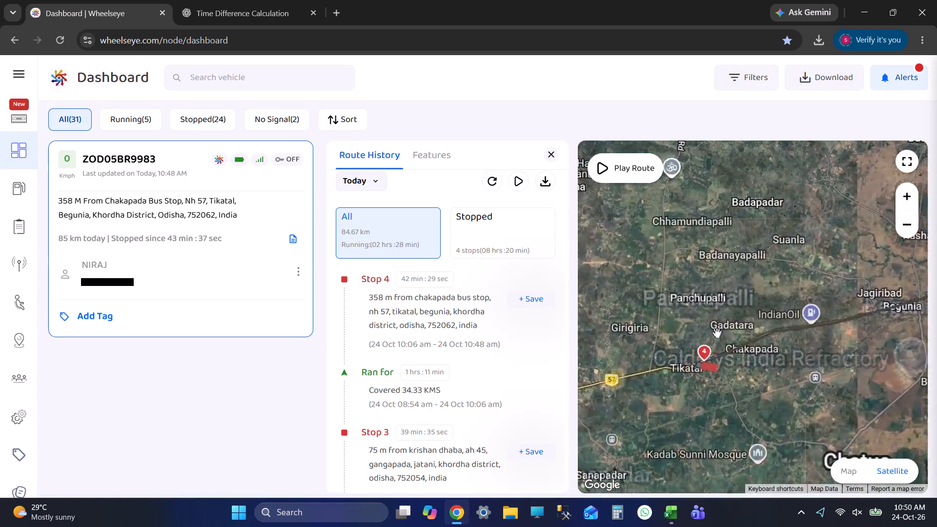
scroll(717, 333, "up", 1)
scroll(713, 331, "down", 18)
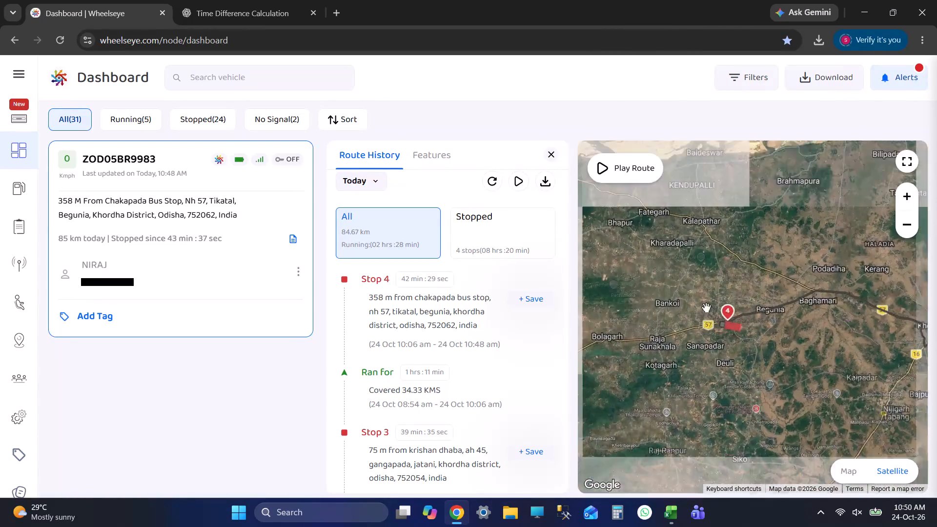
left_click_drag(712, 288, 774, 300)
scroll(779, 308, "down", 1)
scroll(779, 311, "up", 1)
scroll(779, 312, "down", 5)
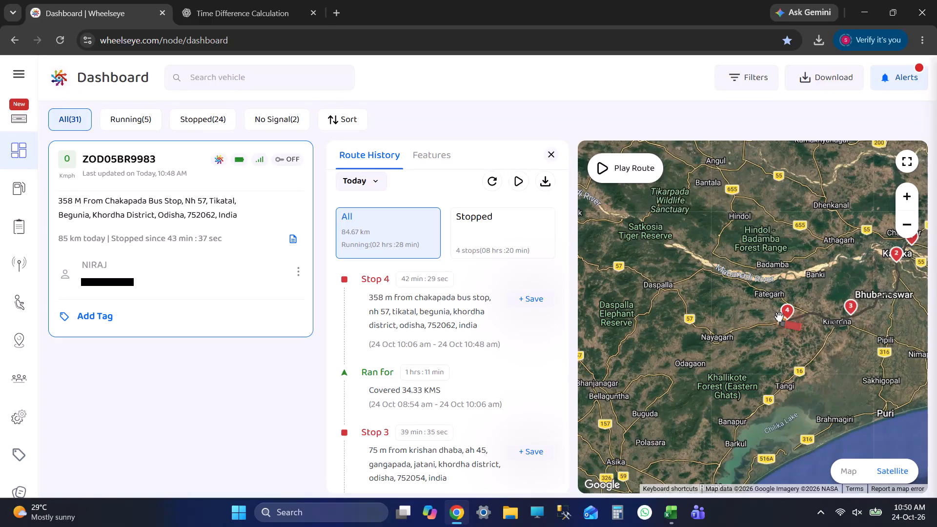
left_click_drag(796, 315, 745, 326)
scroll(728, 339, "up", 3)
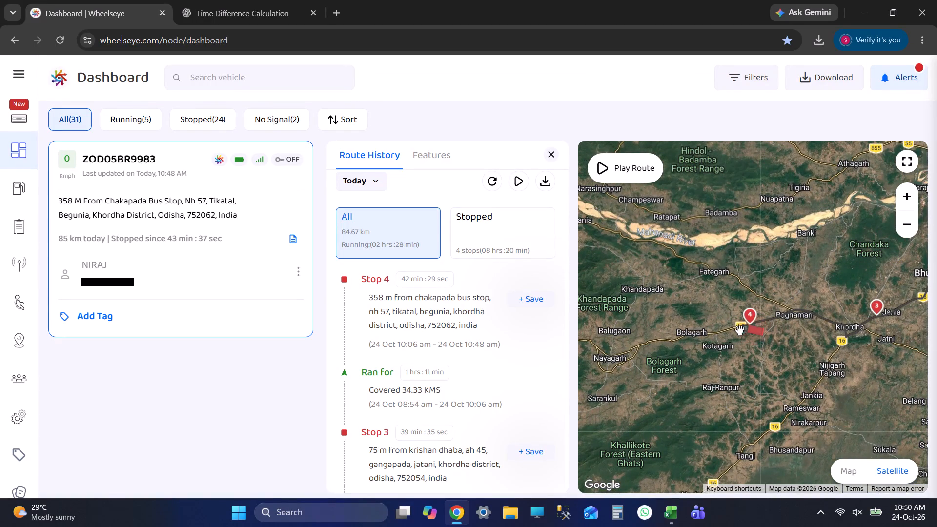
left_click_drag(713, 329, 763, 327)
Enter NEAR BOLAGARH as lorry 9983's current location in the 24.10.2026 workbook, rechecking the place name in Wheelseye, and save.
key("alt+Tab")
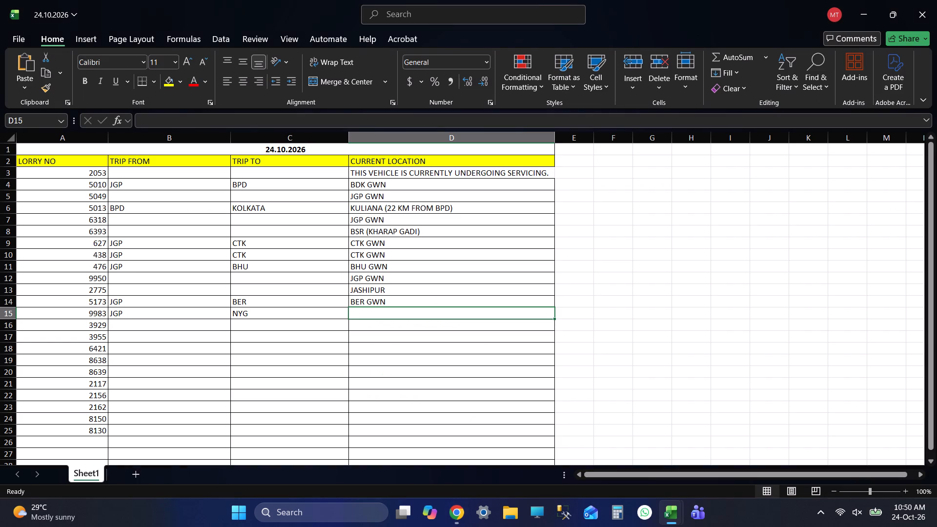
type("NEAR")
key("space")
key("alt+Tab")
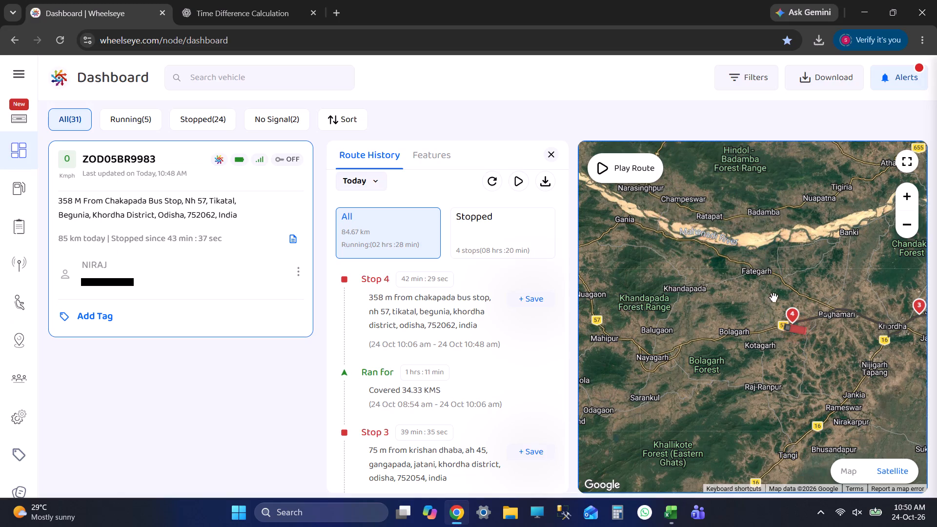
key("alt+Tab")
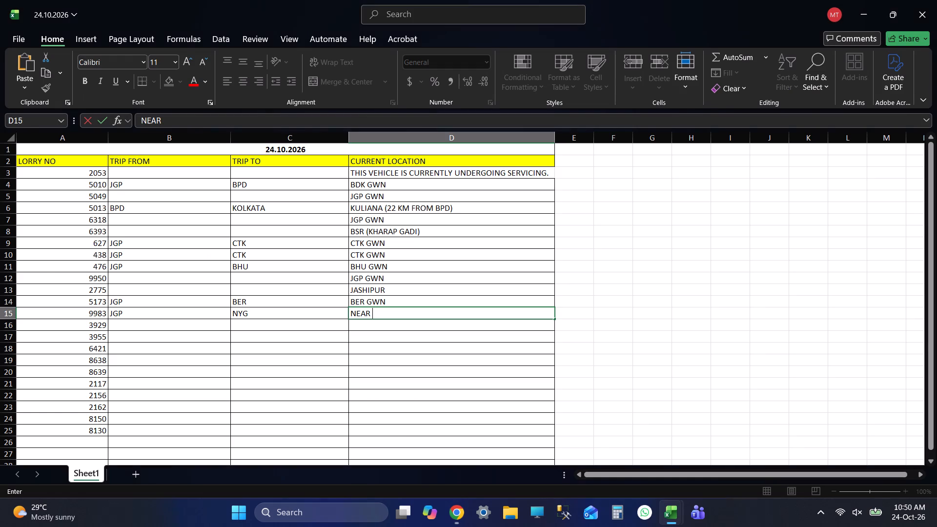
type("BOLA")
type("GARH")
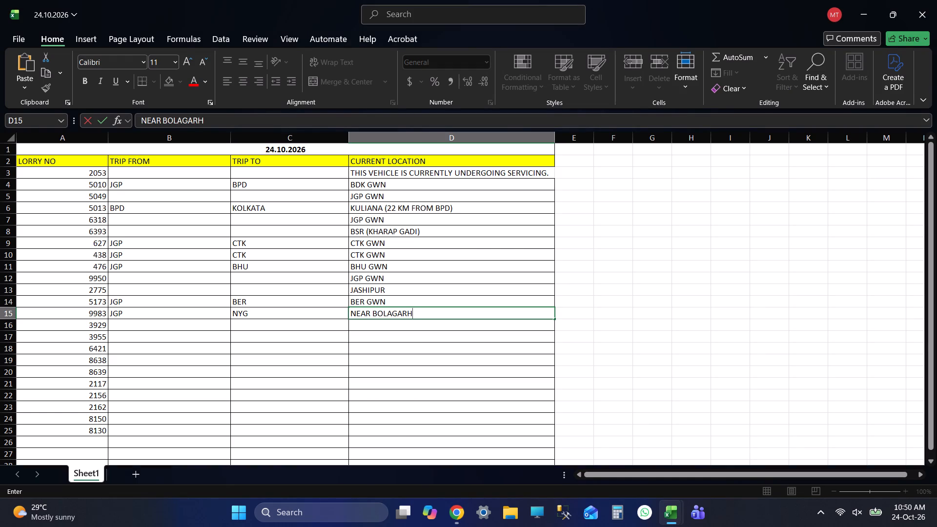
key("alt+Tab")
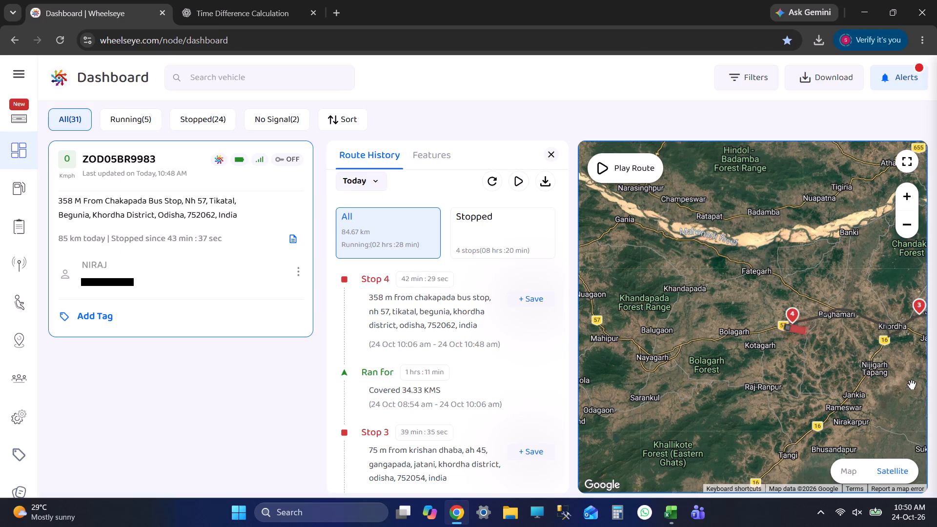
key("alt+Tab")
key("alt+Tab")
key("alt+Tab")
key("Return")
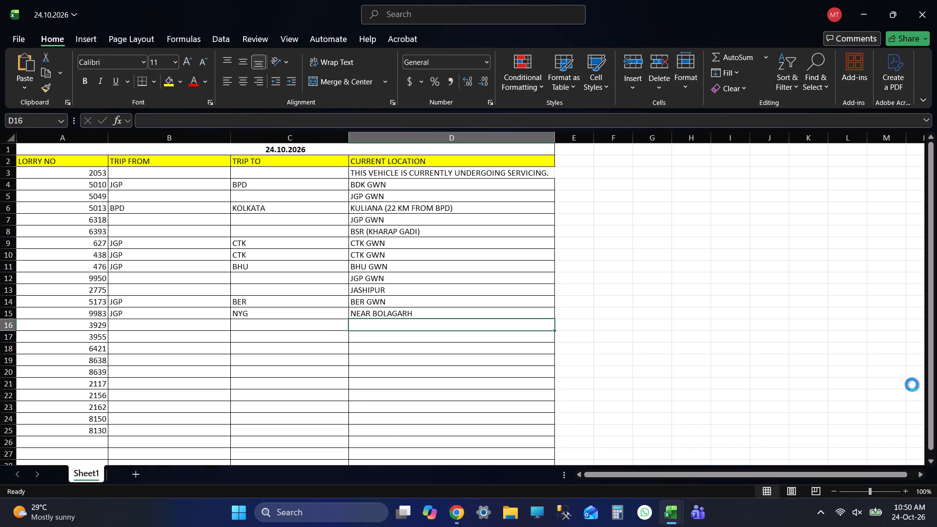
key("ctrl+s")
Search Wheelseye for vehicle 3929, open its route history for today and inspect both of its stops.
key("shift+Tab")
key("shift+Tab")
key("alt+Tab")
left_click(194, 86)
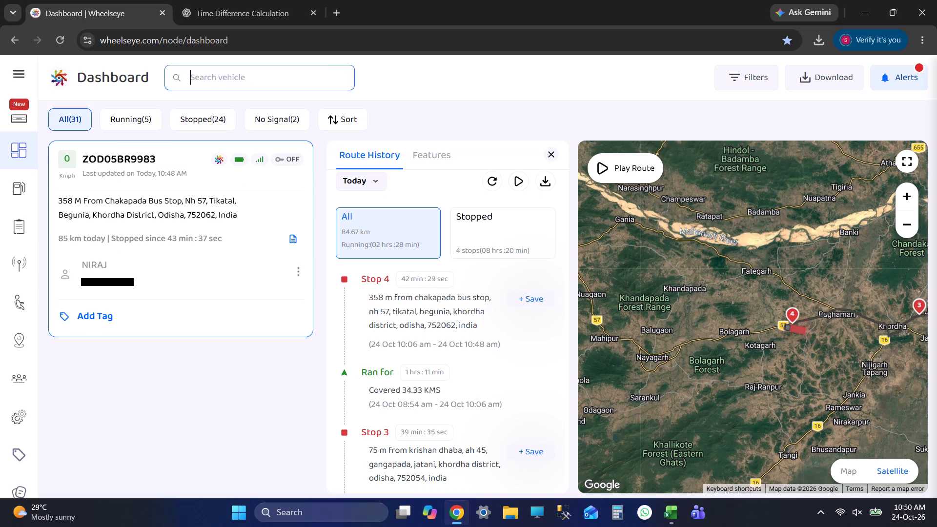
type("3929")
key("Return")
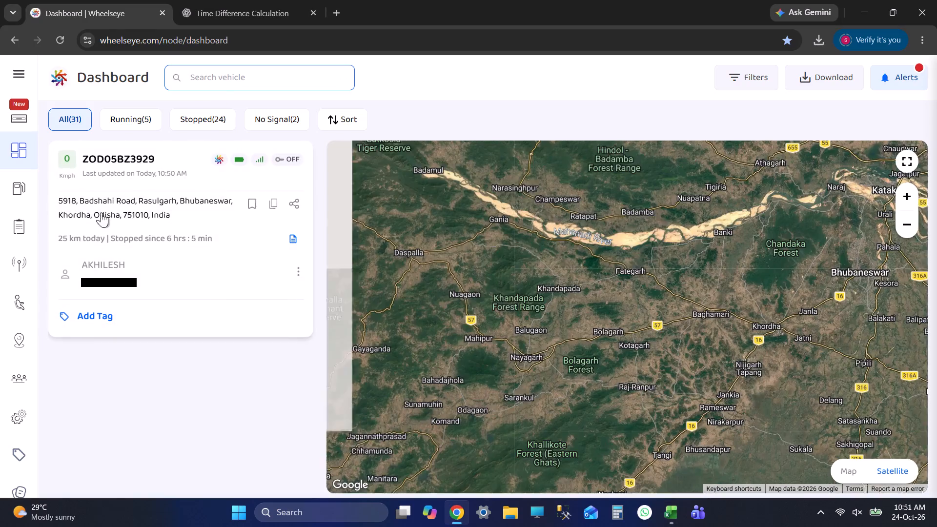
left_click(124, 200)
left_click(452, 314)
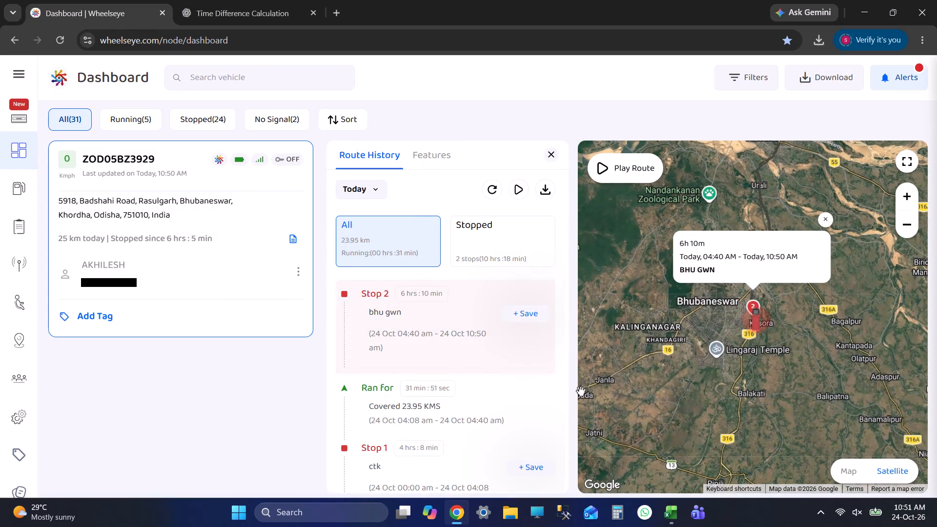
scroll(437, 425, "down", 3)
left_click(435, 421)
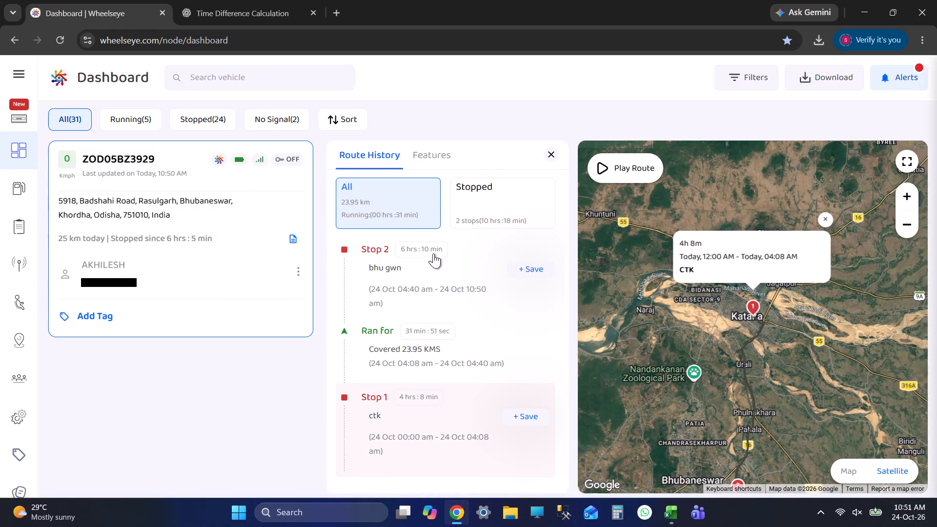
Find lorry 3929's 19/10/2026 trips on the BNI (RAIPUR MTPL(T)) sheet of the mtpl_daily_trip workbook.
key("alt+Tab")
key("alt+Tab")
key("alt+Tab")
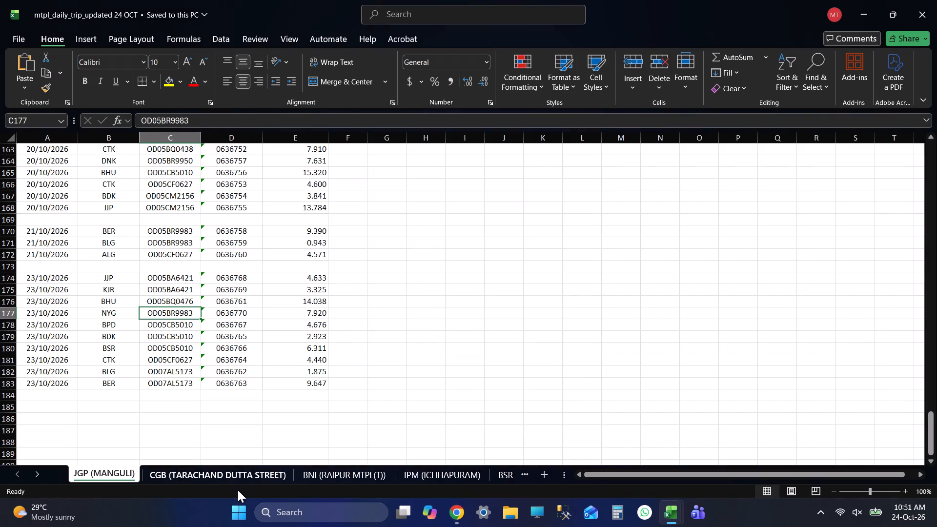
left_click(323, 481)
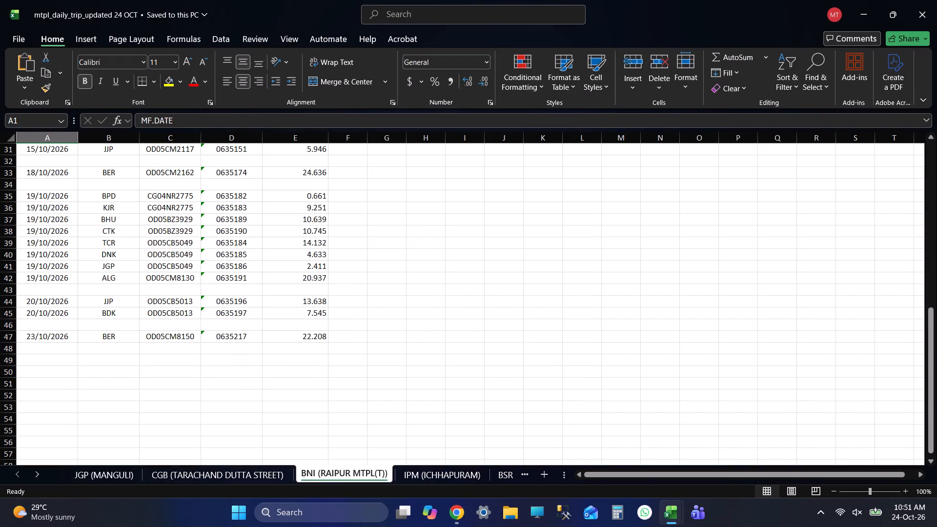
key("alt+Tab")
key("alt+Tab")
left_click_drag(160, 218, 289, 228)
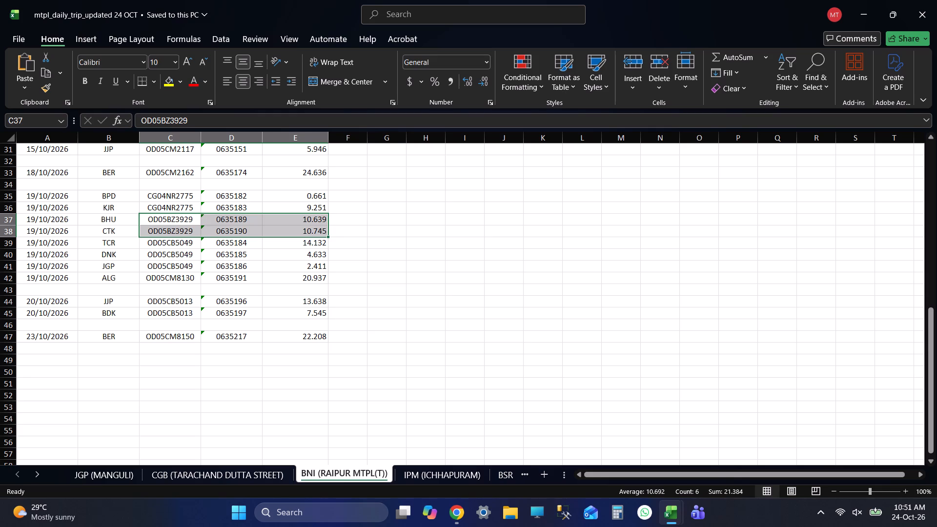
key("alt+Tab")
key("alt+Tab")
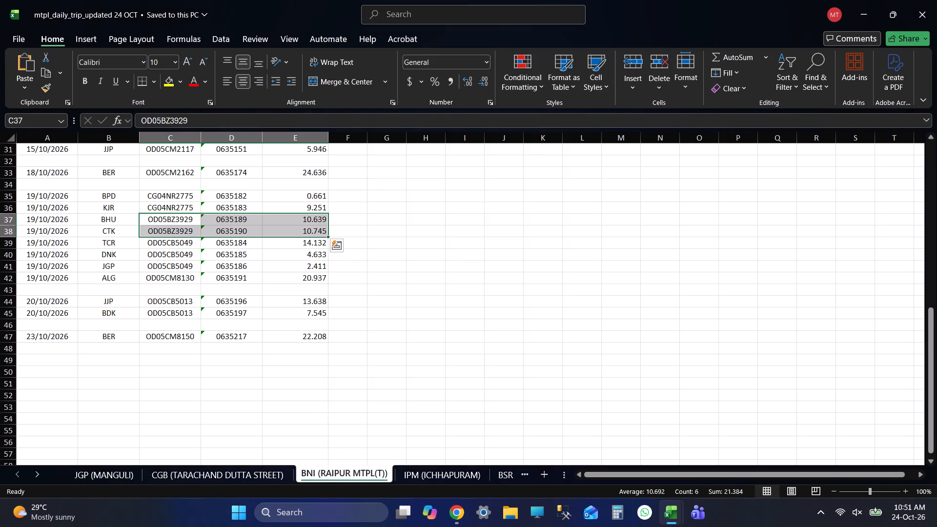
Enter lorry 3929's trip from BNI to BHU with current location BHU GWN in the 24.10.2026 workbook, and save.
key("alt+Tab")
type("BNI")
key("Tab")
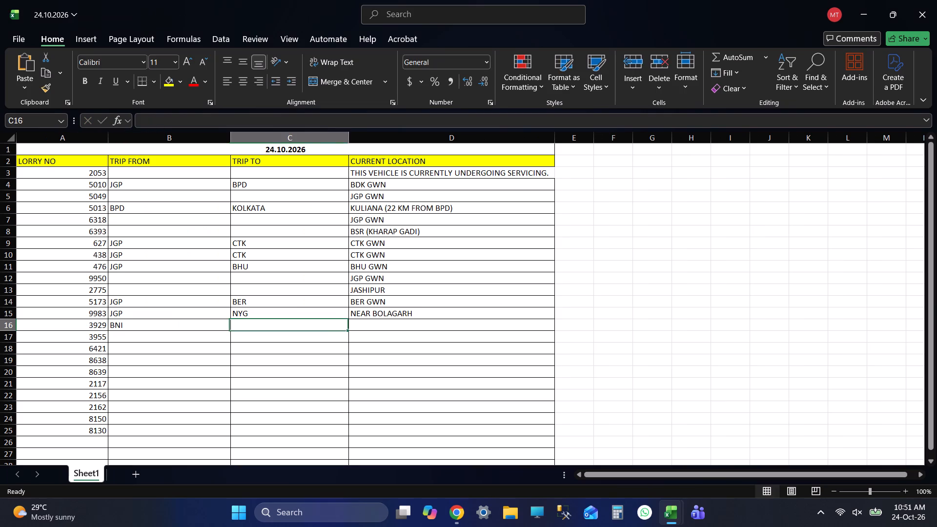
type("BHU")
key("Tab")
type("BHU GWN")
key("Return")
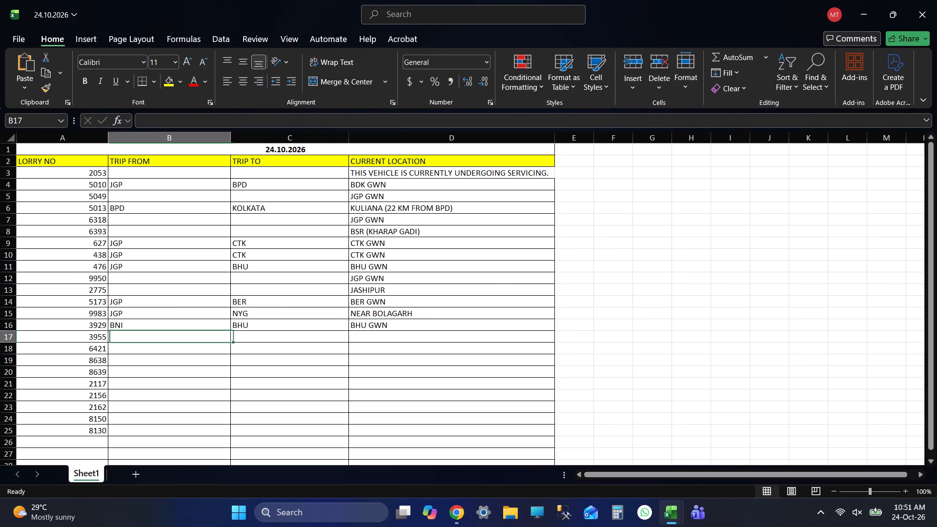
key("ctrl+s")
Search Wheelseye for vehicle 3955 and open its route history for today.
key("alt+Tab")
key("alt+Tab")
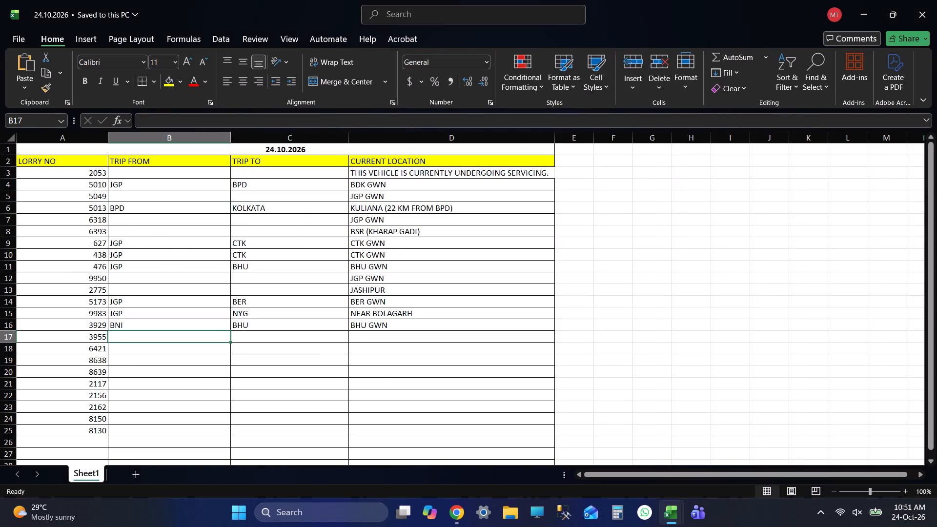
key("alt+Tab")
key("alt+Tab")
left_click(255, 83)
key("alt+Tab")
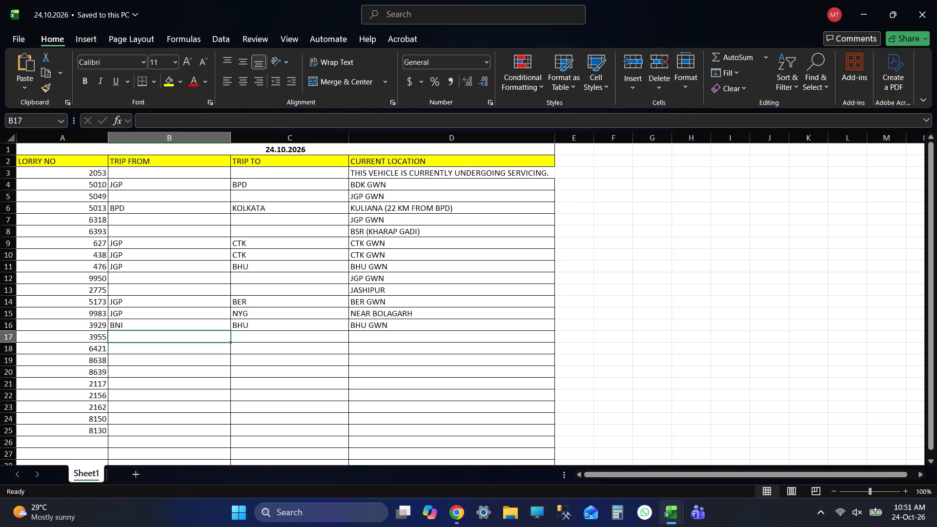
key("alt+Tab")
type("3955")
key("Return")
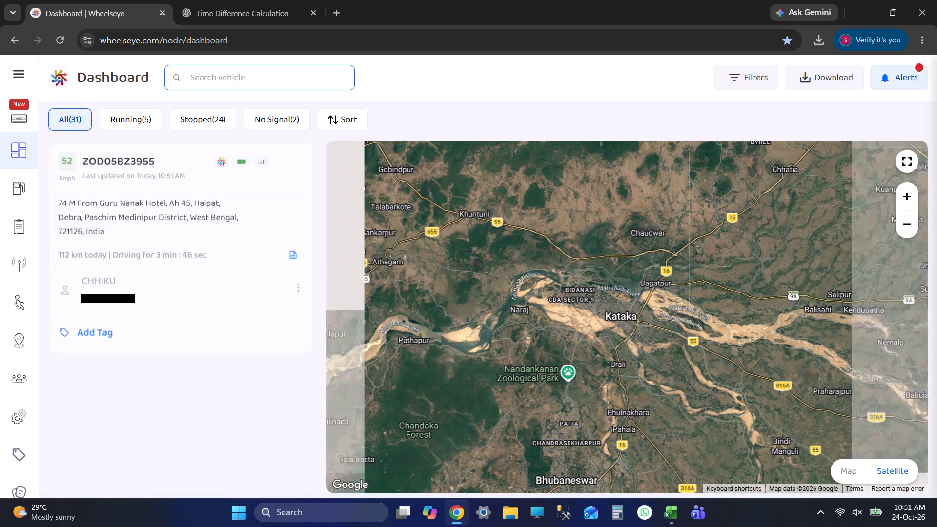
left_click(161, 209)
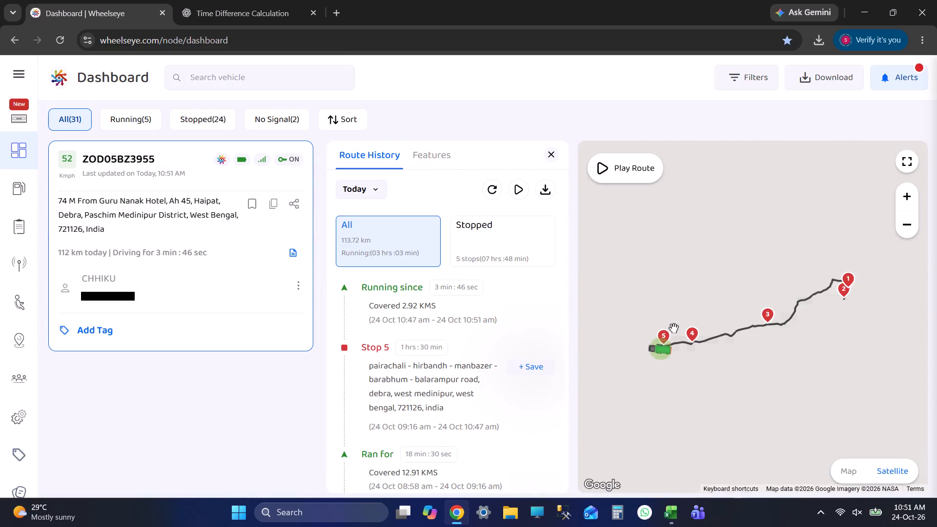
Examine vehicle 3955's Stop 5 and the surrounding places on the satellite map.
left_click(466, 354)
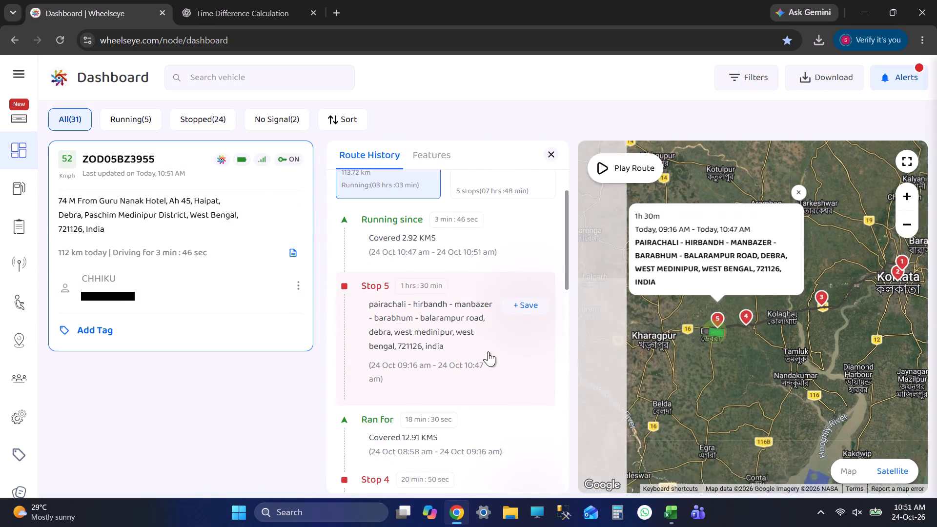
scroll(775, 321, "up", 3)
scroll(736, 316, "up", 7)
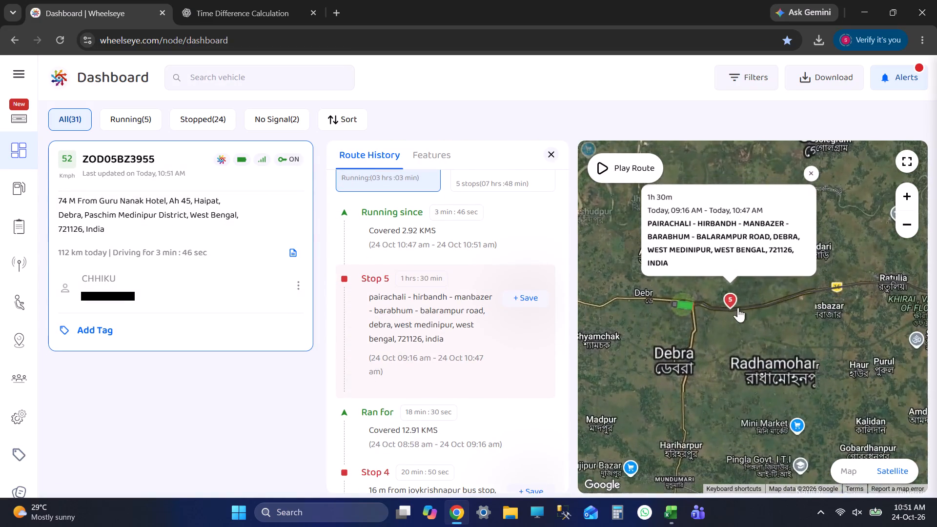
scroll(714, 313, "up", 2)
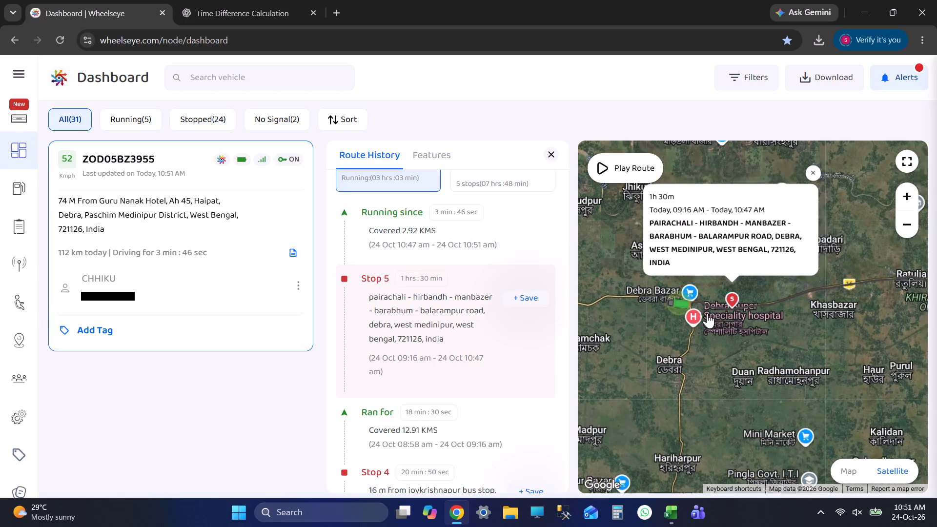
scroll(707, 313, "up", 20)
scroll(707, 313, "up", 2)
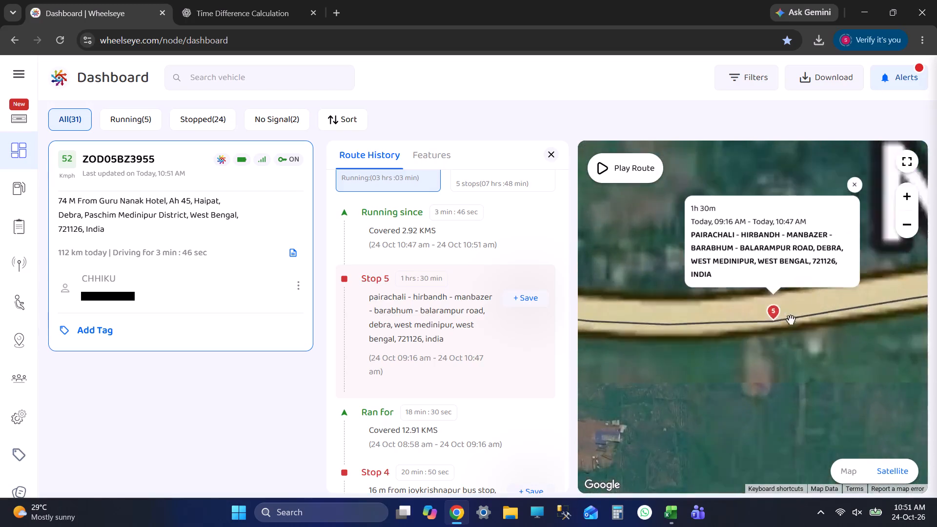
scroll(791, 320, "up", 3)
scroll(784, 327, "down", 1)
scroll(793, 327, "up", 8)
scroll(771, 326, "down", 5)
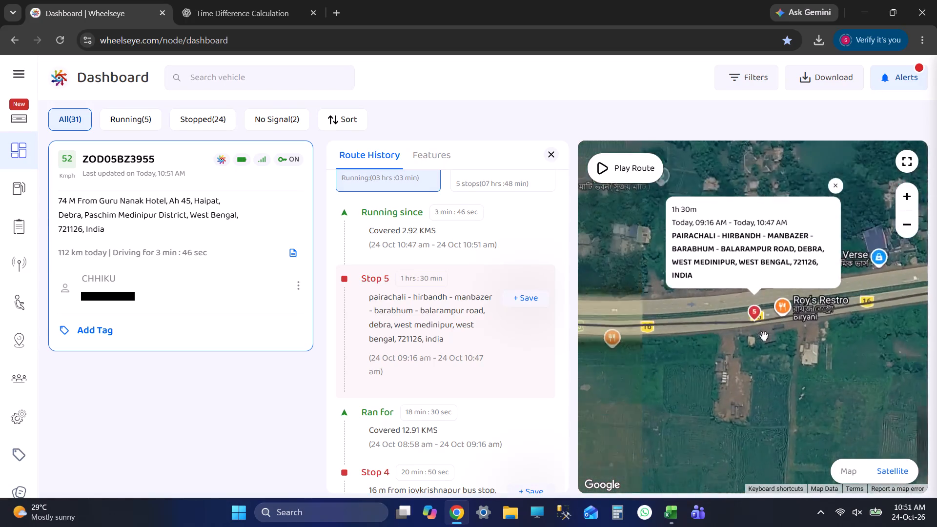
scroll(764, 339, "down", 17)
scroll(467, 399, "down", 4)
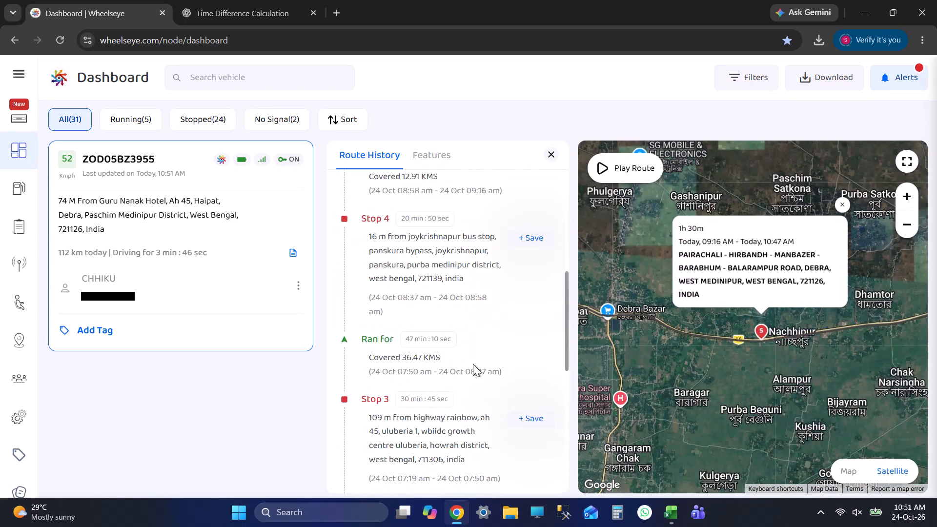
Inspect vehicle 3955's earlier stops in today's route history, including Stops 2 and 3, to find where the trip began.
scroll(472, 363, "down", 3)
left_click(447, 404)
scroll(683, 340, "down", 3)
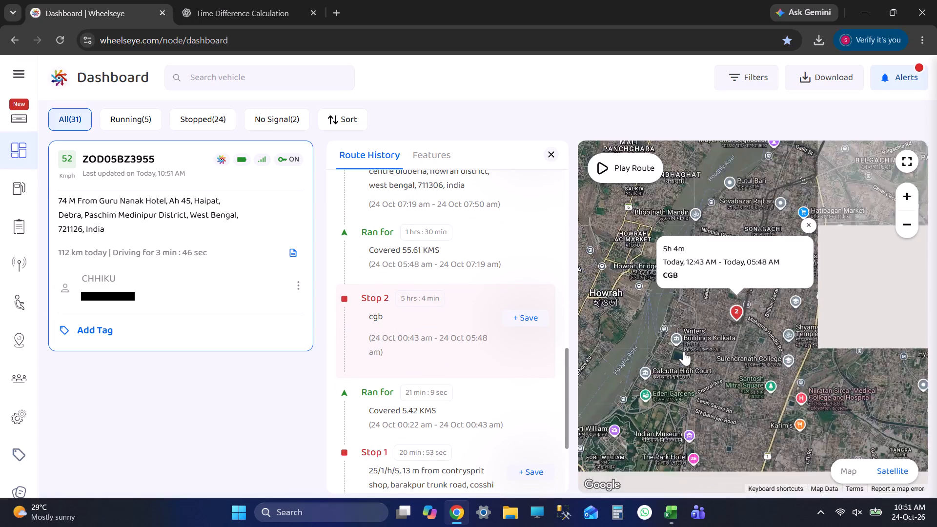
scroll(684, 351, "down", 17)
scroll(465, 352, "up", 3)
left_click(447, 348)
scroll(465, 351, "up", 14)
scroll(475, 337, "down", 1)
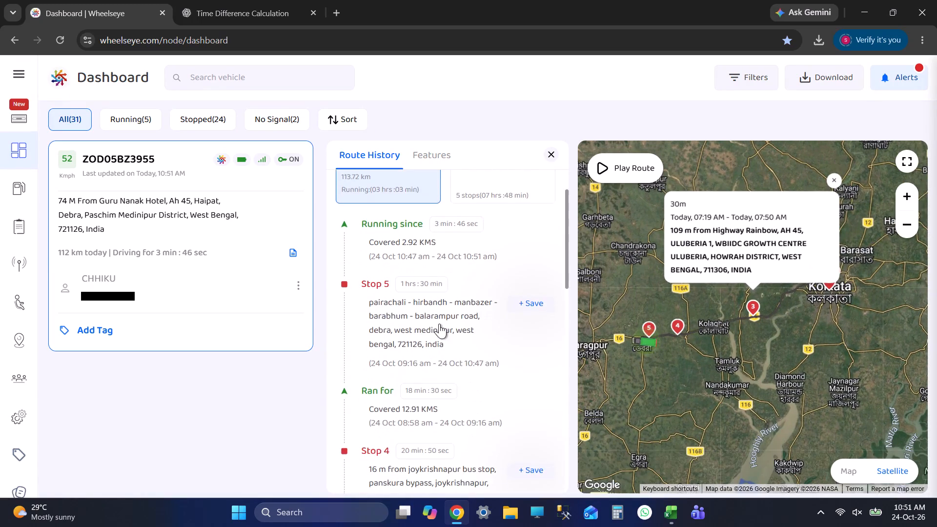
Find lorry 3955's 23/10/2026 trips on the CGB (TARACHAND DUTTA STREET) sheet of the mtpl_daily_trip workbook.
key("alt+Tab")
key("alt+Tab")
key("alt+Tab")
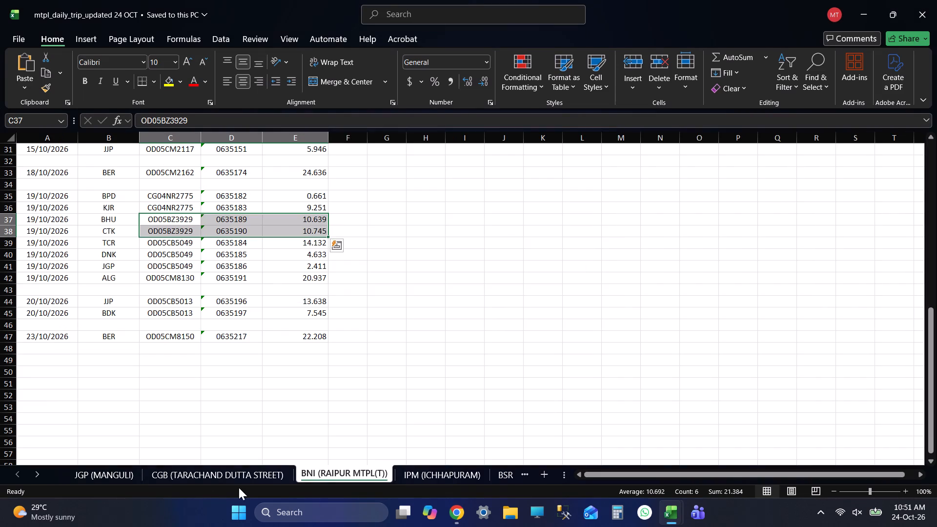
left_click(200, 460)
left_click(181, 471)
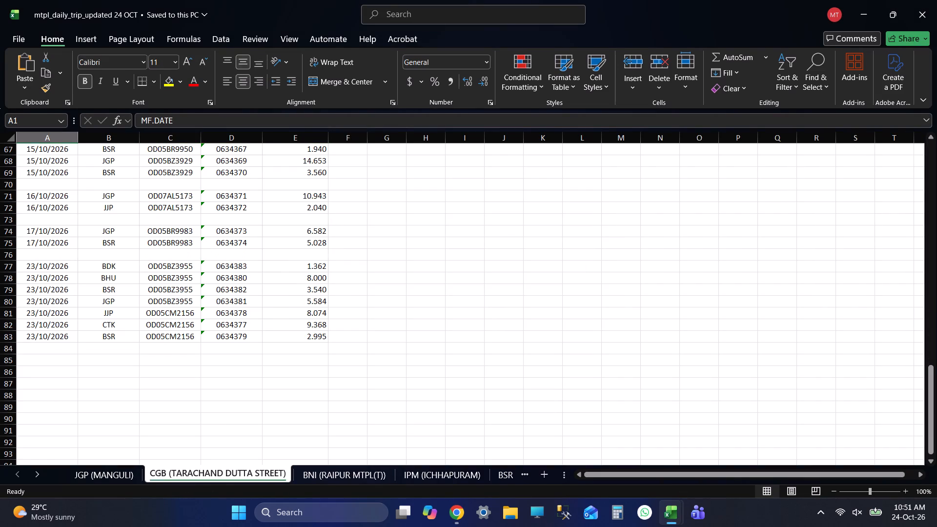
key("alt+Tab")
key("alt+Tab")
left_click_drag(169, 264, 179, 298)
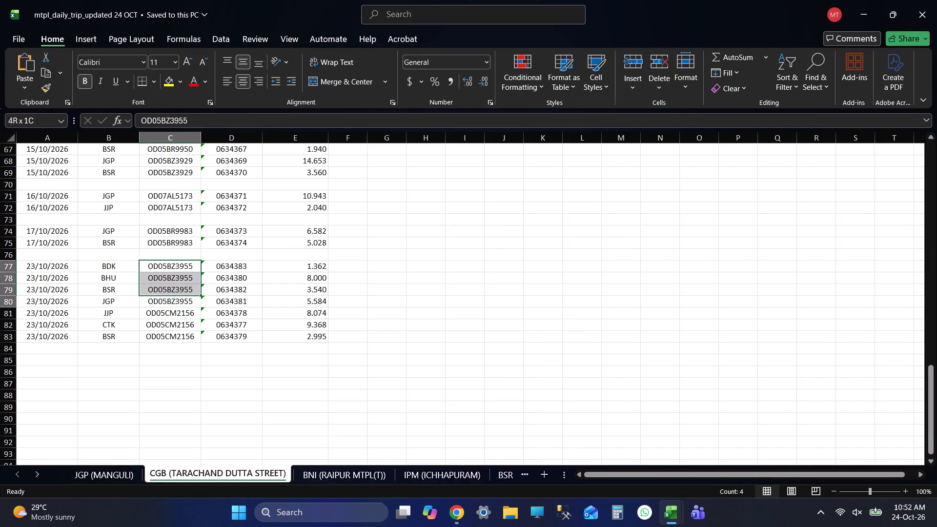
left_click_drag(179, 298, 285, 298)
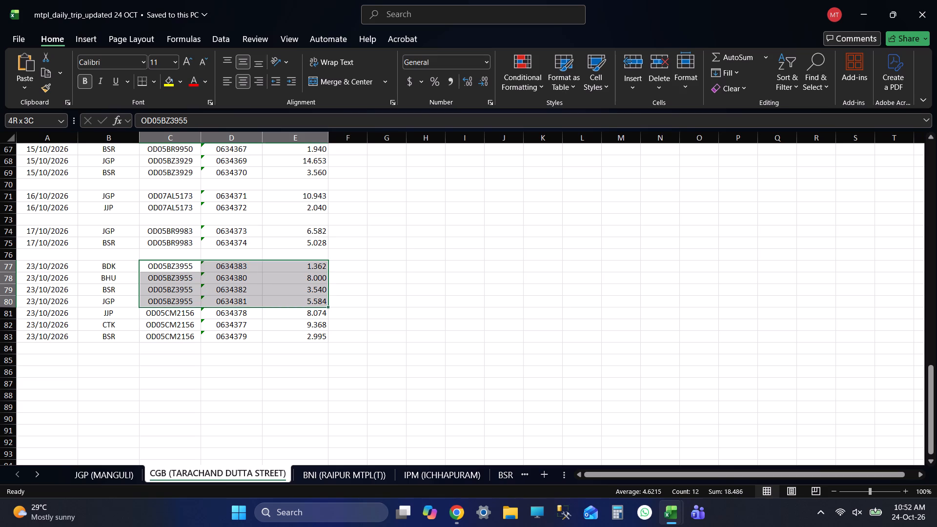
left_click_drag(285, 298, 299, 295)
left_click_drag(171, 262, 306, 300)
Enter lorry 3955's trip from CGB to BHU in the 24.10.2026 workbook, and save.
key("alt+Tab")
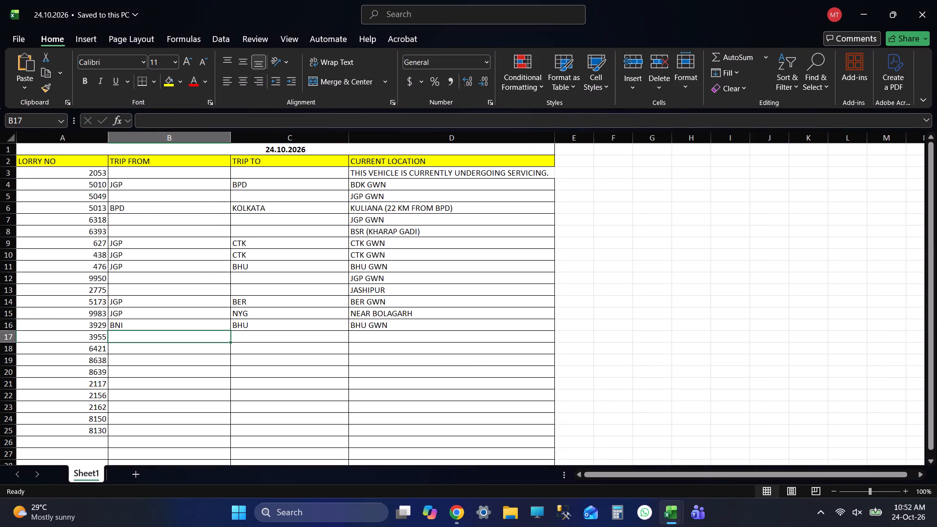
type("CGB")
key("Tab")
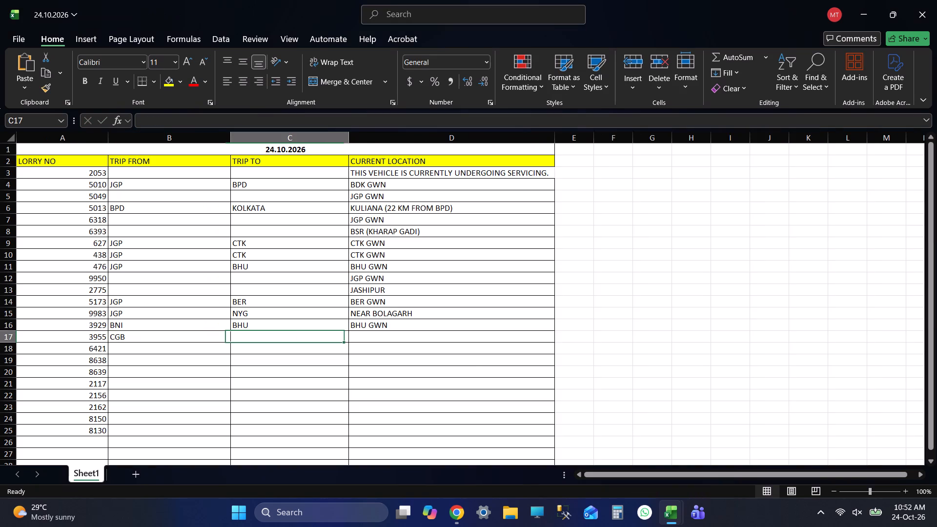
type("BHU")
key("Tab")
key("ctrl+s")
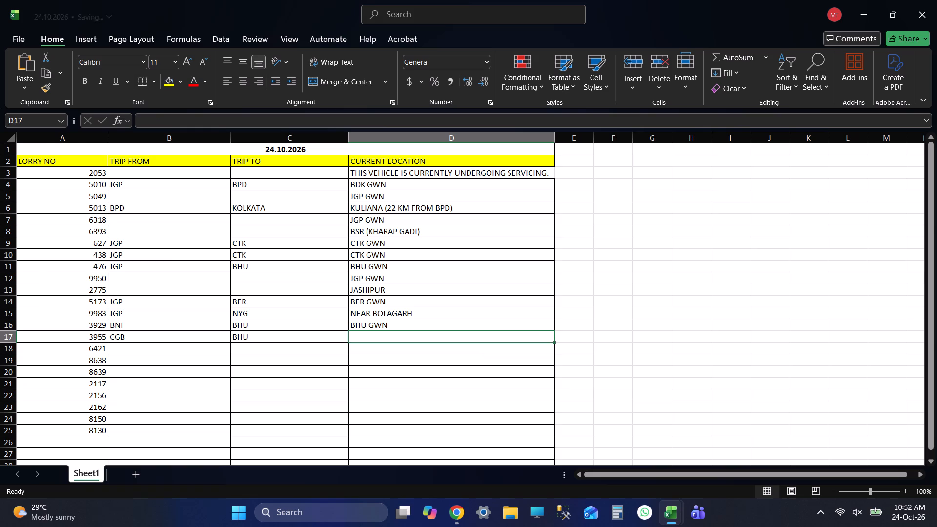
Recheck vehicle 3955's current position in Wheelseye, examining the map around Stop 5 for nearby place names.
key("alt+Tab")
key("alt+Tab")
key("alt+Tab")
key("alt+Tab")
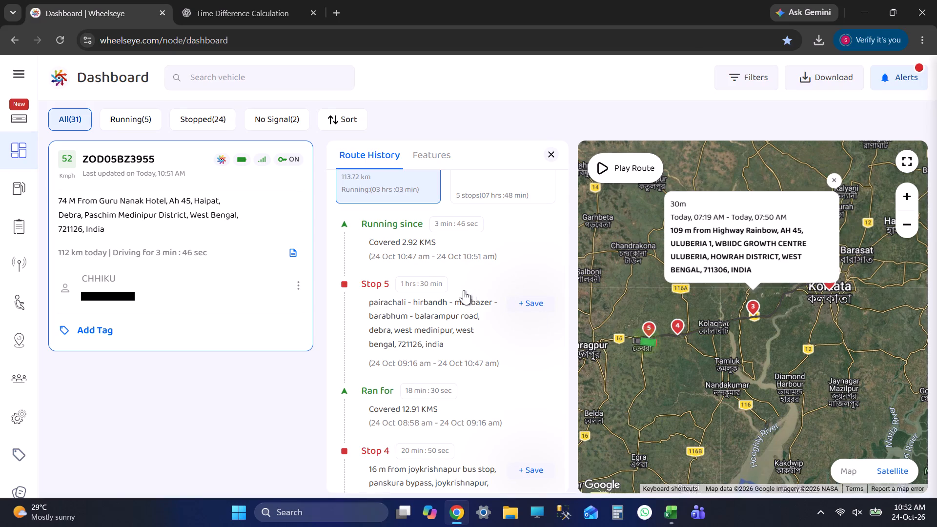
left_click(464, 290)
scroll(789, 305, "up", 4)
scroll(699, 352, "down", 3)
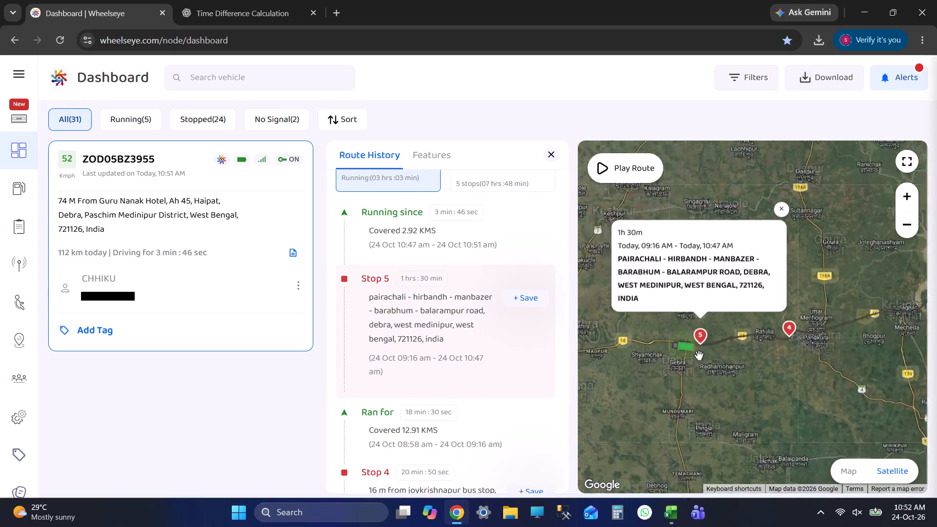
scroll(701, 354, "down", 2)
left_click_drag(664, 346, 719, 359)
scroll(755, 358, "up", 2)
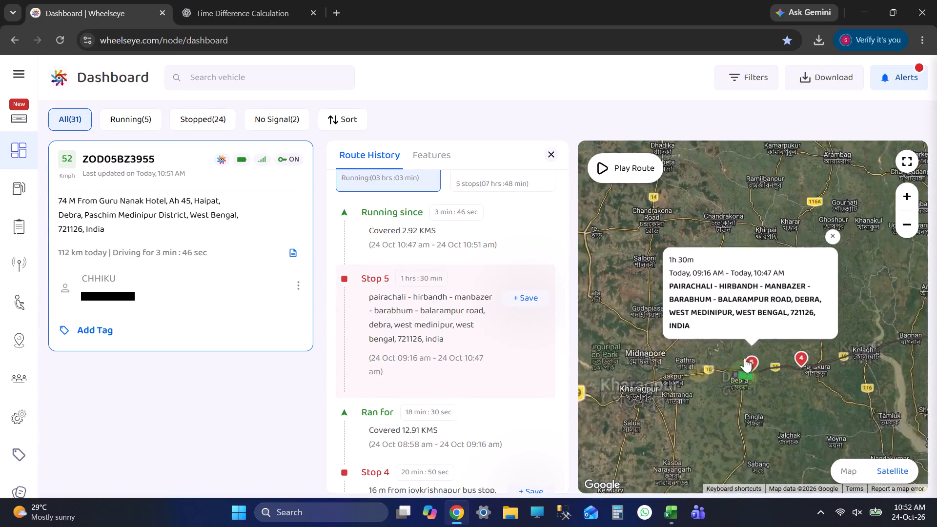
left_click_drag(743, 364, 787, 344)
scroll(767, 350, "up", 3)
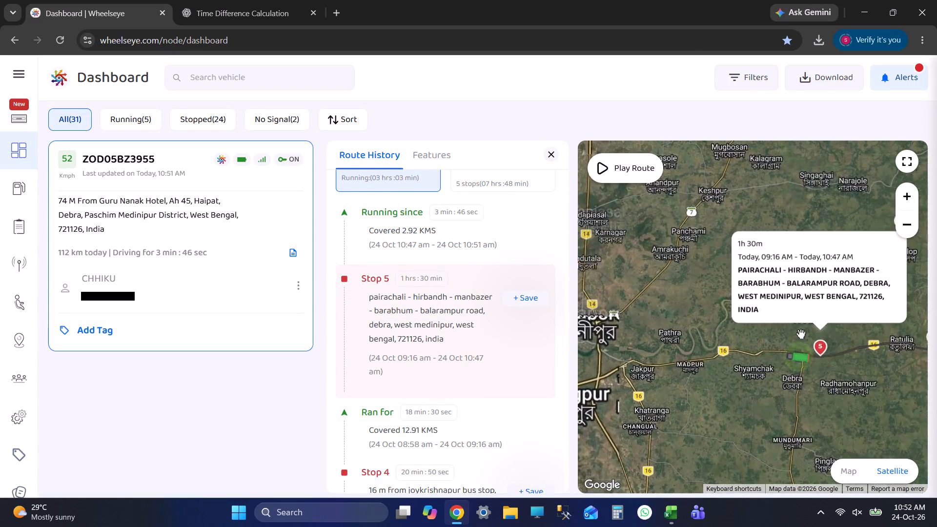
key("alt+Tab")
key("alt+Tab")
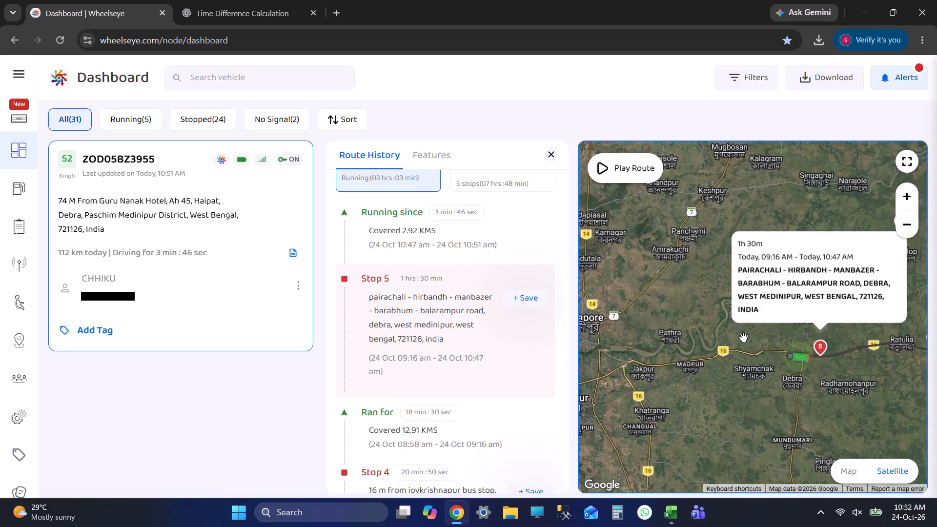
scroll(743, 337, "down", 3)
left_click_drag(722, 339, 763, 342)
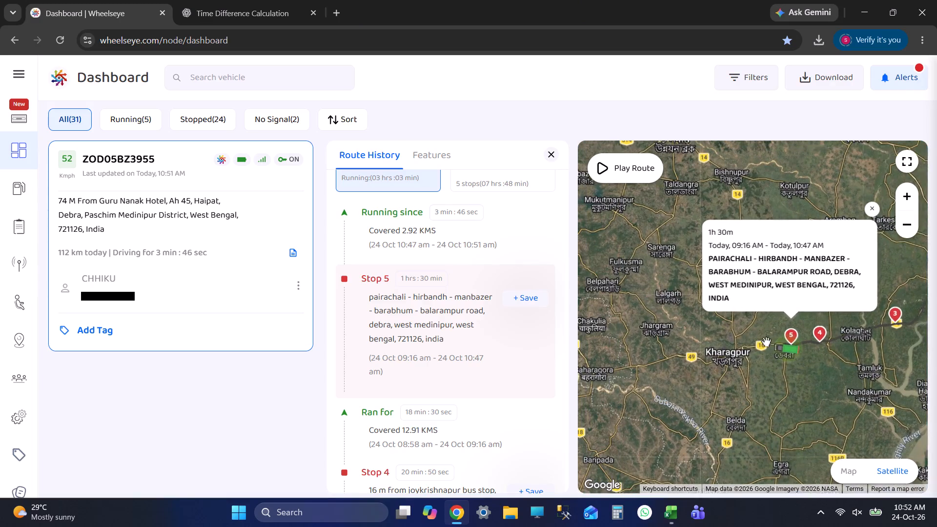
scroll(770, 342, "up", 5)
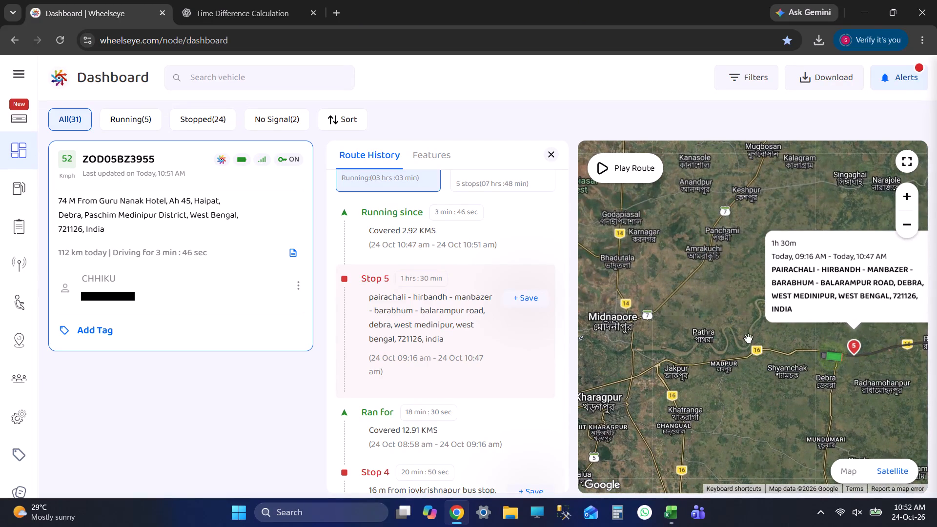
Enter DEBRA (RUNNING) as lorry 3955's current location in the 24.10.2026 workbook, and save.
key("alt+Tab")
type("DEBRA")
key("space")
type("(RUNNING)")
key("Return")
key("ctrl+s")
key("shift+Tab")
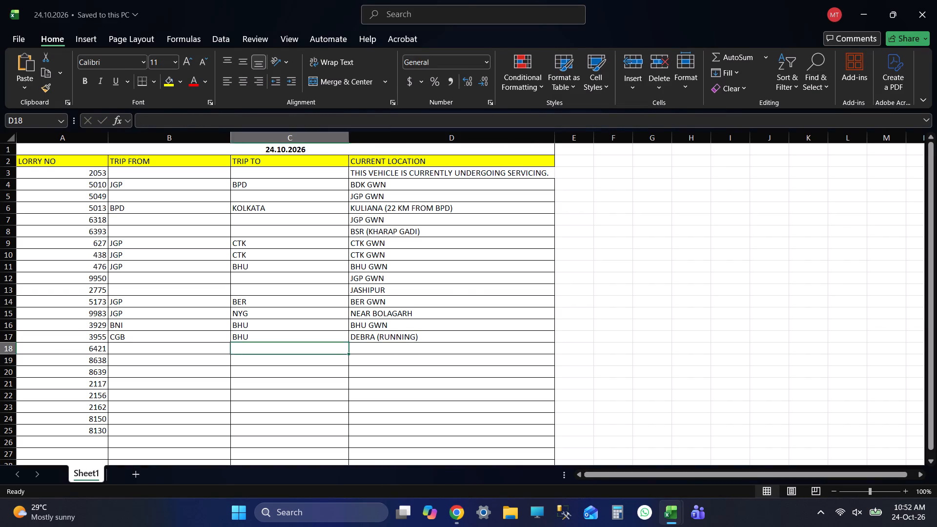
key("shift+Tab")
Search Wheelseye for vehicle 6421, open its route history for today and examine its current position on the map.
key("alt+Tab")
left_click(204, 73)
type("6421")
key("Return")
left_click(145, 249)
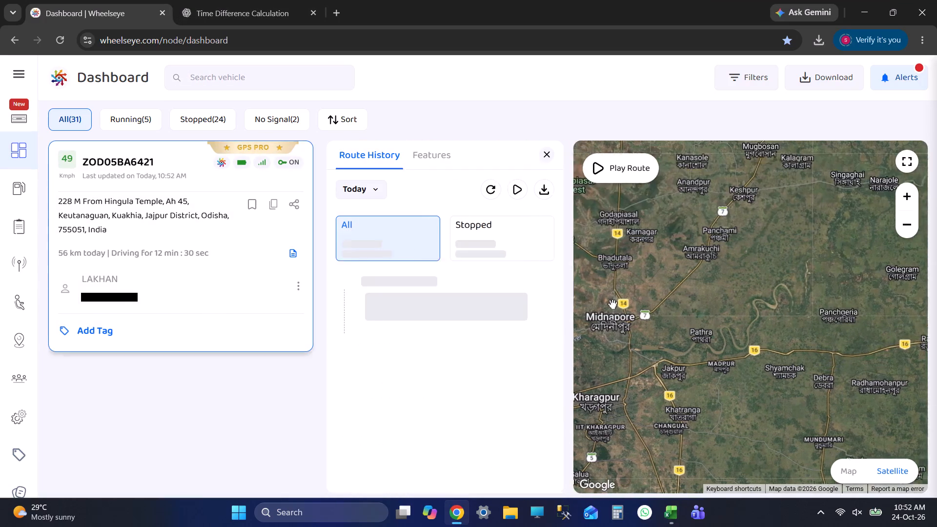
left_click_drag(815, 201, 791, 243)
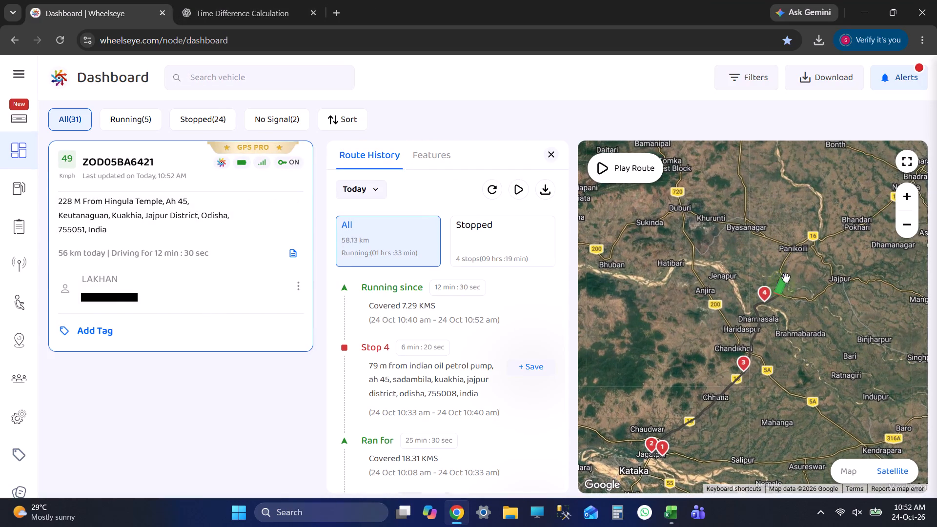
scroll(773, 304, "up", 3)
Inspect Stops 3, 2 and 1 in vehicle 6421's route history to trace where the trip started.
scroll(776, 303, "down", 4)
scroll(418, 411, "down", 3)
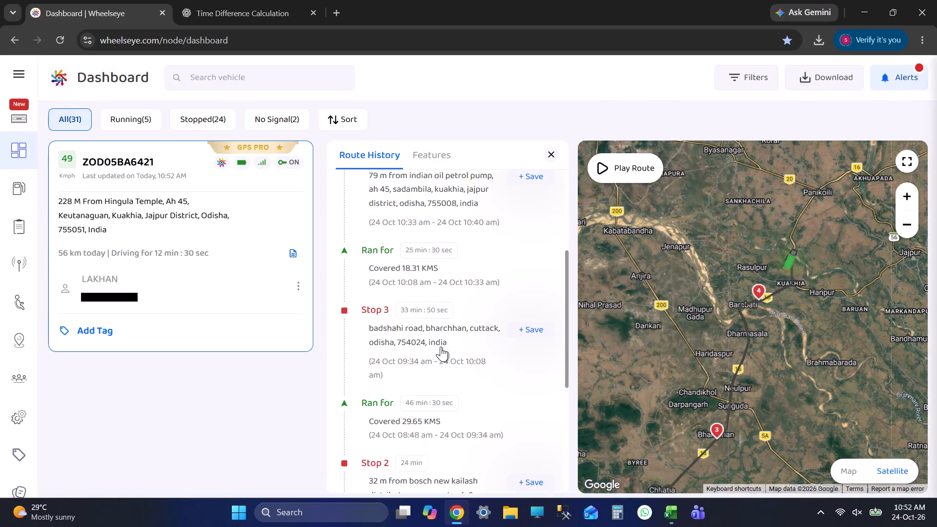
left_click(434, 337)
scroll(442, 353, "down", 3)
left_click(442, 327)
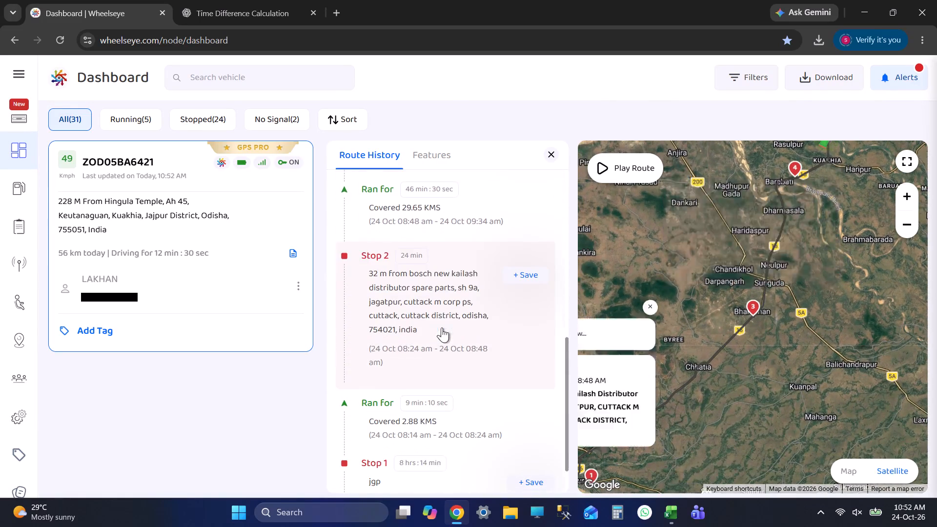
scroll(447, 347, "down", 4)
left_click(440, 418)
scroll(458, 395, "up", 6)
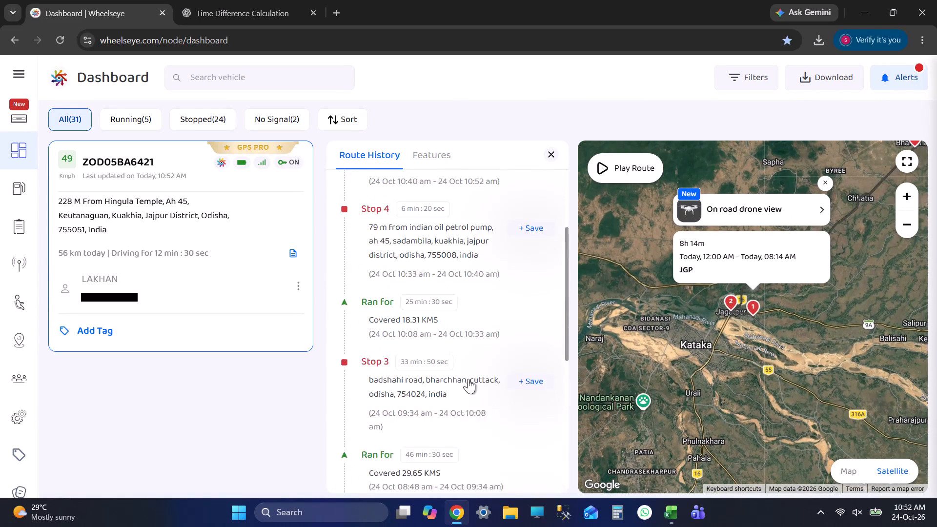
Examine vehicle 6421's route history and its position beyond Stop 4 on the Wheelseye map.
scroll(468, 379, "down", 1)
scroll(468, 379, "up", 7)
scroll(759, 340, "down", 5)
left_click_drag(752, 346, 695, 460)
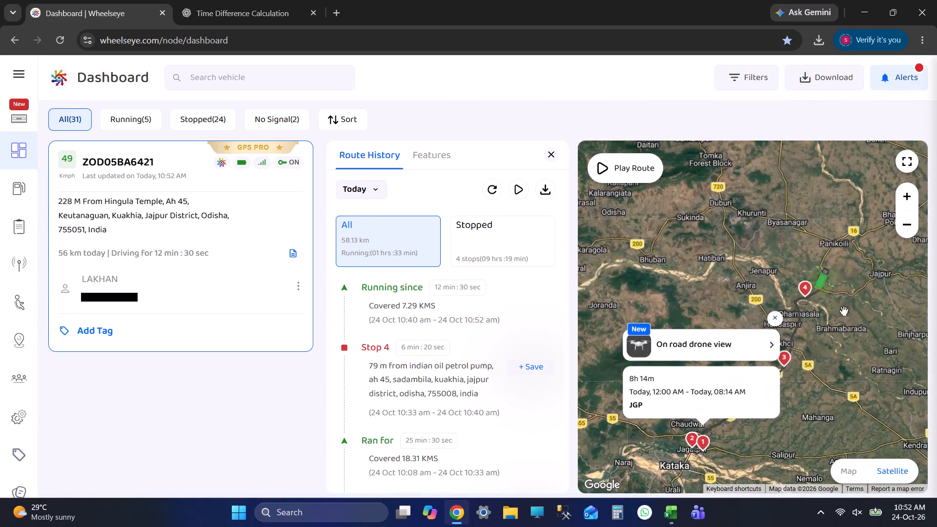
left_click_drag(844, 311, 811, 344)
scroll(796, 339, "down", 3)
left_click(804, 279)
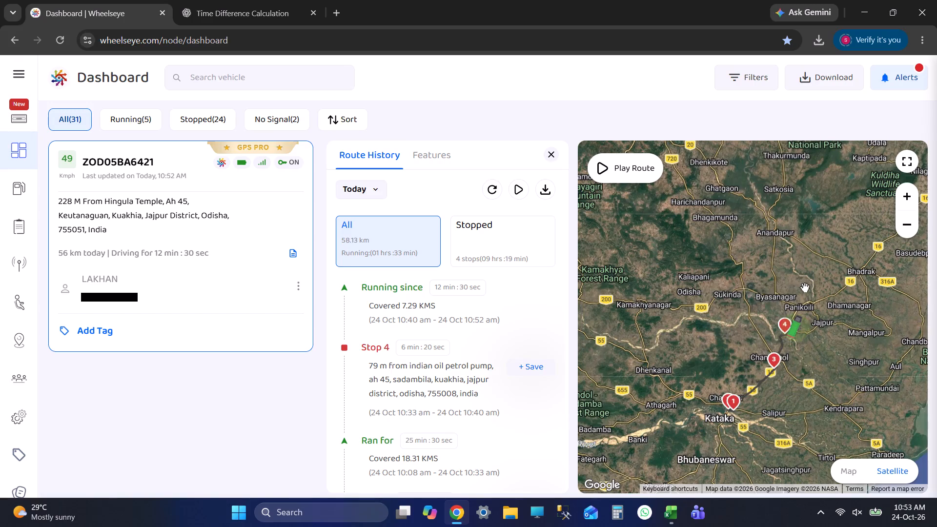
Look up vehicle 6421's 23/10/2026 entries on the JGP (MANGULI) sheet of the mtpl_daily_trip workbook.
key("alt+Tab")
key("alt+Tab")
key("alt+Tab")
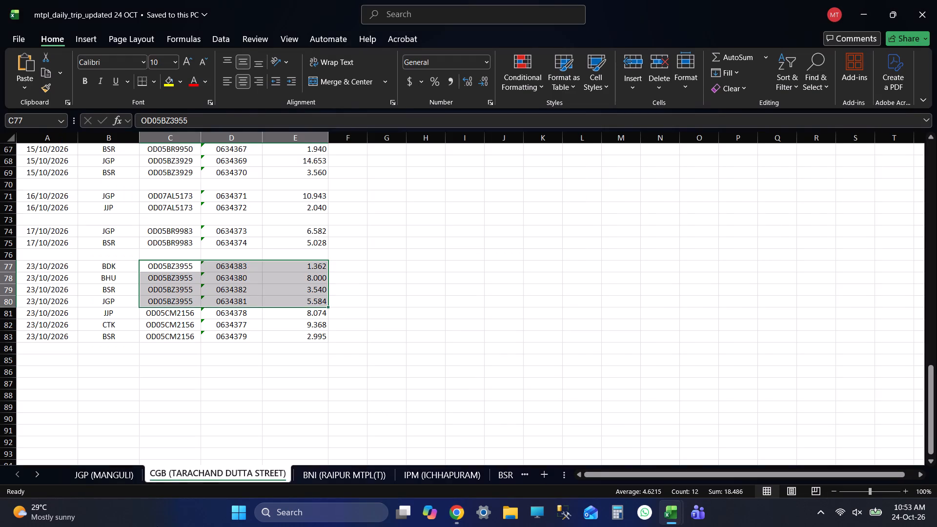
left_click(111, 480)
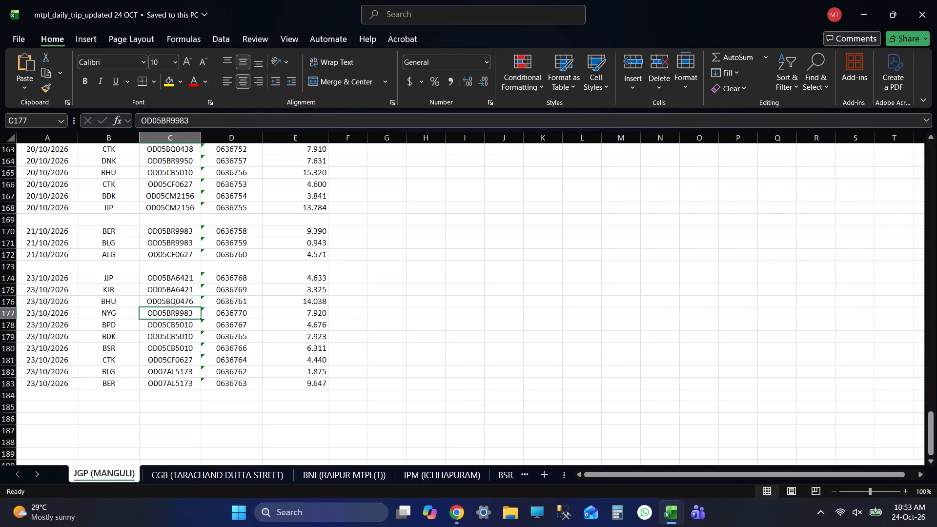
left_click_drag(157, 277, 171, 303)
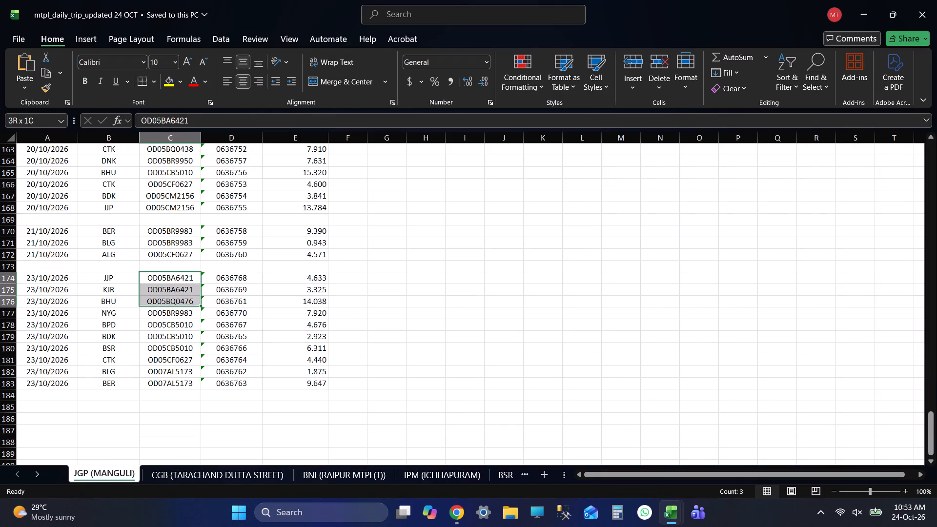
left_click_drag(171, 303, 287, 288)
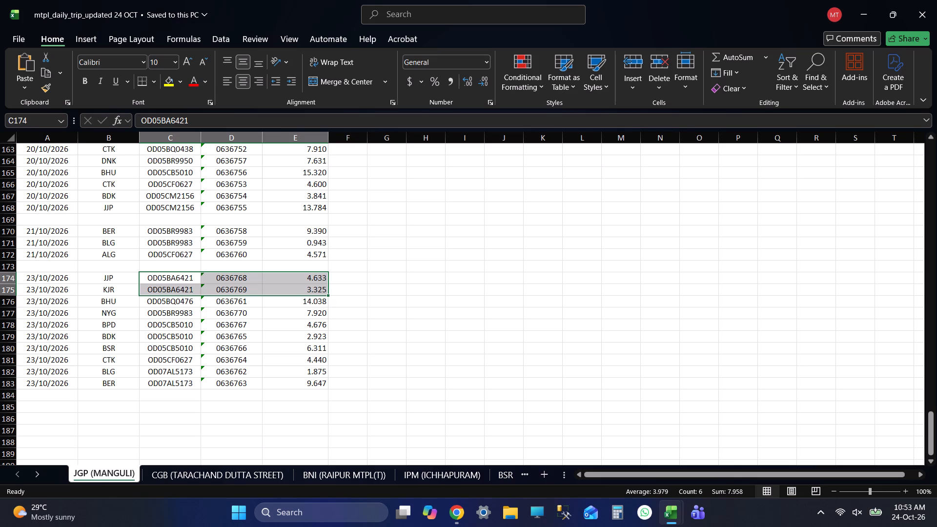
Enter lorry 6421's trip from JGP to KJR in the 24.10.2026 workbook, and save.
key("alt+Tab")
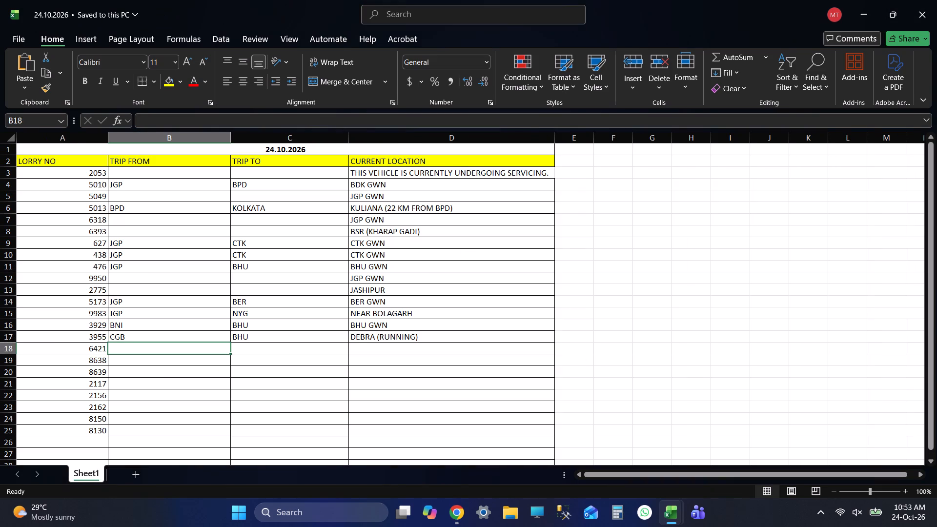
type("JGP")
key("Tab")
type("KJR")
key("Tab")
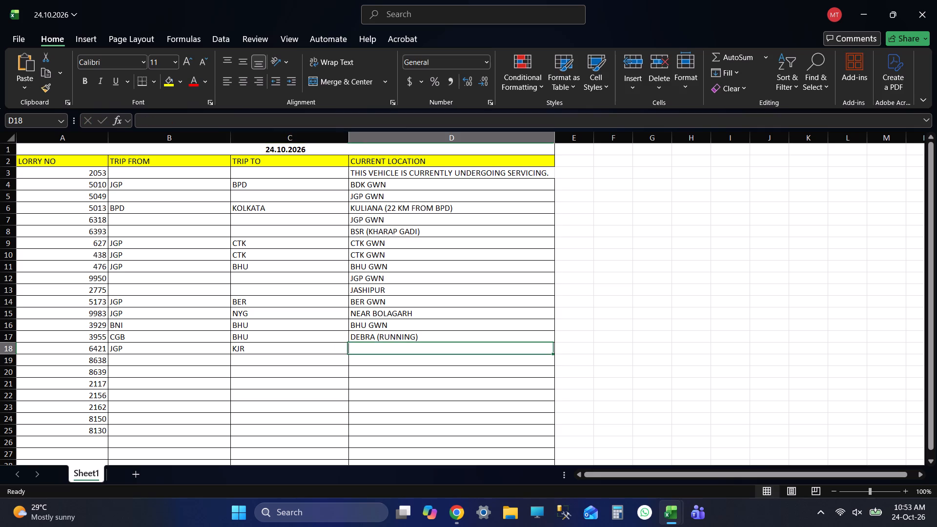
key("ctrl+s")
key("ctrl+s")
key("ctrl+s")
key("ctrl+s")
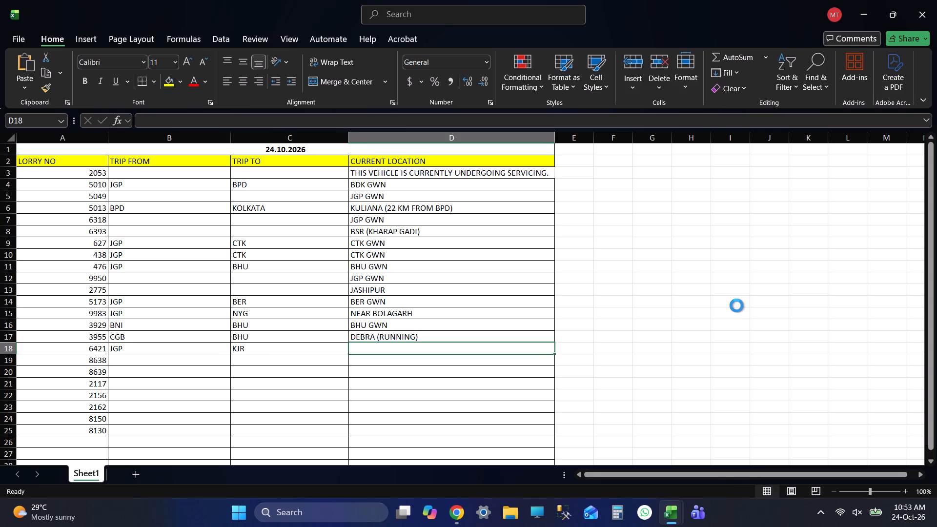
key("ctrl+s")
key("ctrl+s")
key("ctrl+s")
key("ctrl+s")
key("ctrl+s")
key("ctrl+s")
key("ctrl+s")
key("ctrl+s")
key("ctrl+s")
key("ctrl+s")
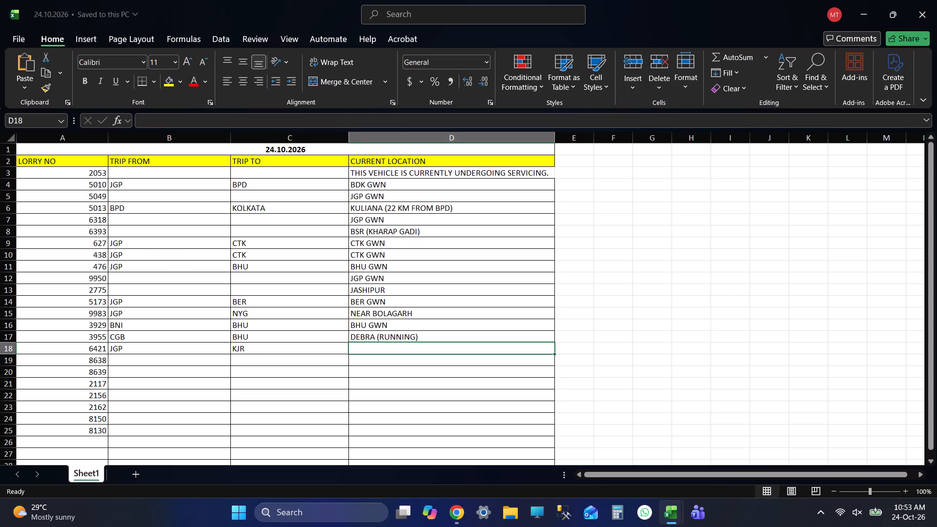
Check place names around vehicle 6421 in Wheelseye, enter NEAR JAJPUR as its current location in the 24.10.2026 workbook, and save.
key("alt+Tab")
key("alt+Tab")
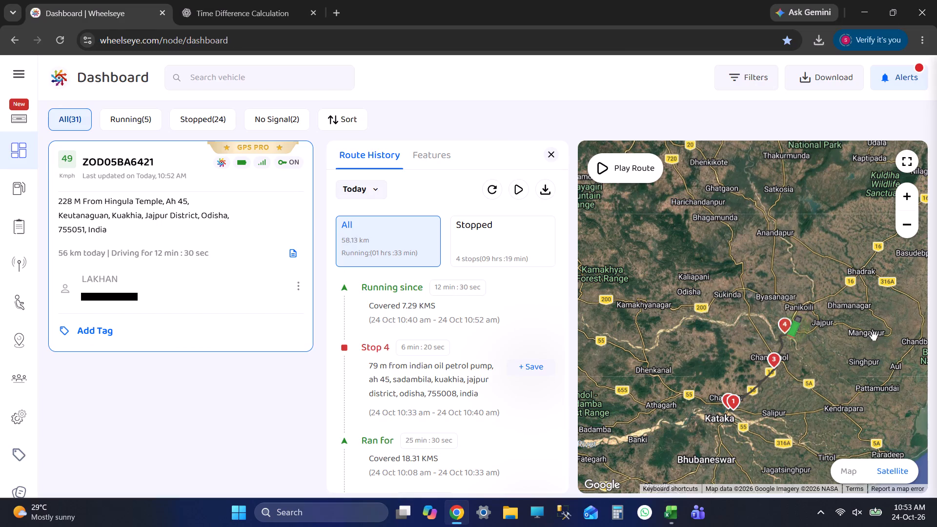
scroll(809, 302, "up", 1)
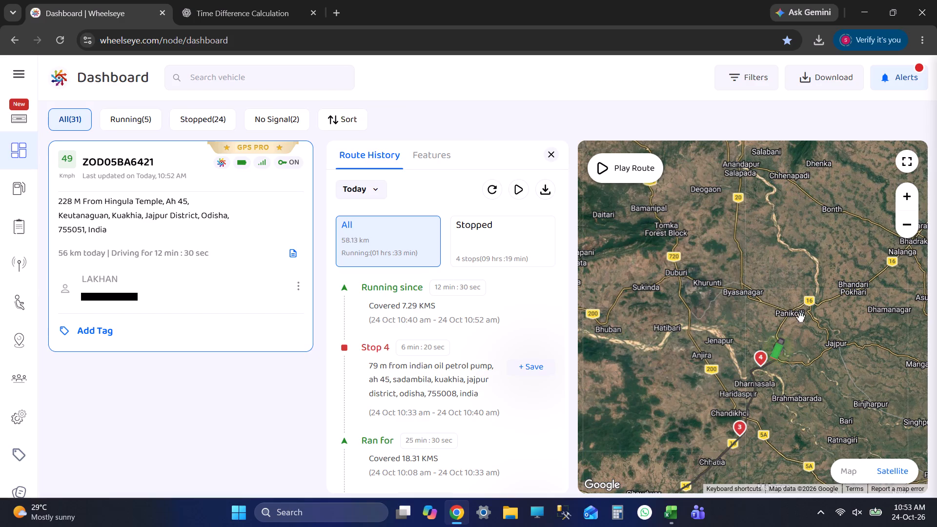
key("alt+Tab")
key("alt+Tab")
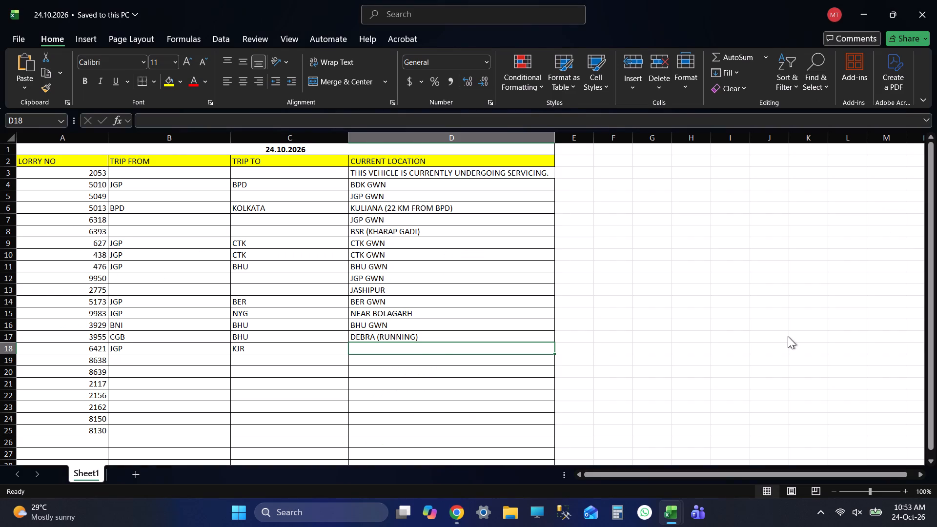
key("alt+Tab")
type("NEAR")
key("space")
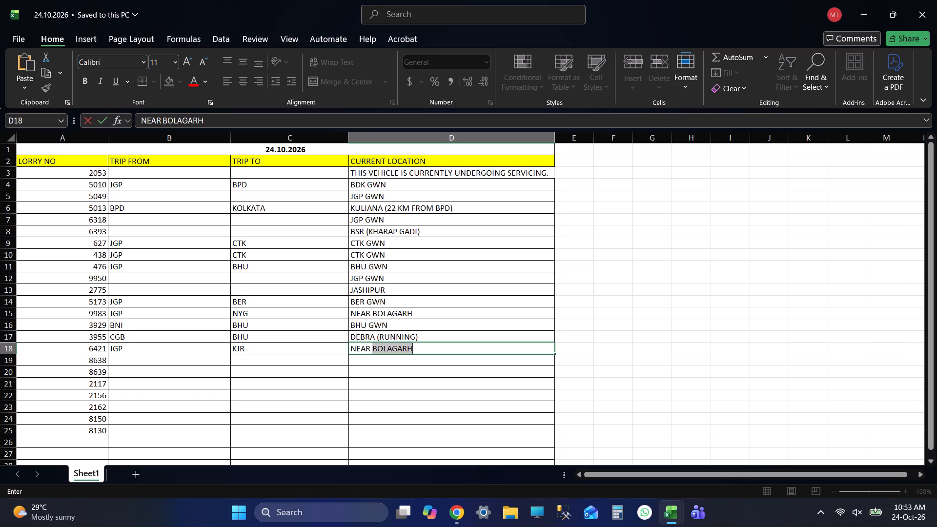
type("JAJPUR")
key("Return")
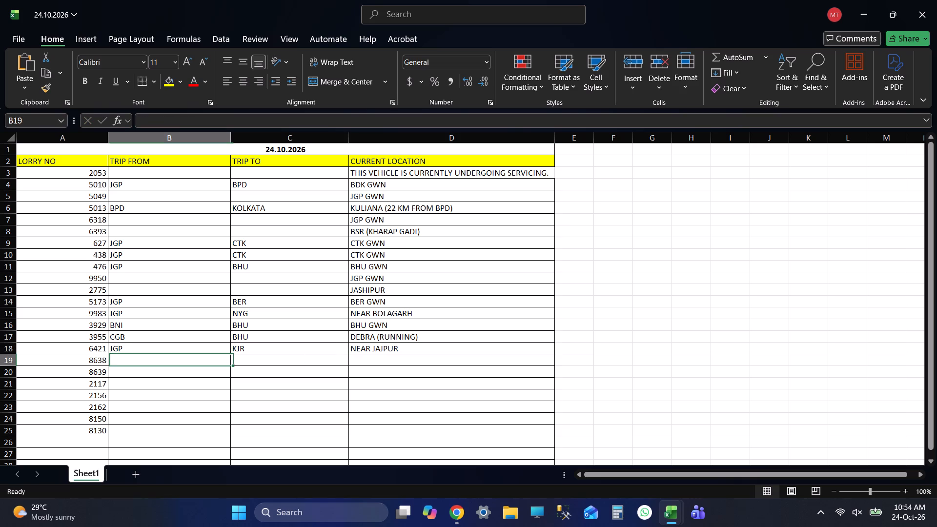
key("ctrl+s")
key("ctrl+s")
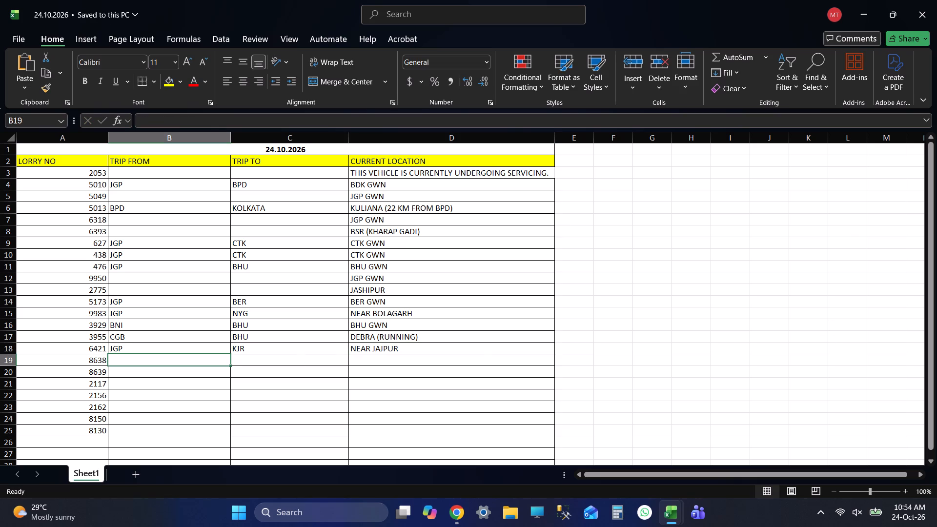
Append (RUNNING) to lorry 6421's current location, and save the workbook.
double_click(410, 352)
key("space")
key("shift+parenleft")
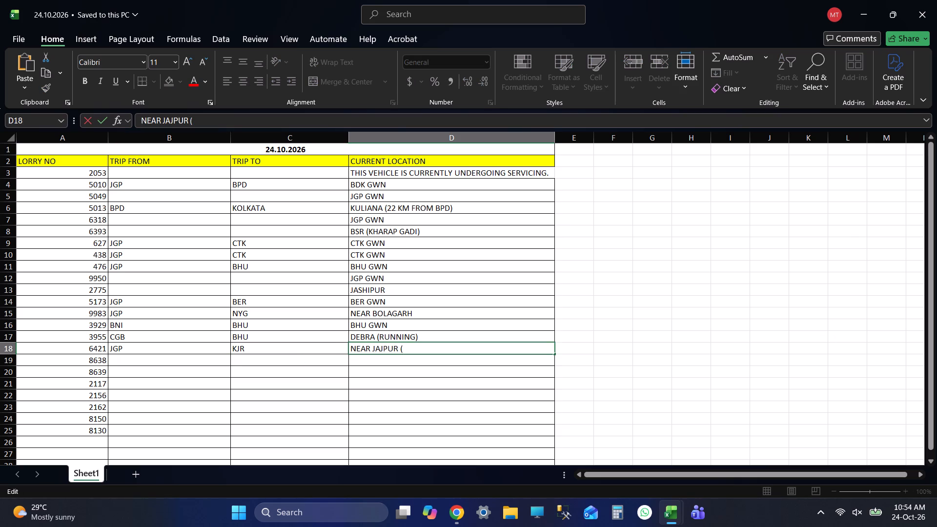
type("RUNNING)")
key("Return")
key("ctrl+s")
key("ctrl+s")
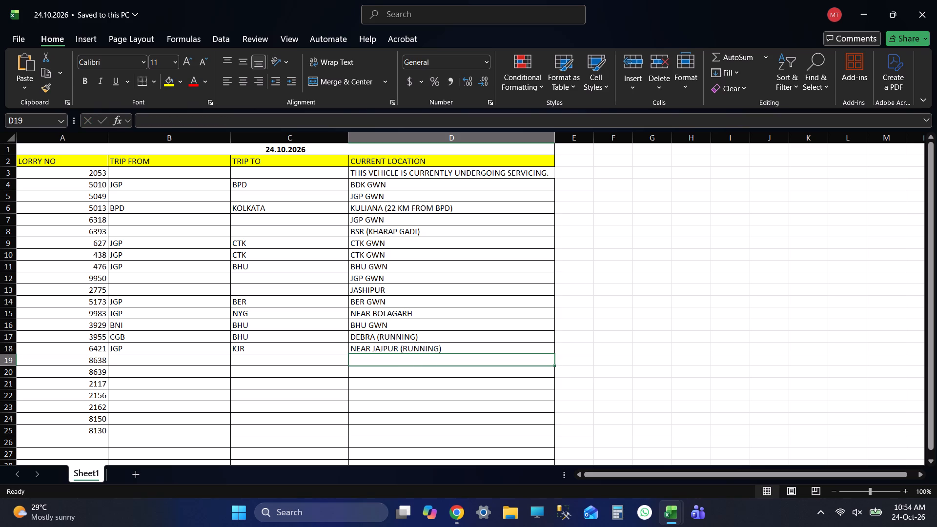
key("ctrl+s")
key("ctrl+s")
key("shift+Tab")
key("shift+Tab")
key("alt+Tab")
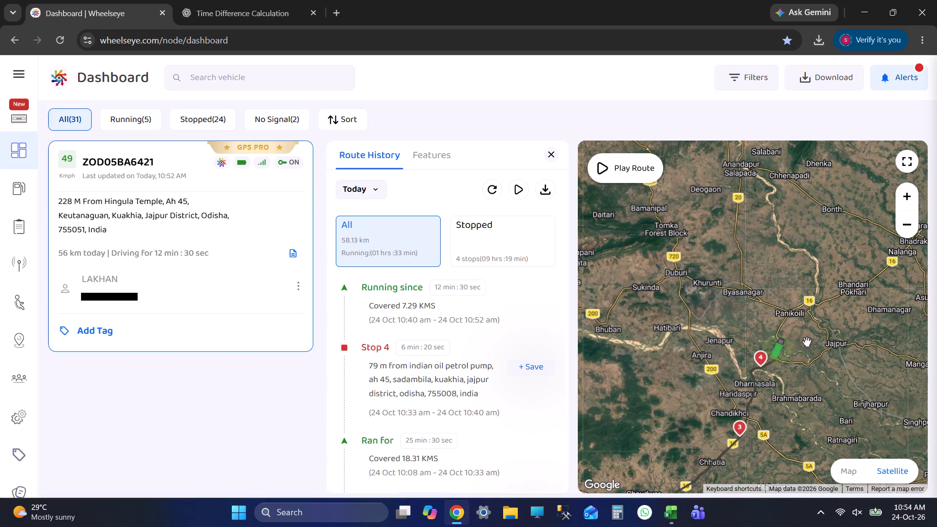
key("alt+Tab")
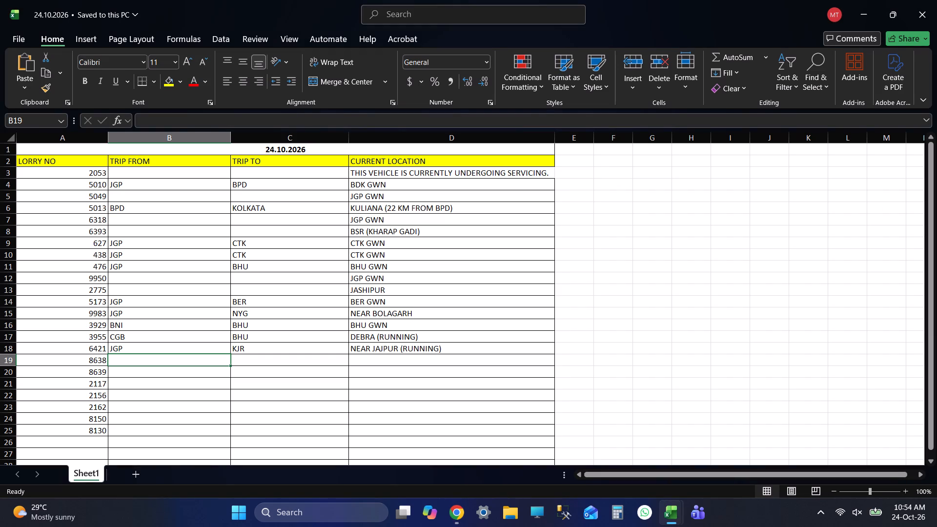
key("ctrl+s")
key("ctrl+s")
key("ctrl+s")
key("ctrl+s")
key("ctrl+s")
key("ctrl+s")
key("ctrl+s")
key("ctrl+s")
key("ctrl+s")
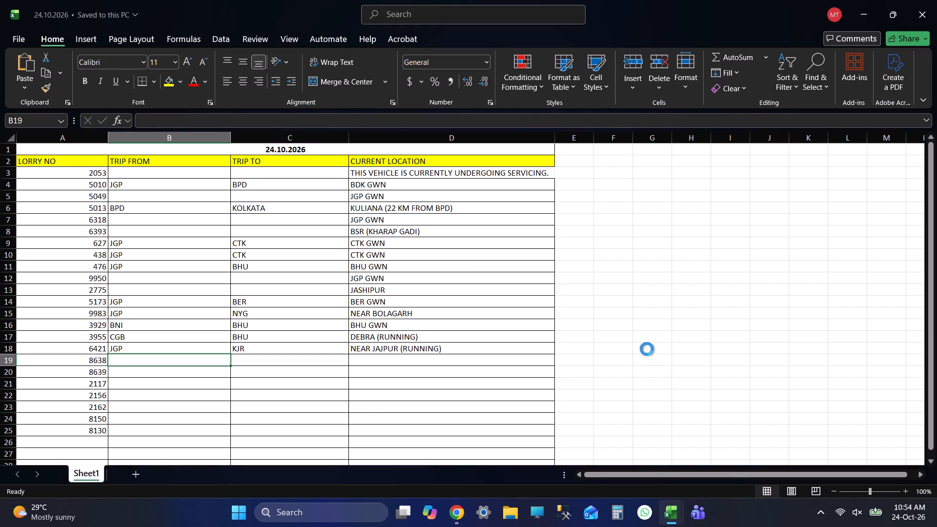
key("ctrl+s")
key("ctrl+s")
key("ctrl+s")
Recheck the map around vehicle 6421 in Wheelseye against the recorded location, and save the 24.10.2026 workbook again.
key("alt+Tab")
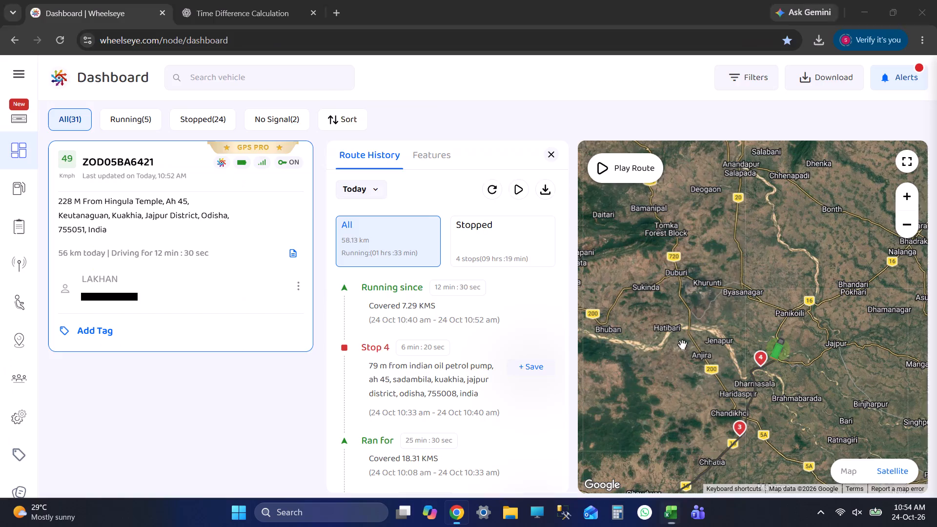
key("alt+Tab")
key("alt+Tab")
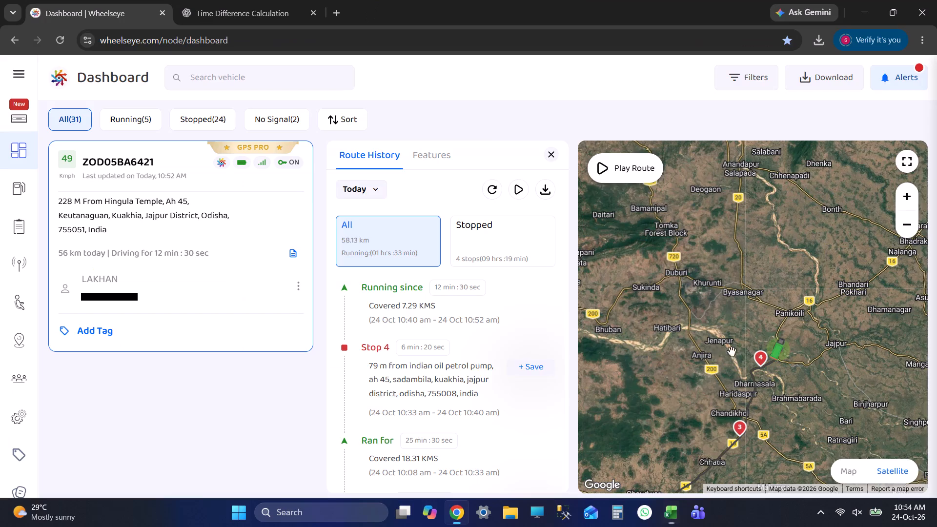
scroll(786, 328, "up", 3)
left_click_drag(785, 328, 716, 328)
scroll(724, 323, "down", 2)
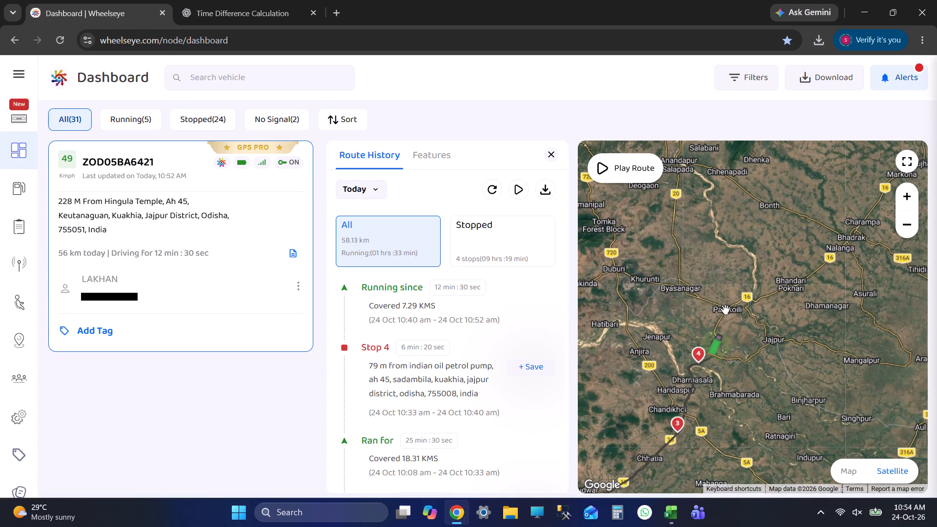
key("alt+Tab")
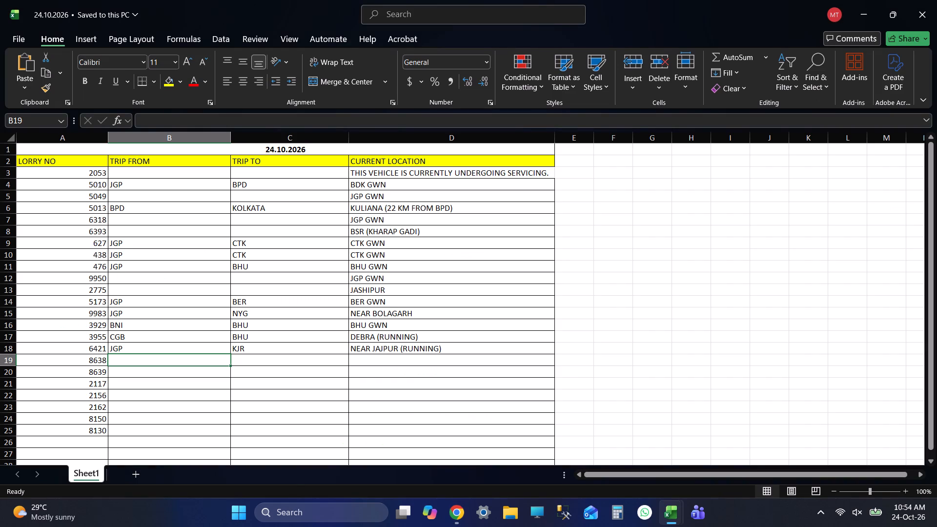
key("ctrl+s")
key("ctrl+s")
key("ctrl+s")
Search Wheelseye for vehicle 8638, and open its route history for today with its position on the map.
key("alt+Tab")
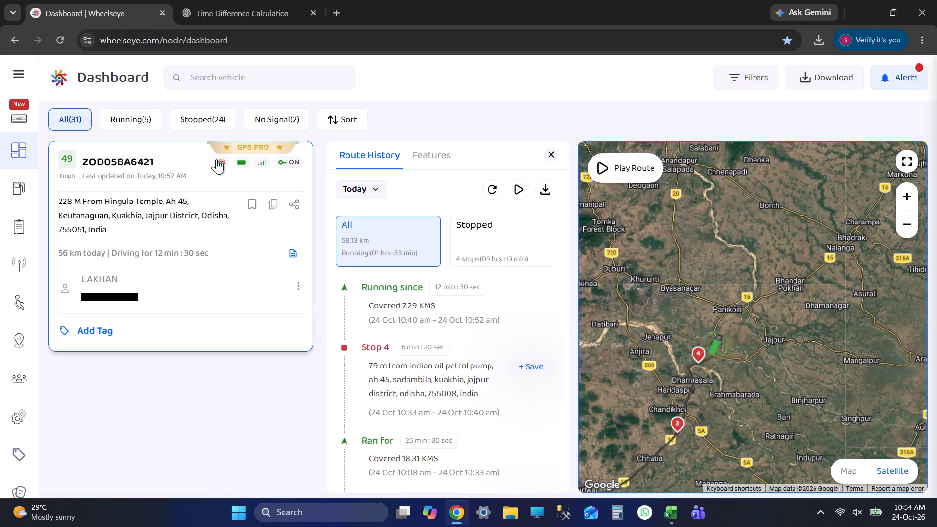
left_click(255, 77)
key("alt+Tab")
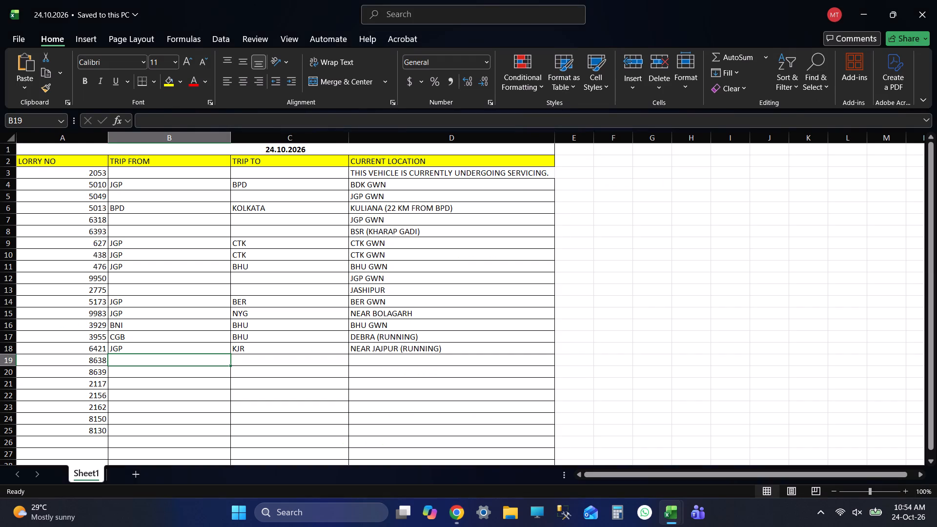
key("alt+Tab")
scroll(696, 318, "up", 2)
scroll(660, 318, "down", 2)
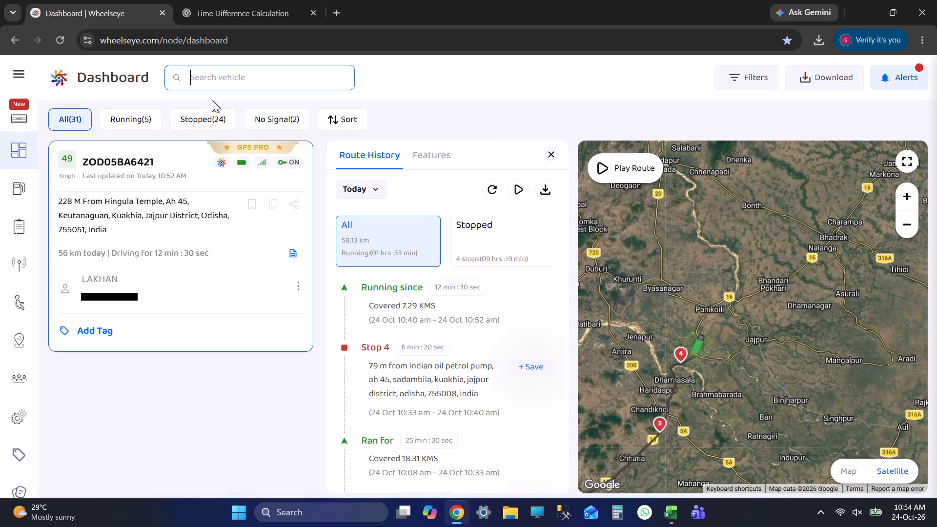
key("alt+Tab")
key("alt+Tab")
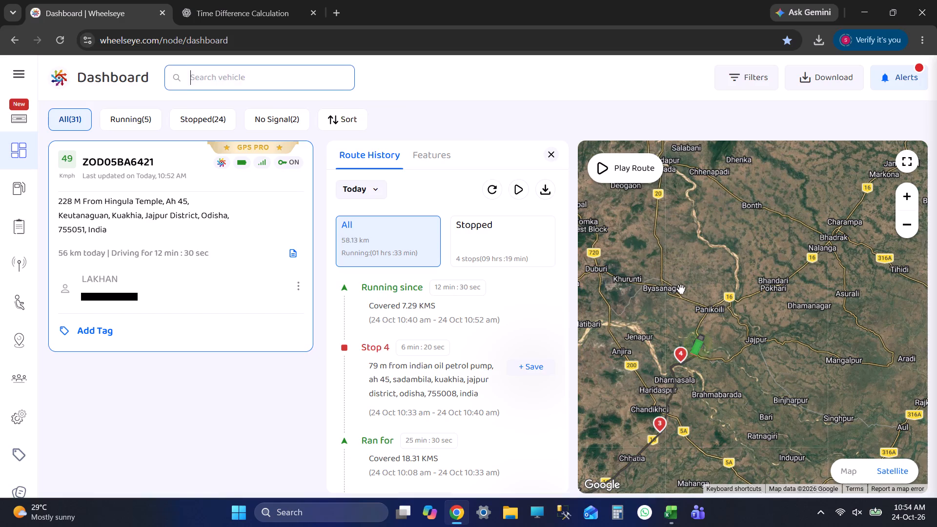
type("8638")
key("Return")
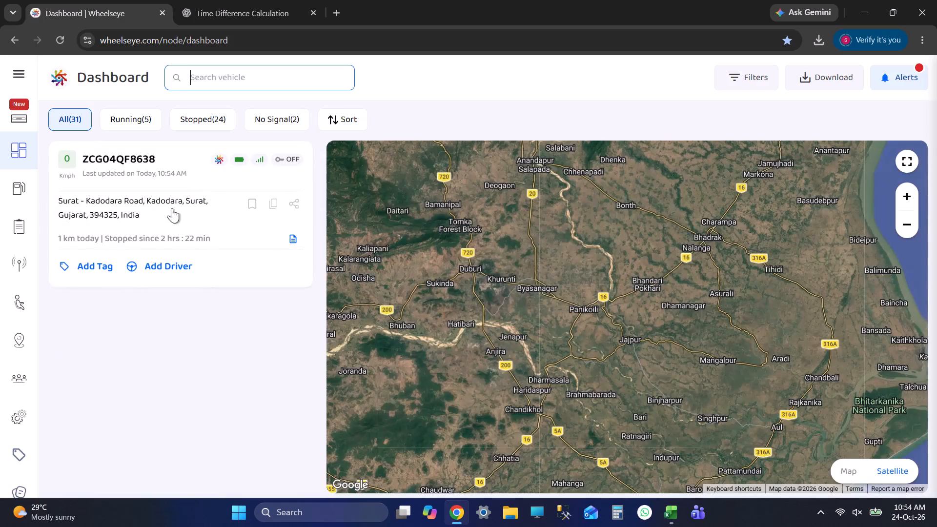
left_click(172, 206)
scroll(677, 336, "down", 7)
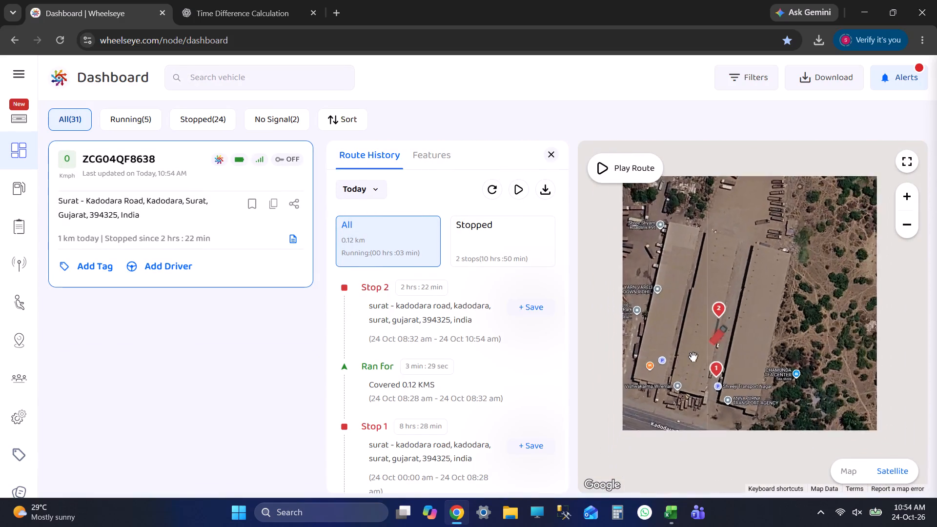
Check the place names around vehicle 8638 in Wheelseye, enter SURAT as its current location in the 24.10.2026 workbook, and save.
scroll(693, 357, "down", 2)
scroll(693, 360, "up", 1)
scroll(693, 360, "down", 11)
scroll(692, 364, "up", 1)
scroll(692, 364, "down", 5)
scroll(693, 365, "up", 1)
scroll(693, 365, "down", 1)
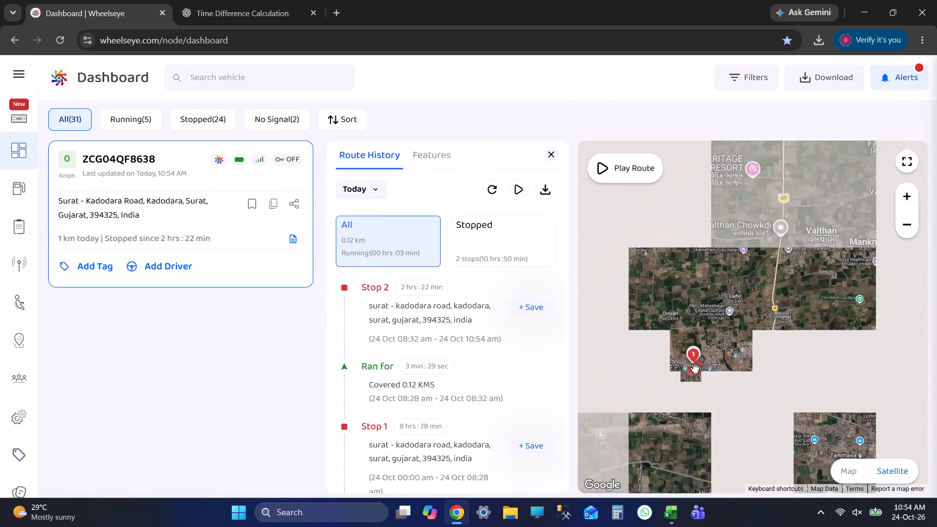
scroll(701, 385, "down", 8)
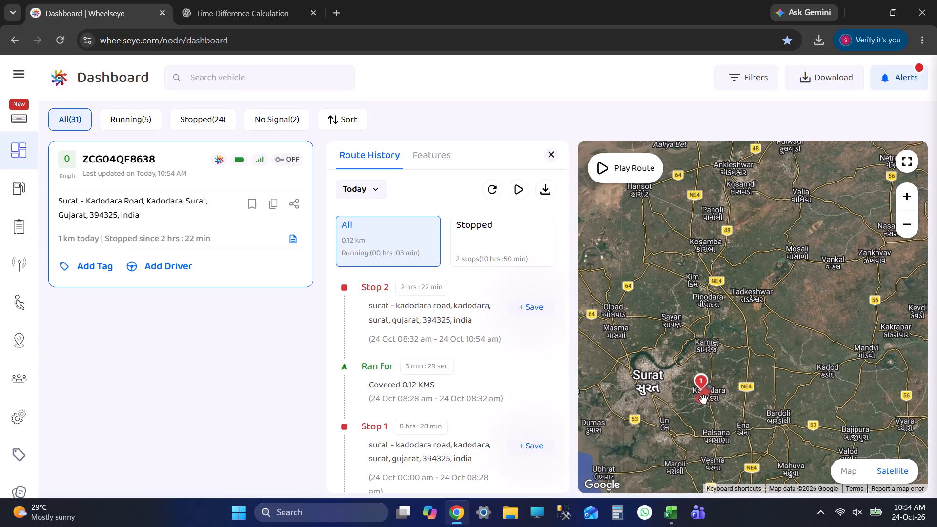
scroll(698, 400, "up", 10)
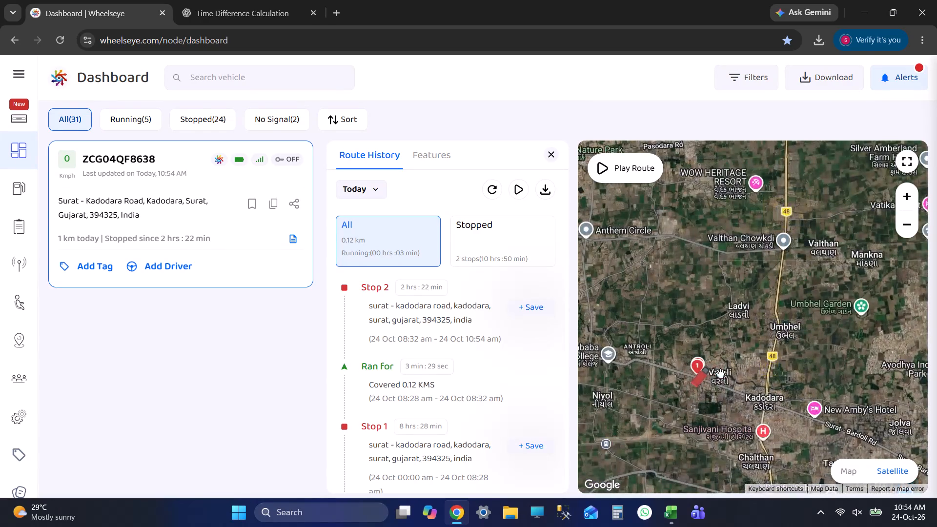
scroll(720, 373, "up", 3)
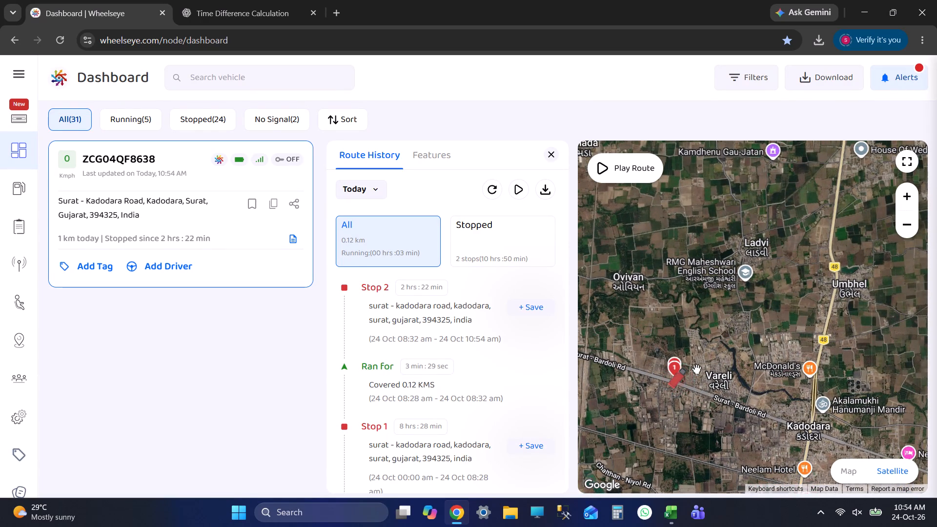
scroll(696, 370, "down", 9)
scroll(693, 405, "up", 1)
scroll(693, 405, "down", 9)
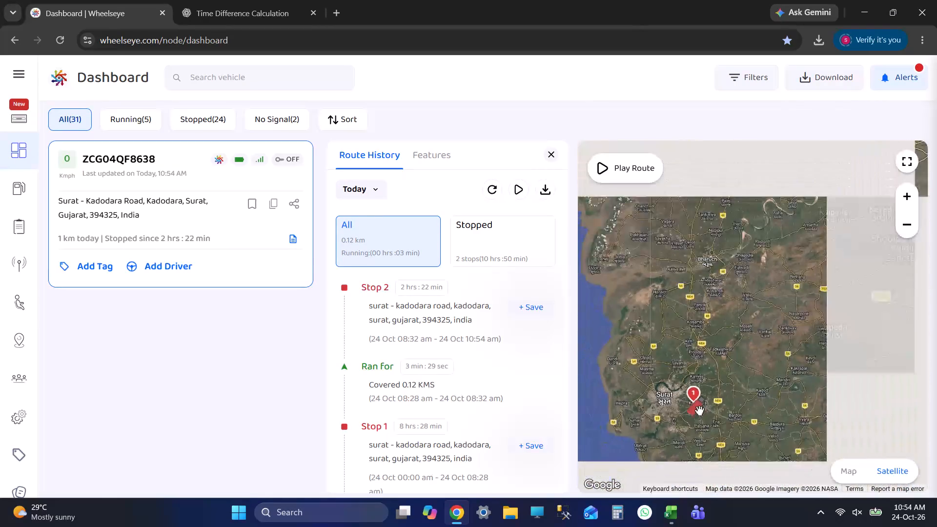
key("alt+Tab")
key("Tab")
key("Tab")
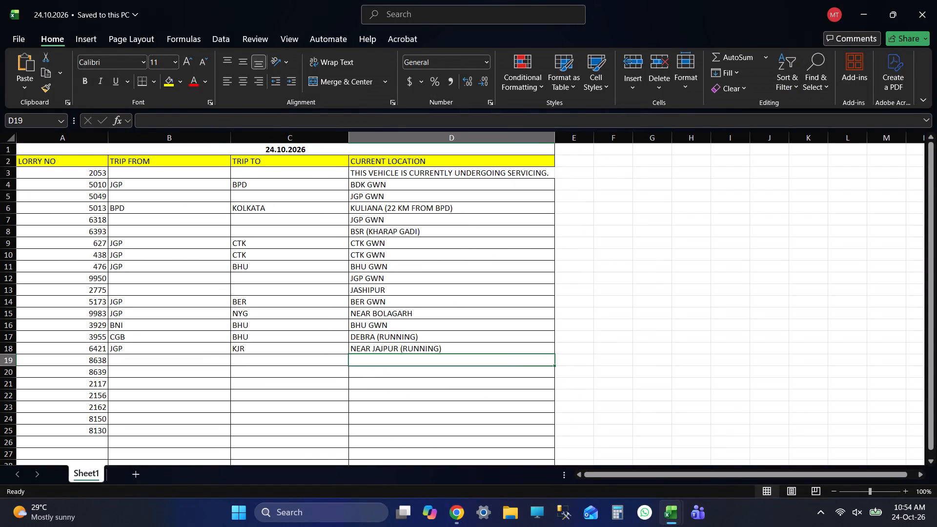
type("SURAT")
key("Return")
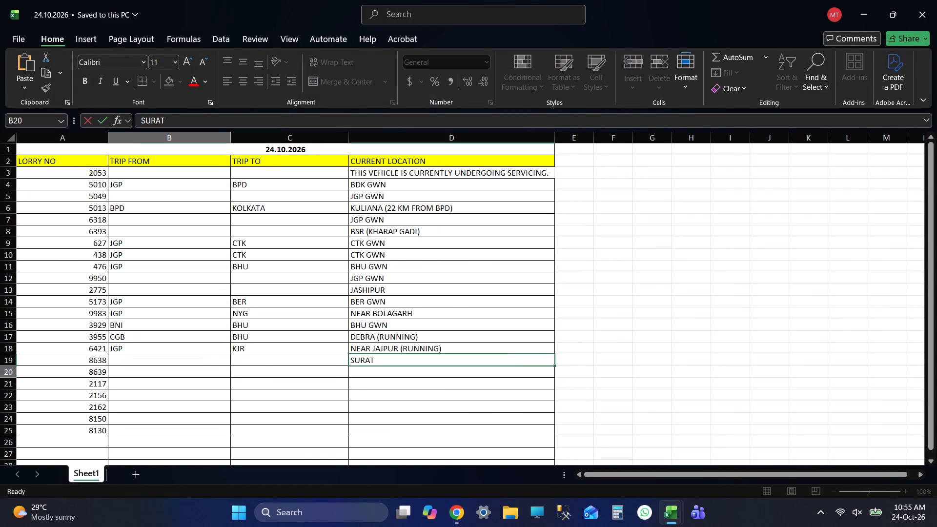
key("ctrl+s")
key("ctrl+s")
Search Wheelseye for vehicle 8639, and open the stop in its route history for today.
key("Tab")
key("Tab")
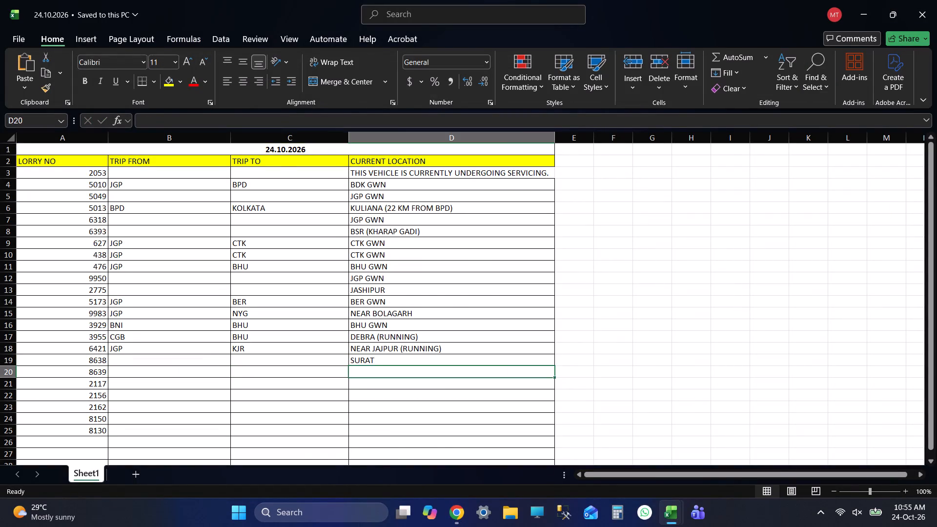
key("alt+Tab")
left_click_drag(245, 83, 242, 96)
key("alt+Tab")
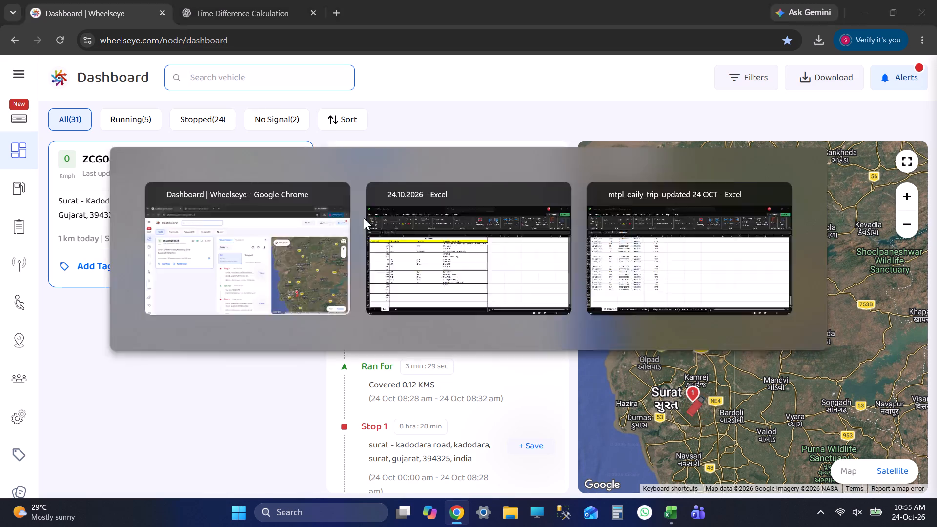
key("alt+Tab")
type("8639")
key("Return")
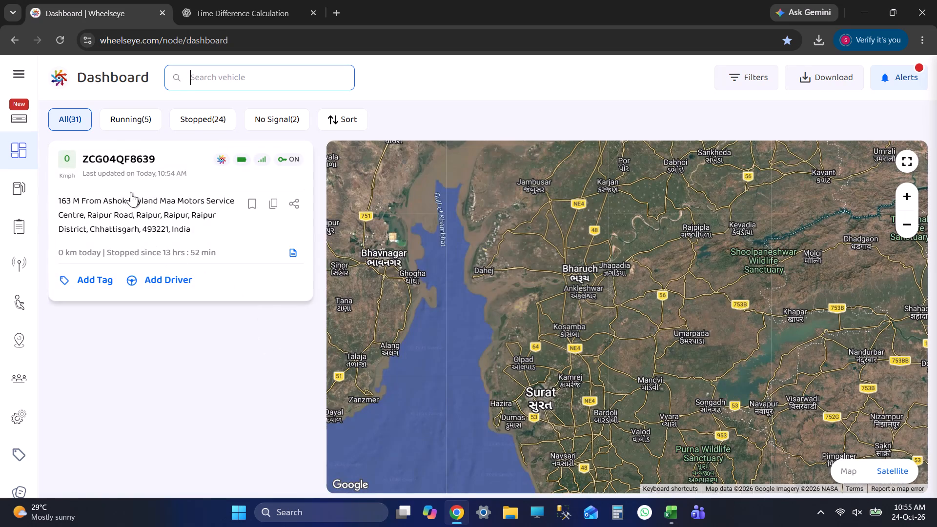
left_click(131, 192)
left_click(460, 326)
Check the place names around vehicle 8639 on the map, enter RAIPUR as its current location in the 24.10.2026 workbook, and save.
scroll(835, 369, "down", 2)
scroll(834, 379, "up", 1)
scroll(834, 379, "down", 3)
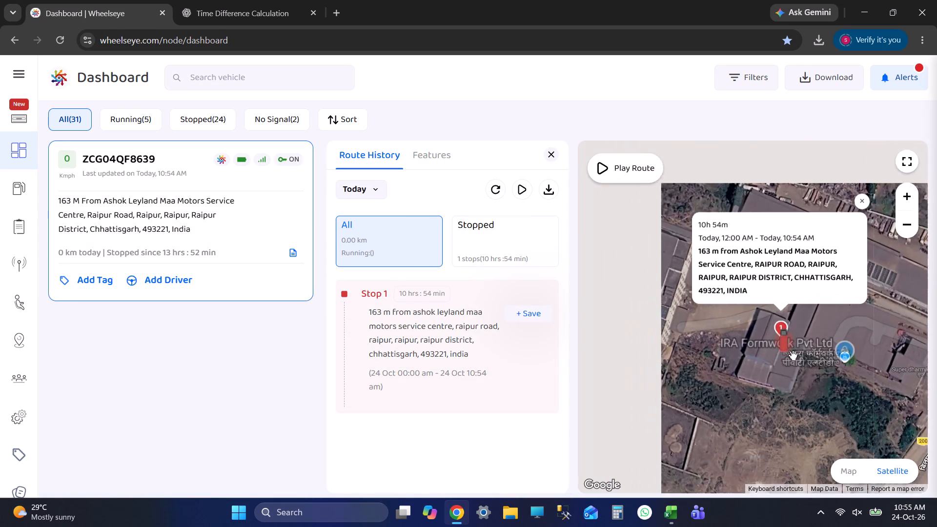
scroll(794, 361, "down", 2)
scroll(793, 372, "up", 1)
scroll(792, 374, "down", 5)
scroll(766, 388, "up", 1)
scroll(763, 389, "down", 1)
scroll(752, 397, "up", 1)
scroll(752, 399, "down", 5)
scroll(748, 400, "up", 1)
scroll(748, 400, "down", 3)
scroll(741, 420, "up", 1)
scroll(741, 420, "down", 6)
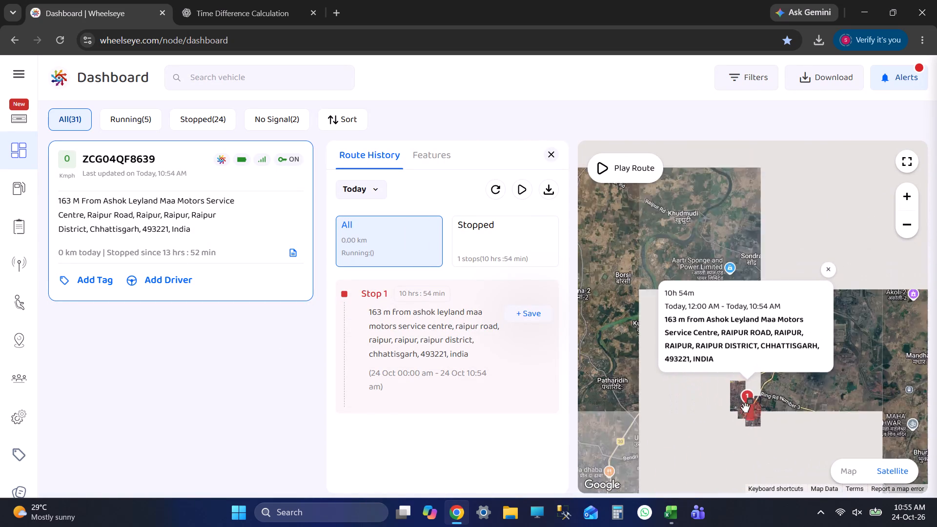
scroll(760, 415, "down", 8)
left_click_drag(762, 446, 725, 400)
key("alt+Tab")
type("RAIPUR")
key("Return")
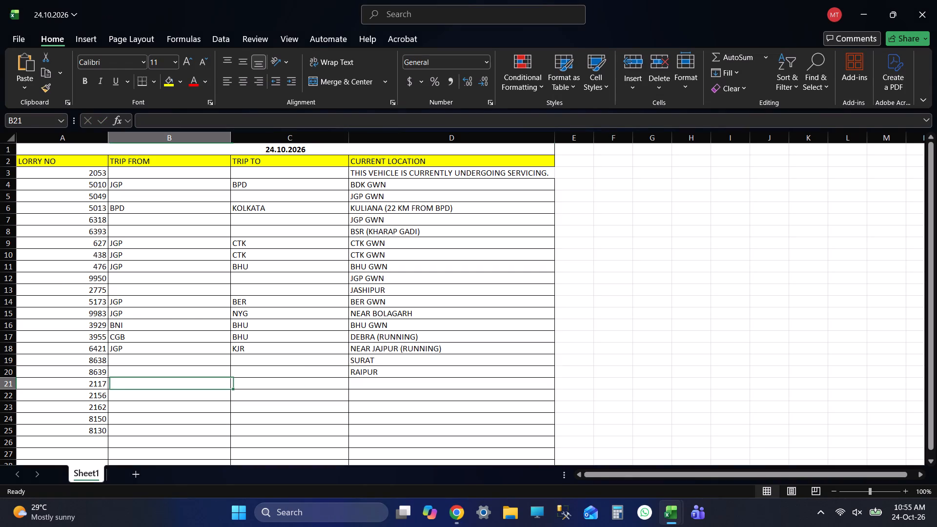
key("ctrl+s")
Search Wheelseye for vehicle 2117, and open the stop in its route history for today.
key("alt+Tab")
left_click(243, 85)
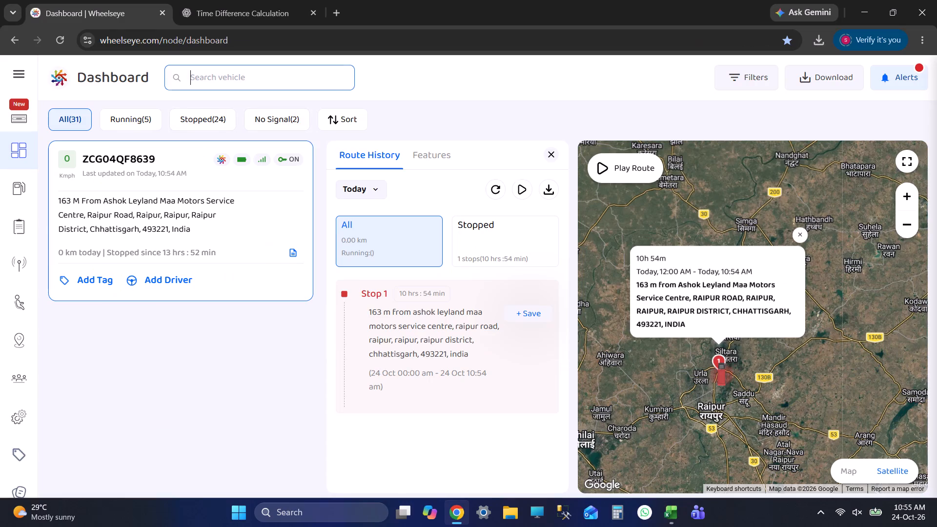
type("2117")
key("Return")
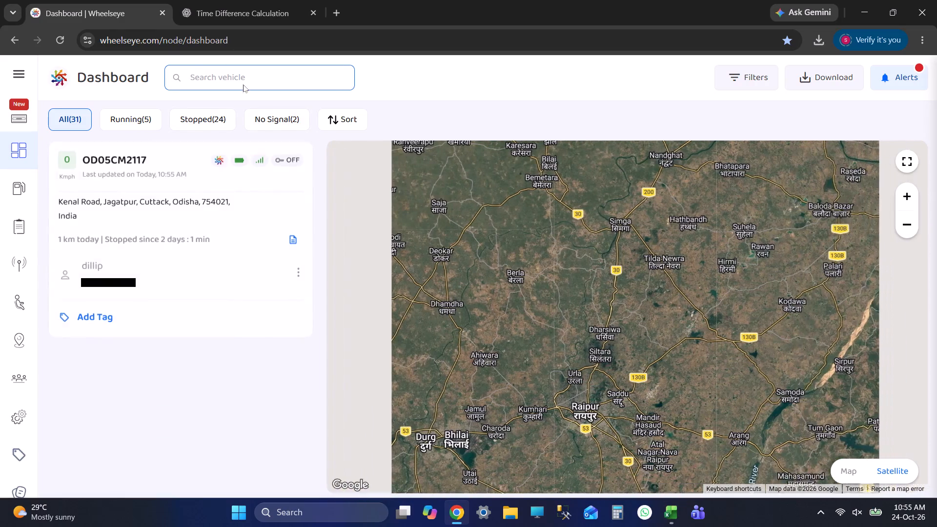
left_click(148, 198)
key("alt+Tab")
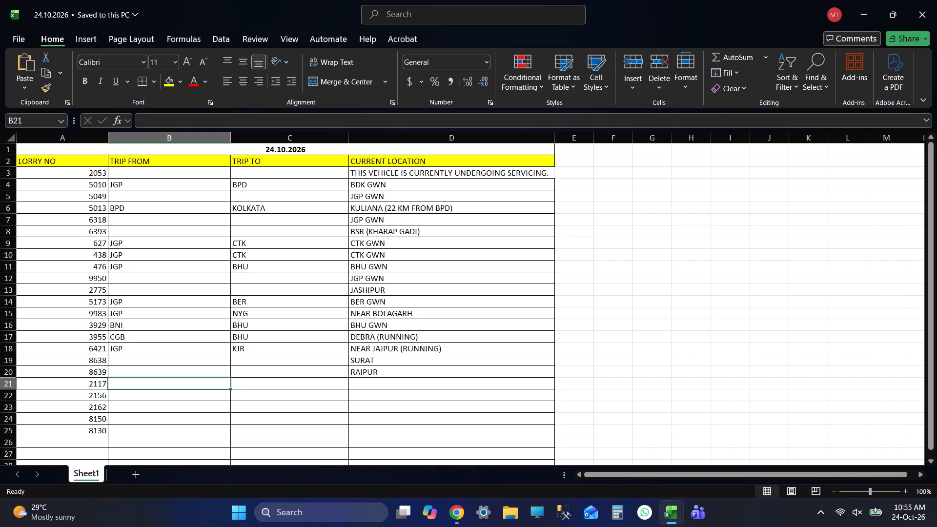
key("alt+Tab")
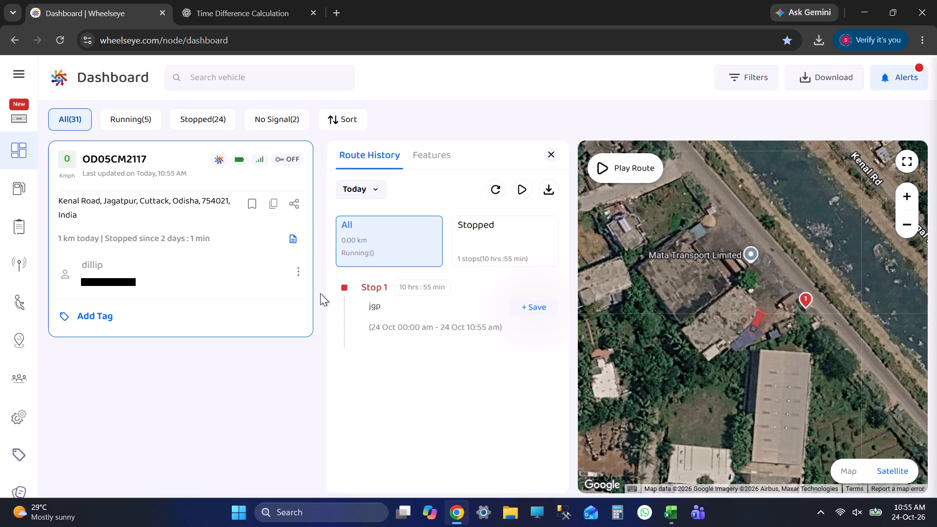
left_click(426, 296)
key("alt+Tab")
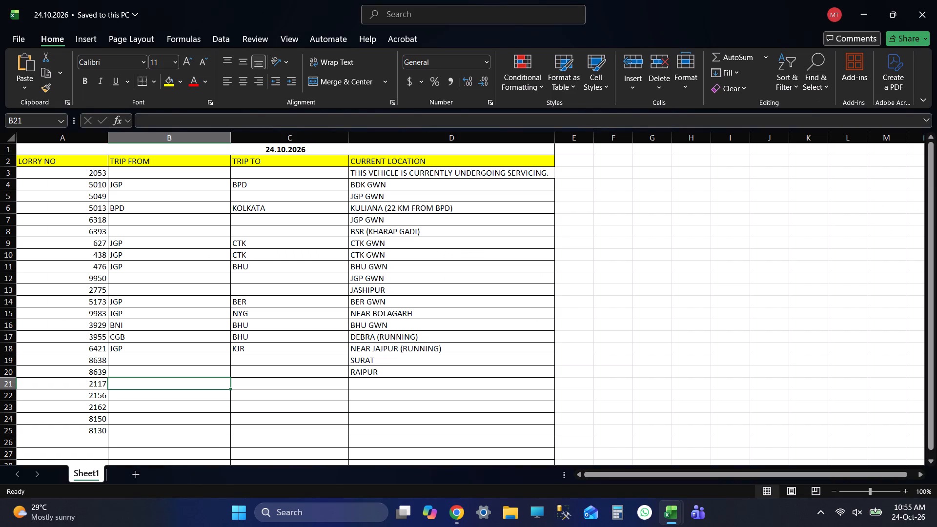
key("alt+Tab")
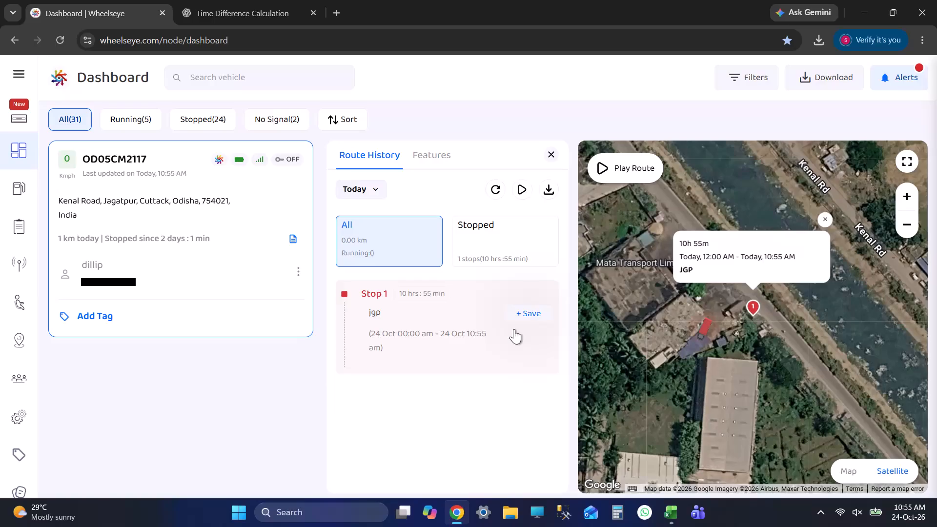
Enter JGP GWN as lorry 2117's current location in the 24.10.2026 workbook, and save.
key("alt+Tab")
key("Tab")
key("Tab")
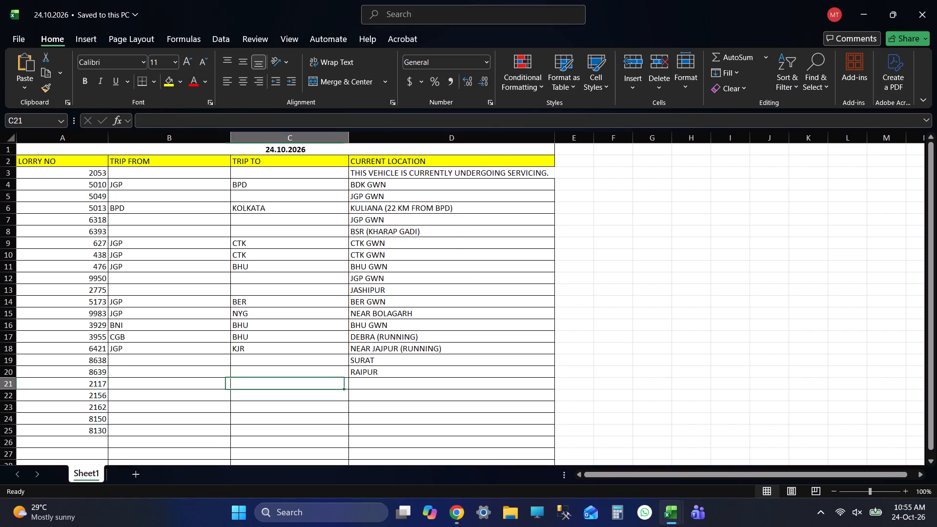
type("JGP")
key("space")
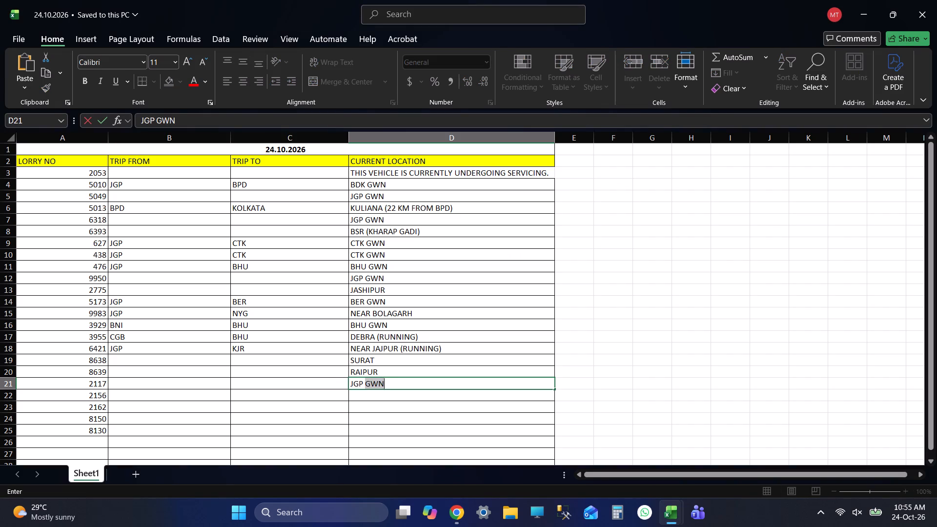
key("Return")
key("ctrl+s")
Search Wheelseye for vehicle 2156, and open Stop 6 in its route history for today.
key("alt+Tab")
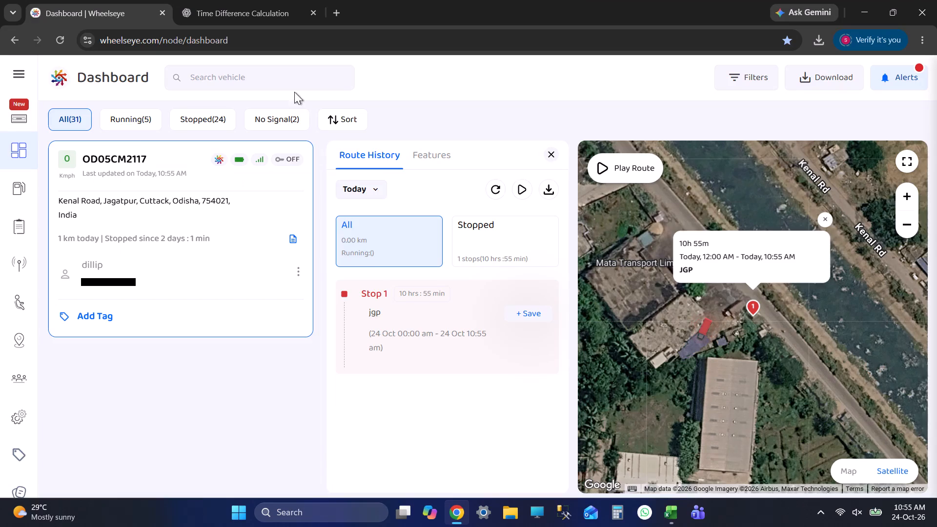
left_click(282, 81)
type("2156")
key("Return")
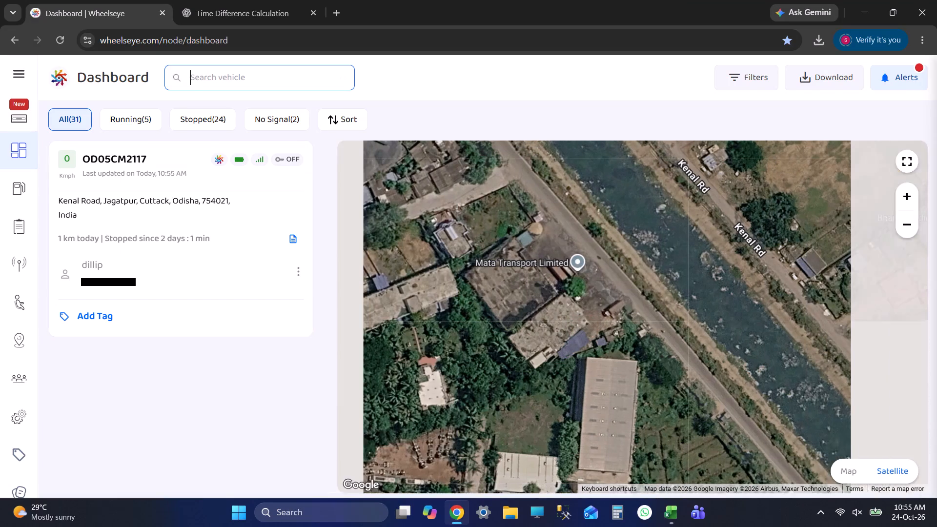
left_click(109, 211)
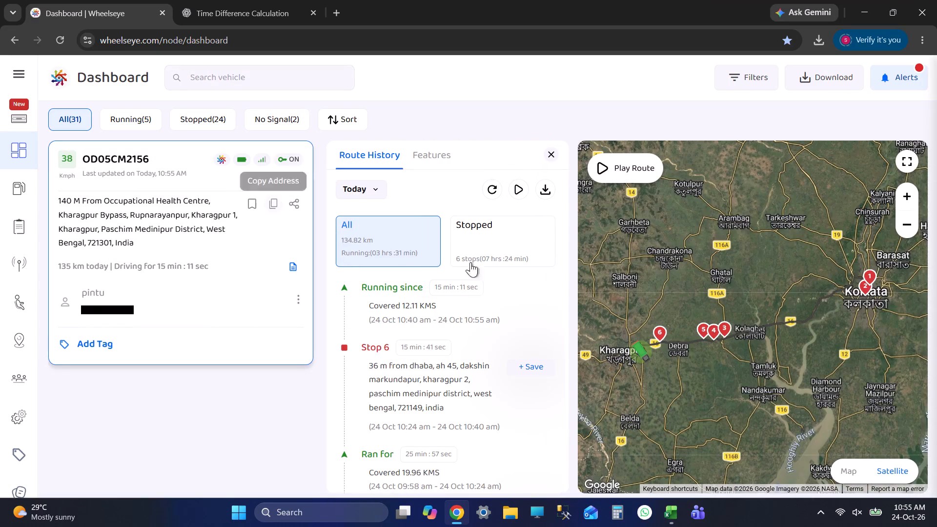
left_click(434, 381)
Examine the map around vehicle 2156 in Wheelseye for nearby place names and its position relative to its stops.
scroll(477, 375, "up", 3)
scroll(713, 323, "up", 5)
scroll(750, 333, "down", 1)
scroll(750, 334, "up", 2)
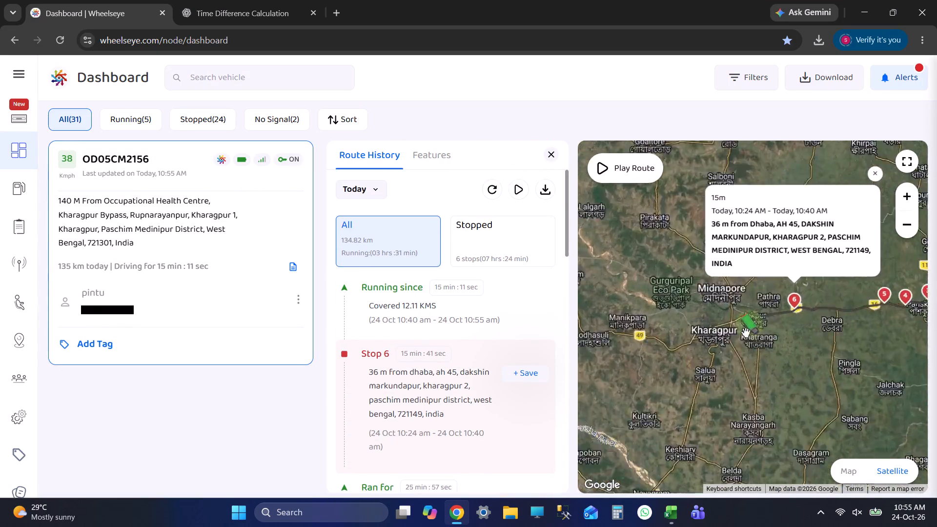
scroll(755, 317, "up", 2)
scroll(752, 316, "down", 5)
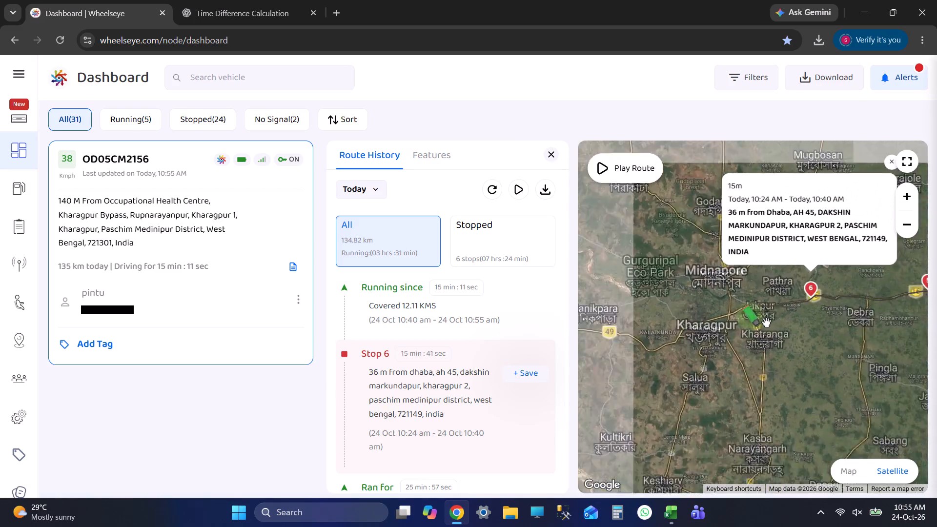
left_click_drag(784, 317, 723, 341)
scroll(718, 335, "down", 7)
key("alt+Tab")
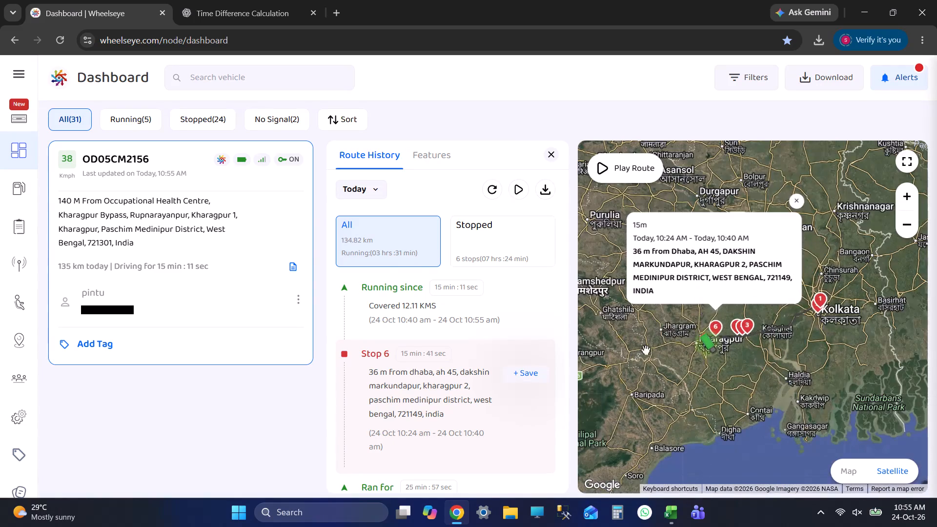
key("alt+Tab")
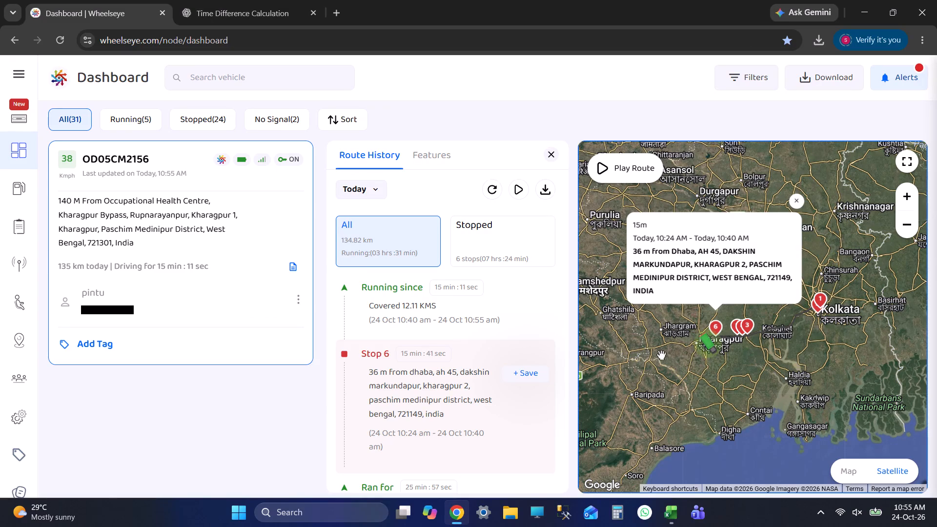
scroll(726, 311, "up", 3)
scroll(692, 398, "down", 4)
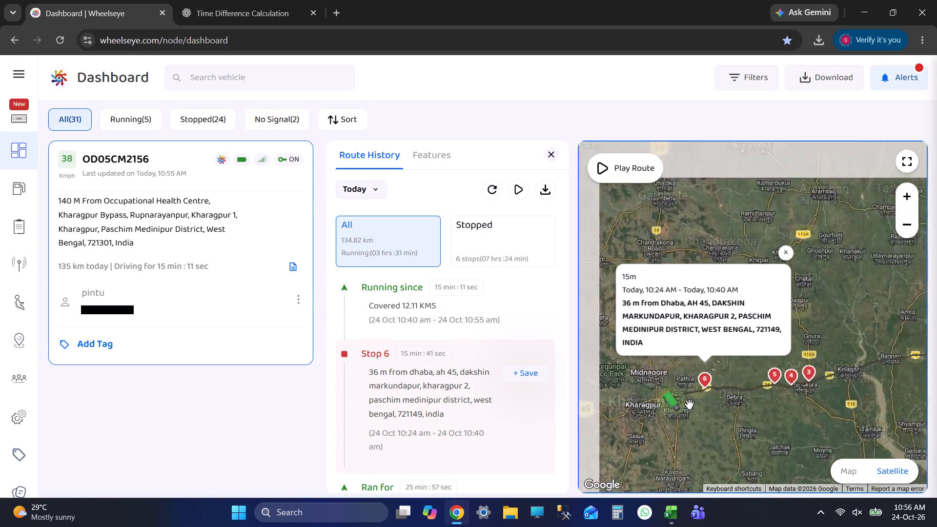
key("alt+Tab")
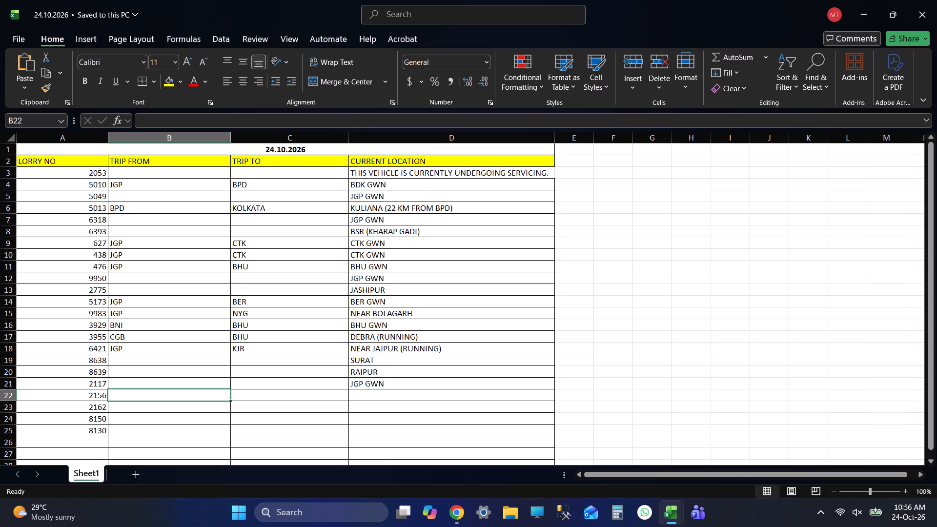
key("alt+Tab")
scroll(689, 410, "up", 3)
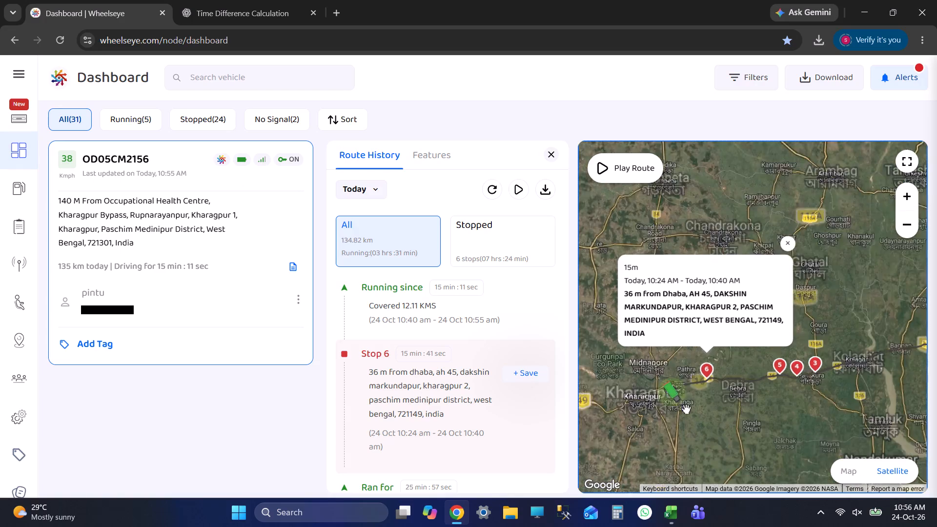
scroll(682, 397, "up", 2)
scroll(675, 386, "down", 7)
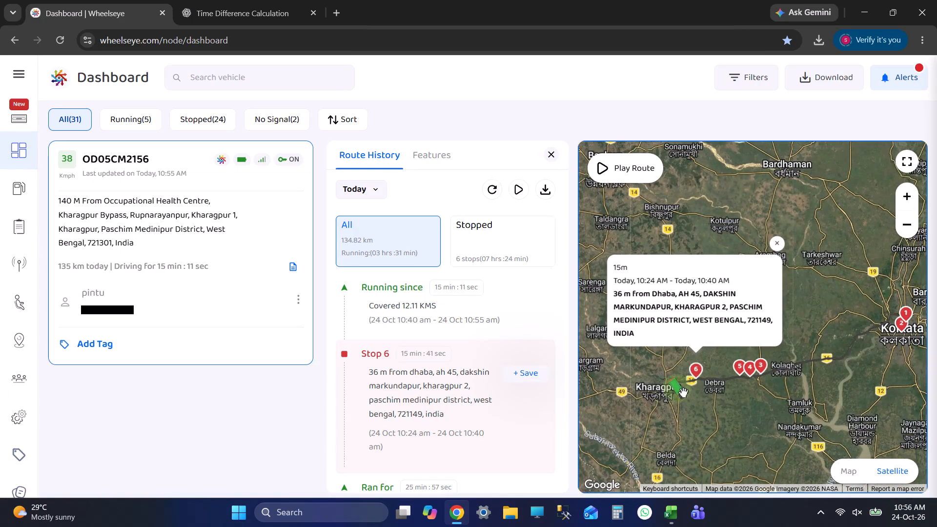
Review the earlier stops in vehicle 2156's route history for today to trace where its trip started.
scroll(508, 417, "down", 12)
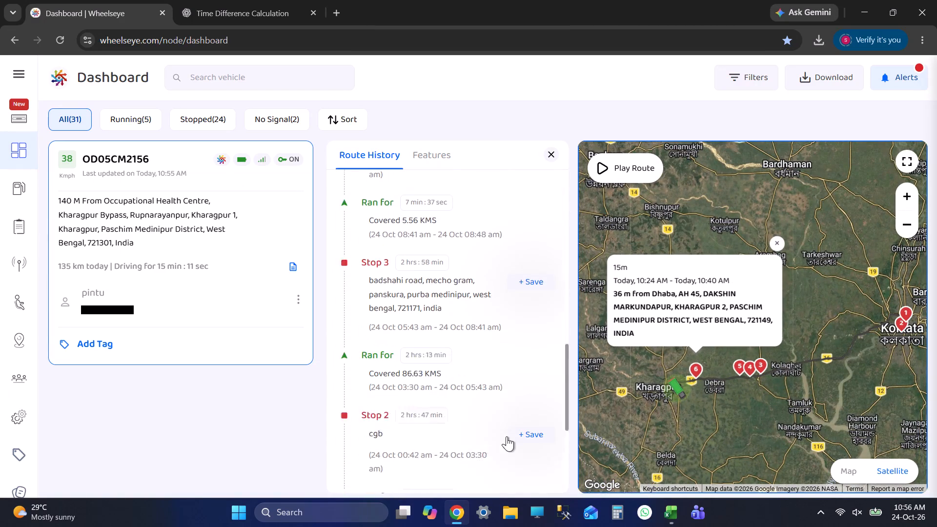
scroll(485, 411, "up", 6)
scroll(495, 321, "down", 2)
scroll(494, 321, "up", 4)
scroll(493, 320, "down", 1)
scroll(489, 320, "up", 9)
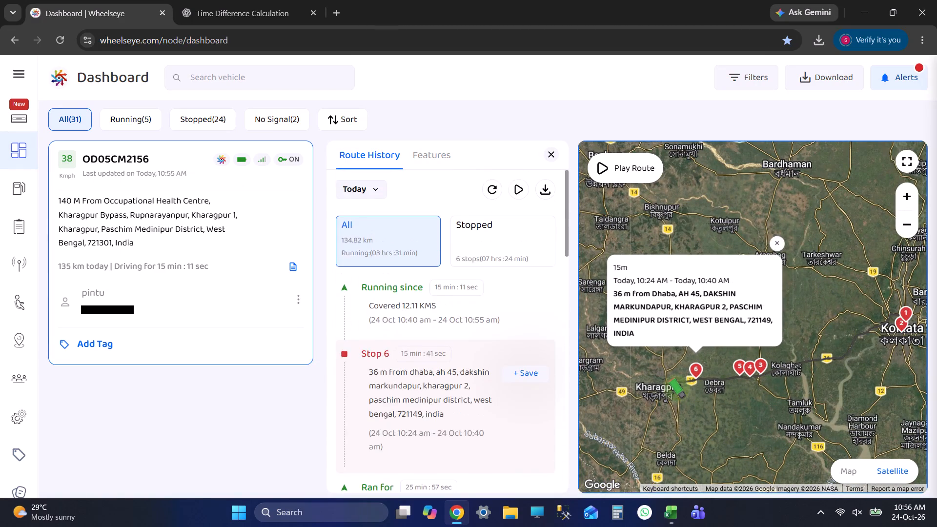
Look up vehicle 2156's 23/10/2026 entries on the CGB (TARACHAND DUTTA STREET) sheet of the mtpl_daily_trip_updated 24 OCT workbook.
key("alt+Tab")
key("alt+Tab")
key("alt+Tab")
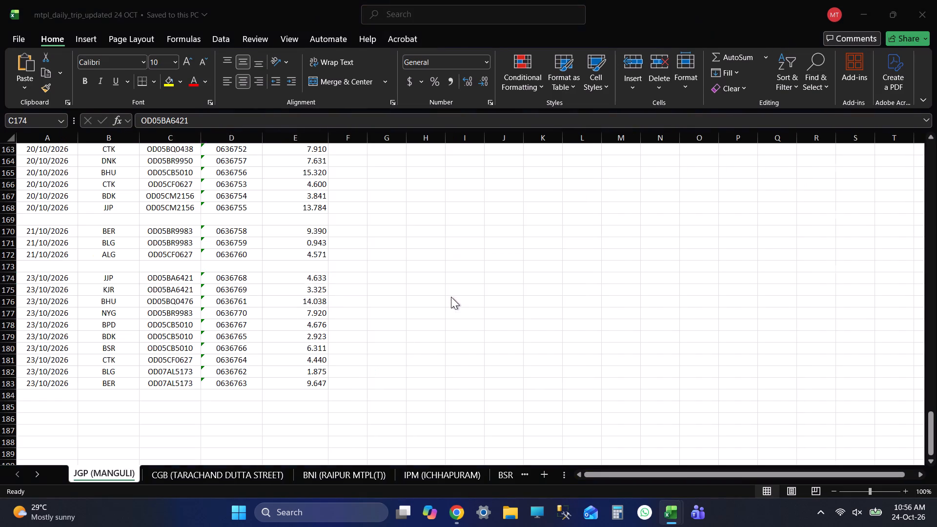
left_click(220, 475)
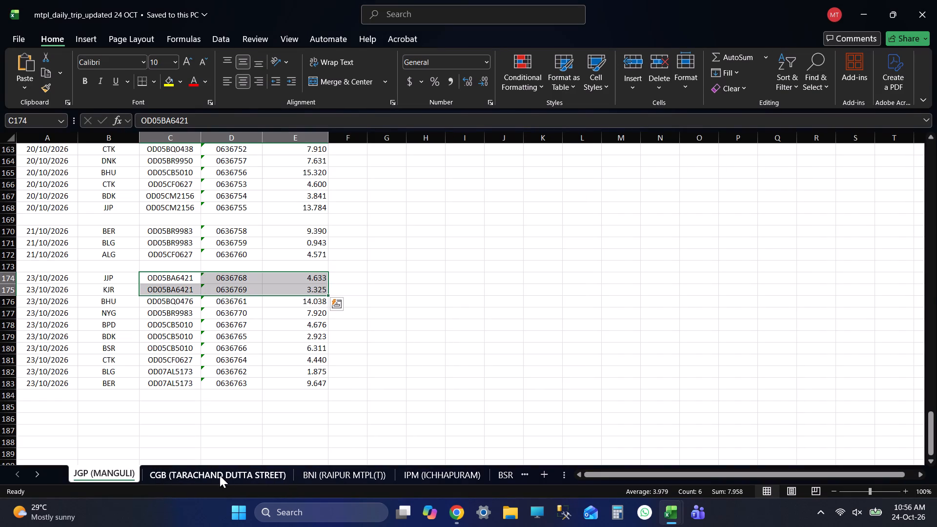
key("alt+Tab")
key("alt+Tab")
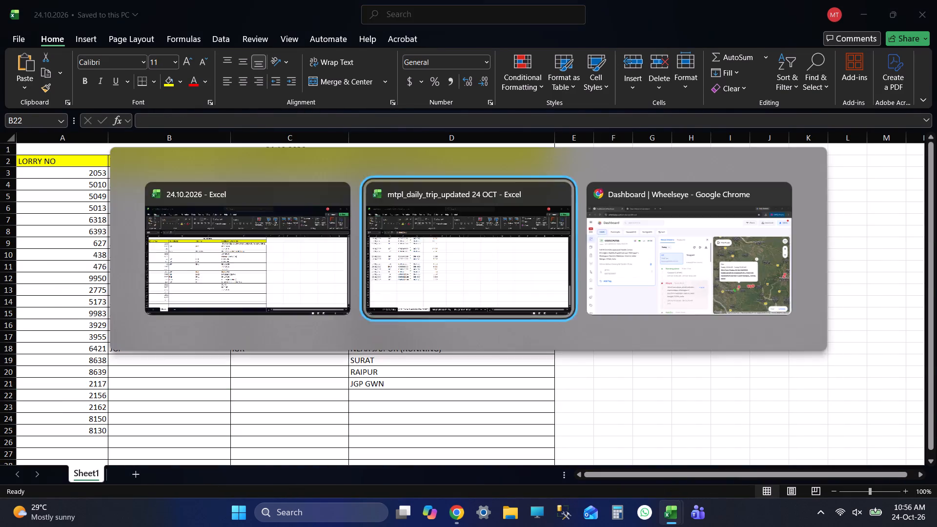
left_click_drag(163, 313, 171, 324)
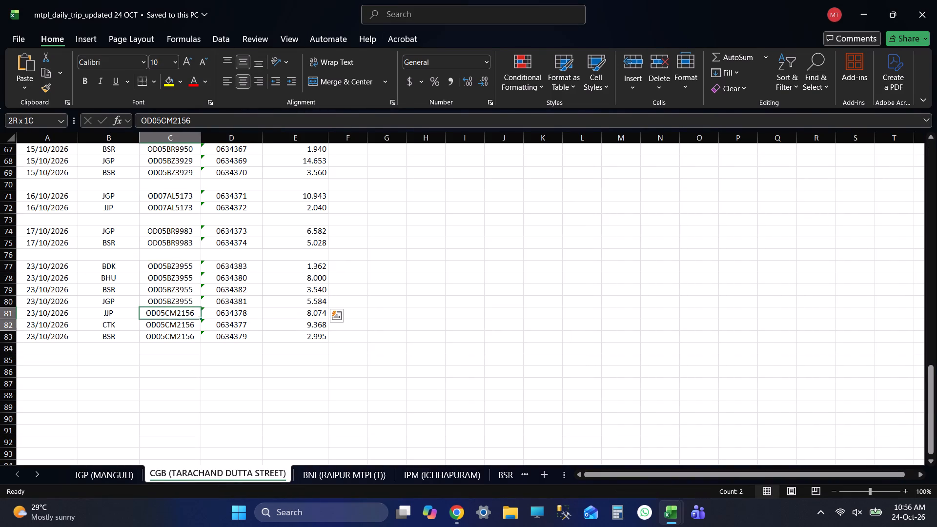
left_click_drag(171, 324, 319, 338)
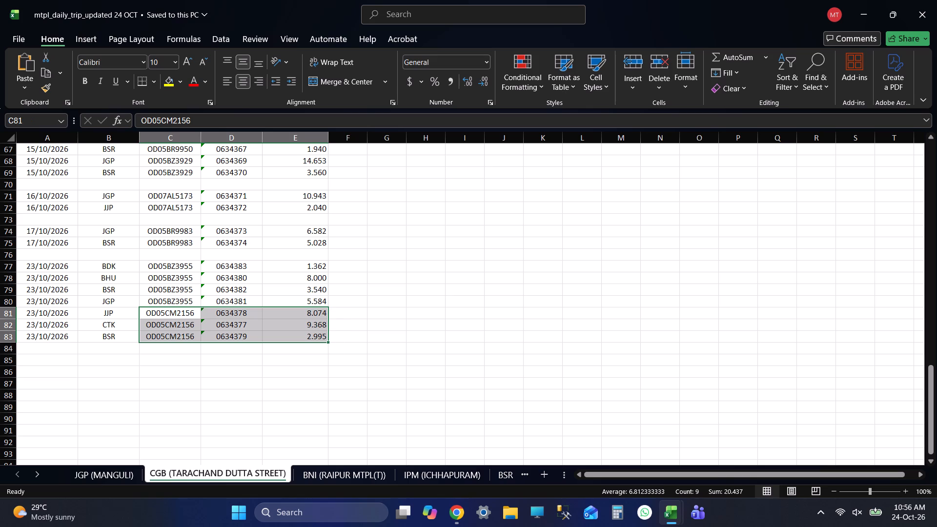
Enter lorry 2156's trip from CGB to CTK in the 24.10.2026 workbook, and save.
key("alt+Tab")
type("CGB")
key("Tab")
key("alt+Tab")
key("alt+Tab")
key("alt+Tab")
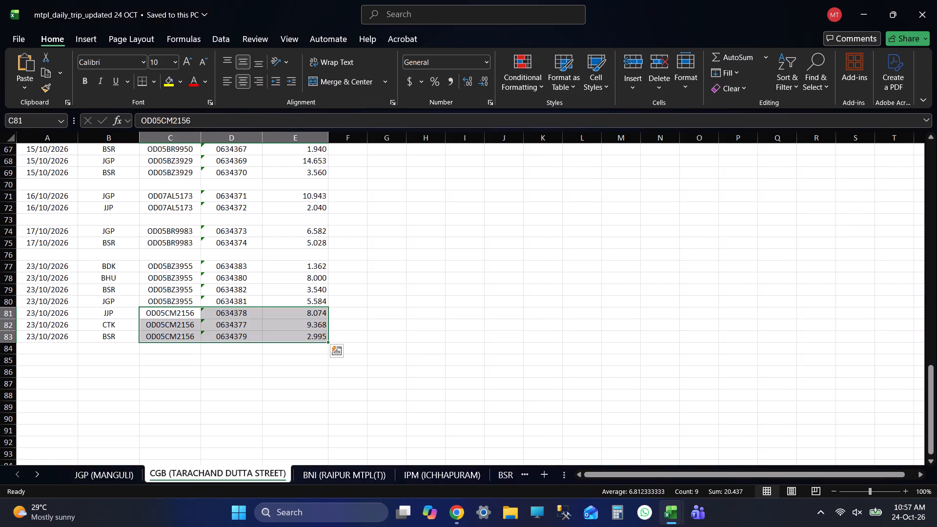
key("alt+Tab")
key("alt+Tab")
key("alt+Tab")
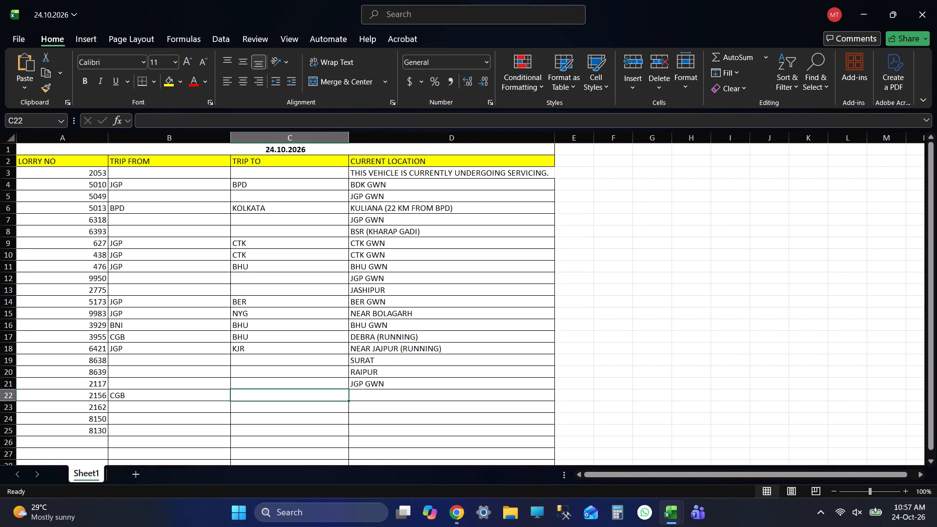
type("CTK")
key("Tab")
key("ctrl+s")
key("ctrl+s")
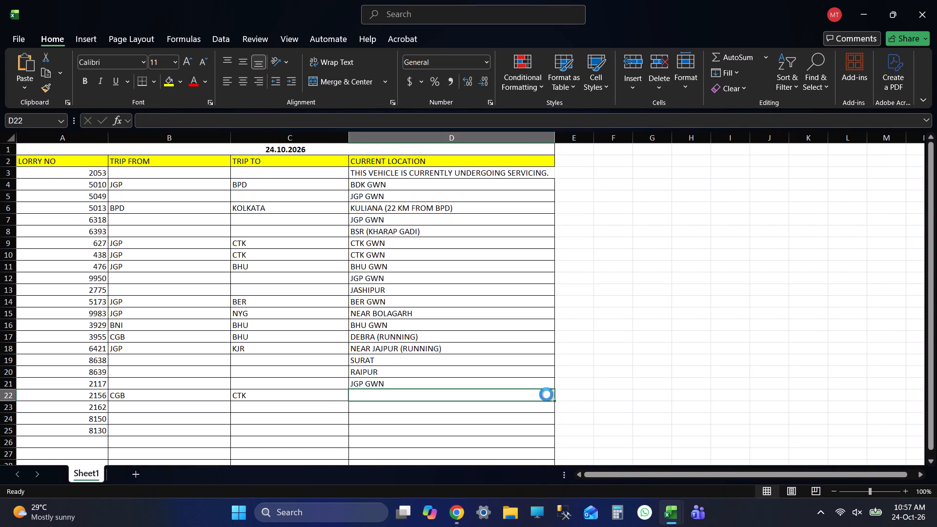
key("ctrl+s")
key("ctrl+s")
key("ctrl+s")
key("ctrl+s")
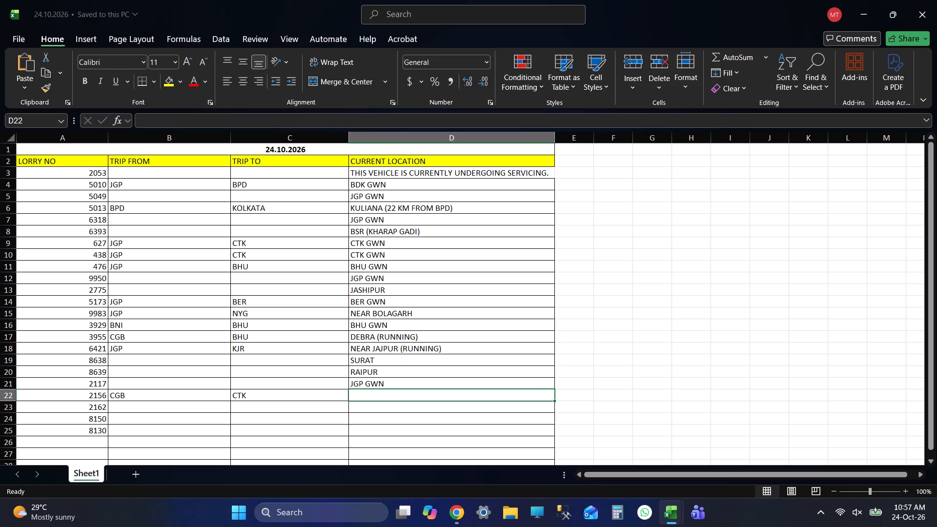
key("ctrl+s")
key("ctrl+s")
key("ctrl+s")
key("ctrl+s")
key("ctrl+s")
key("ctrl+s")
key("ctrl+s")
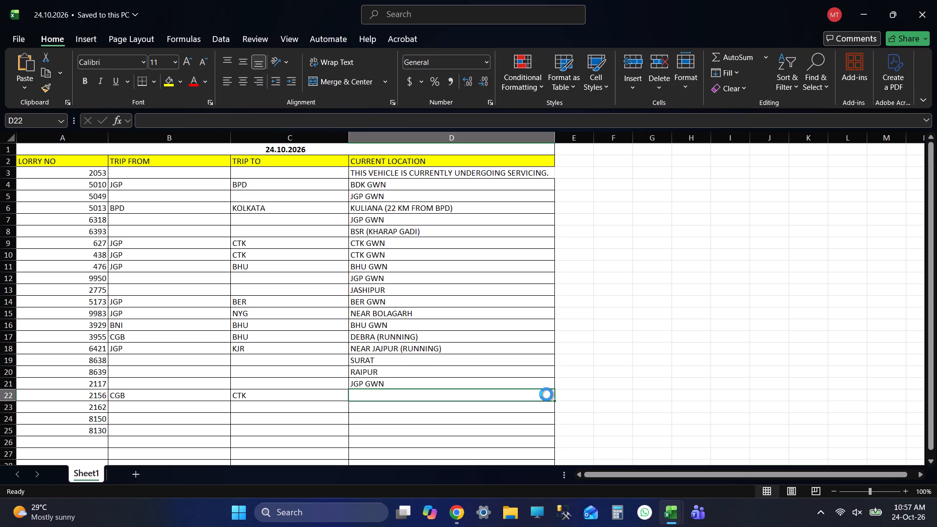
key("ctrl+s")
key("ctrl+s")
Compare lorry 2156's row in the 24.10.2026 workbook with its trip entries on the CGB sheet of the mtpl_daily_trip workbook.
key("alt+Tab")
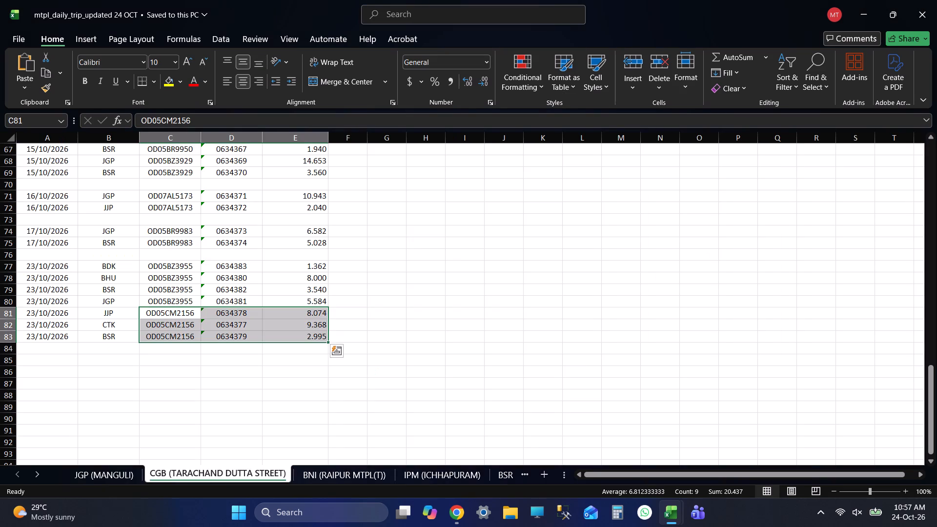
key("alt+Tab")
key("alt+Tab")
key("alt+Tab")
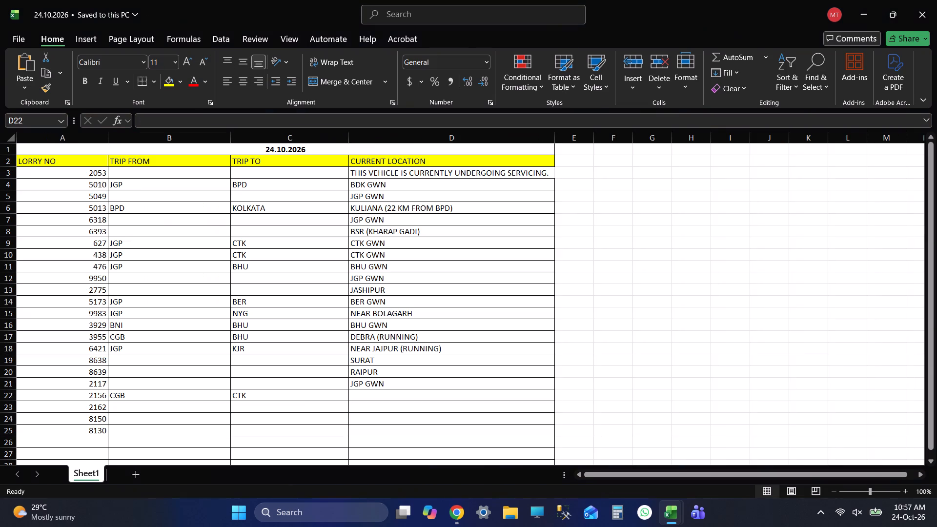
key("alt+Tab")
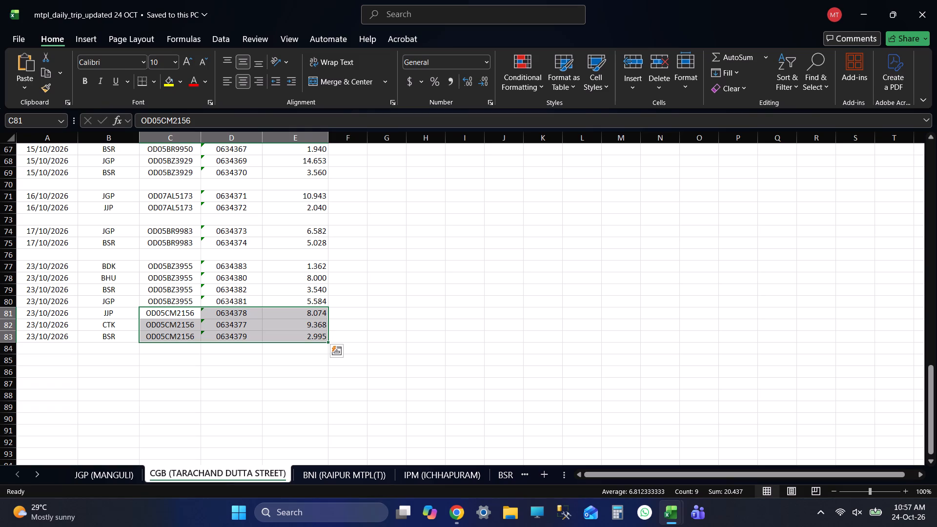
key("alt+Tab")
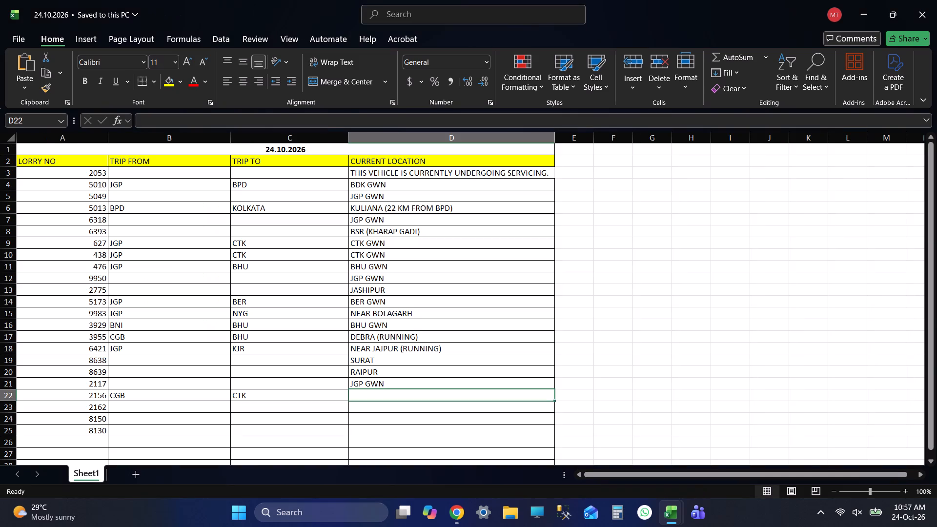
key("alt+Tab")
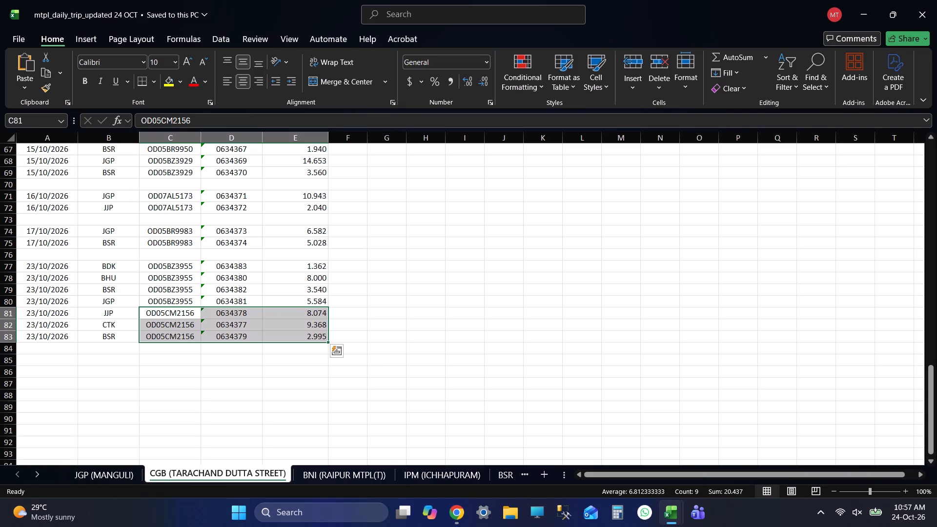
key("alt+Tab")
key("alt+Tab")
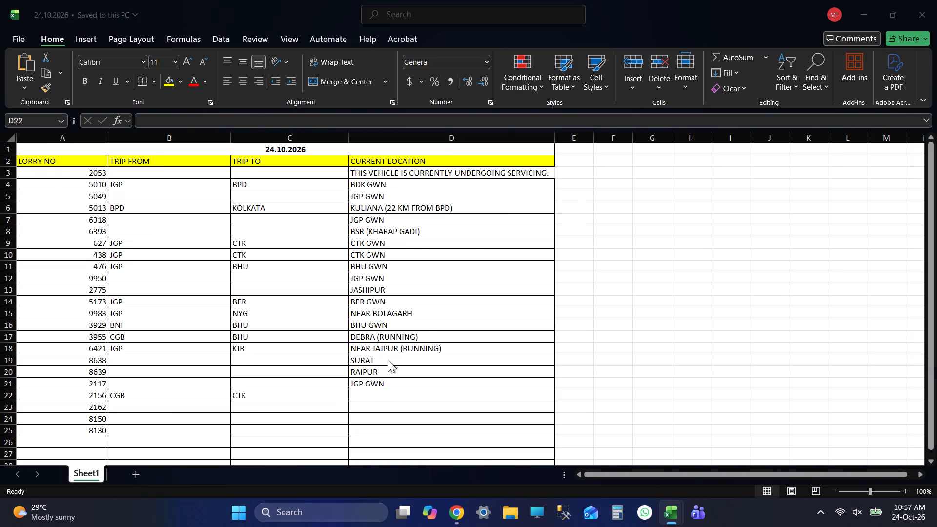
key("alt+Tab")
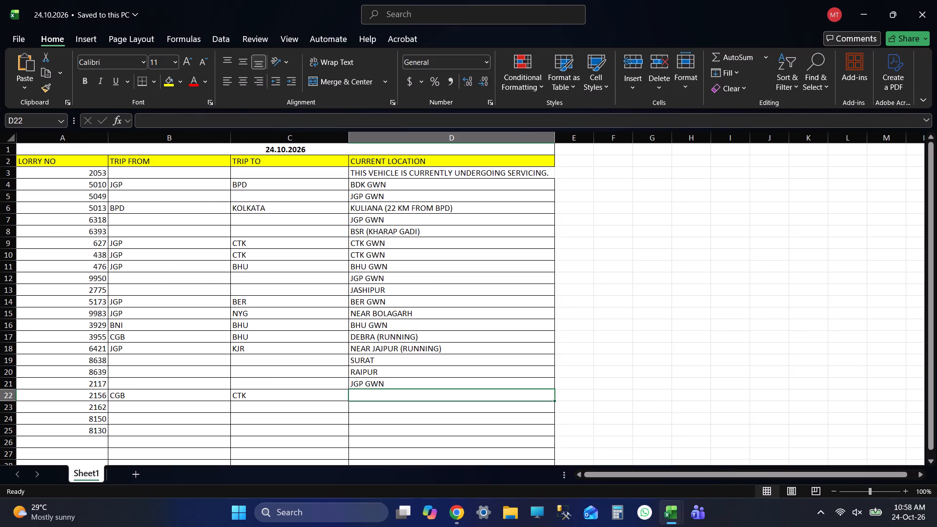
key("alt+Tab")
key("alt+Tab")
key("alt+Tab")
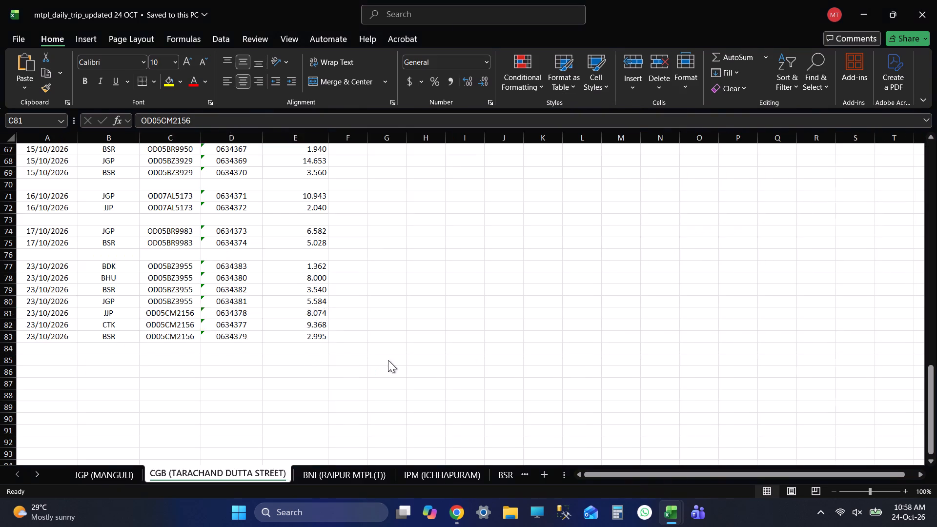
key("alt+Tab")
key("alt+Tab")
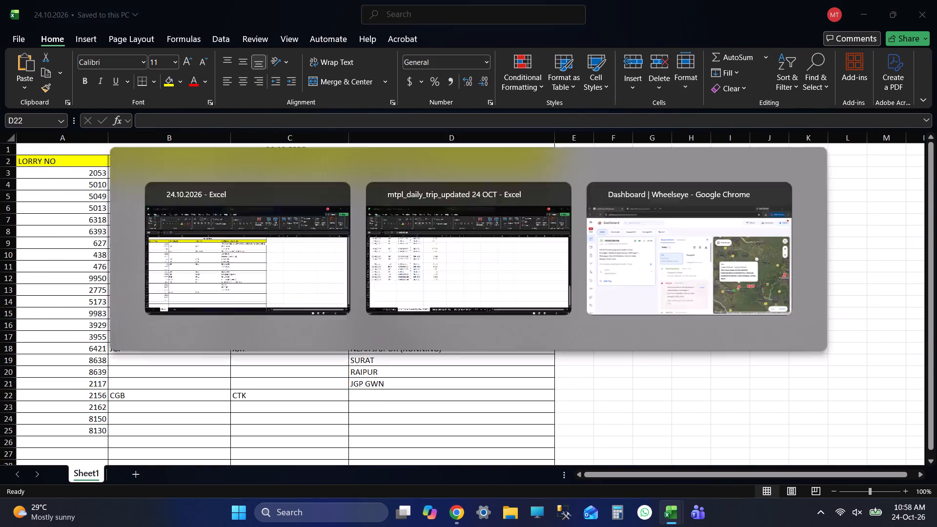
key("alt+Tab")
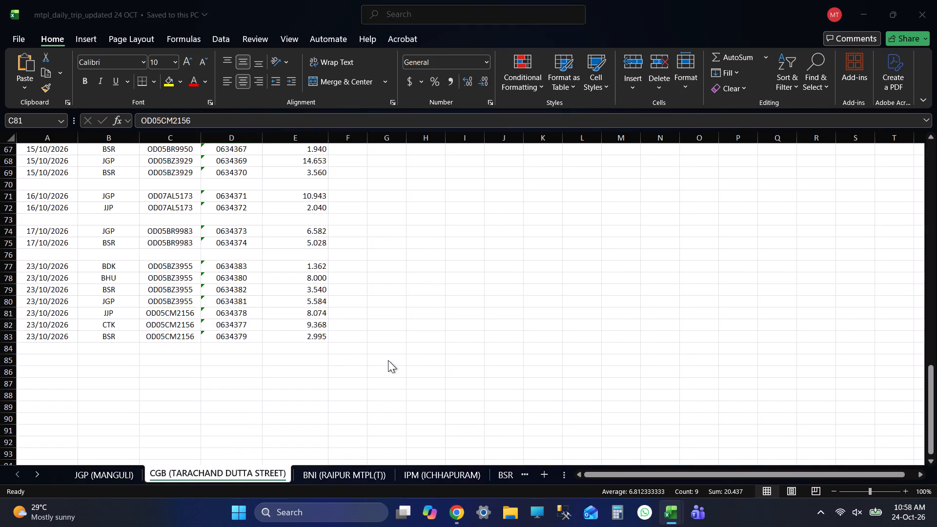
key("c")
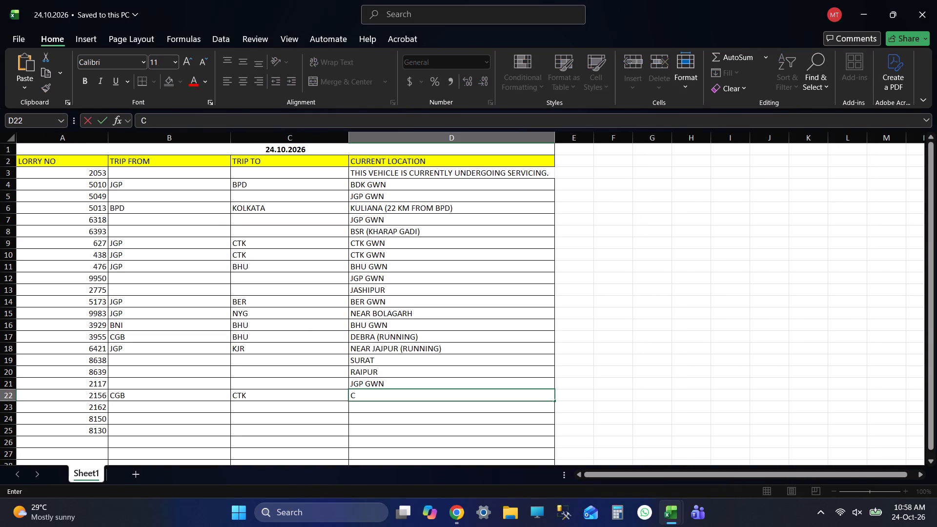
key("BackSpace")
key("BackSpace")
Check vehicle 2156's position in Wheelseye, enter KHARAGPUR (RUNNING) as its current location in the 24.10.2026 workbook, and save.
key("alt+Tab")
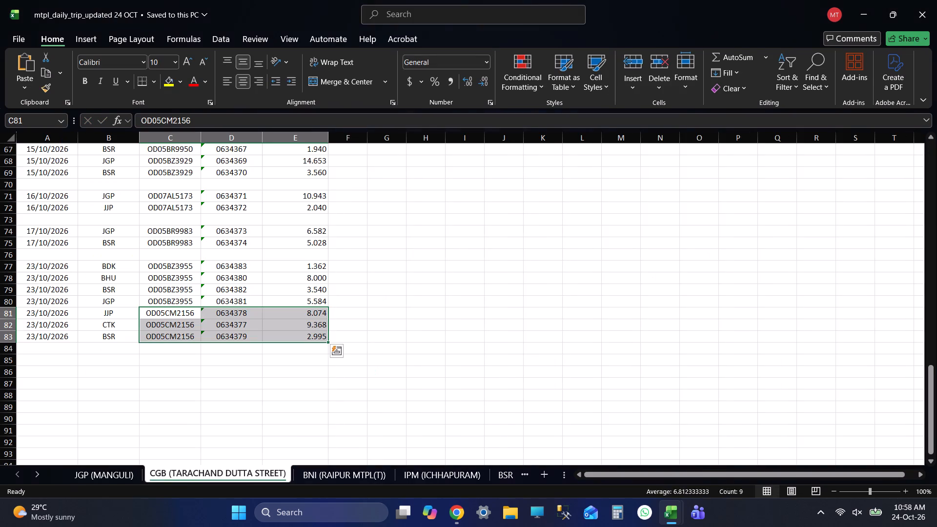
key("alt+Tab")
key("alt+Tab")
key("alt+Tab")
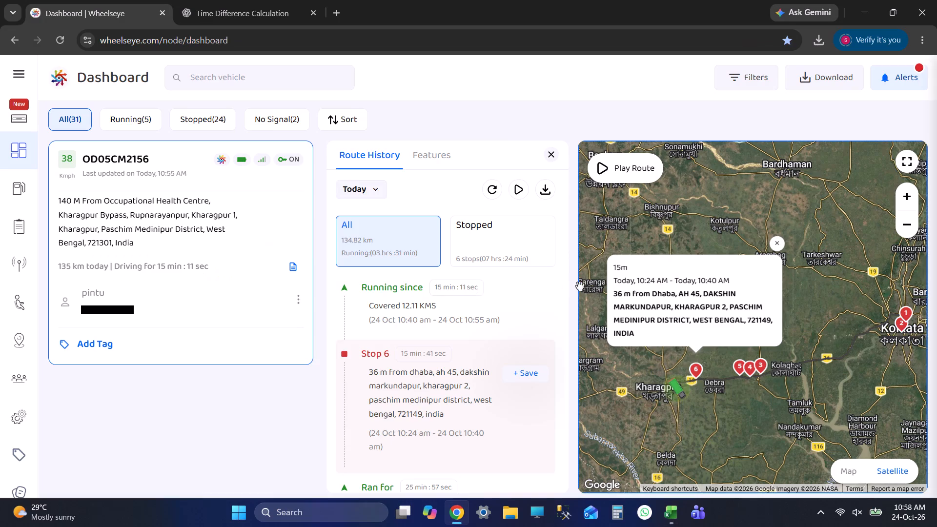
key("alt+Tab")
type("KHARAGPUR")
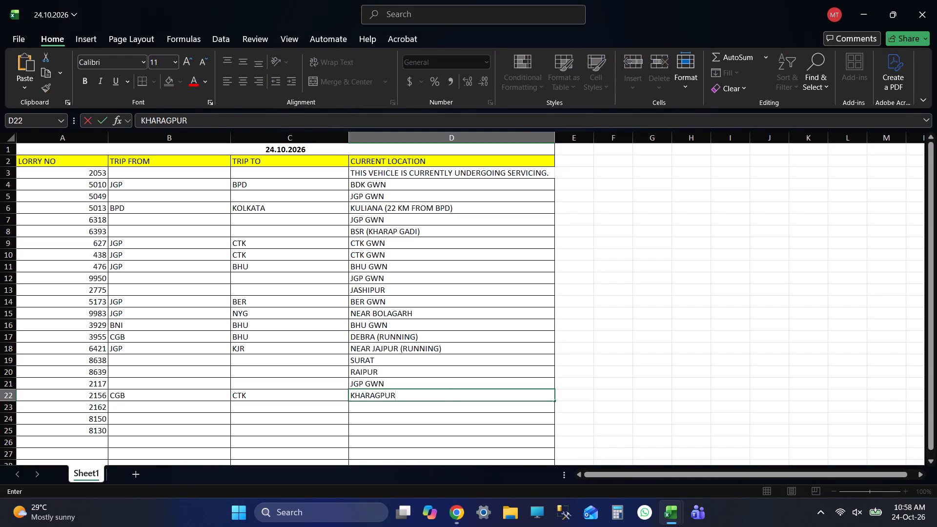
key("space")
key("shift+parenleft")
type("RUNNING)")
key("Return")
key("ctrl+s")
key("ctrl+s")
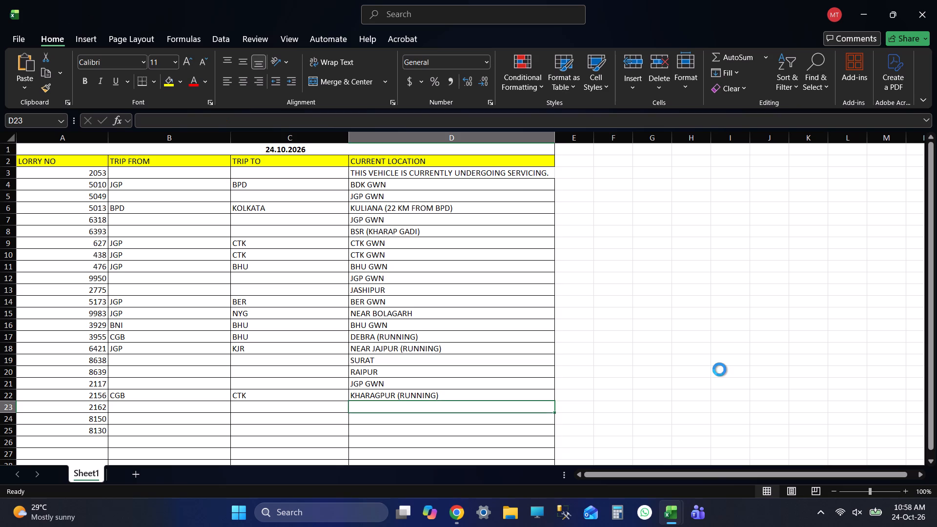
Look up vehicle 2162 in Wheelseye, and examine its route for today and the places around it on the map.
key("shift+Tab")
key("shift+Tab")
key("alt+Tab")
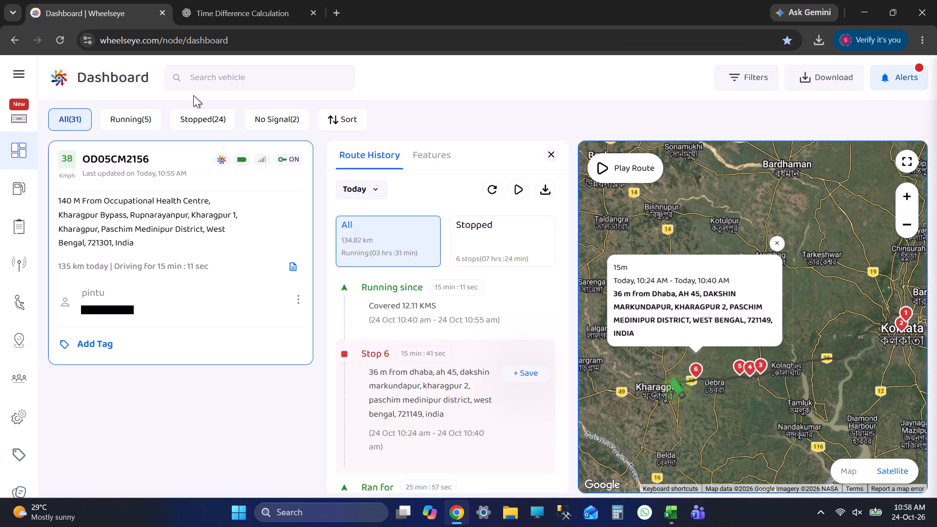
left_click(211, 82)
type("2162")
key("Return")
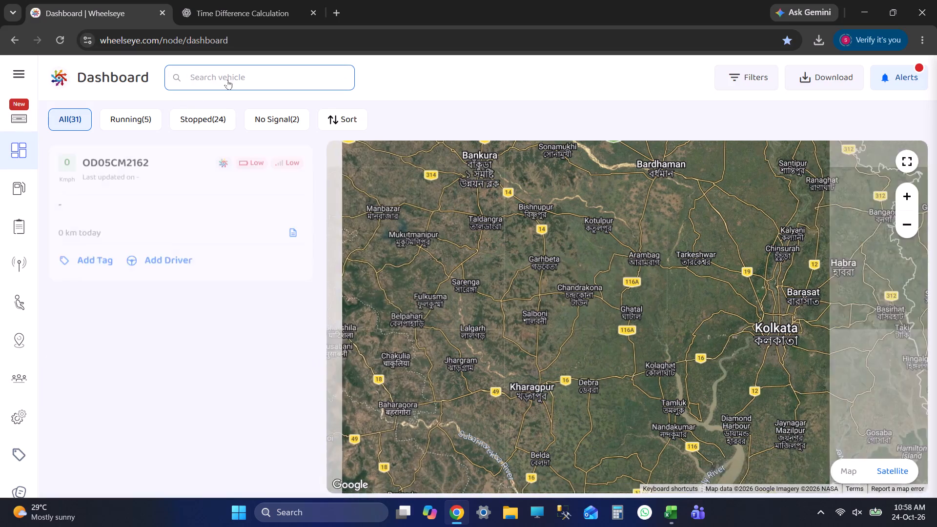
left_click(137, 172)
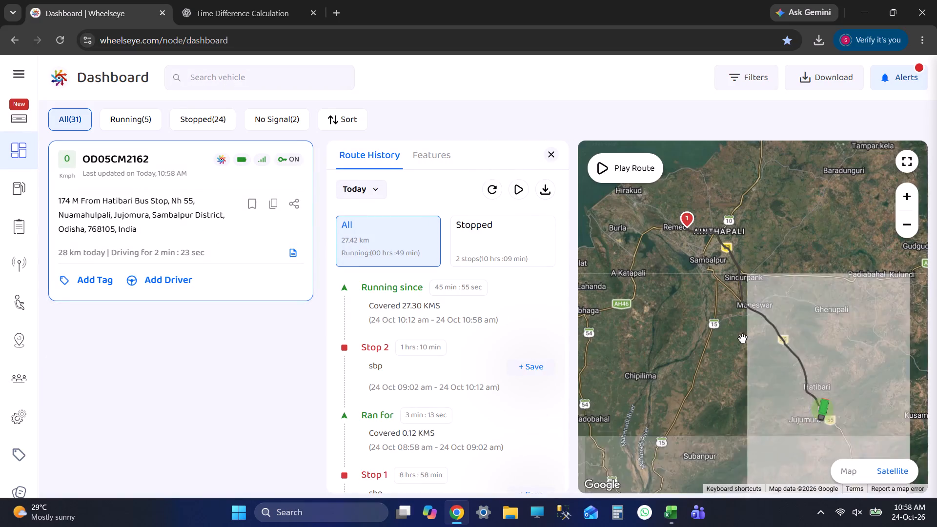
left_click_drag(735, 341, 704, 320)
scroll(758, 356, "down", 5)
left_click_drag(778, 387, 728, 332)
scroll(728, 320, "down", 4)
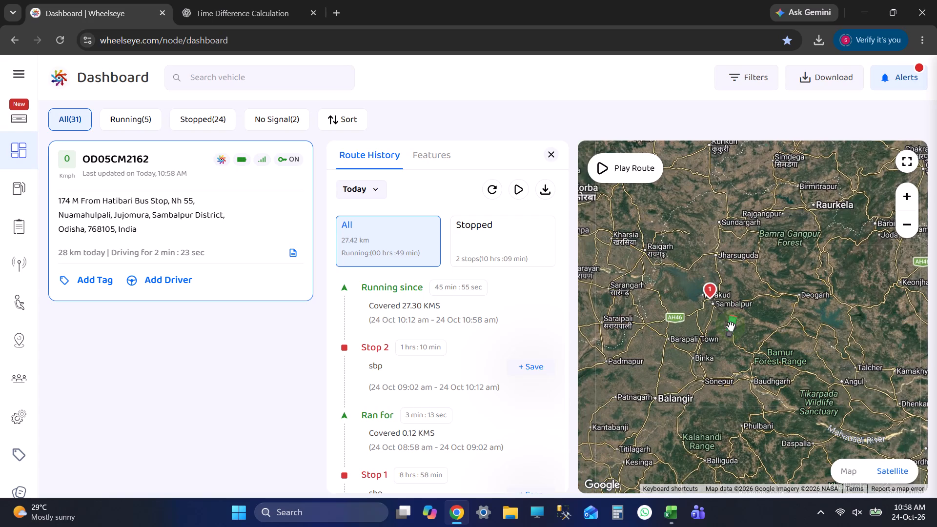
key("alt+Tab")
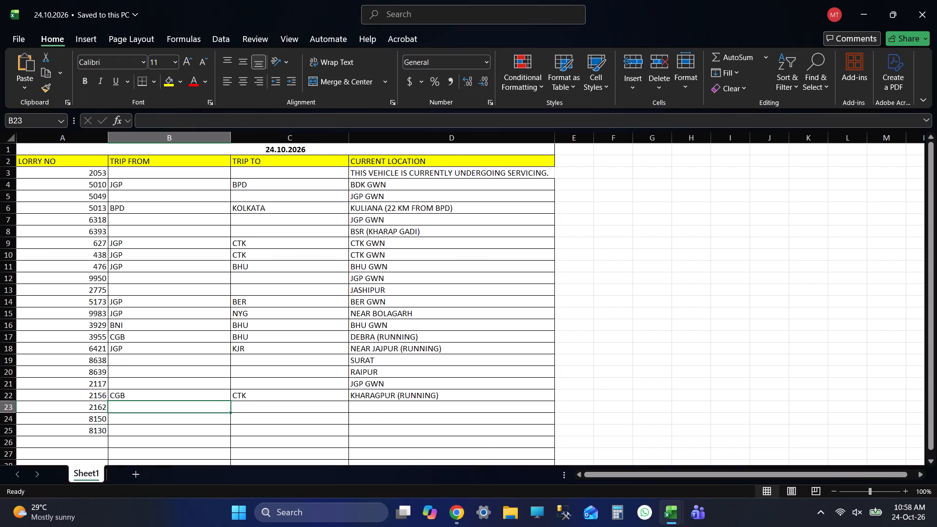
Save the 24.10.2026 workbook.
key("ctrl+s")
key("ctrl+s")
In Wheelseye, show vehicle 2162's route history for the last 7 days and examine its stops from today back to stop 44.
key("alt+Tab")
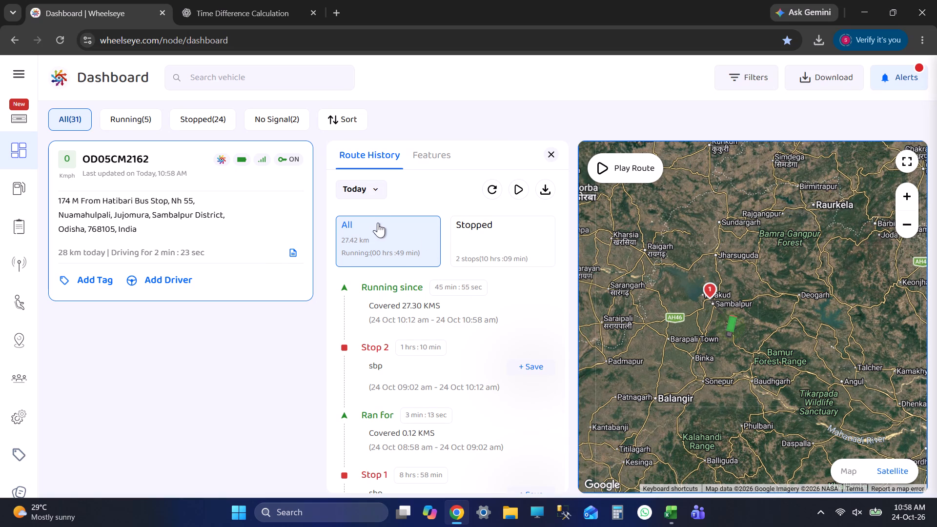
left_click(368, 193)
left_click(387, 274)
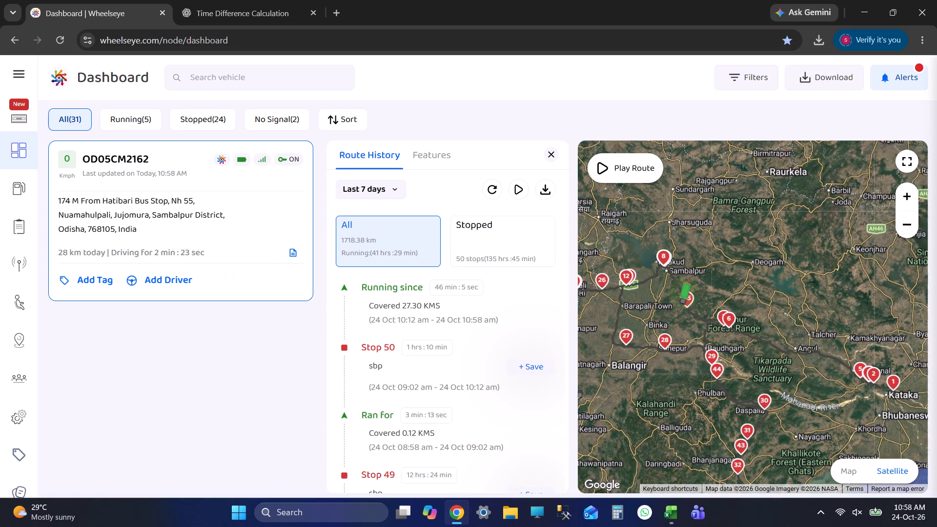
scroll(441, 320, "down", 4)
left_click(441, 268)
scroll(456, 294, "down", 2)
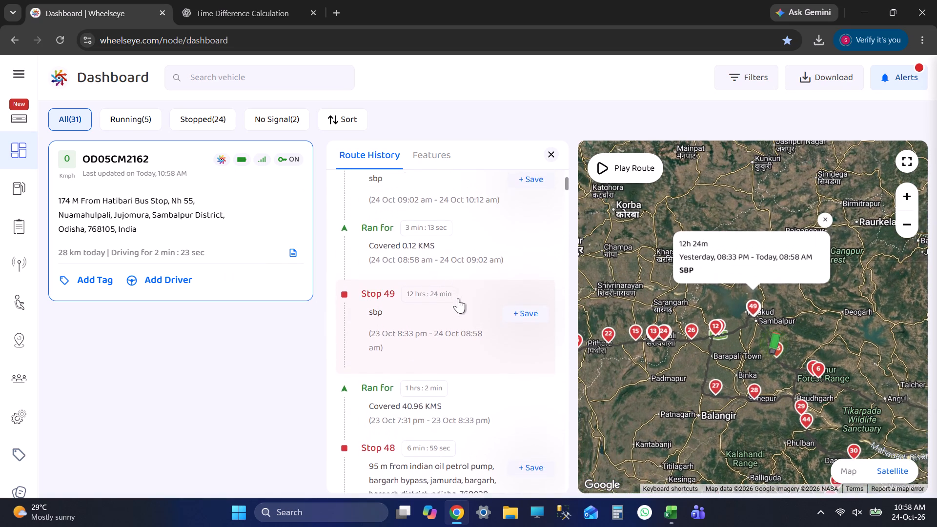
scroll(458, 298, "down", 1)
left_click(458, 293)
scroll(464, 308, "down", 3)
left_click(449, 302)
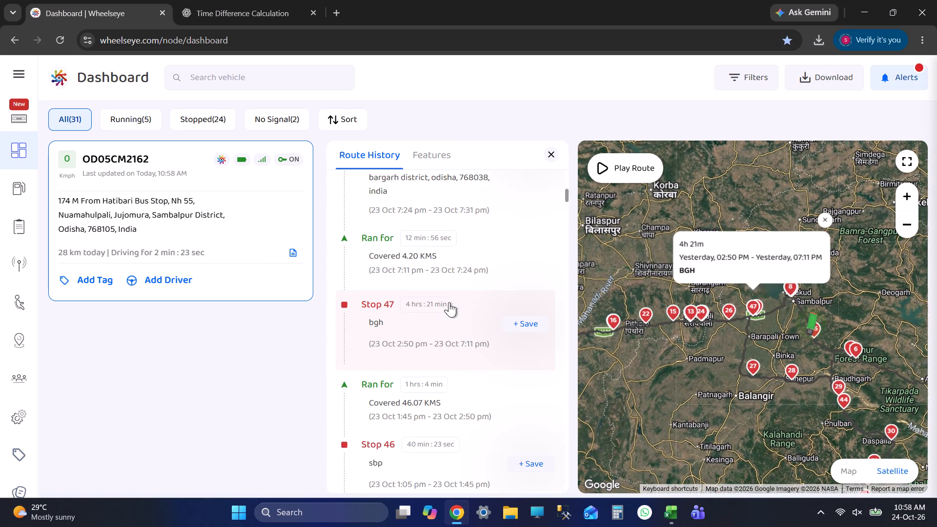
scroll(449, 304, "down", 2)
left_click(448, 339)
scroll(450, 344, "down", 2)
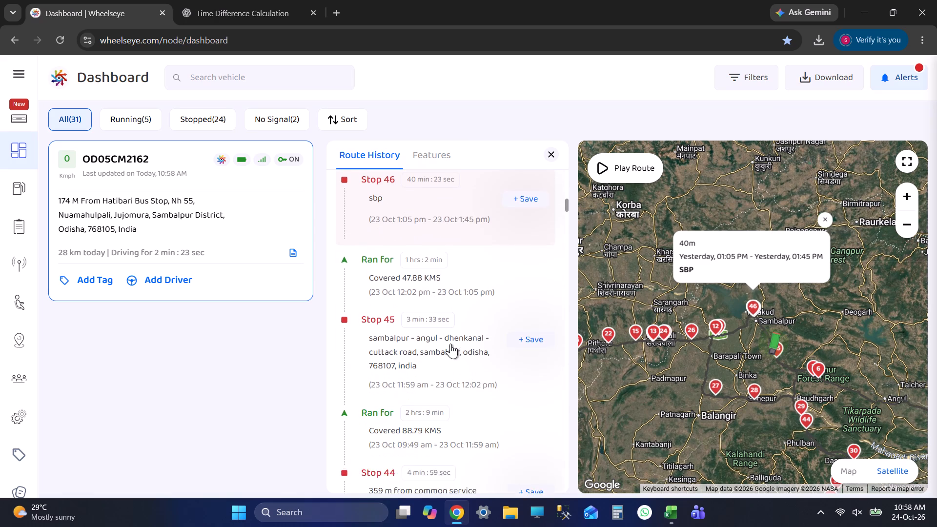
scroll(450, 344, "down", 1)
left_click(451, 297)
scroll(462, 316, "down", 4)
left_click(449, 272)
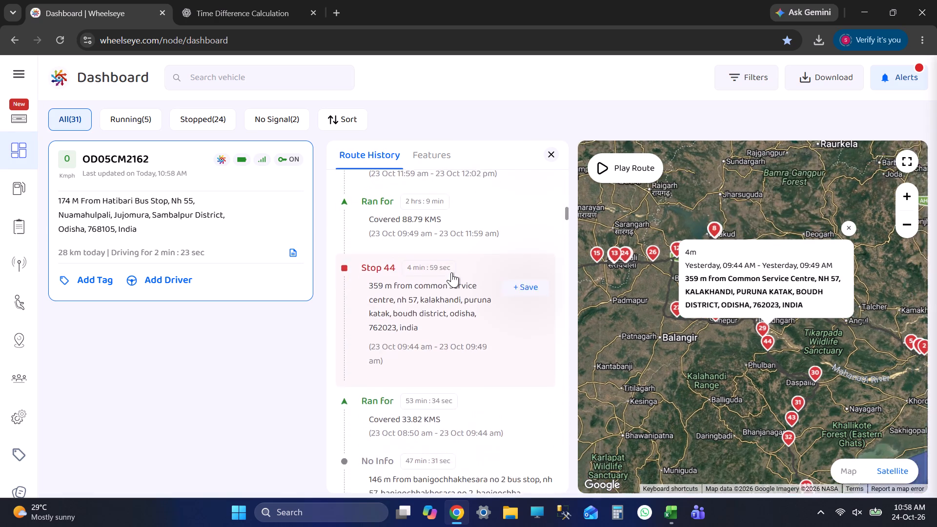
Trace vehicle 2162's route forward again on the map, examining stops 46, 47, 49 and 50.
scroll(454, 285, "up", 4)
left_click(456, 272)
scroll(466, 290, "up", 3)
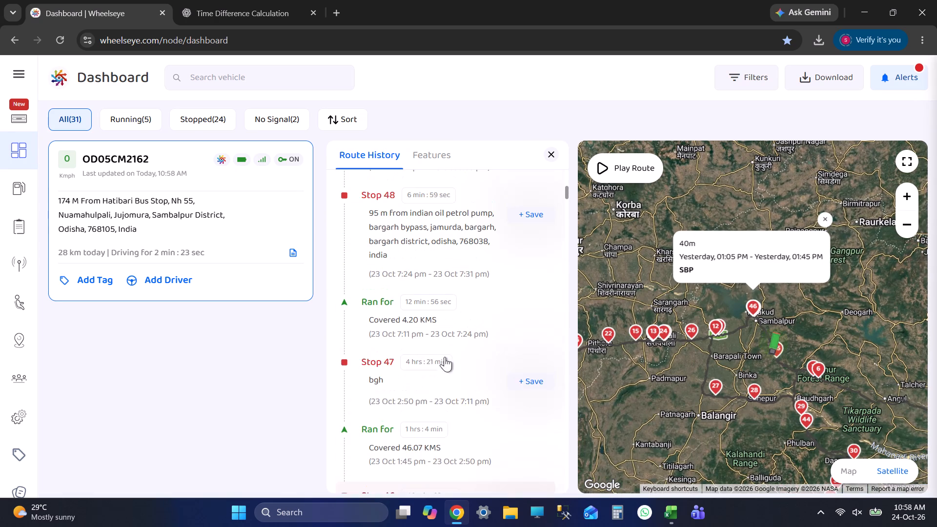
left_click(445, 383)
scroll(743, 293, "up", 4)
scroll(407, 320, "up", 2)
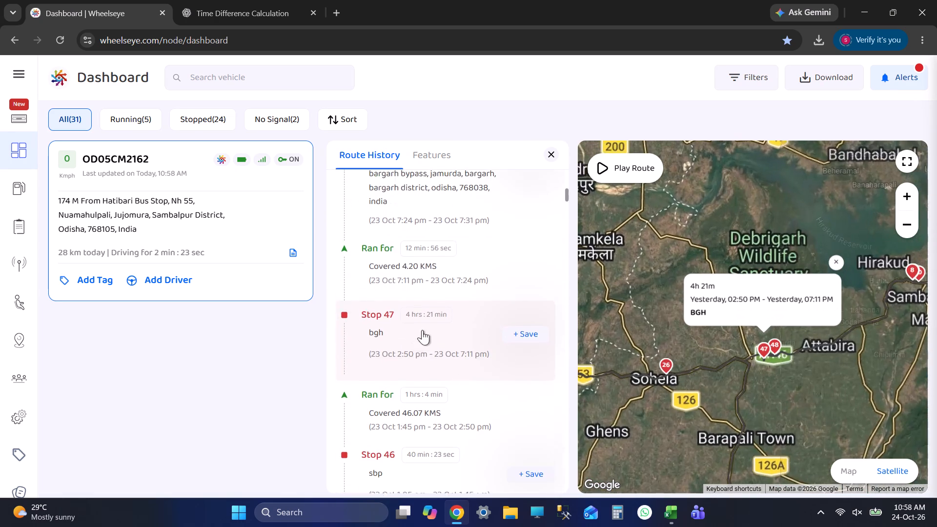
scroll(422, 330, "up", 2)
left_click(433, 279)
scroll(462, 306, "up", 2)
left_click(438, 326)
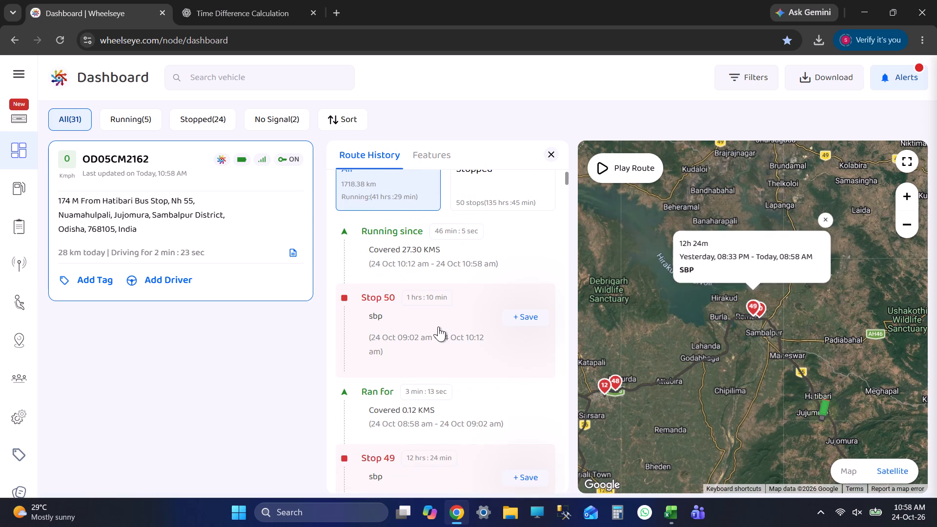
scroll(756, 312, "up", 7)
scroll(748, 325, "down", 1)
scroll(744, 334, "up", 4)
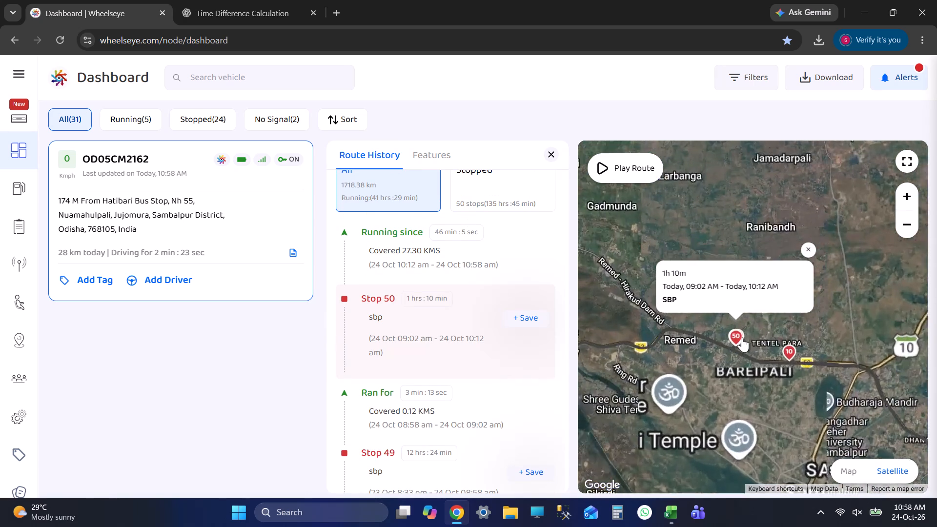
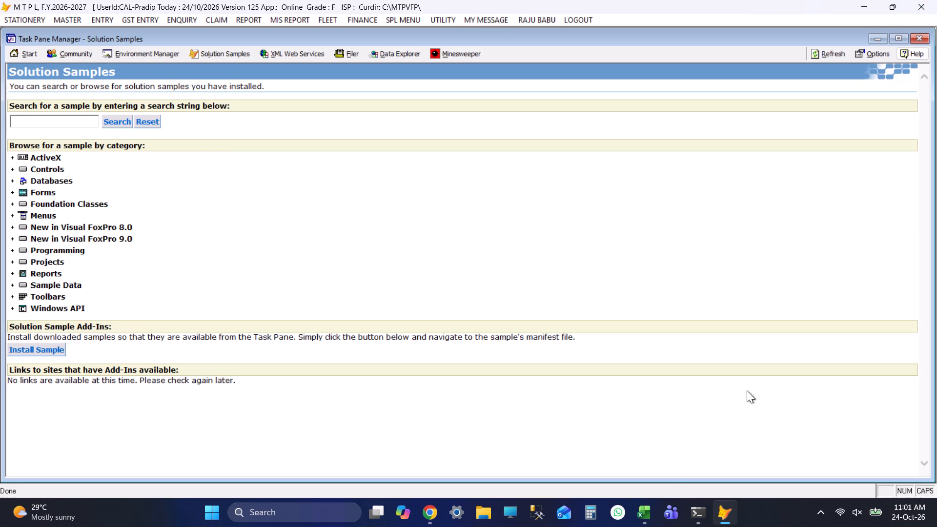
Close the USER 1 terminal window and the Task Pane Manager.
left_click(703, 515)
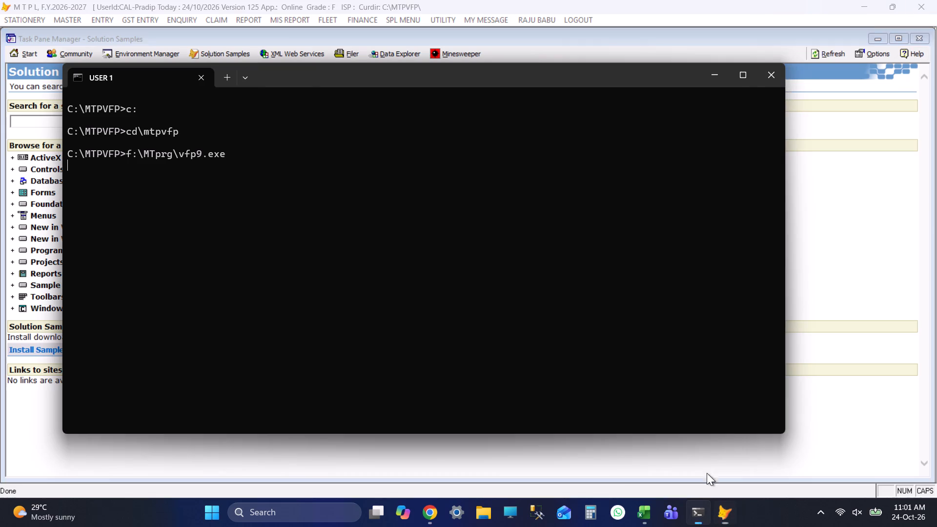
left_click(760, 80)
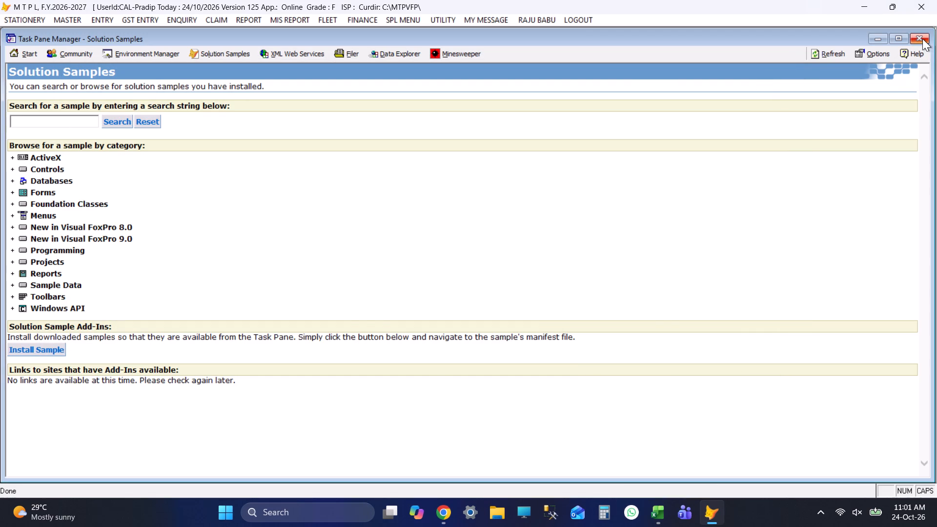
left_click(922, 39)
Run the manifest Weight Loss Report for branch SBP, period 23/10/2026 to 24/10/2026, check the listed truck number, and close the report view.
left_click(254, 17)
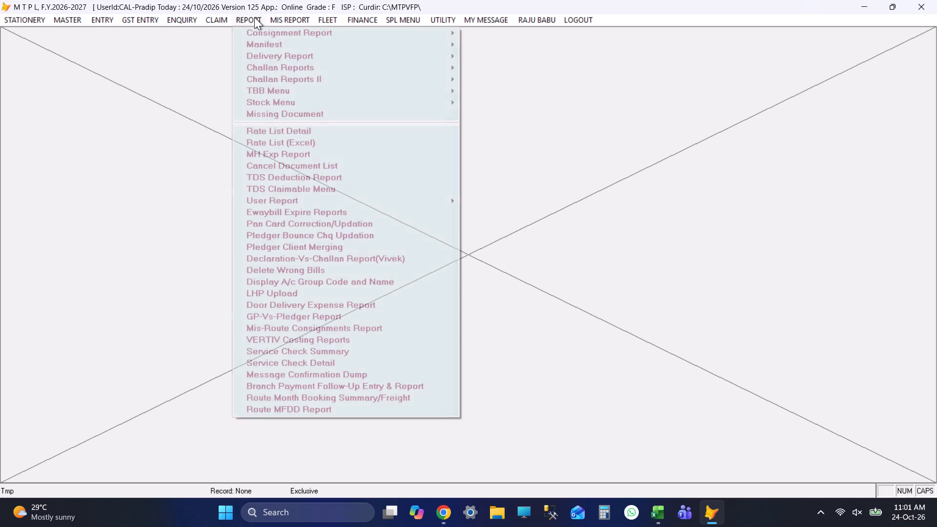
left_click(300, 48)
left_click(557, 127)
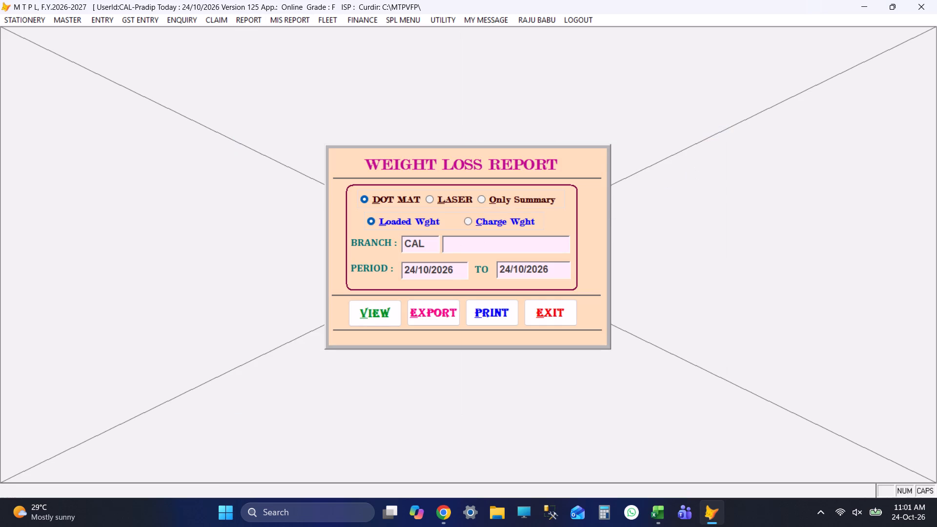
type("SBP")
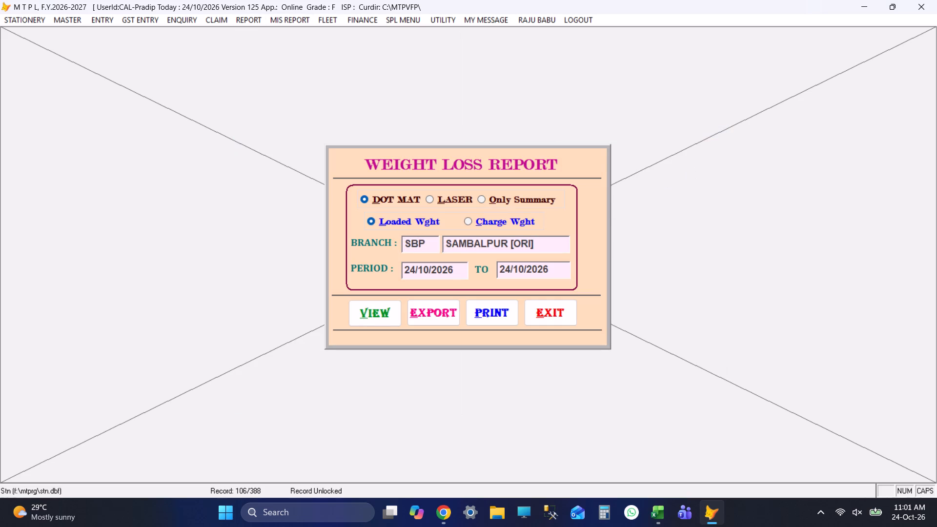
key("1")
key("BackSpace")
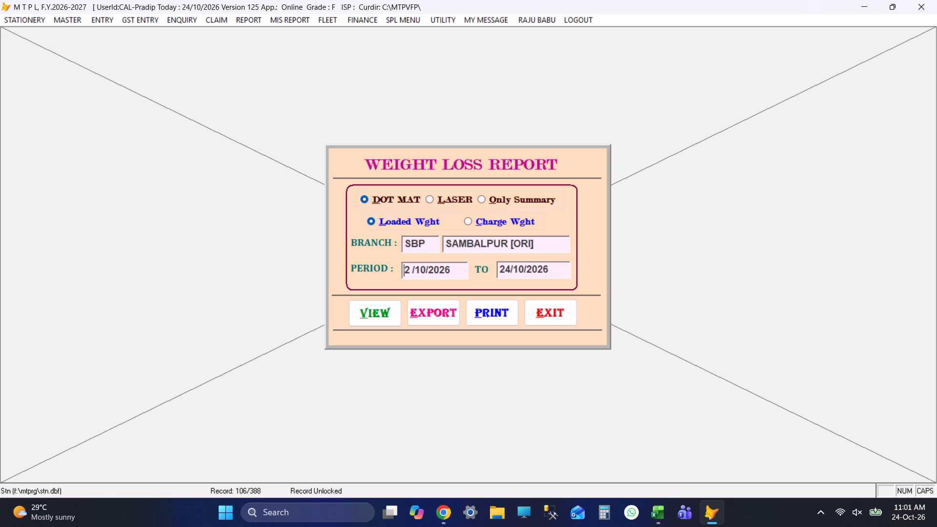
type("23")
key("Return")
key("Return")
key("Return")
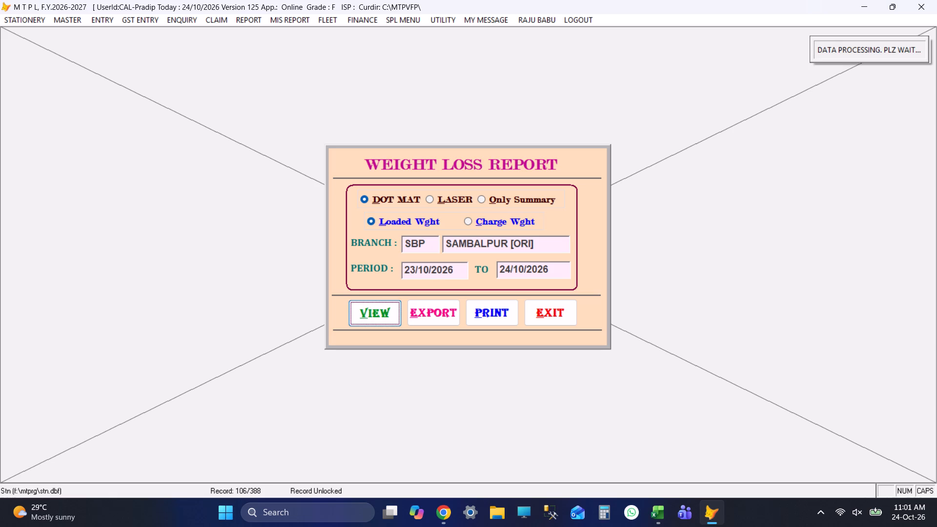
left_click(204, 108)
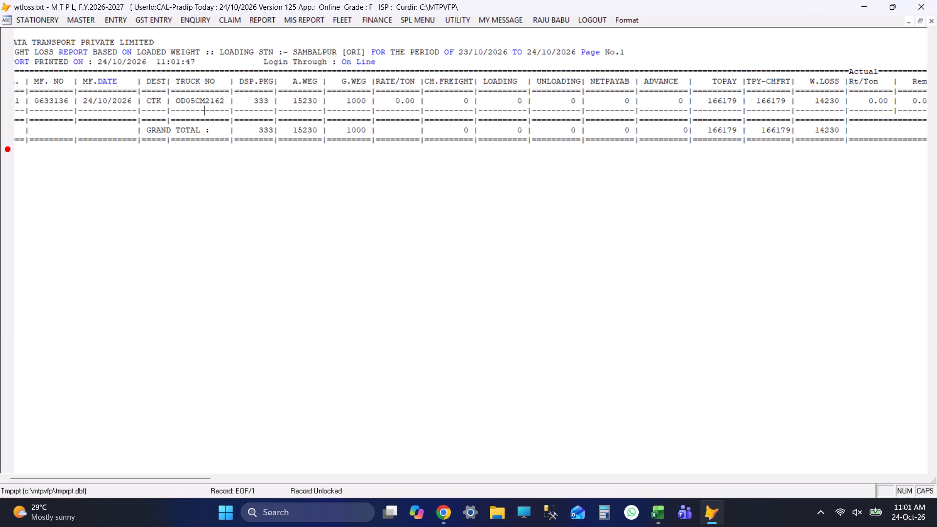
double_click(204, 98)
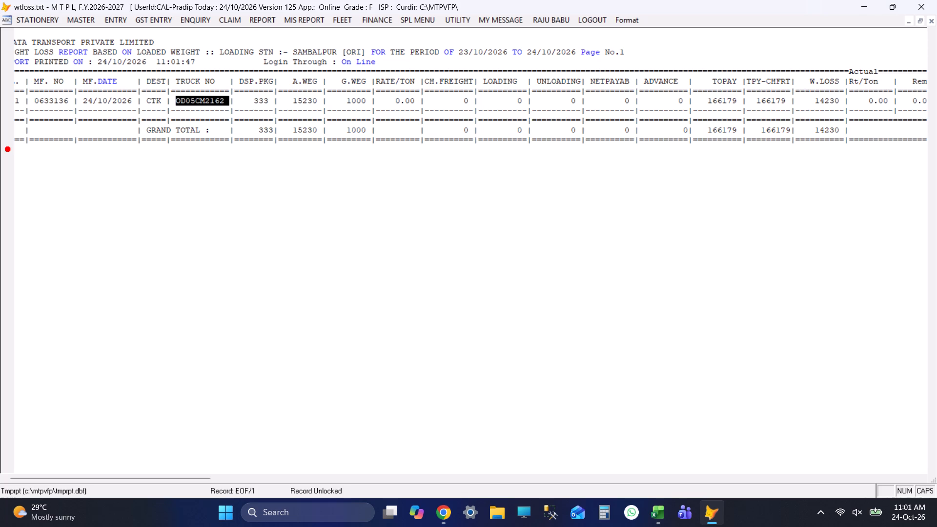
key("Escape")
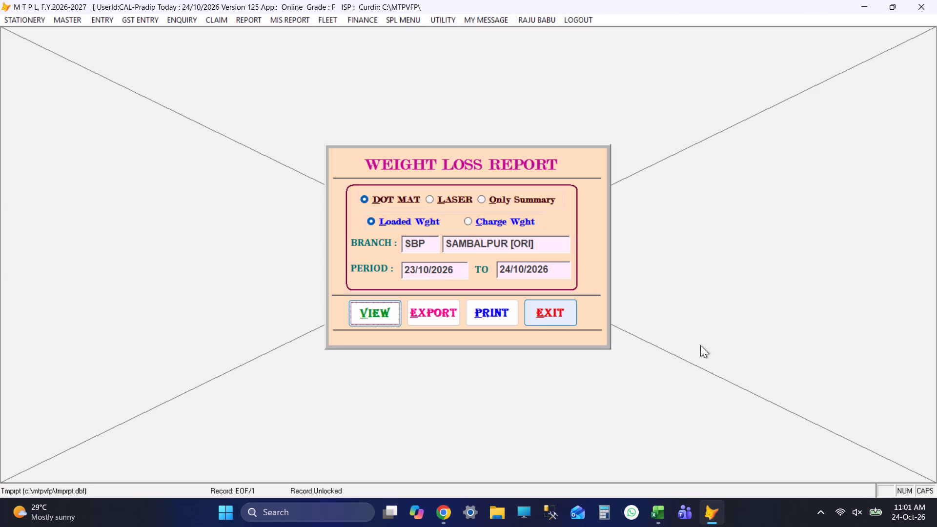
Exit the Weight Loss Report form and log out of the M T P L system.
left_click(534, 318)
left_click(589, 16)
left_click(432, 288)
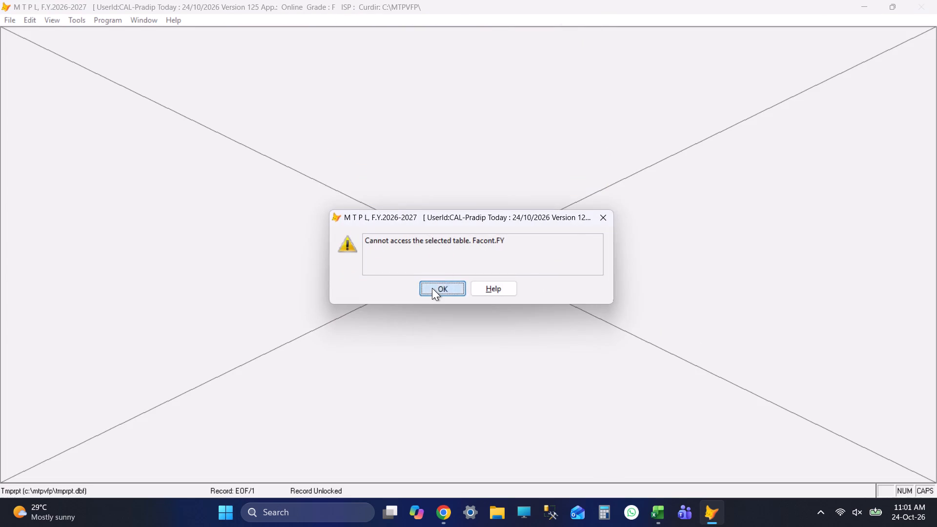
In the 24.10.2026 Excel workbook, enter trip from SBP to CTK for lorry 2162 and save the workbook.
key("alt+Tab")
key("alt+Tab")
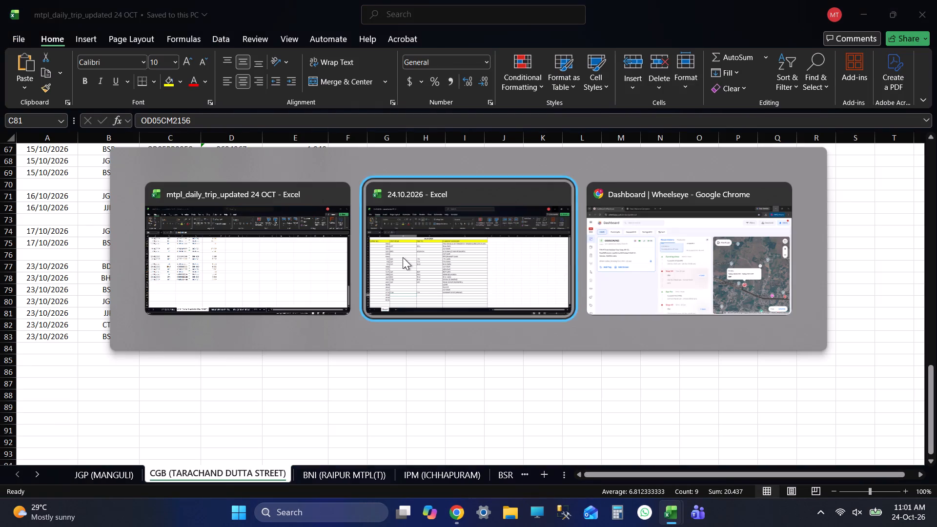
key("alt+Tab")
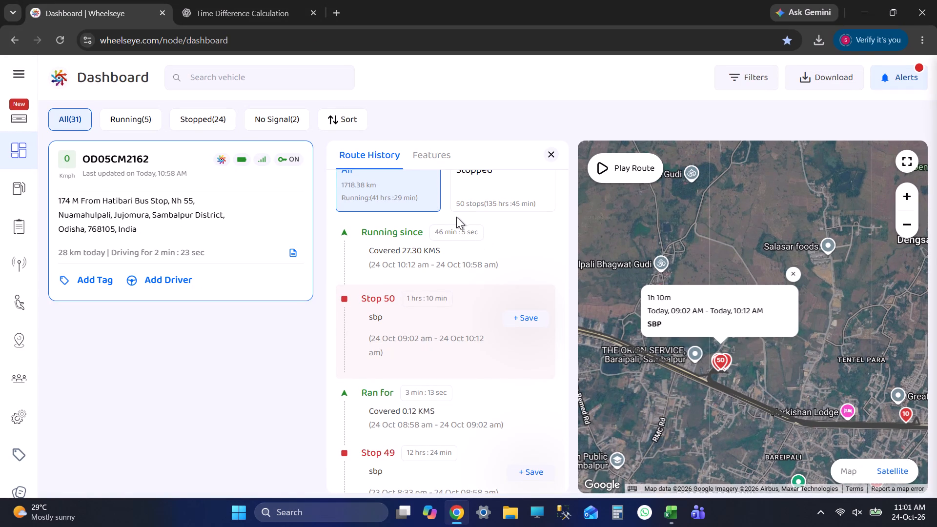
key("alt+Tab")
key("alt+Tab")
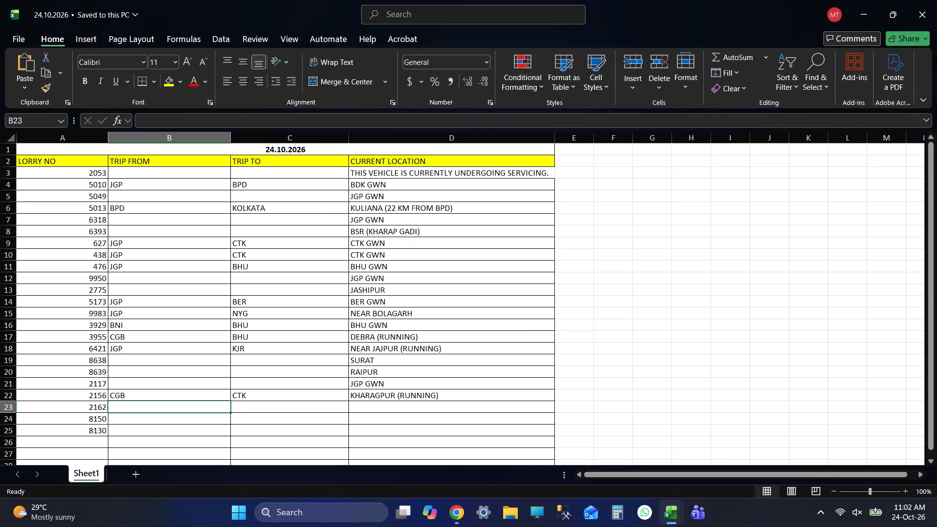
type("SBP")
key("Tab")
type("CTK")
key("Tab")
key("ctrl+s")
key("alt+Tab")
key("alt+Tab")
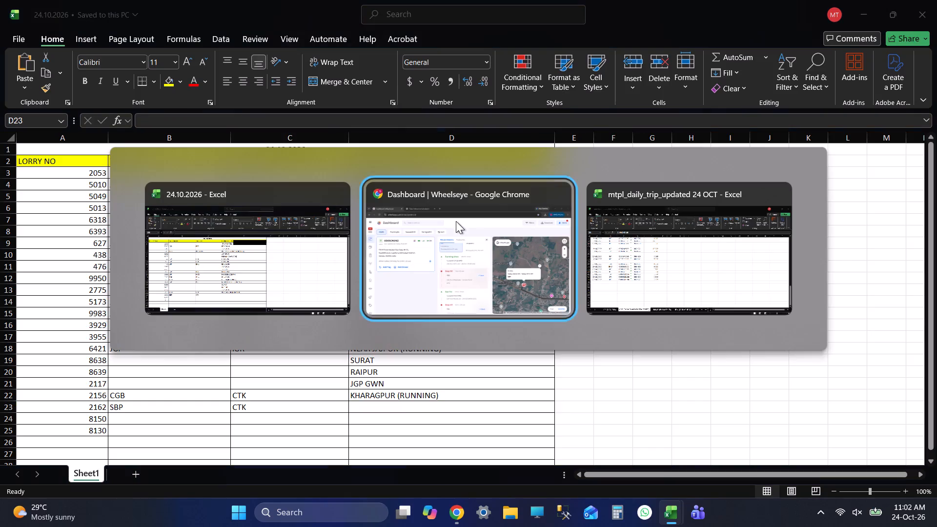
key("alt+Tab")
key("alt+Tab")
scroll(717, 343, "down", 7)
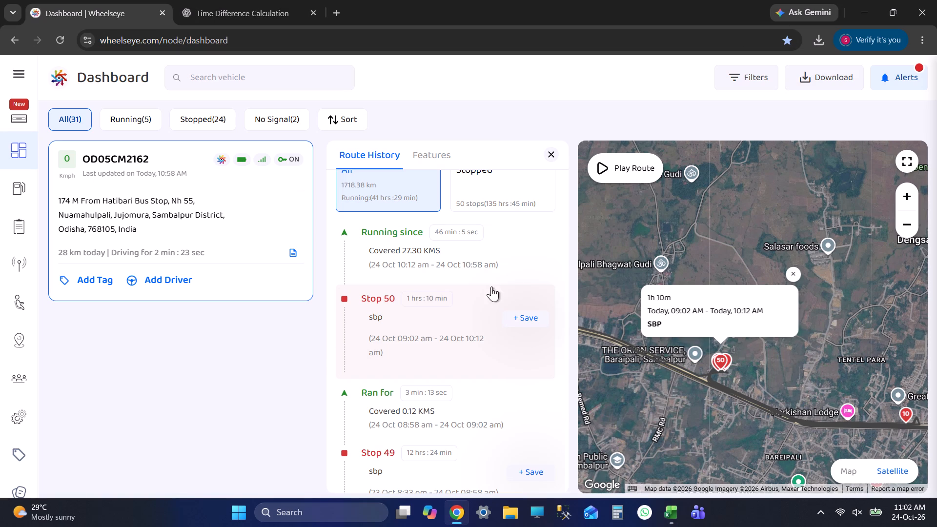
scroll(920, 344, "down", 6)
scroll(876, 377, "up", 1)
scroll(876, 377, "down", 1)
left_click_drag(866, 401, 642, 231)
scroll(650, 231, "up", 1)
scroll(653, 235, "down", 5)
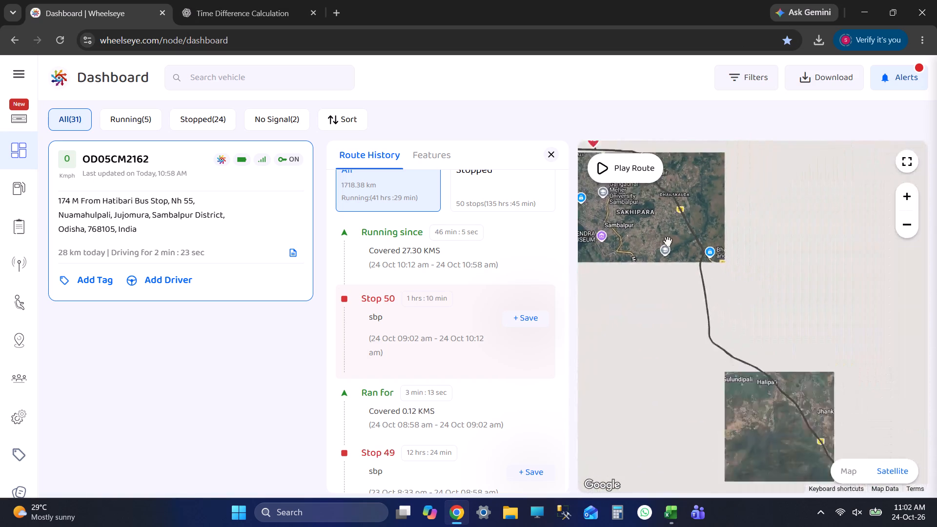
scroll(685, 253, "up", 1)
scroll(685, 254, "down", 1)
scroll(685, 255, "up", 1)
scroll(685, 255, "down", 1)
left_click_drag(733, 299, 710, 173)
scroll(727, 204, "up", 1)
scroll(728, 209, "down", 4)
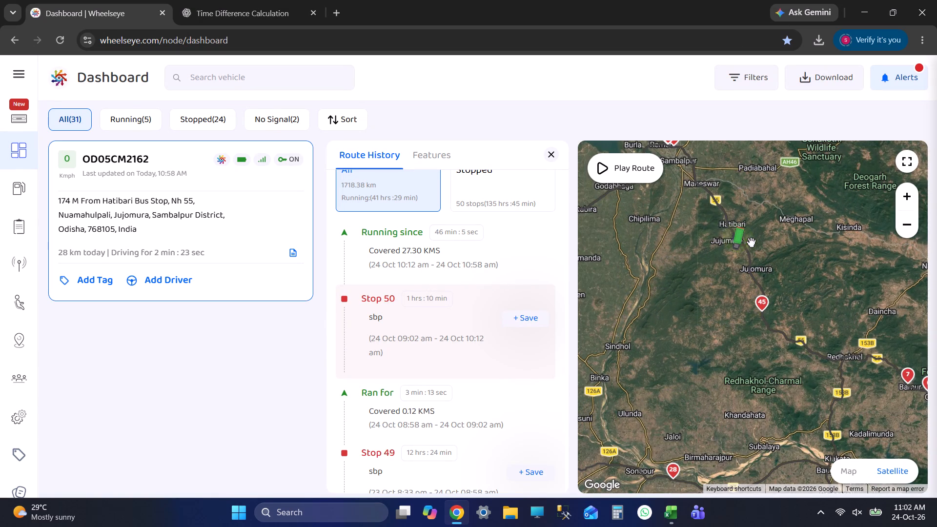
left_click_drag(761, 243, 768, 279)
scroll(763, 265, "up", 1)
left_click_drag(763, 267, 768, 278)
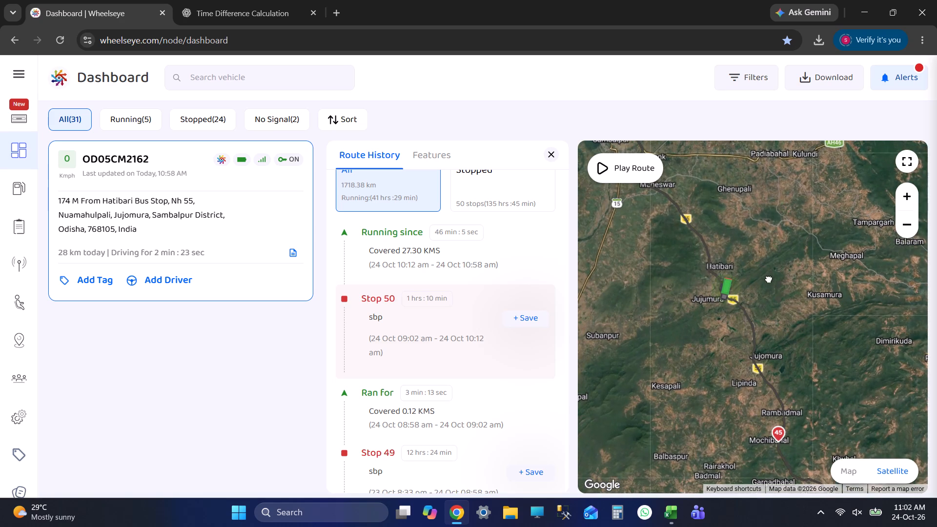
left_click_drag(768, 278, 769, 278)
scroll(774, 269, "down", 7)
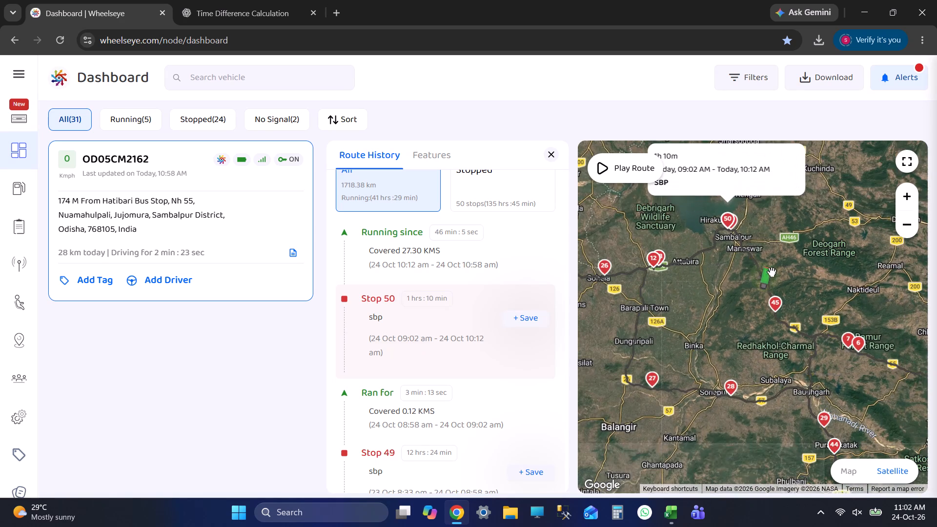
scroll(772, 276, "up", 1)
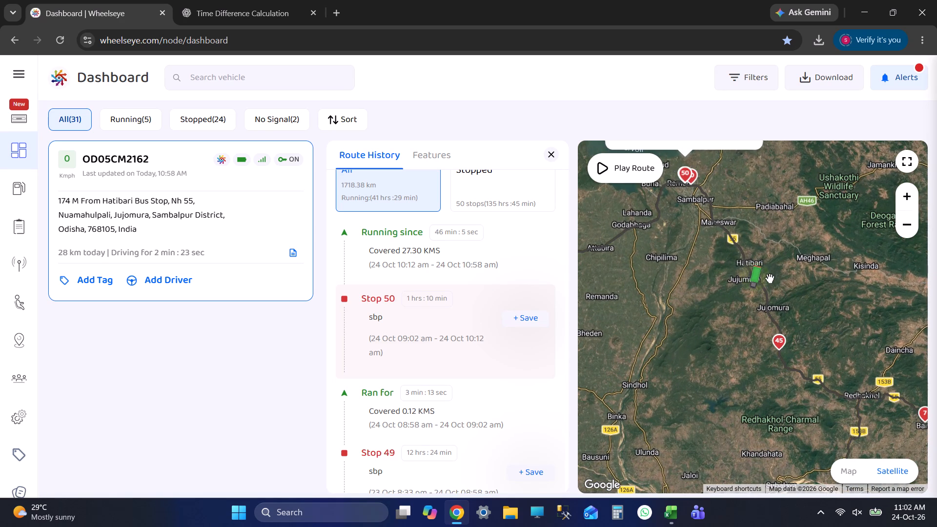
left_click_drag(788, 288, 737, 243)
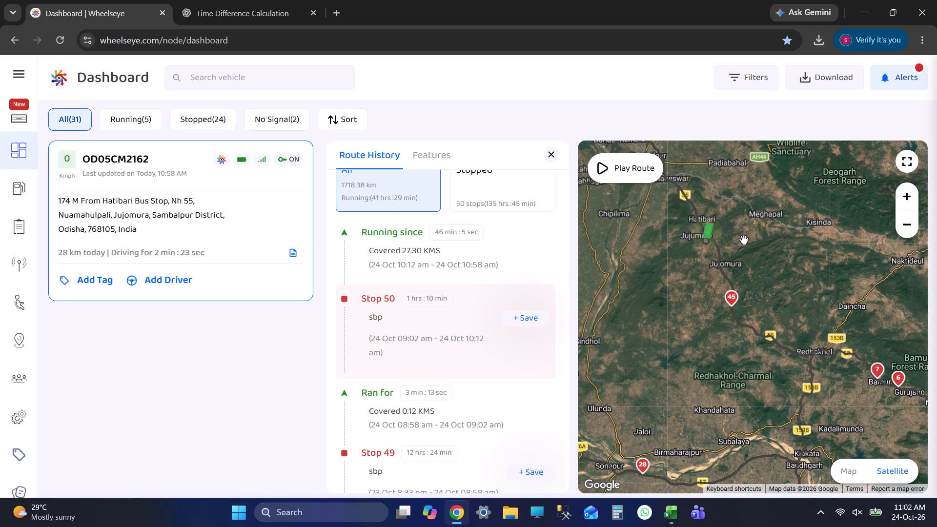
Back in the 24.10.2026 workbook, begin lorry 2162's current location entry with NEAR.
key("alt+Tab")
type("NEARV")
key("space")
key("BackSpace")
key("BackSpace")
key("alt+Tab")
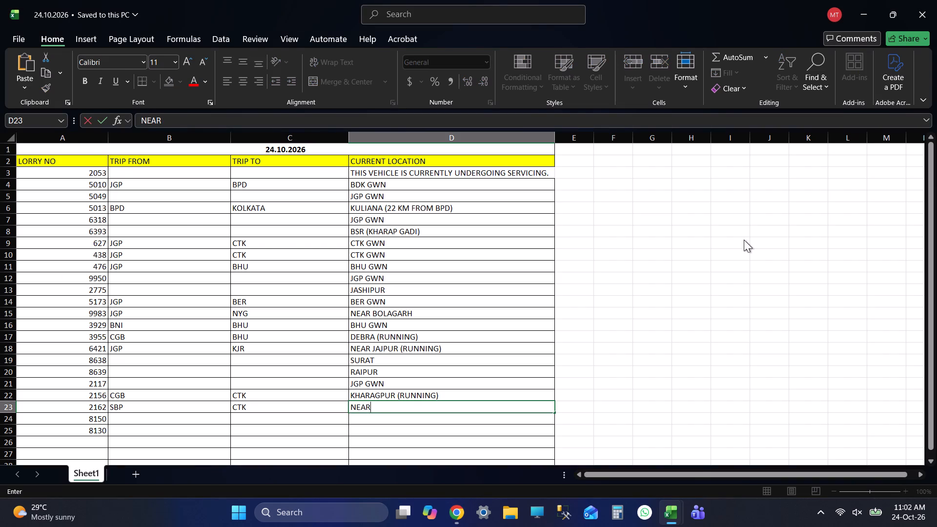
scroll(708, 245, "up", 3)
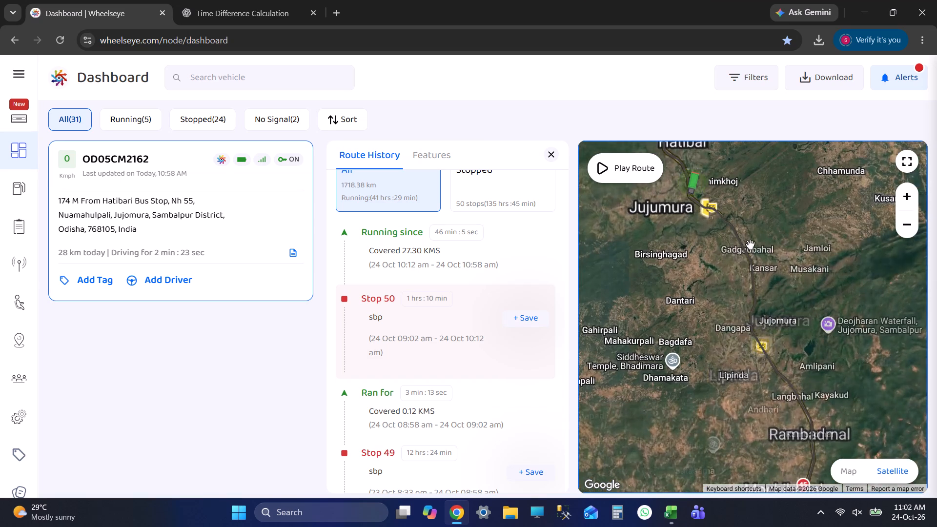
scroll(754, 252, "down", 3)
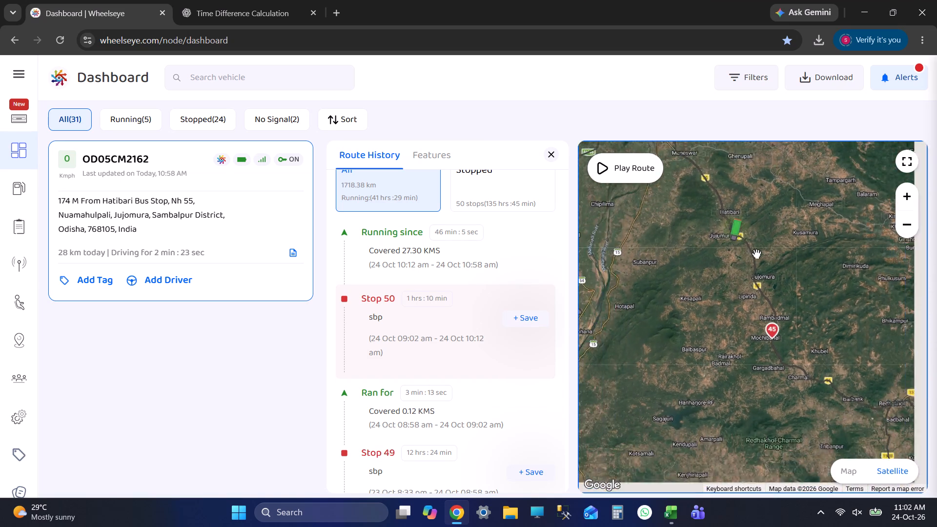
scroll(756, 254, "down", 2)
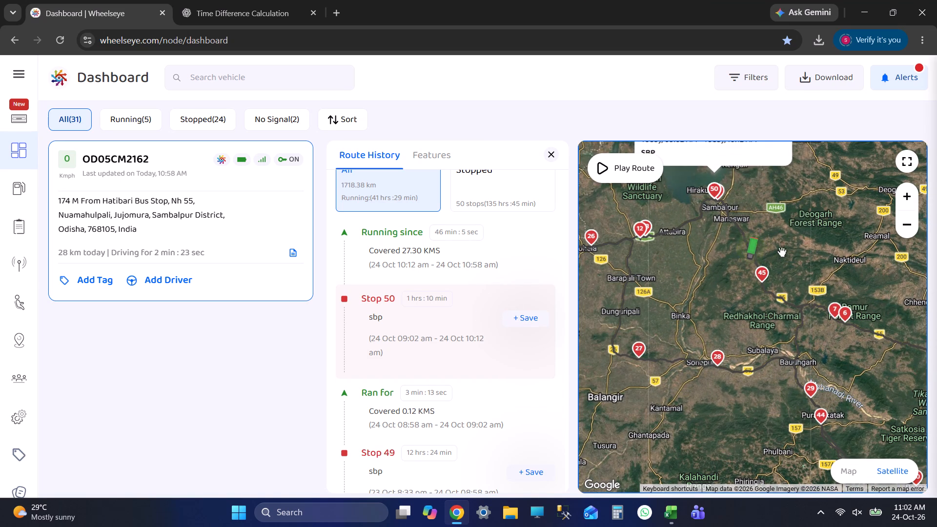
scroll(760, 270, "up", 3)
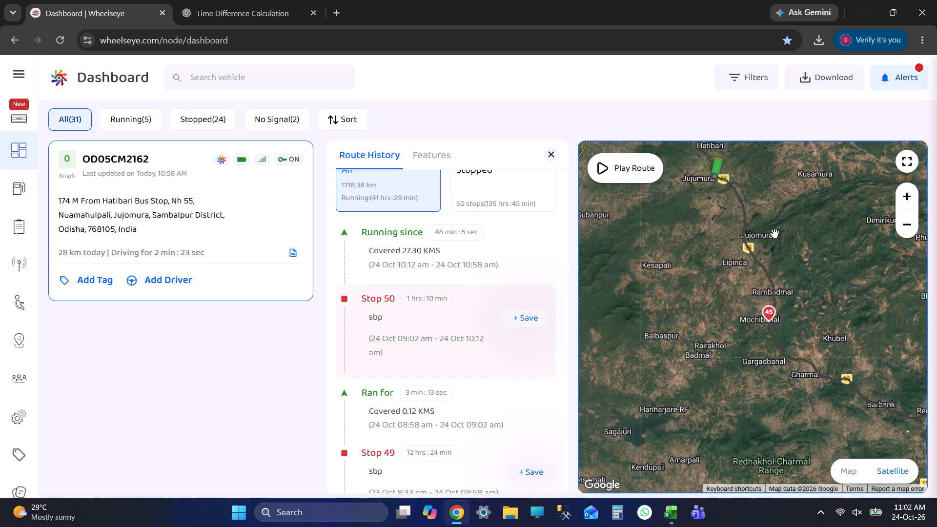
key("alt+Tab")
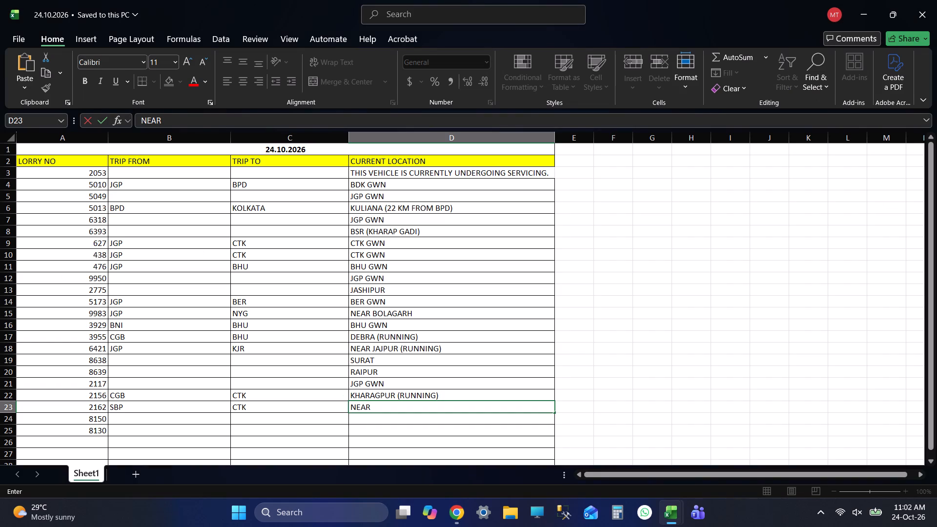
key("alt+Tab")
scroll(761, 224, "down", 2)
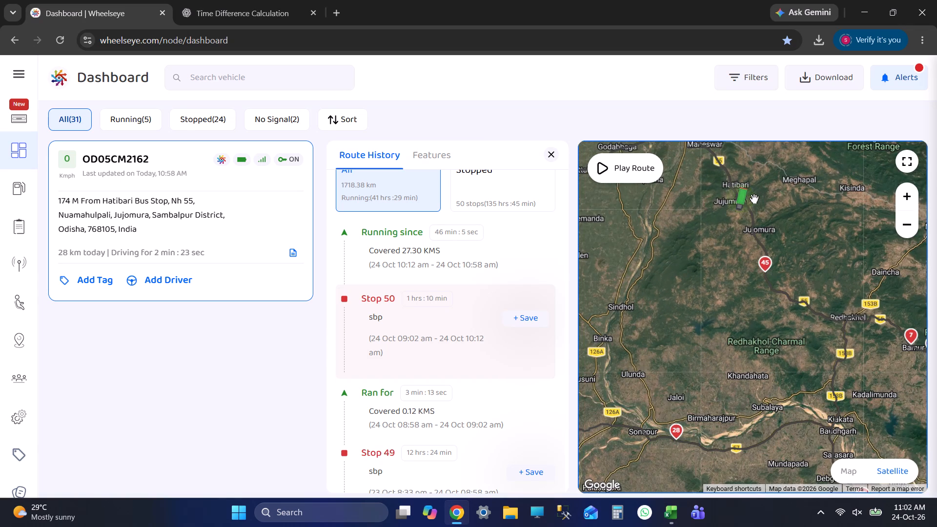
left_click_drag(754, 199, 759, 226)
scroll(729, 227, "up", 6)
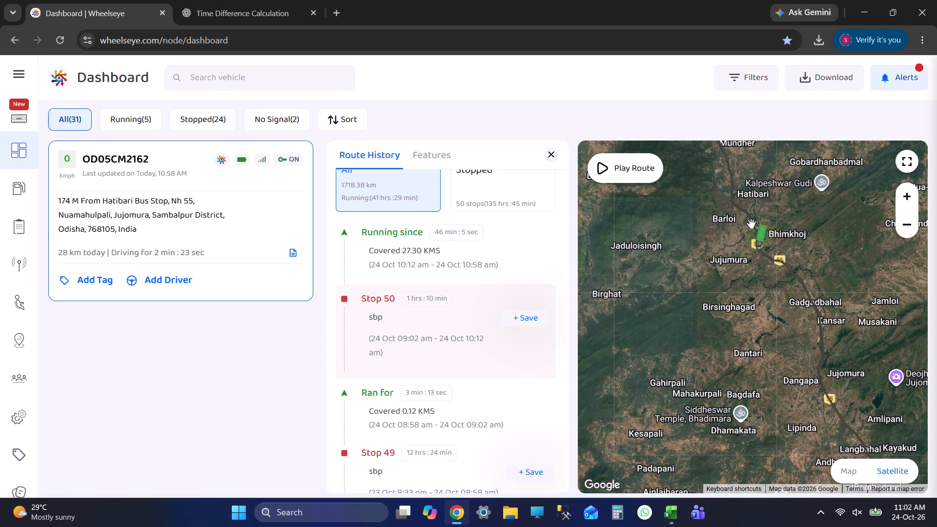
scroll(764, 236, "up", 5)
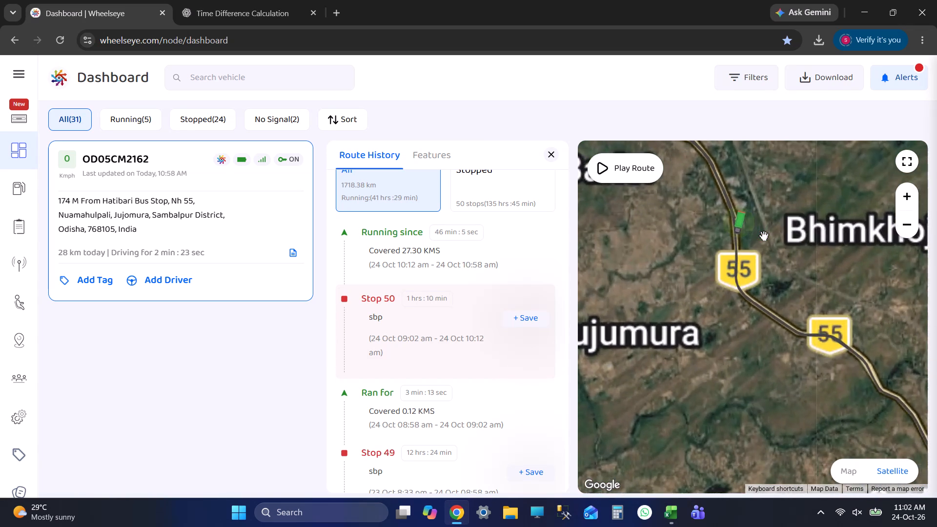
scroll(764, 236, "down", 6)
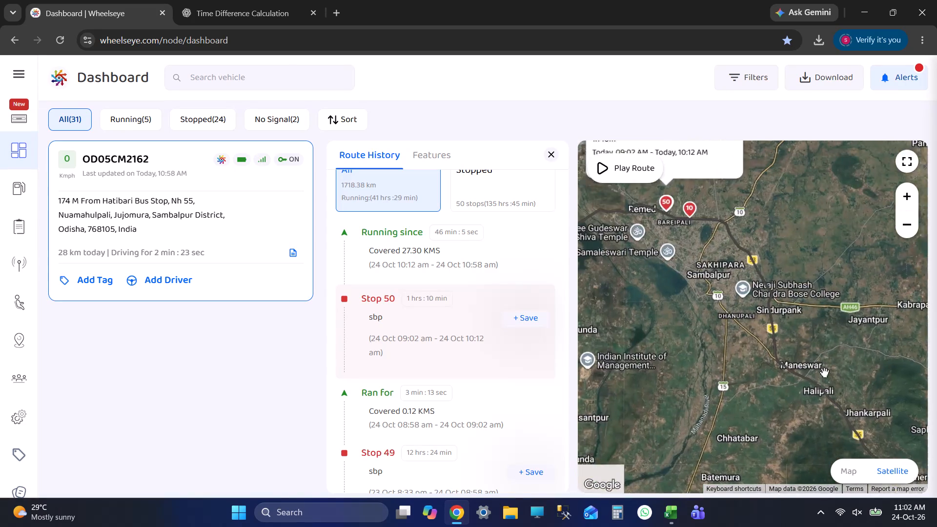
left_click_drag(824, 372, 708, 141)
left_click_drag(725, 182, 726, 298)
scroll(745, 308, "down", 6)
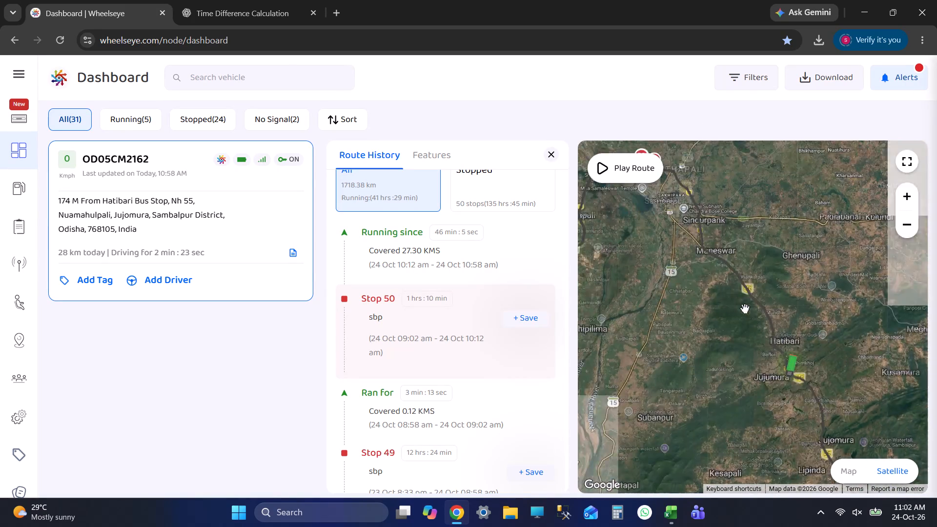
scroll(779, 332, "down", 1)
scroll(779, 332, "up", 3)
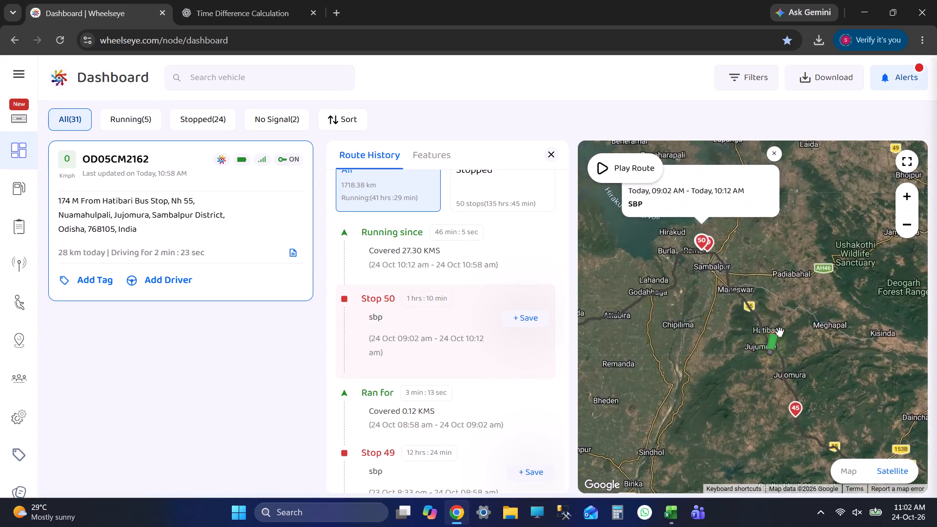
scroll(779, 332, "up", 2)
left_click_drag(782, 366, 764, 353)
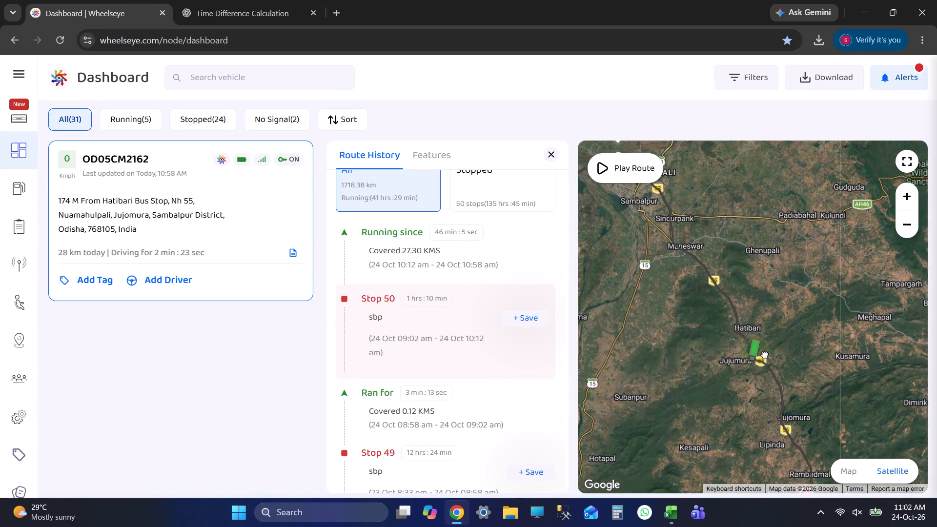
left_click_drag(764, 353, 759, 327)
Back in the 24.10.2026 Excel workbook, complete lorry 2162's current location as NEAR JUJOMURA (28 KM FROM SBP) and save.
key("alt+Tab")
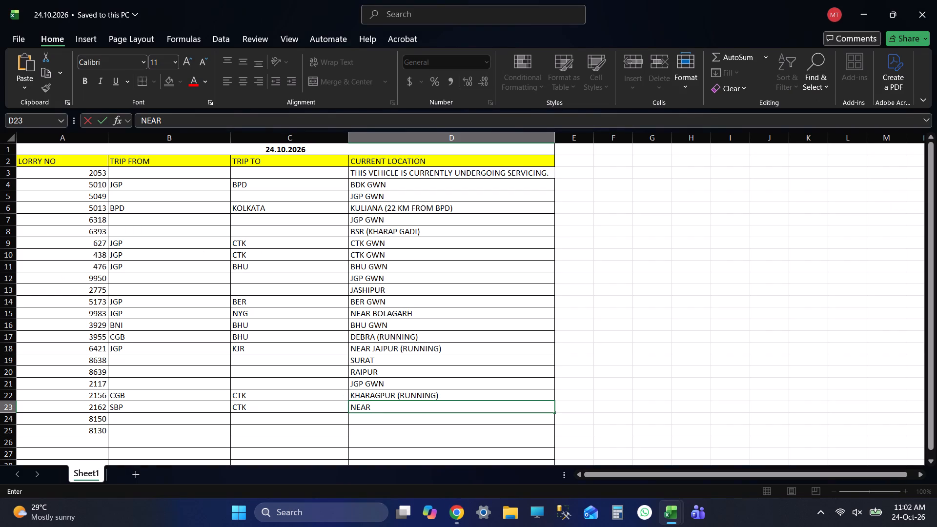
key("space")
type("JUJOMURA")
key("space")
key("shift+parenleft")
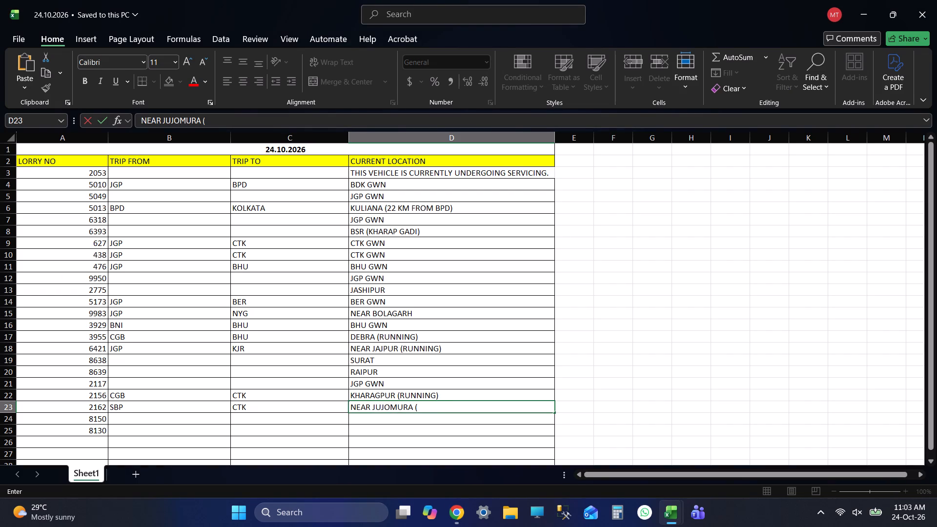
key("alt+Tab")
key("alt+Tab")
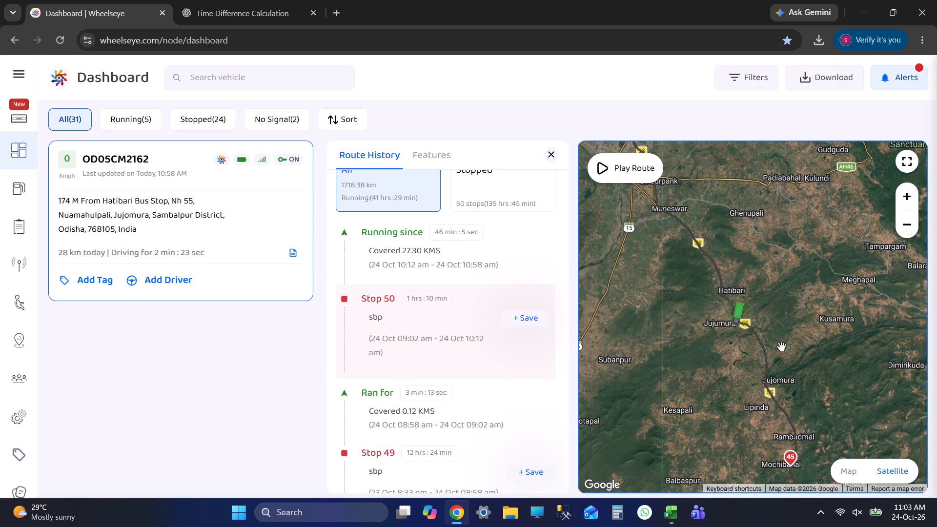
type("28 KM")
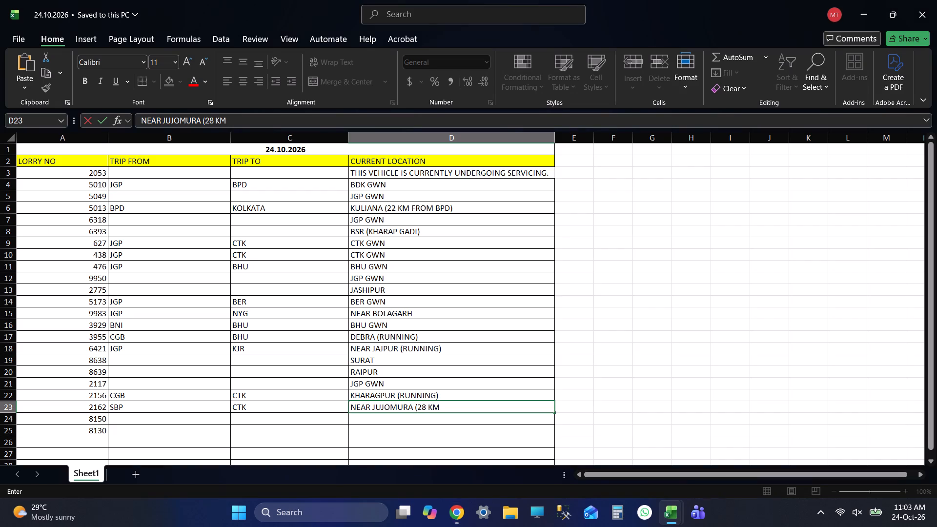
key("space")
type("FROM SBP)")
key("Return")
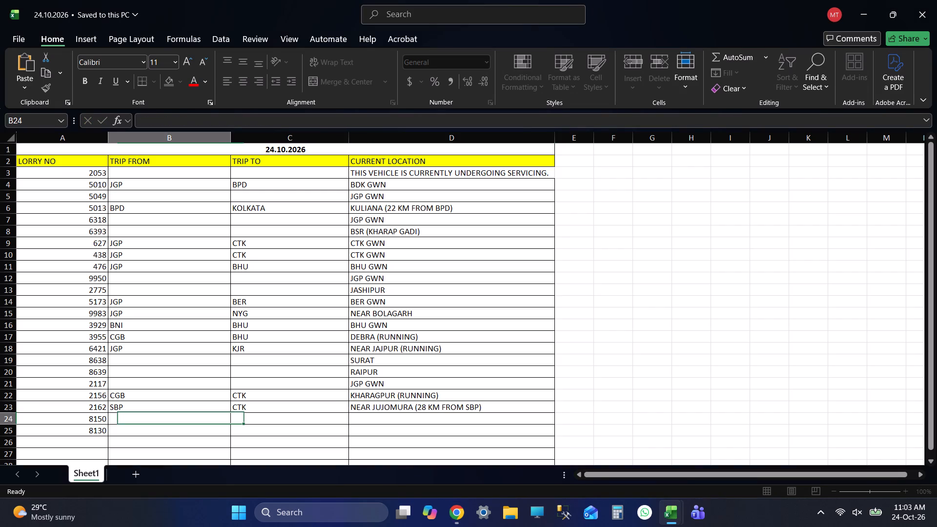
key("ctrl+s")
key("ctrl+s")
key("ctrl+s")
key("ctrl+s")
key("ctrl+s")
key("ctrl+s")
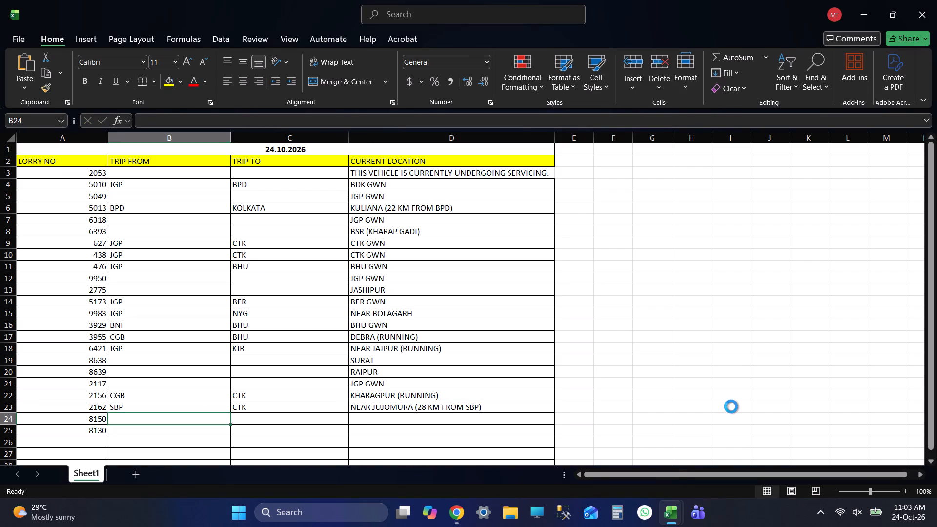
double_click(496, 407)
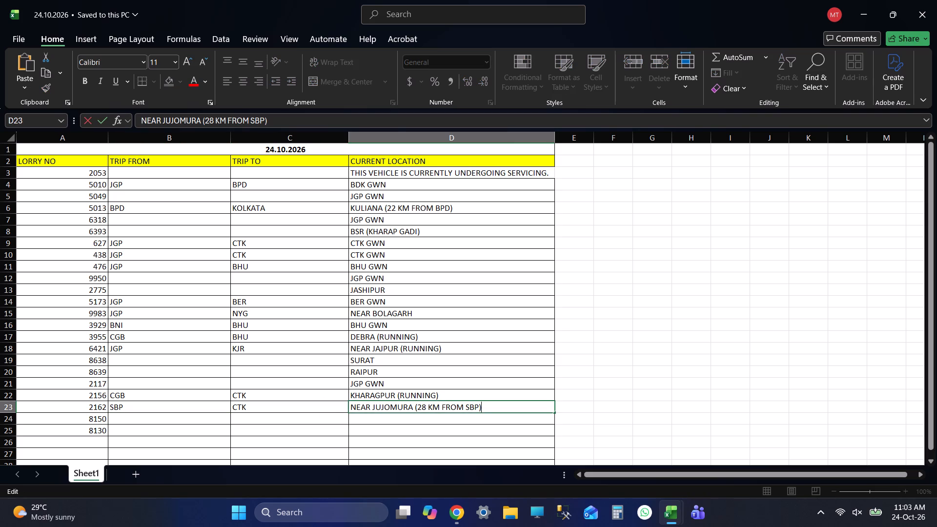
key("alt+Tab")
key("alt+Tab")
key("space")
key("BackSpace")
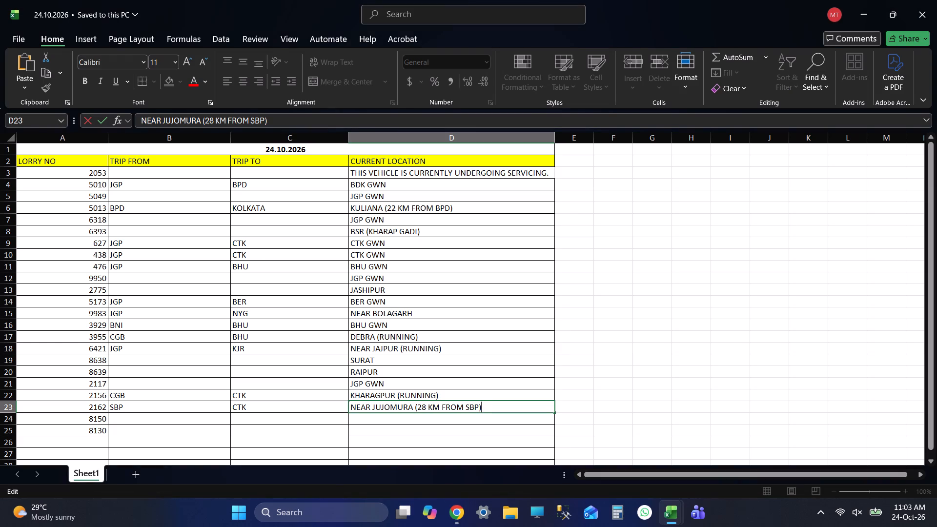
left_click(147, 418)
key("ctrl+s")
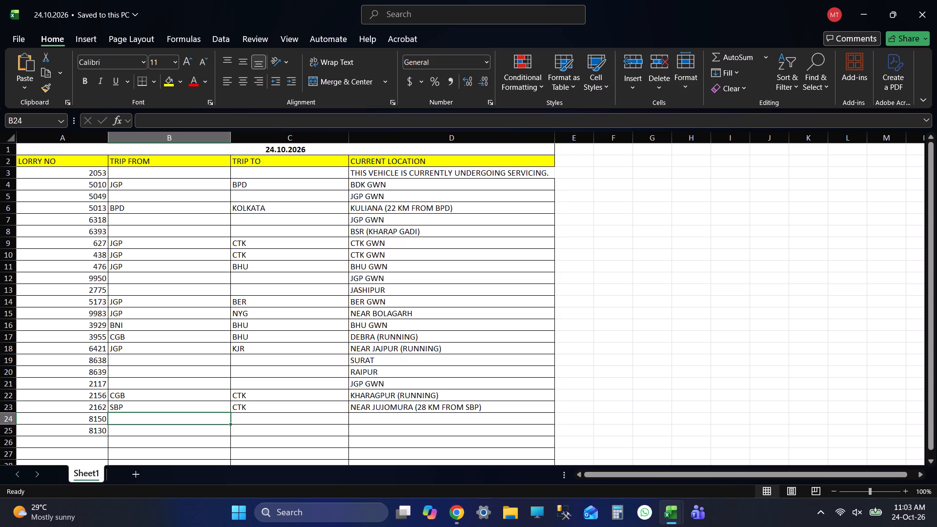
On the Wheelseye dashboard in Chrome, search for vehicle 8150 and open its route history.
key("alt+Tab")
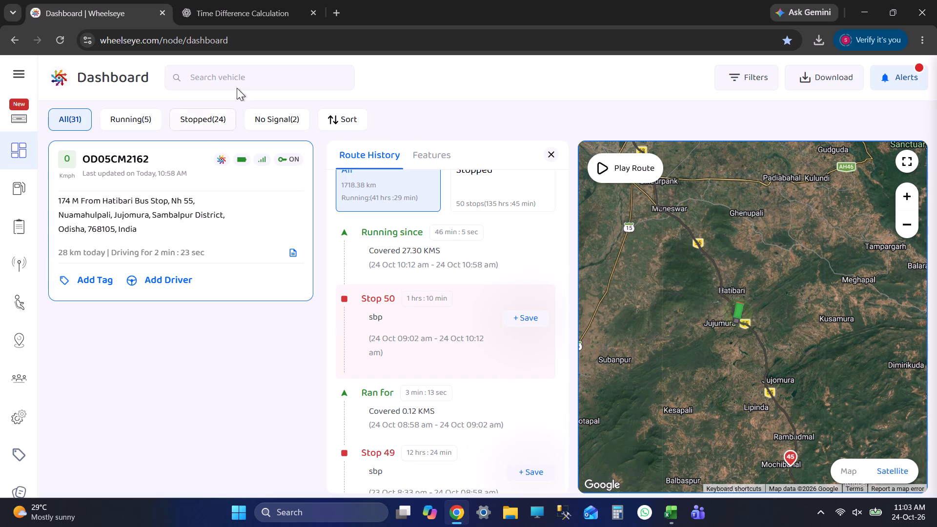
left_click(237, 84)
key("alt+Tab")
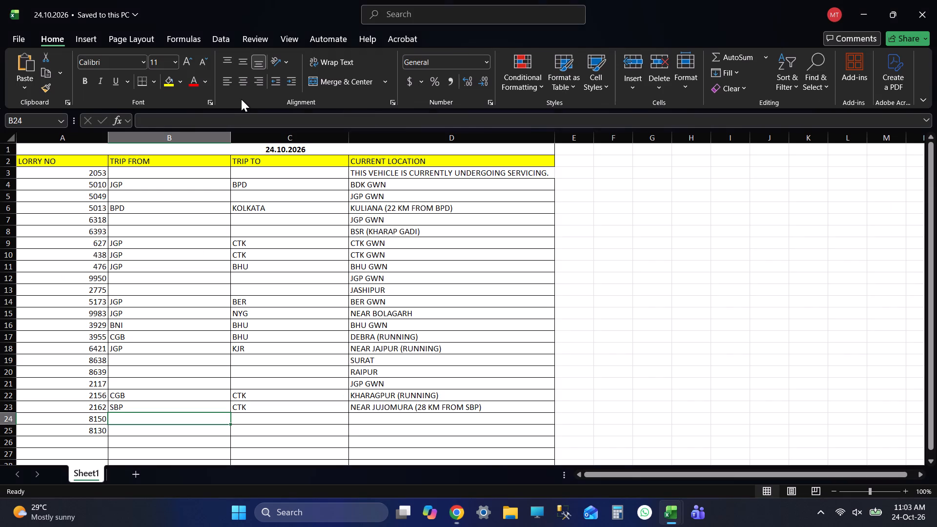
key("alt+Tab")
type("8150")
key("Return")
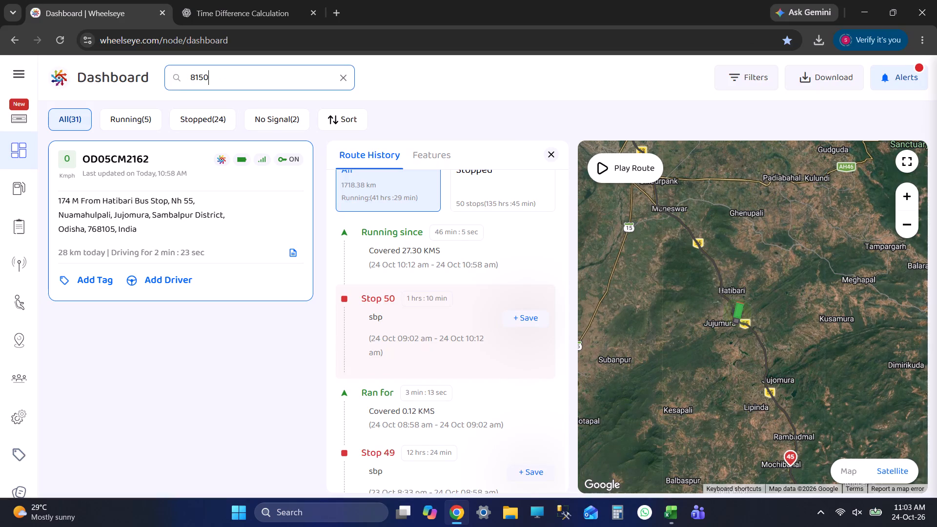
left_click(181, 212)
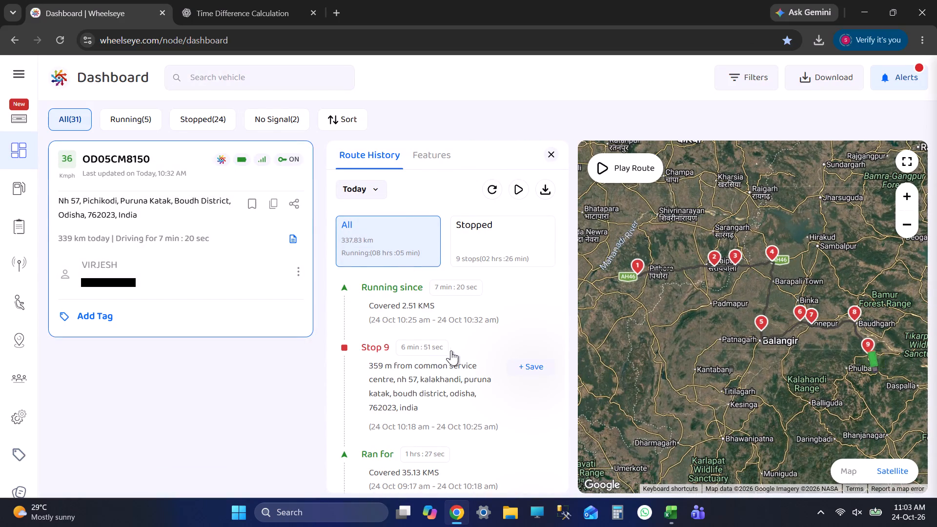
key("alt+Tab")
key("alt+Tab")
key("alt+Tab")
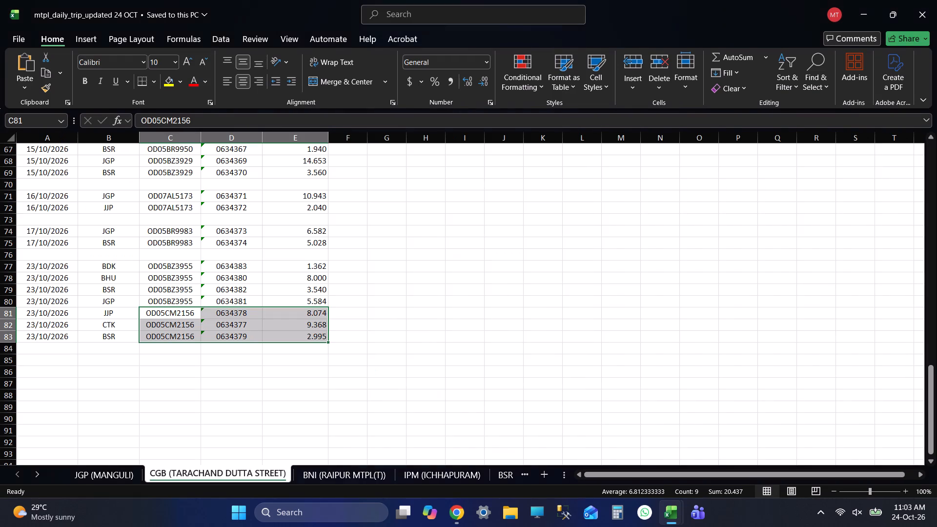
key("alt+Tab")
key("alt+Tab")
left_click(349, 478)
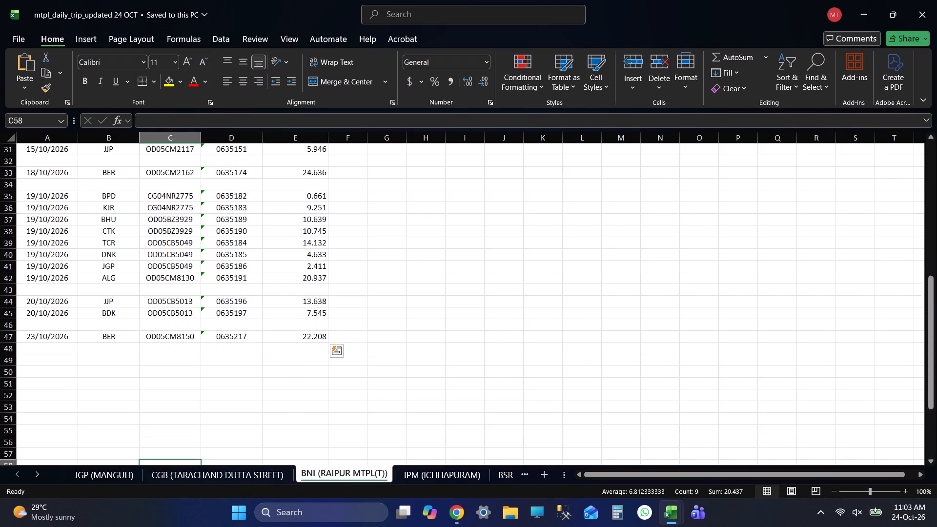
key("alt+Tab")
key("alt+Tab")
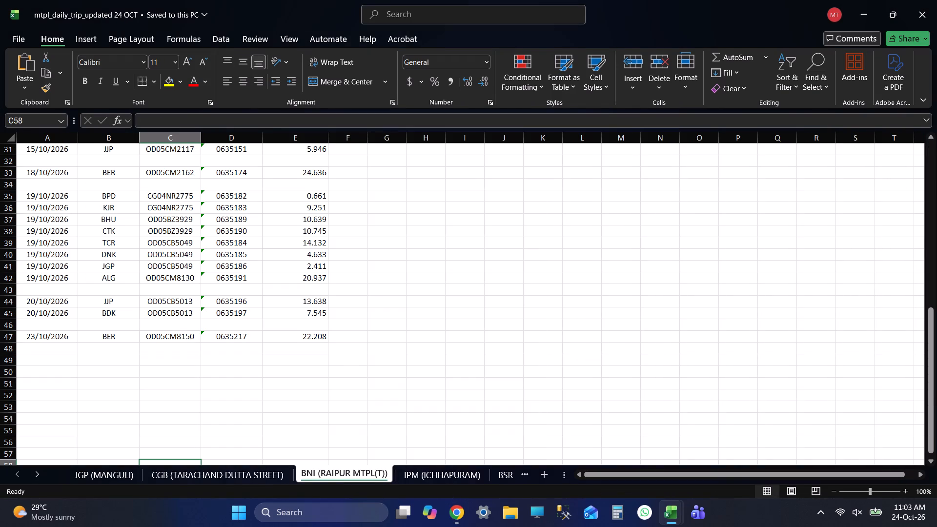
left_click_drag(168, 337, 309, 338)
key("alt+Tab")
key("alt+Tab")
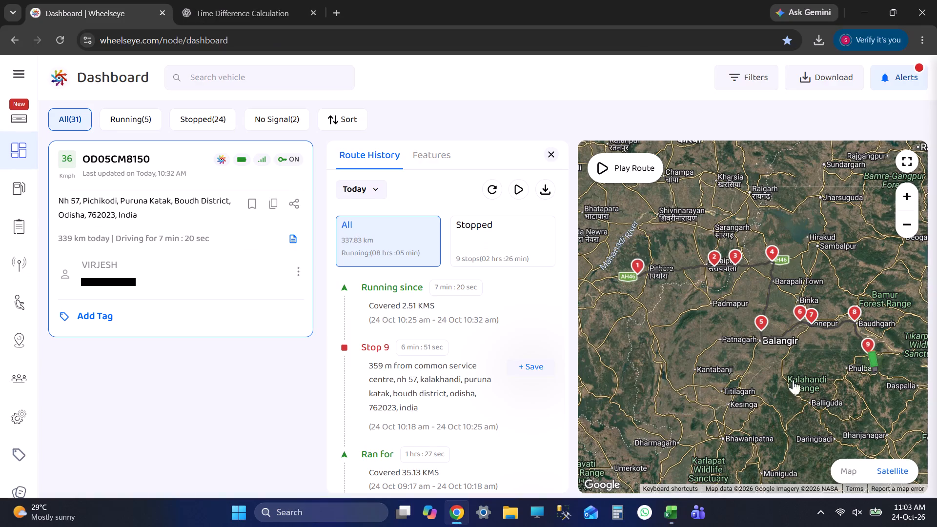
scroll(780, 338, "up", 4)
scroll(438, 373, "down", 4)
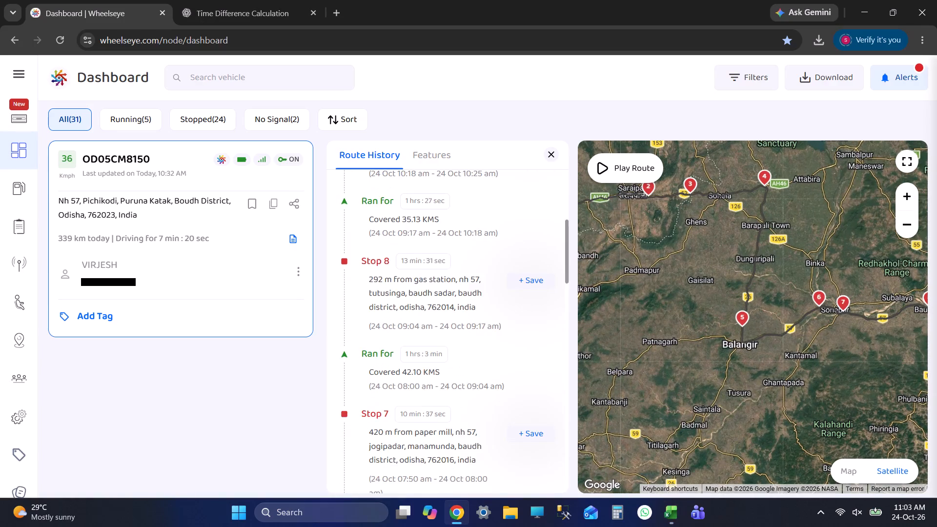
scroll(446, 381, "down", 4)
scroll(446, 386, "up", 1)
scroll(446, 389, "down", 9)
scroll(454, 382, "up", 1)
scroll(454, 382, "down", 5)
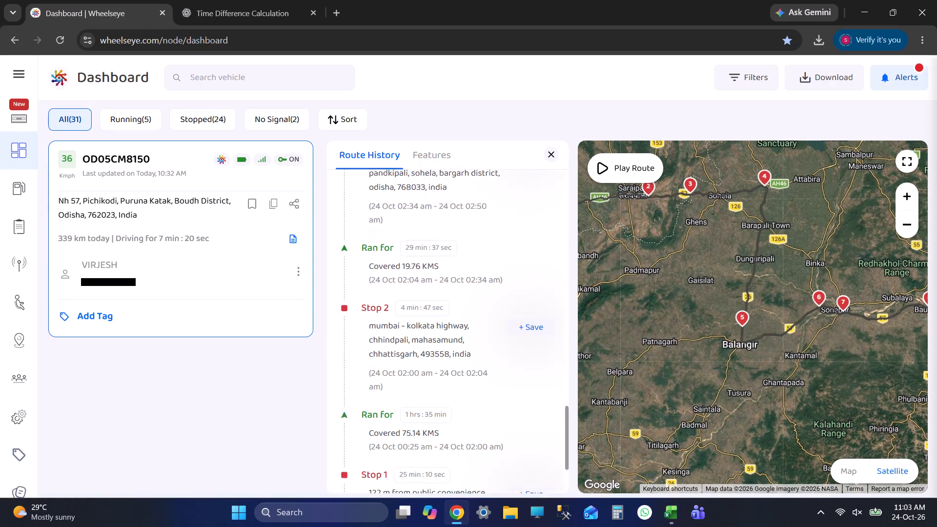
scroll(473, 395, "down", 8)
left_click(463, 387)
scroll(469, 381, "up", 3)
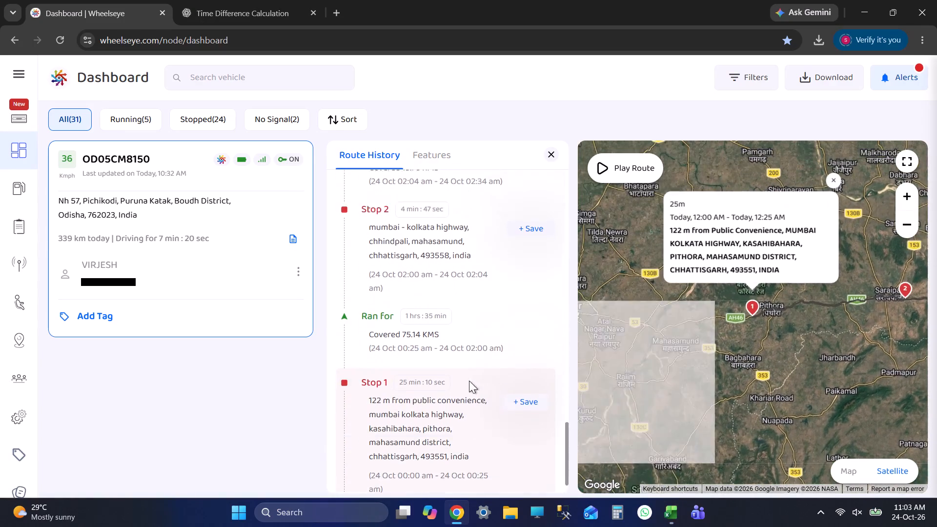
scroll(469, 381, "up", 1)
left_click(454, 458)
scroll(455, 457, "up", 1)
scroll(455, 457, "down", 1)
scroll(455, 457, "up", 2)
left_click(438, 308)
scroll(476, 361, "up", 2)
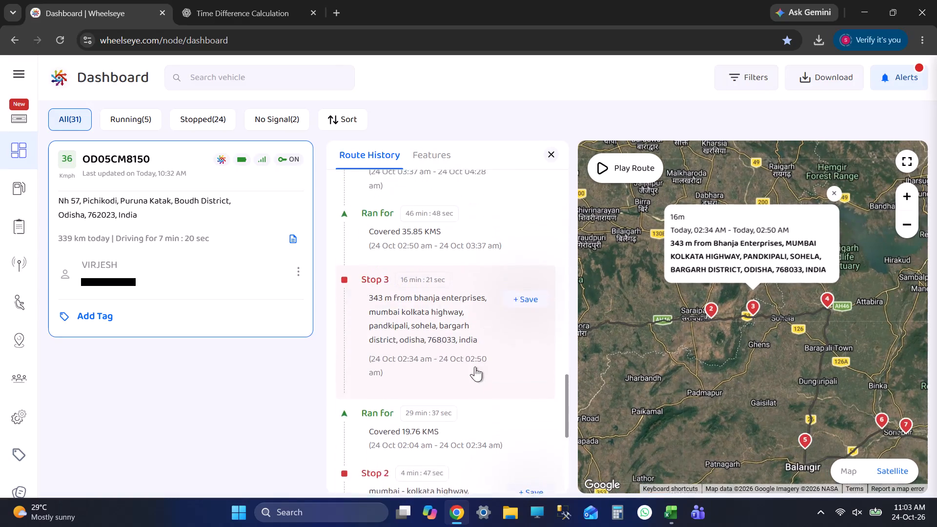
scroll(475, 366, "up", 2)
left_click(429, 362)
scroll(430, 355, "up", 1)
scroll(430, 355, "down", 1)
scroll(430, 355, "up", 2)
left_click(435, 287)
scroll(442, 330, "up", 4)
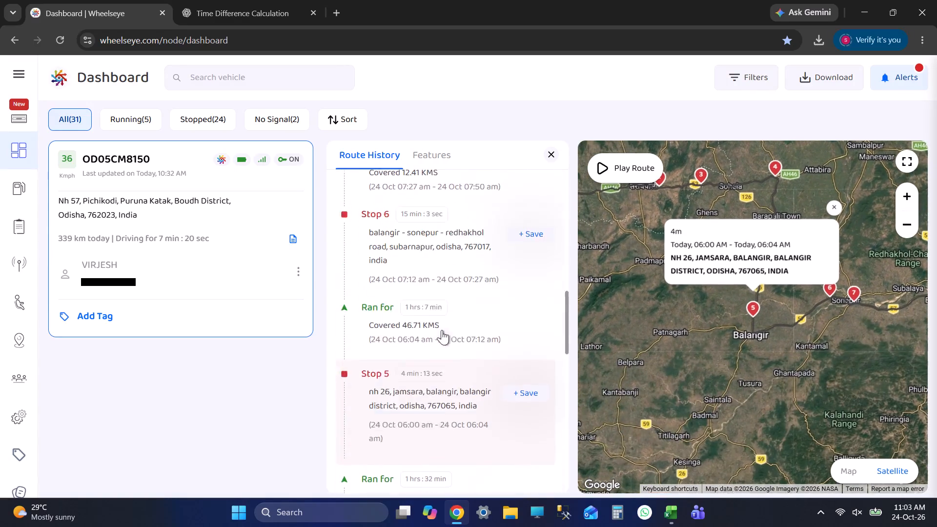
scroll(442, 330, "up", 15)
left_click(431, 371)
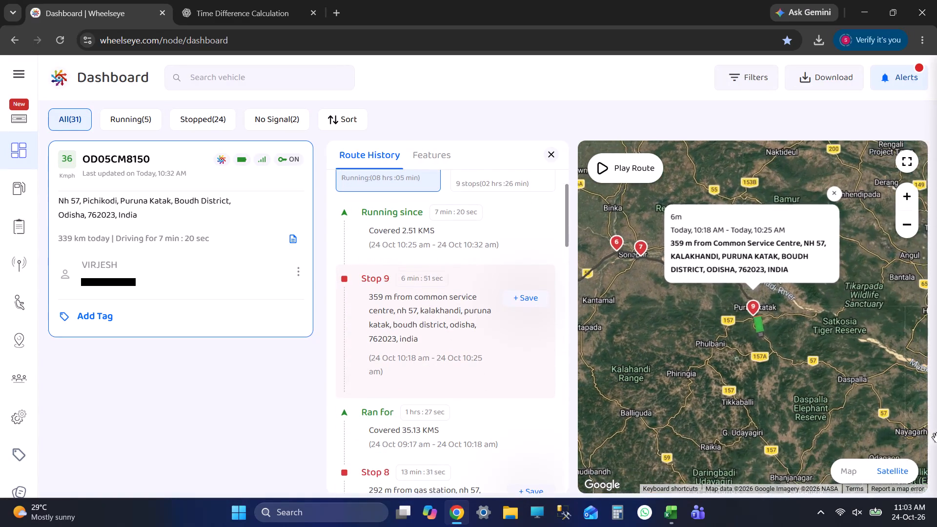
scroll(866, 382, "down", 4)
left_click_drag(816, 385, 771, 319)
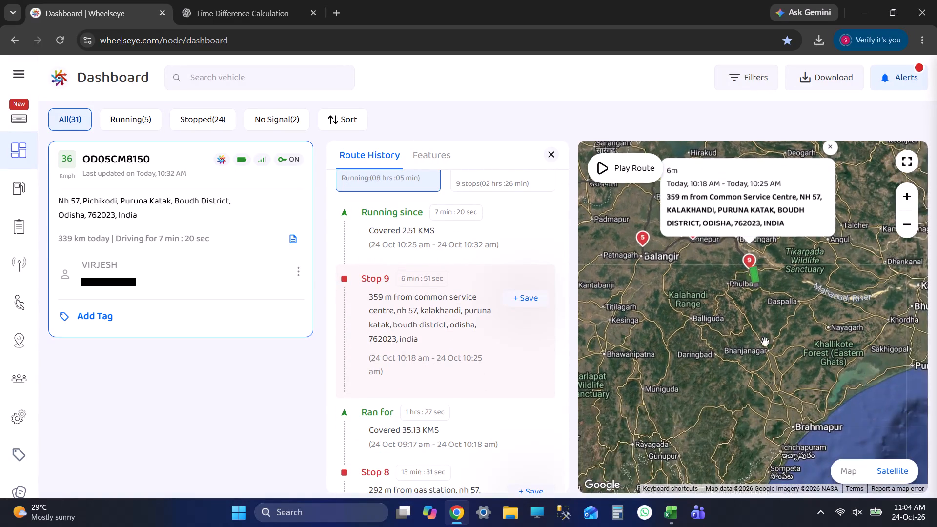
scroll(766, 354, "down", 6)
key("alt+Tab")
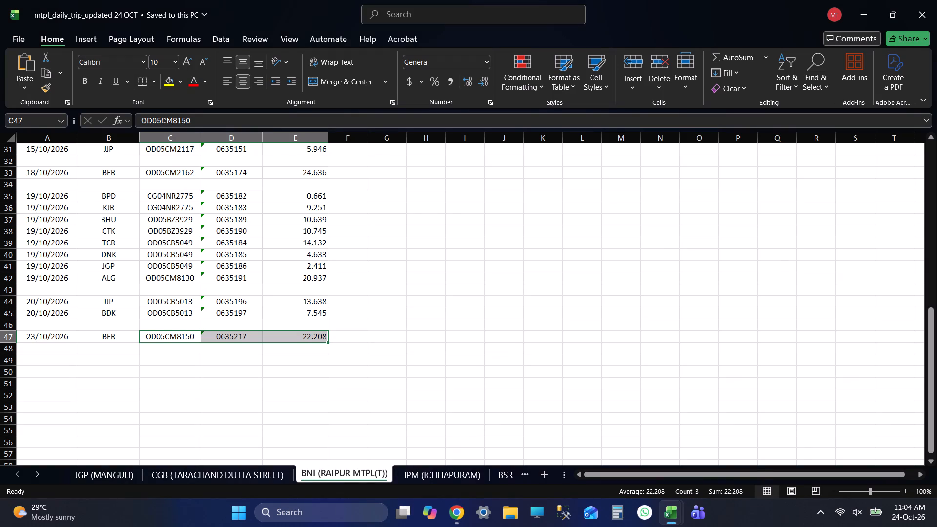
key("alt+Tab")
scroll(677, 348, "down", 3)
scroll(755, 361, "up", 5)
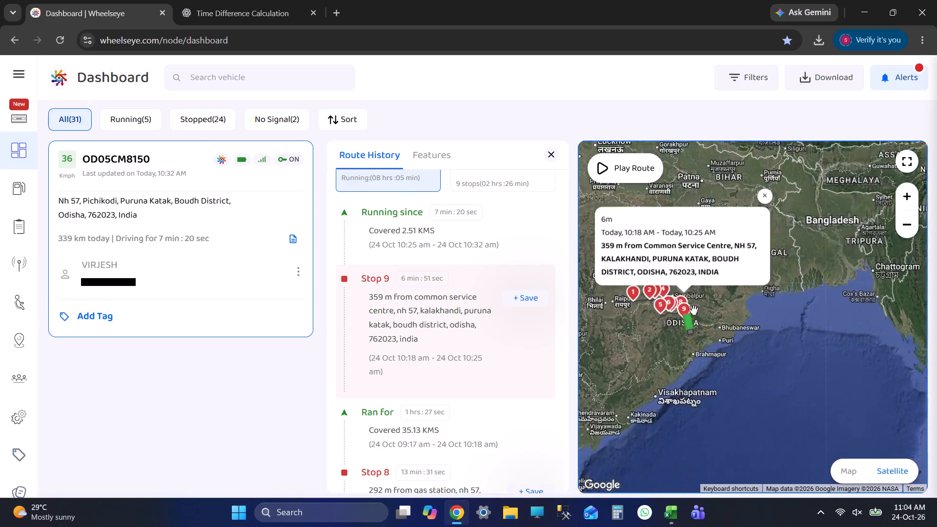
scroll(693, 310, "up", 7)
left_click_drag(629, 328, 701, 326)
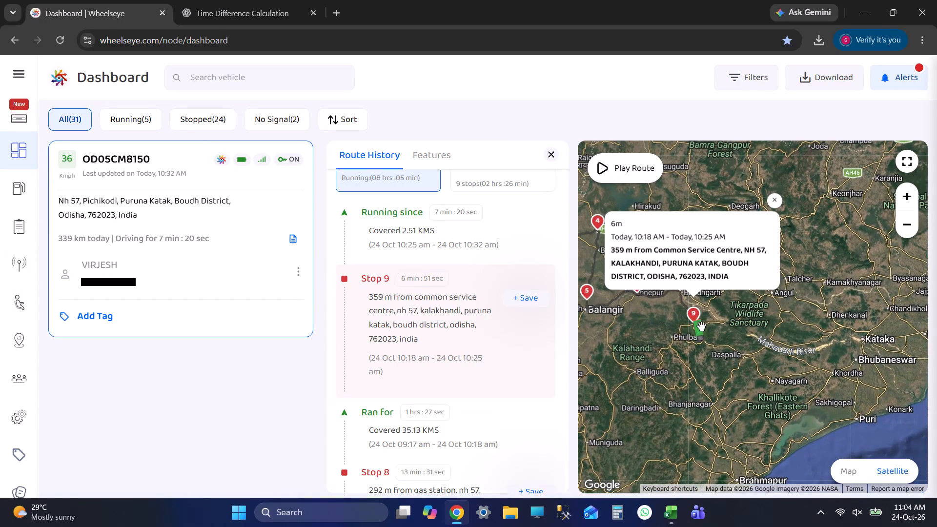
scroll(707, 324, "up", 2)
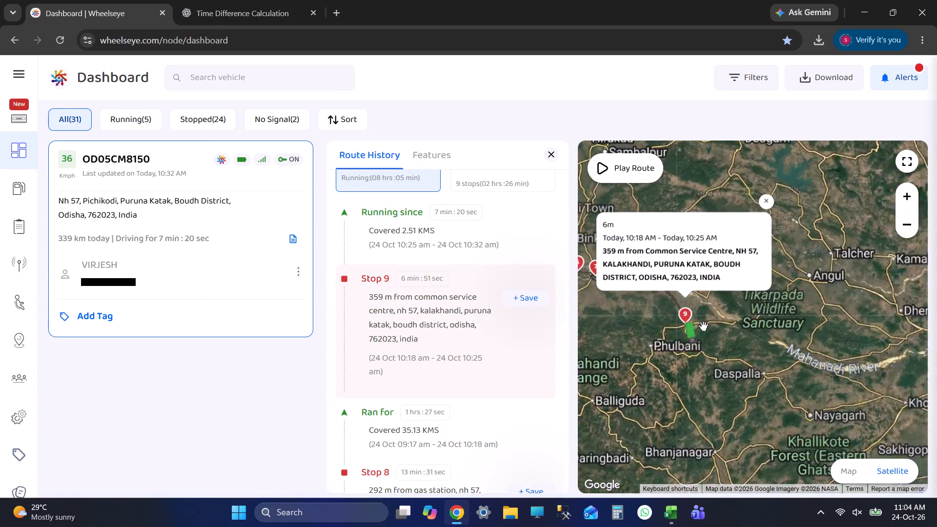
scroll(708, 328, "down", 2)
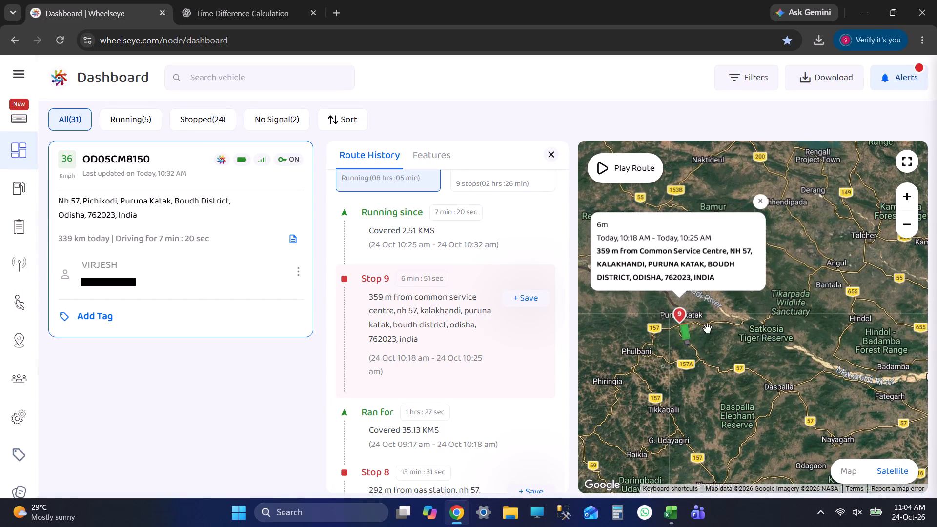
left_click(778, 196)
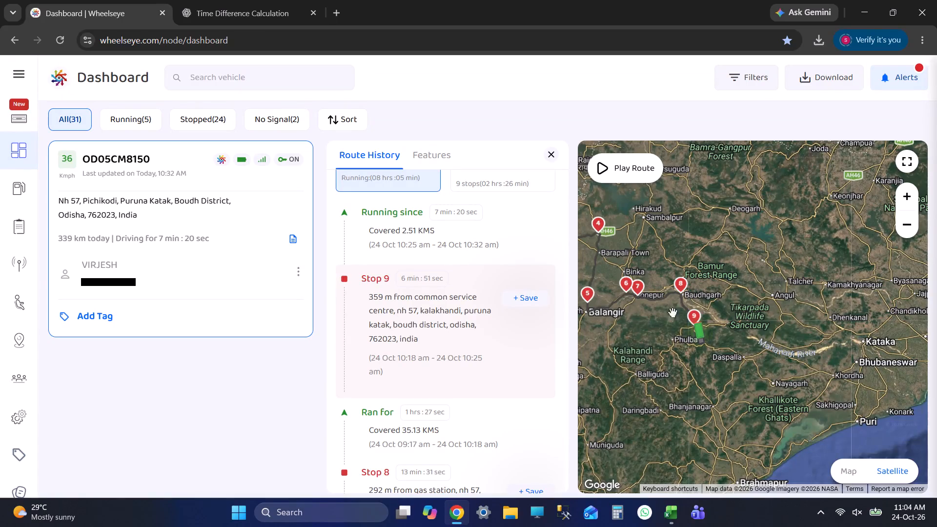
scroll(665, 328, "up", 3)
scroll(737, 312, "up", 4)
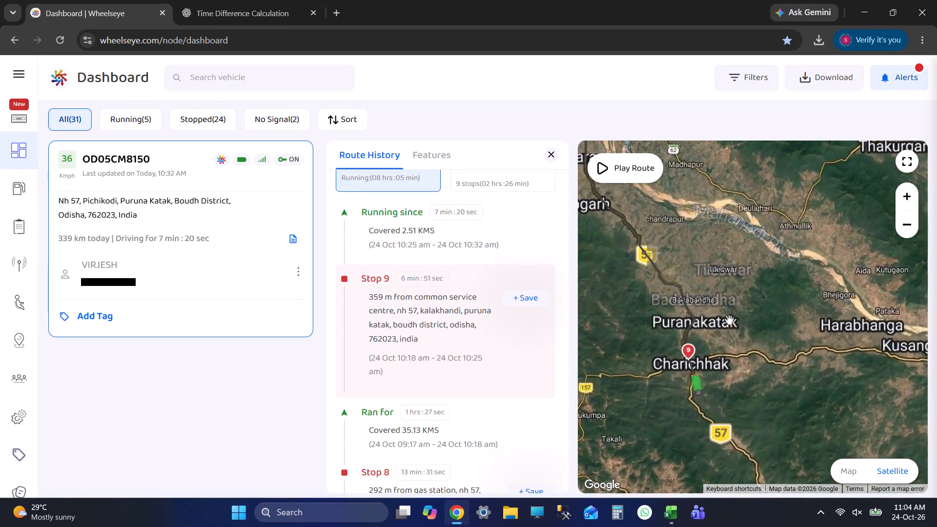
scroll(729, 330, "down", 4)
left_click_drag(741, 358, 724, 272)
scroll(721, 269, "down", 2)
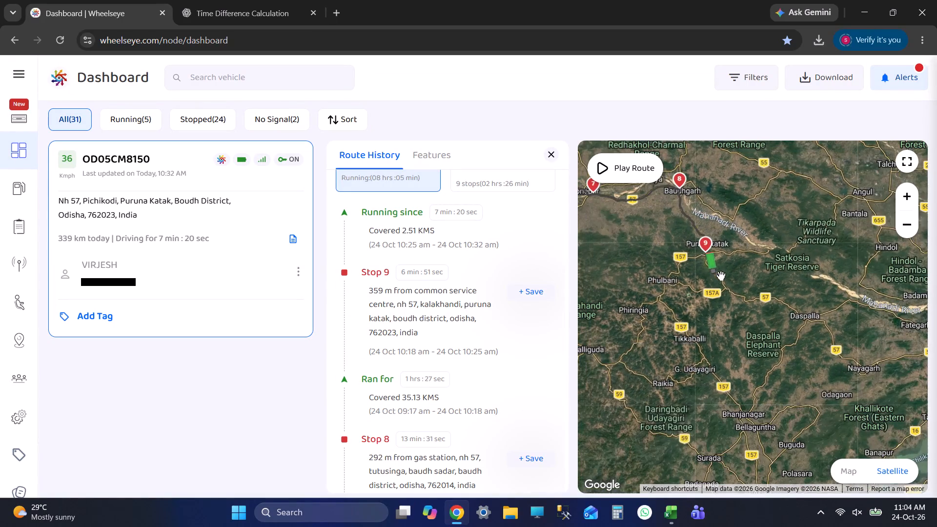
scroll(722, 245, "up", 2)
left_click_drag(719, 240, 743, 282)
left_click_drag(751, 302, 783, 337)
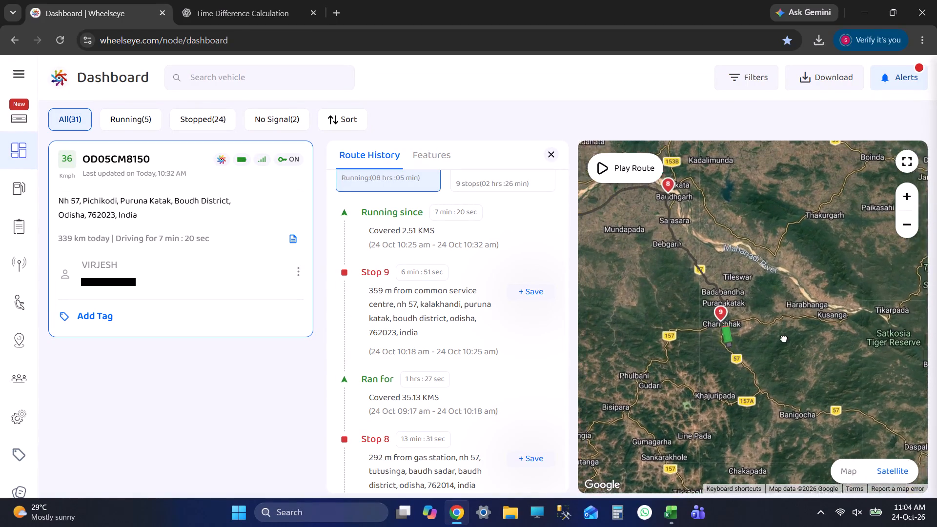
left_click_drag(783, 337, 787, 352)
scroll(787, 346, "down", 1)
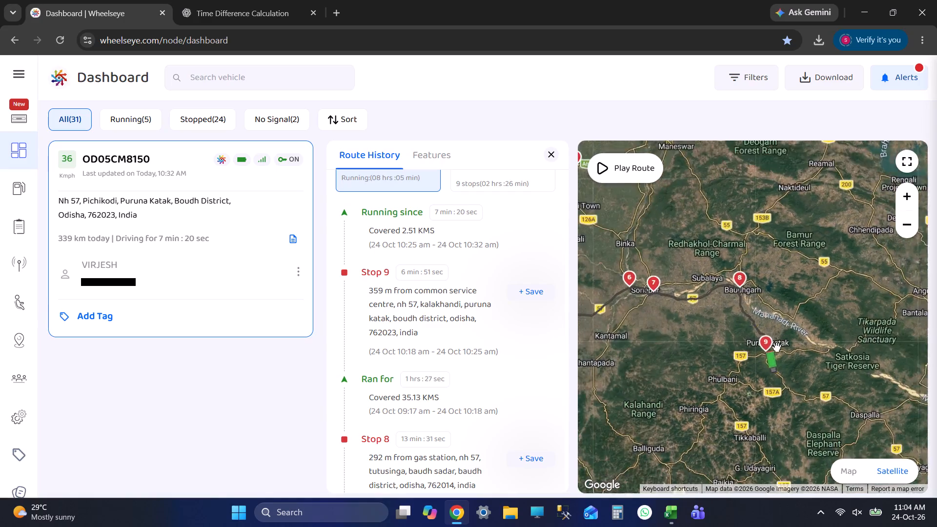
scroll(776, 347, "up", 10)
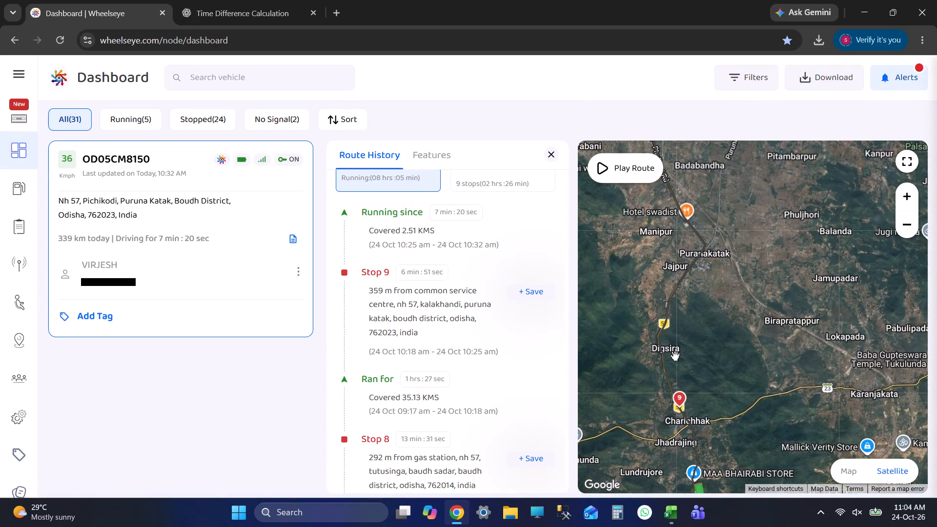
scroll(612, 344, "down", 6)
scroll(758, 296, "down", 3)
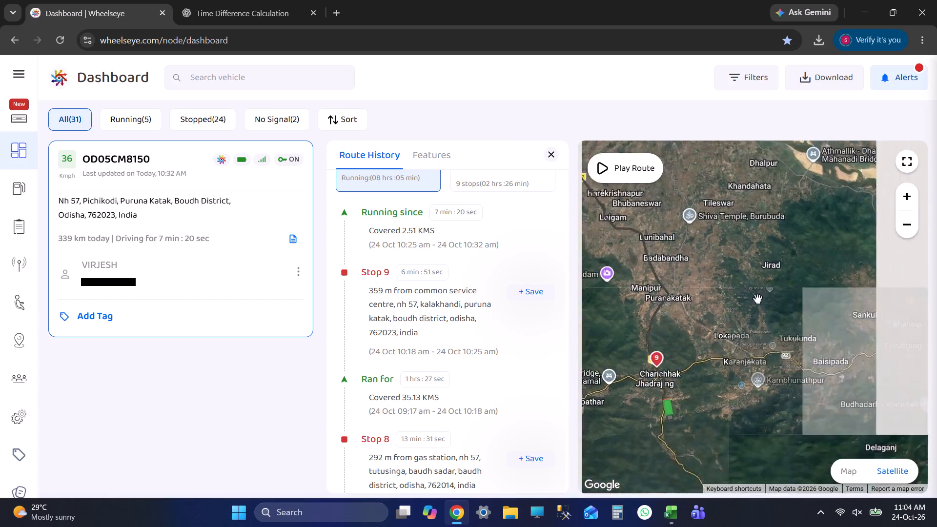
left_click_drag(712, 345, 746, 349)
scroll(777, 360, "down", 2)
left_click_drag(791, 393, 782, 385)
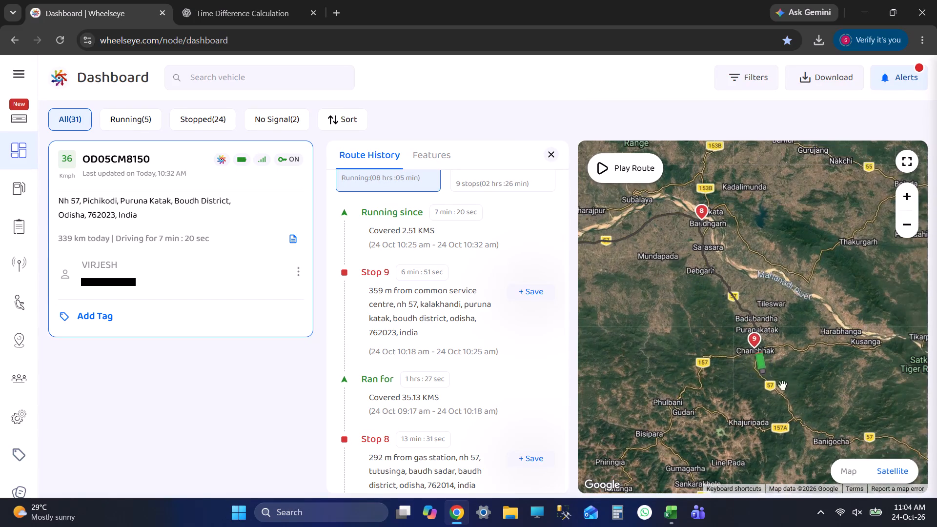
left_click_drag(782, 385, 768, 351)
scroll(768, 351, "down", 3)
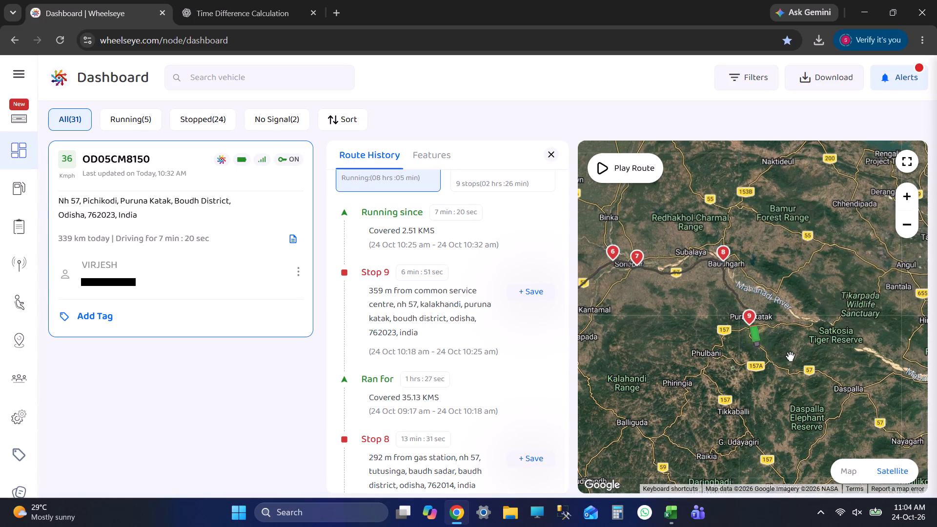
scroll(791, 362, "down", 3)
scroll(469, 285, "up", 3)
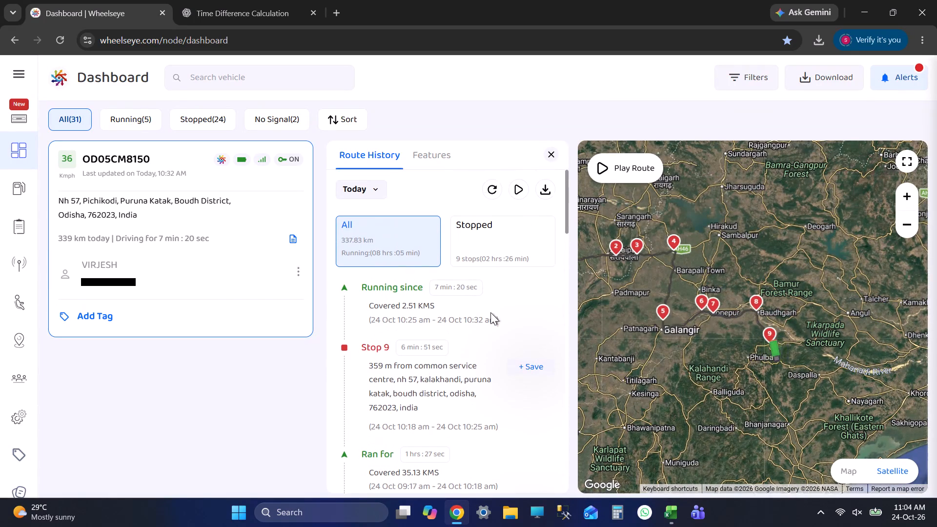
left_click(396, 384)
scroll(781, 316, "up", 2)
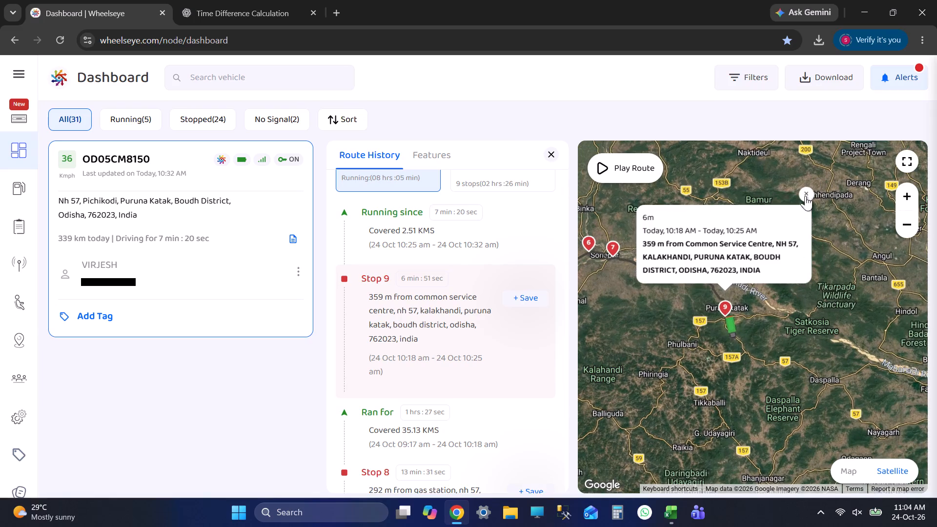
left_click(805, 192)
In the 24.10.2026 Excel workbook, enter lorry 8150's trip from BNI to BER.
key("alt+Tab")
key("alt+Tab")
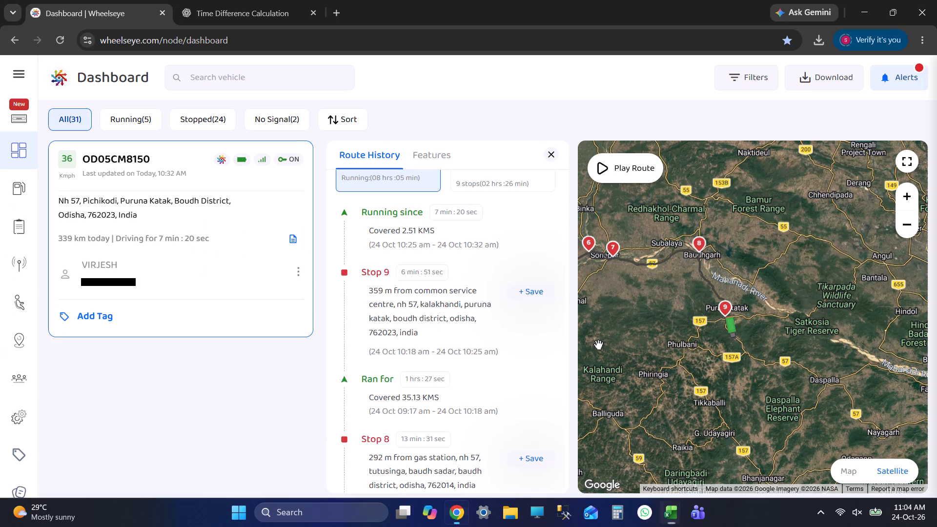
key("alt+Tab")
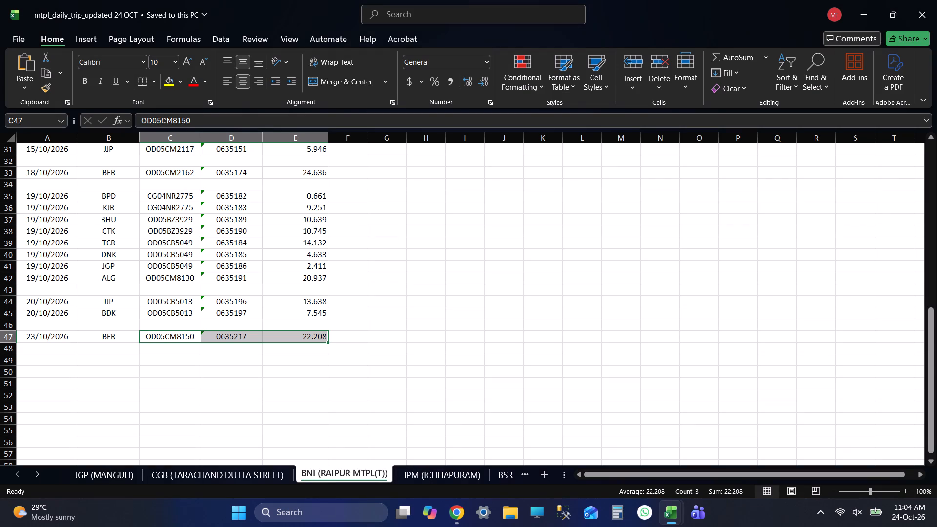
key("alt+Tab")
key("alt+Tab")
key("alt+Tab")
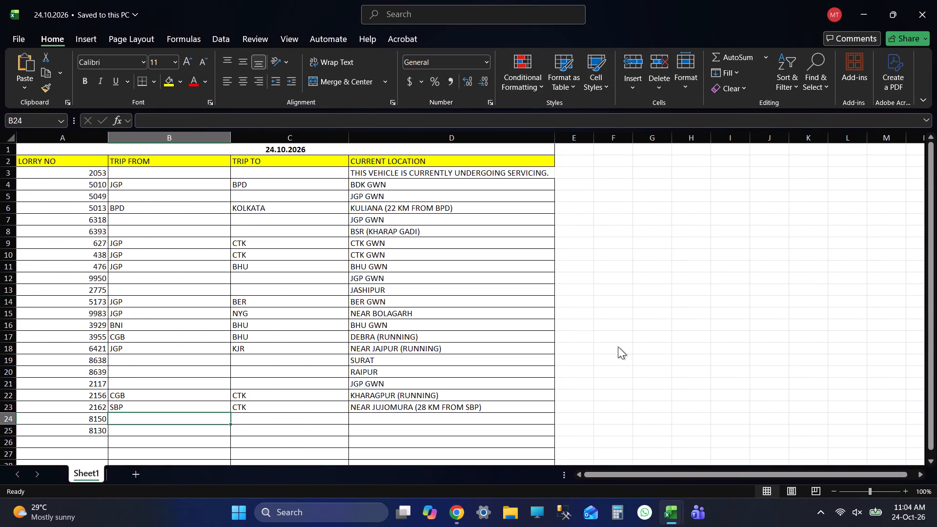
key("alt+Tab")
type("BNI")
key("Tab")
type("BER")
key("Tab")
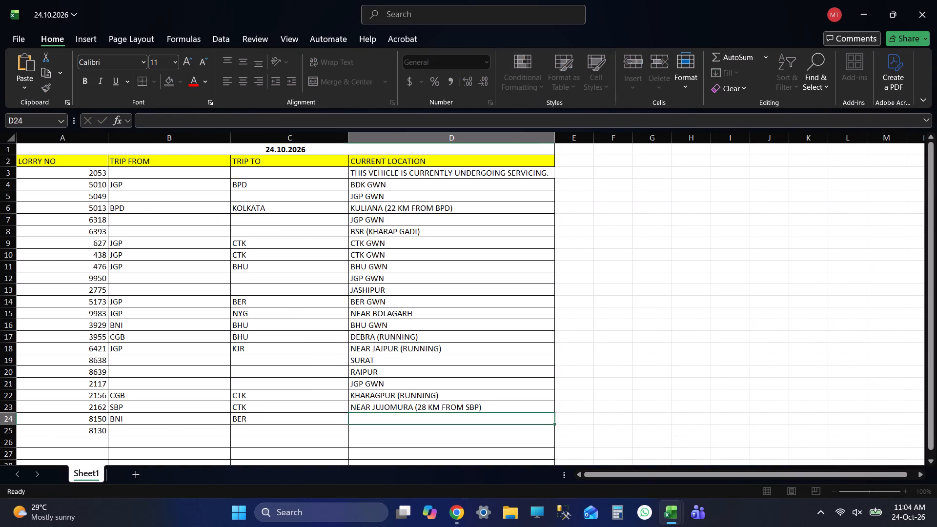
key("alt+Tab")
key("alt+Tab")
scroll(730, 314, "up", 2)
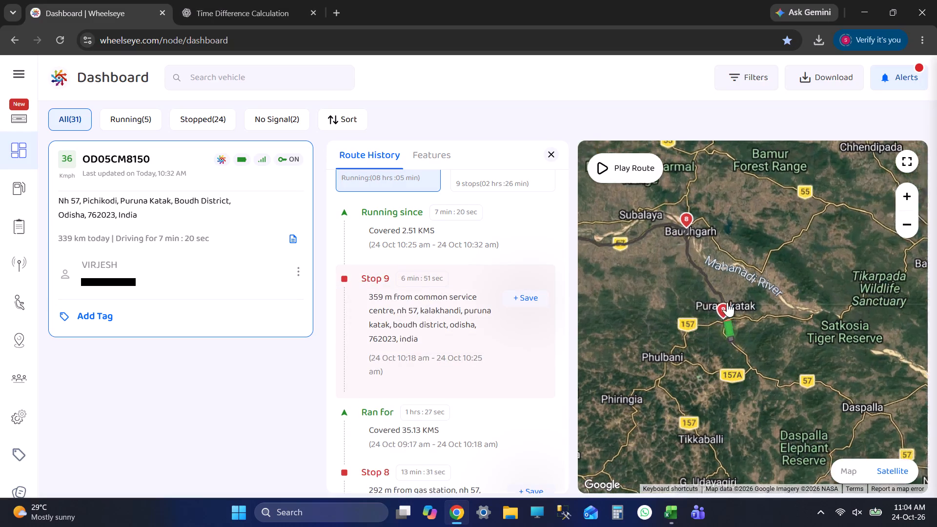
left_click_drag(716, 301, 710, 298)
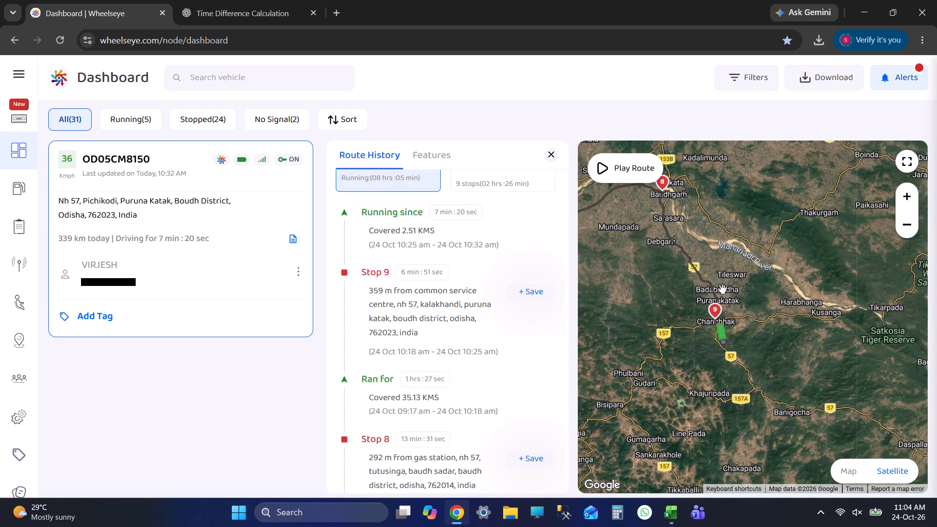
key("alt+Tab")
key("alt+Tab")
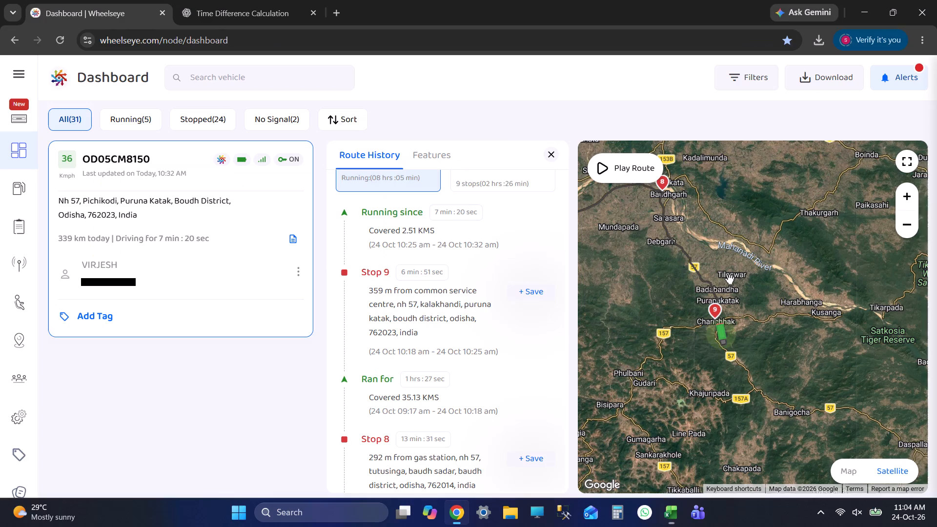
left_click(410, 466)
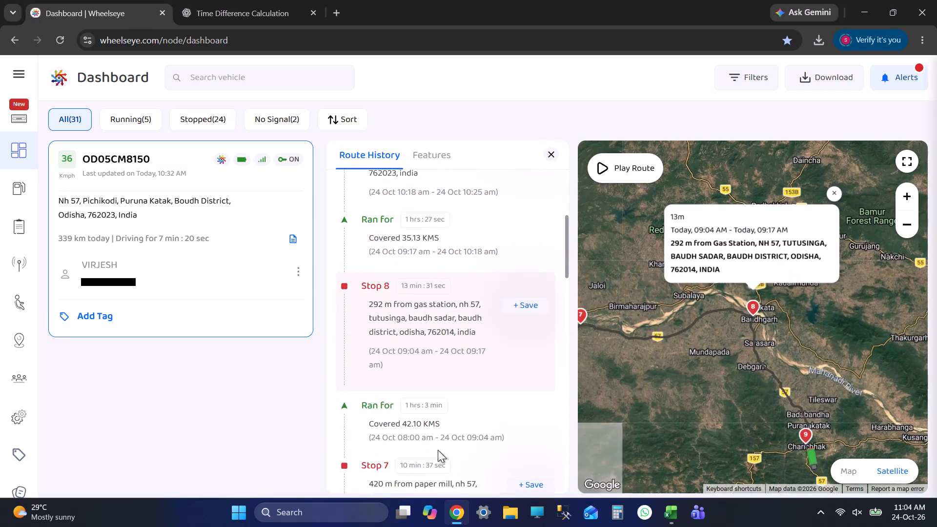
scroll(454, 393, "up", 5)
scroll(761, 347, "down", 4)
left_click_drag(768, 414, 726, 368)
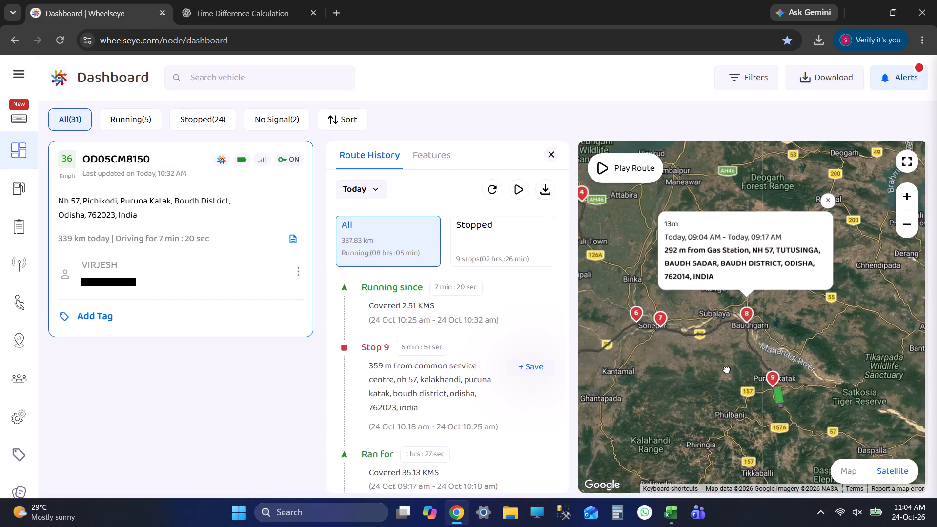
left_click_drag(726, 368, 685, 304)
scroll(690, 263, "up", 7)
scroll(695, 266, "down", 2)
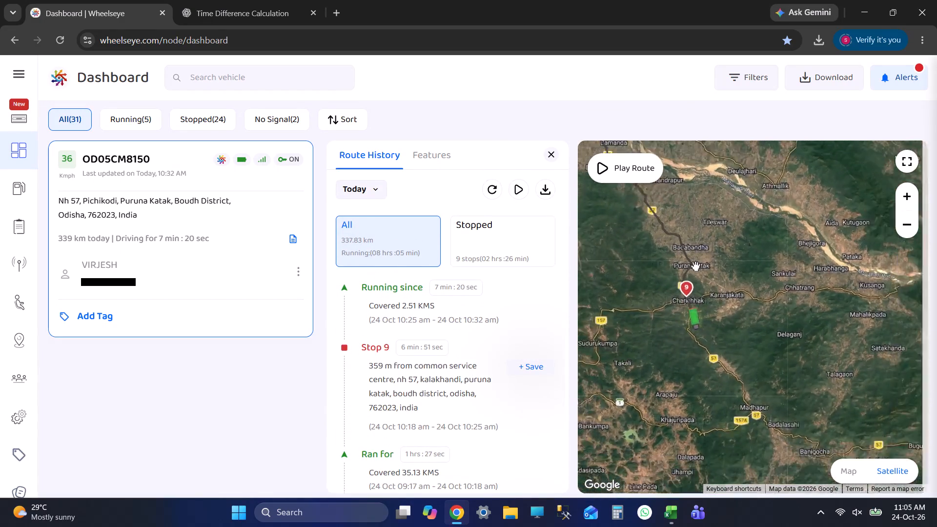
scroll(695, 266, "down", 5)
left_click_drag(717, 270, 767, 317)
scroll(736, 310, "up", 3)
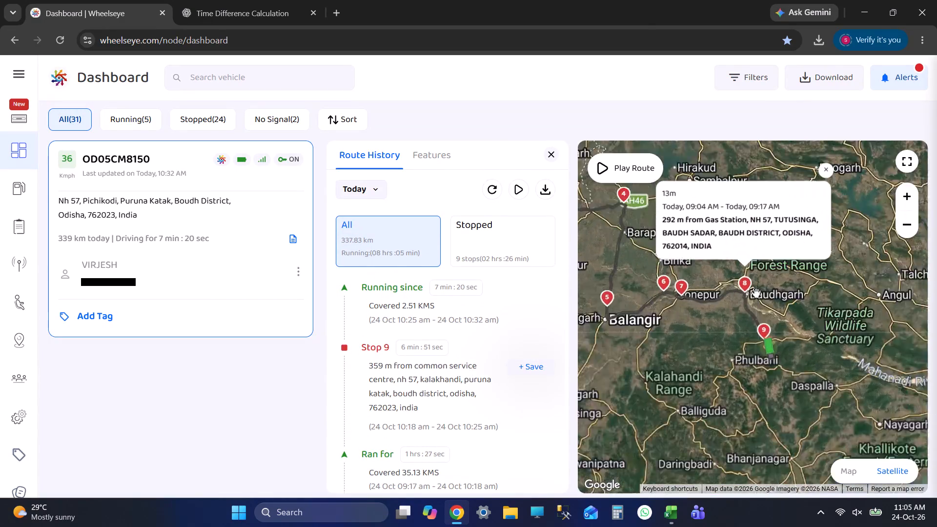
scroll(756, 293, "up", 2)
left_click_drag(803, 355, 734, 284)
scroll(735, 302, "up", 5)
scroll(731, 312, "down", 8)
scroll(733, 299, "up", 4)
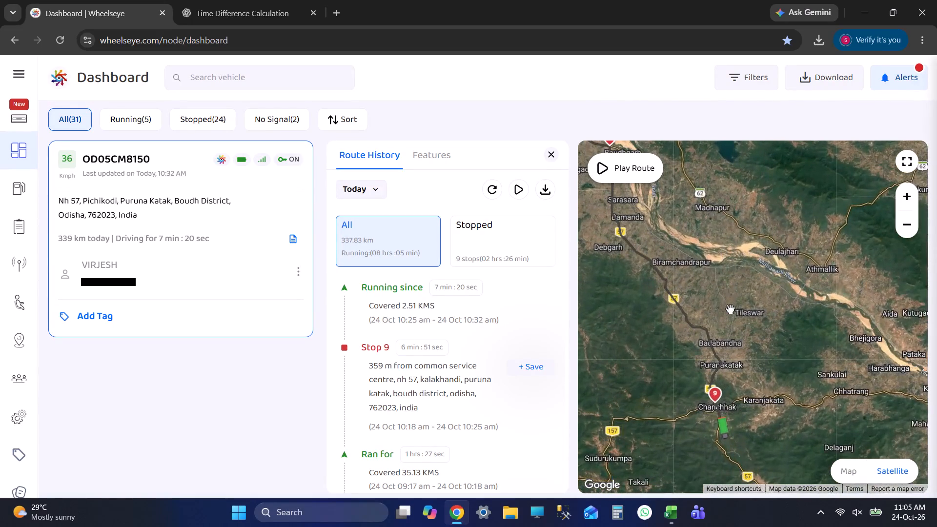
scroll(723, 344, "up", 1)
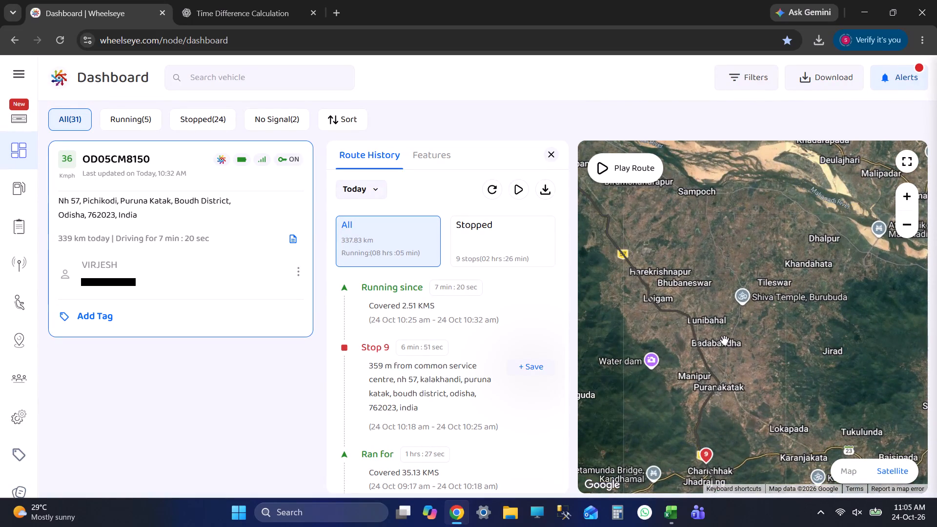
scroll(725, 337, "down", 2)
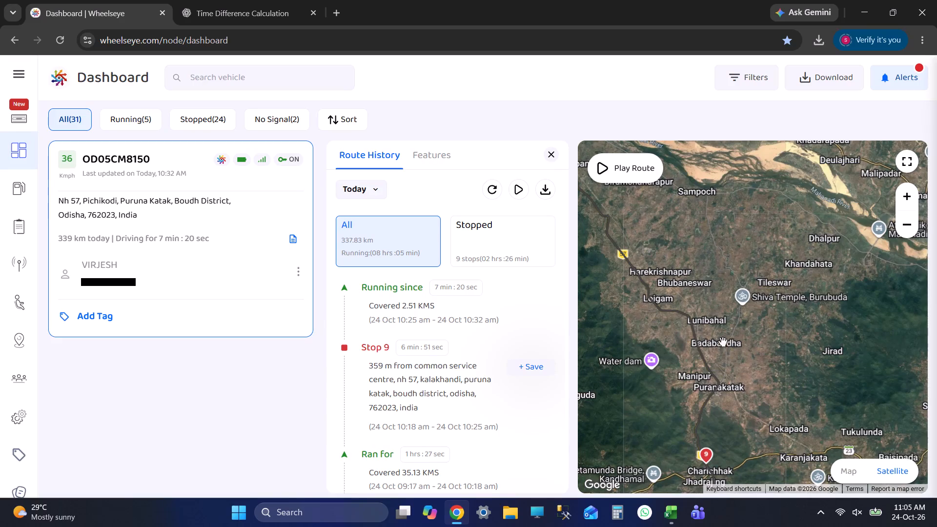
scroll(723, 342, "down", 4)
scroll(729, 339, "up", 1)
scroll(733, 337, "down", 5)
scroll(737, 335, "up", 1)
scroll(737, 336, "down", 6)
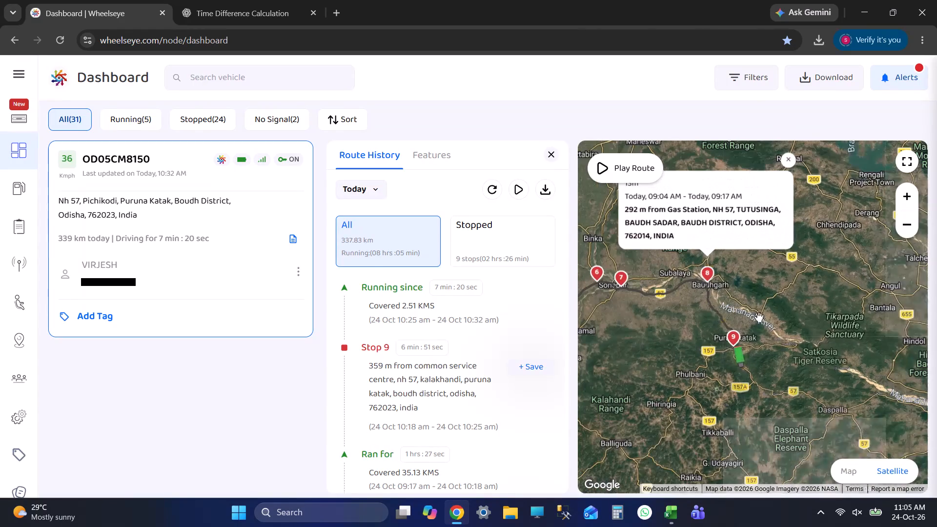
key("alt+Tab")
key("alt+Tab")
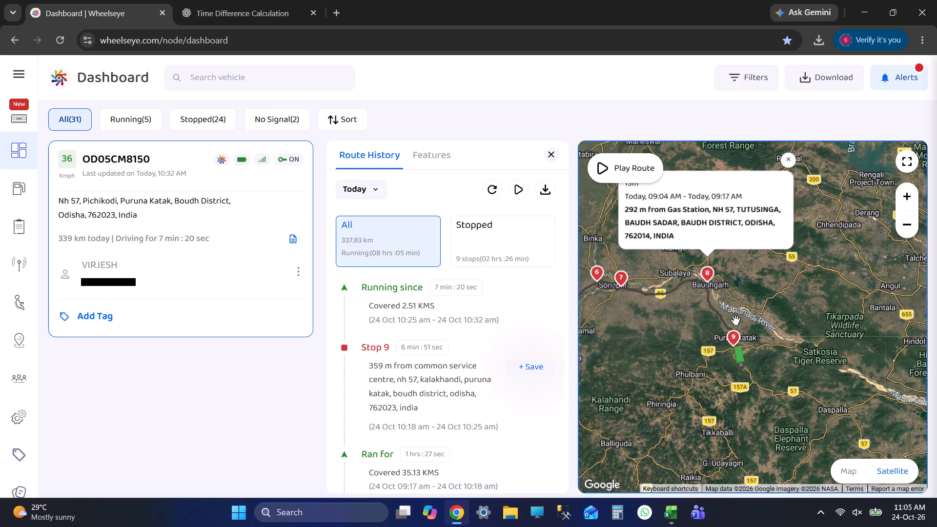
In the 24.10.2026 Excel workbook, enter NEAR BAUDHGARH as lorry 8150's current location, checking the place name on the Wheelseye map.
key("alt+Tab")
type("NEAR")
key("space")
key("alt+Tab")
key("alt+Tab")
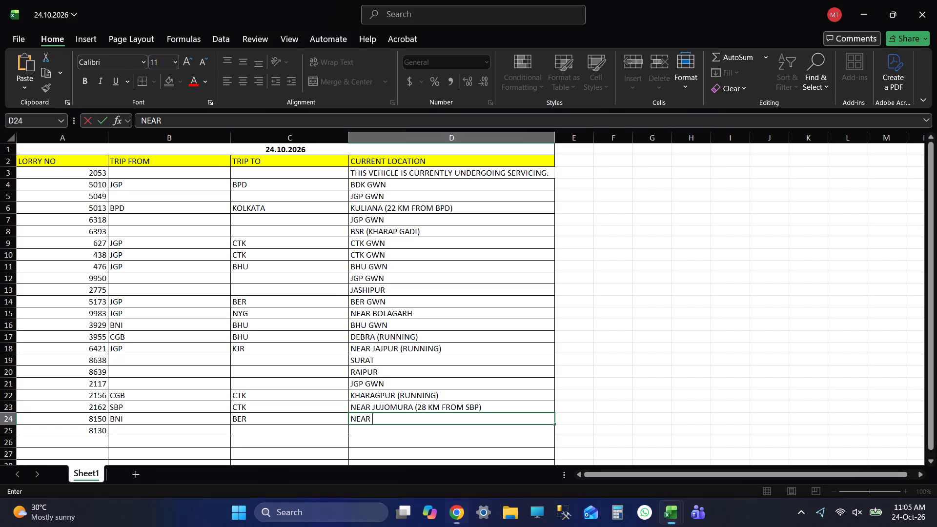
type("BAUDHGARH")
Check the Wheelseye satellite map around Baudhgarh and Stop 8, and resume lorry 8150's current location entry in Excel after BAUDHGARH.
key("alt+Tab")
scroll(740, 270, "up", 2)
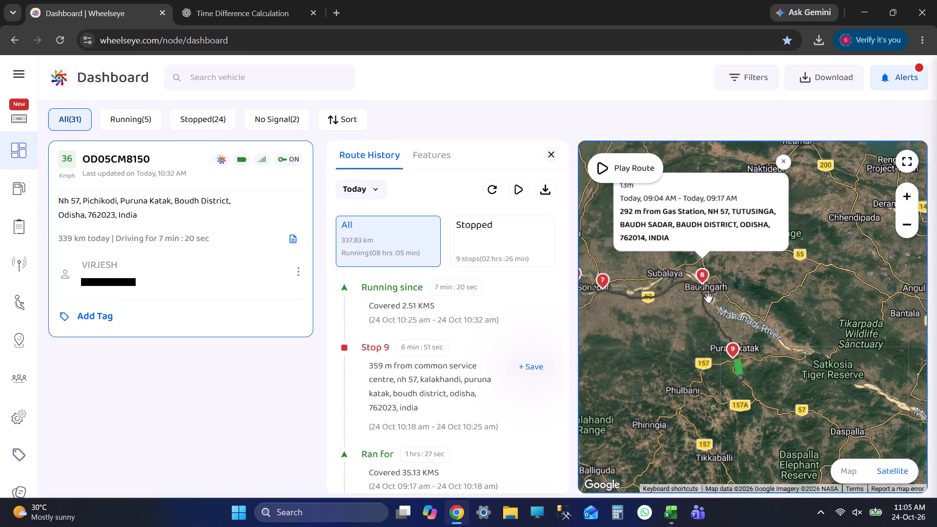
scroll(708, 298, "up", 8)
left_click_drag(681, 295, 703, 326)
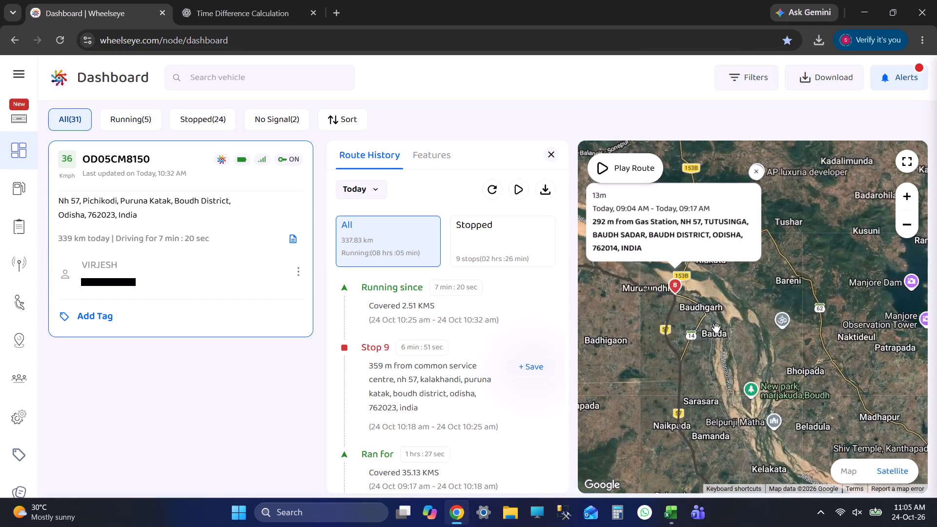
key("alt+Tab")
key("alt+Tab")
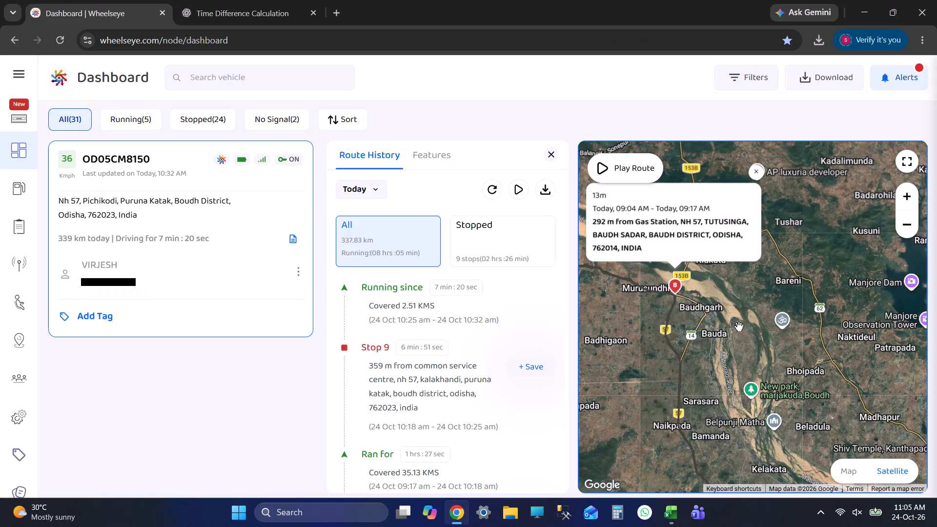
key("alt+Tab")
key("alt+Tab")
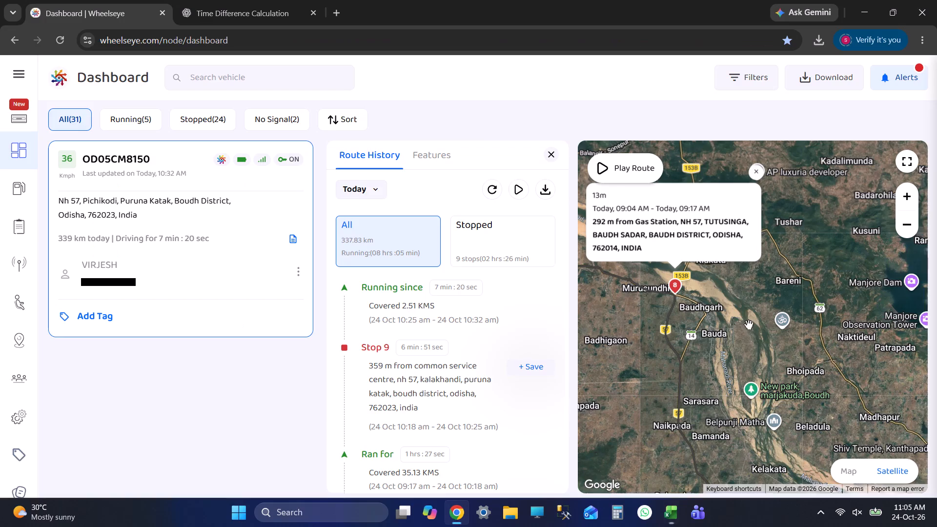
key("alt+Tab")
key("alt+Tab")
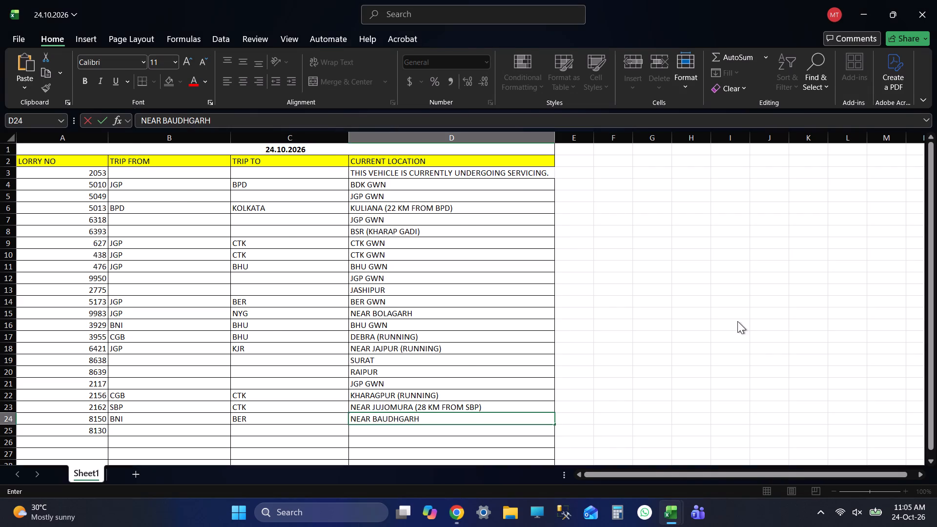
key("alt+Tab")
key("space")
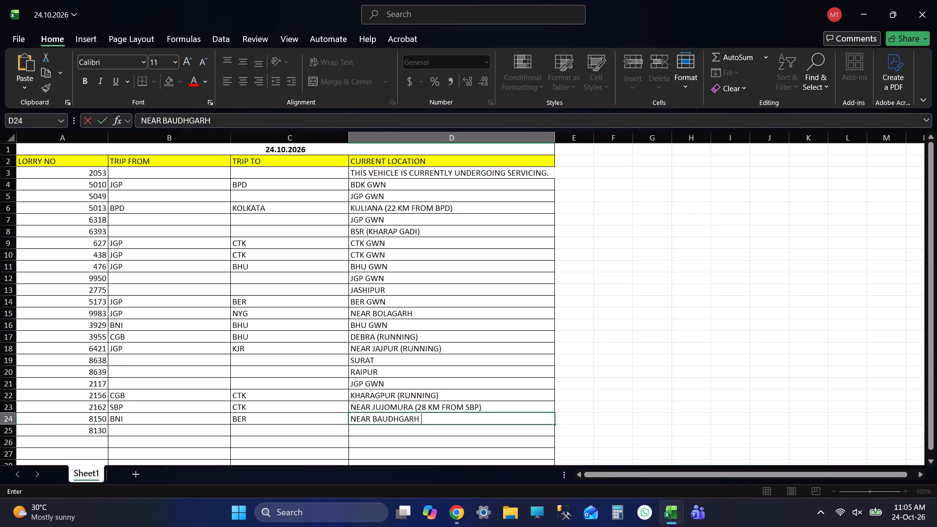
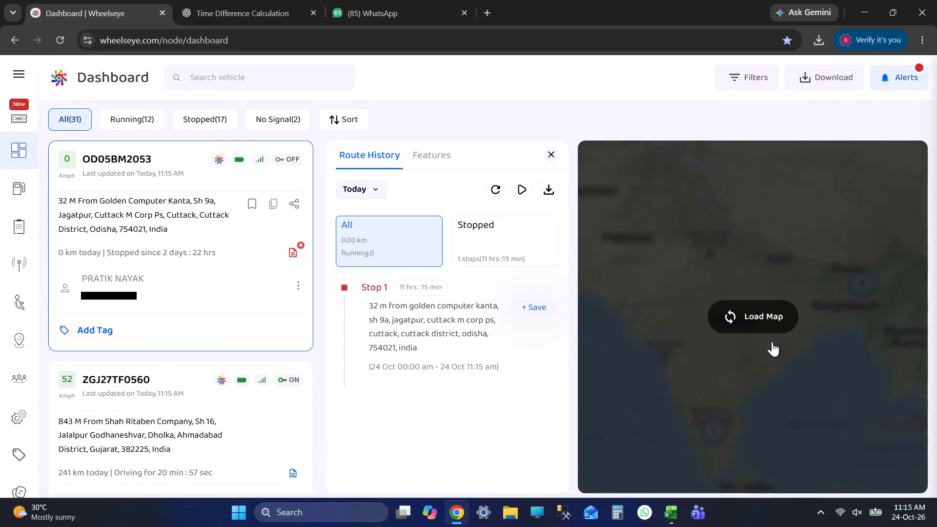
left_click(717, 320)
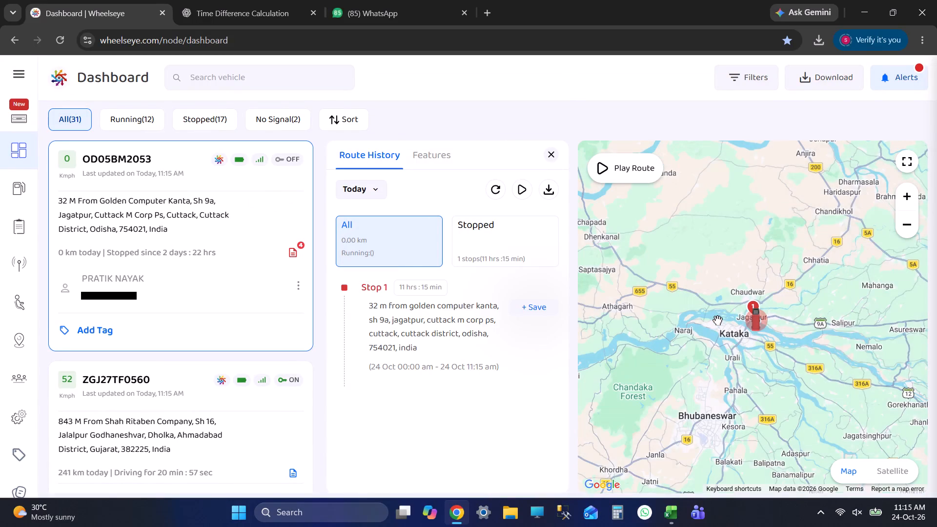
left_click(472, 324)
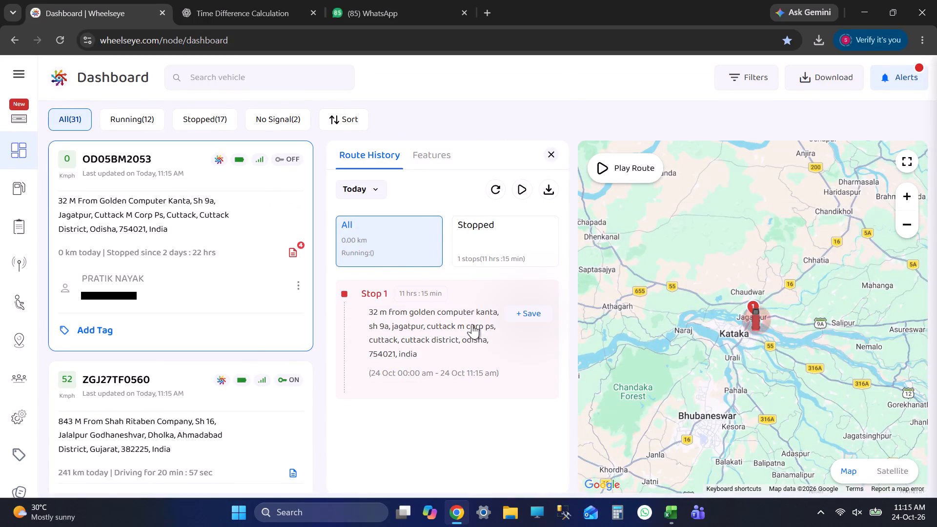
scroll(218, 335, "down", 3)
left_click(210, 243)
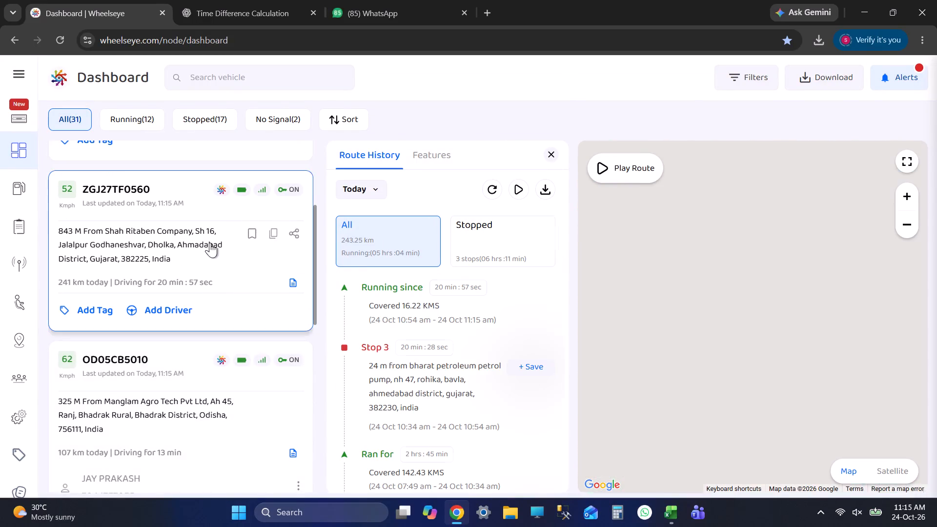
scroll(216, 271, "down", 3)
left_click(177, 244)
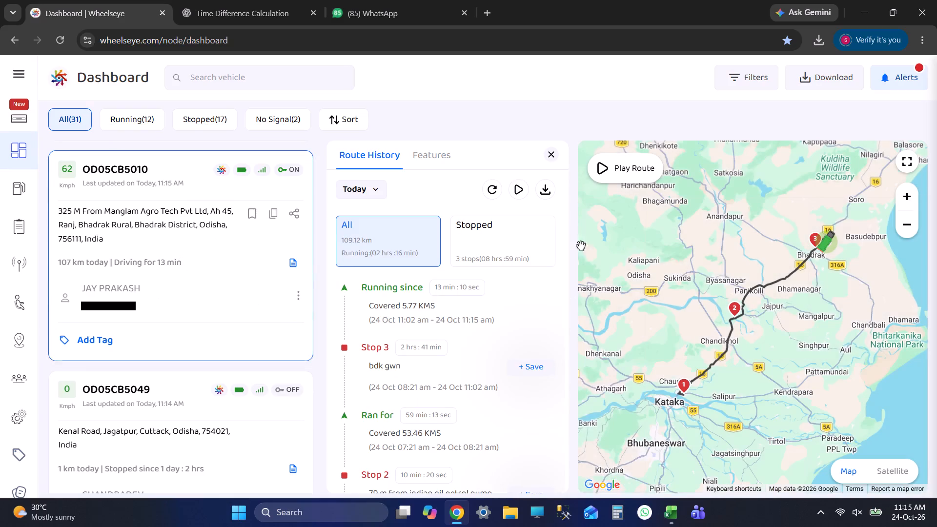
scroll(856, 214, "up", 6)
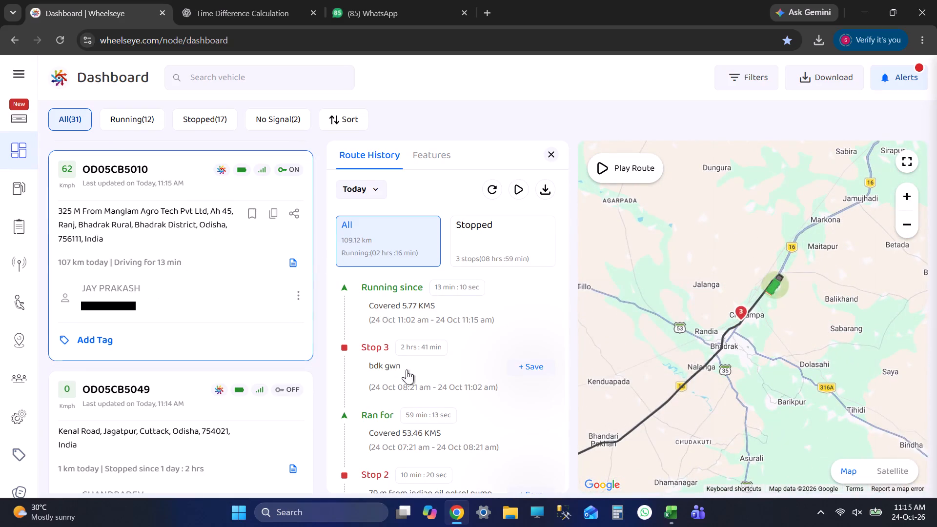
left_click(413, 380)
scroll(764, 322, "up", 1)
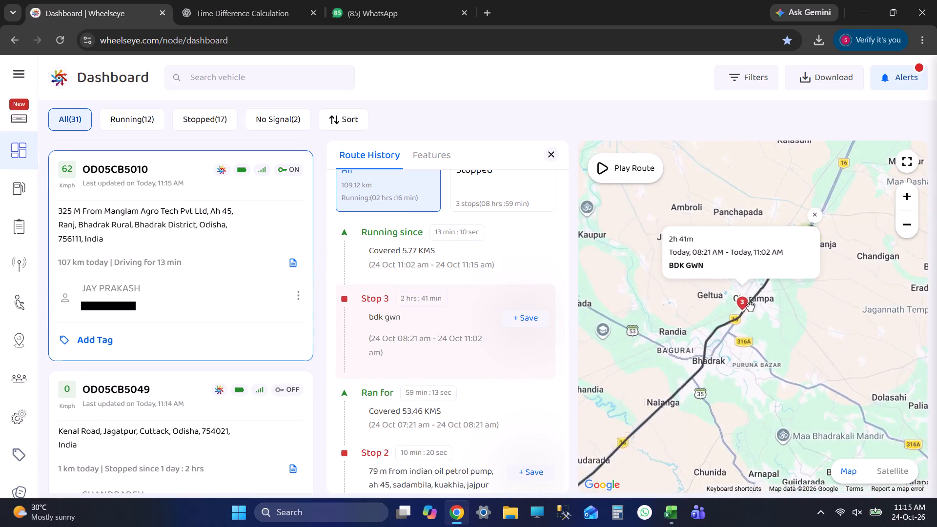
scroll(745, 327, "down", 6)
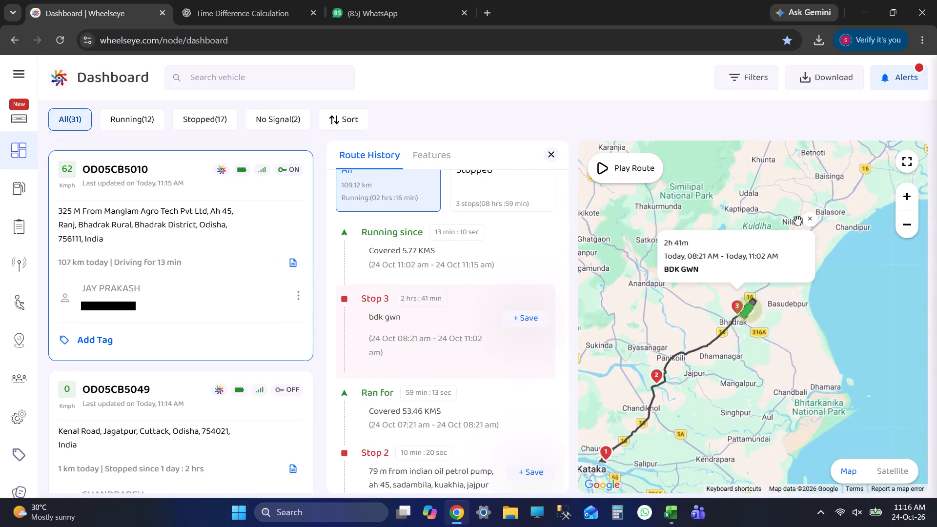
left_click(806, 219)
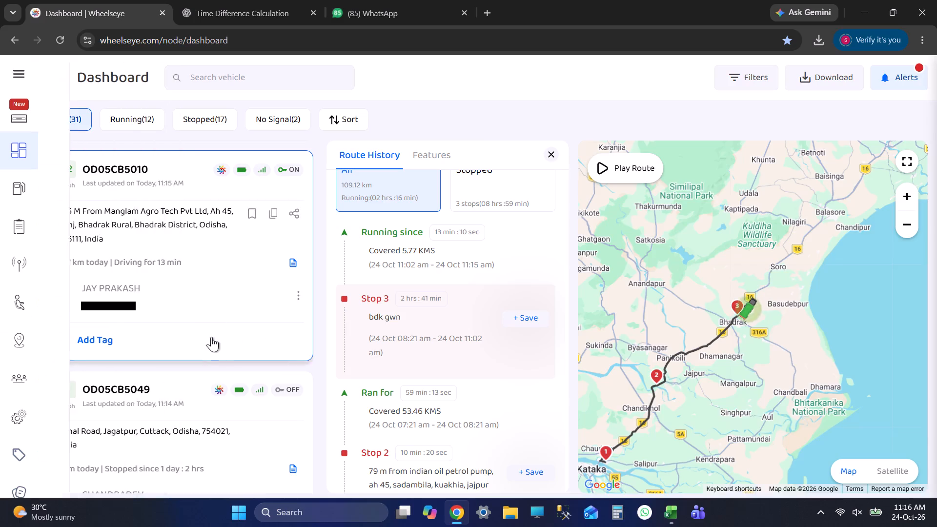
scroll(184, 340, "down", 2)
left_click(158, 304)
scroll(242, 298, "down", 1)
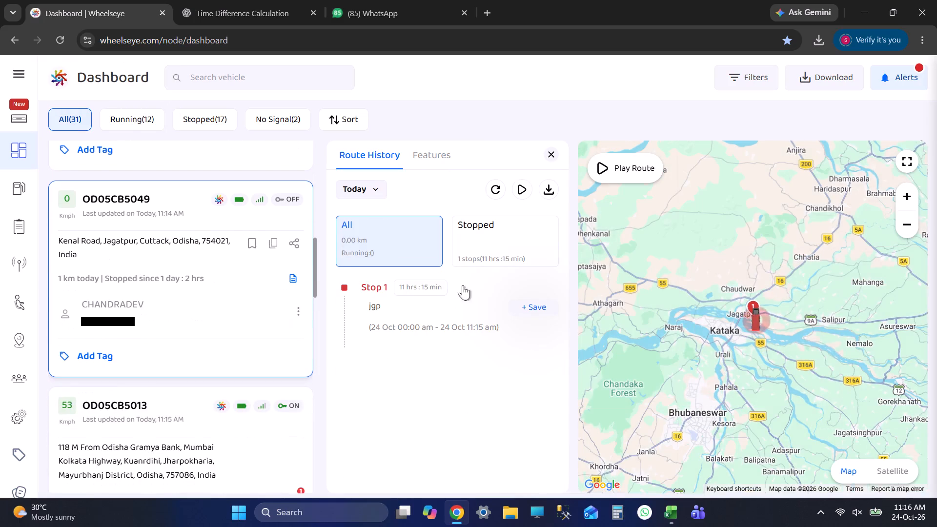
scroll(766, 317, "up", 2)
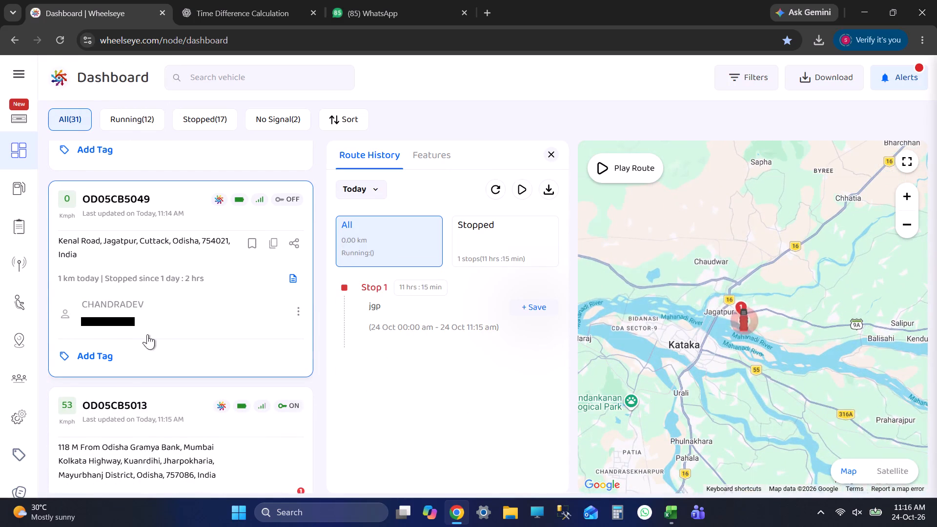
scroll(150, 376, "down", 3)
left_click(160, 278)
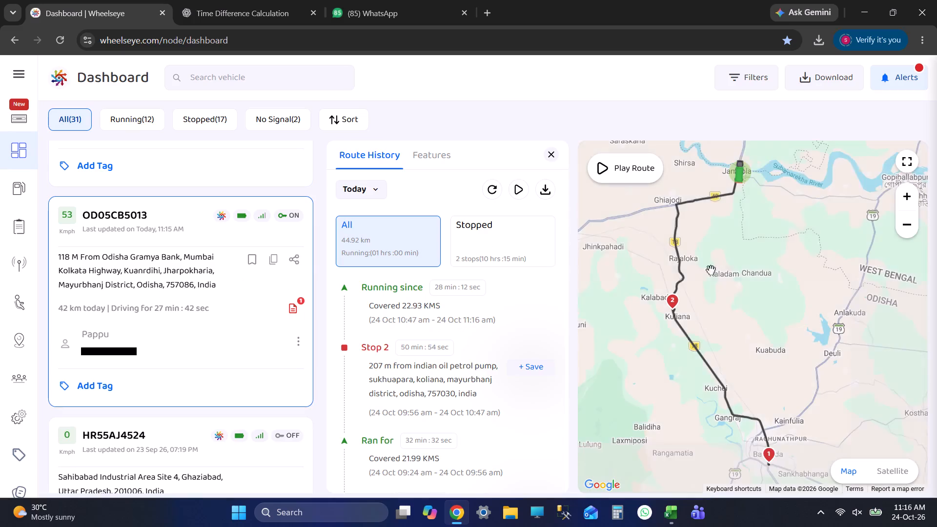
left_click_drag(738, 209, 714, 291)
scroll(715, 248, "down", 1)
scroll(715, 248, "up", 1)
scroll(715, 248, "down", 6)
left_click_drag(722, 235, 721, 270)
scroll(721, 270, "down", 2)
scroll(141, 295, "down", 3)
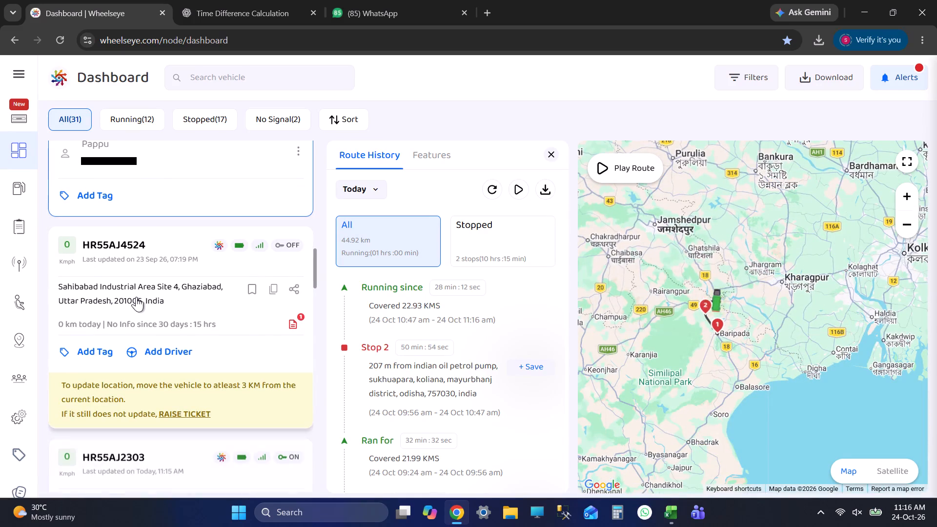
left_click(136, 297)
scroll(136, 297, "down", 3)
left_click(136, 297)
scroll(137, 301, "down", 3)
left_click(139, 300)
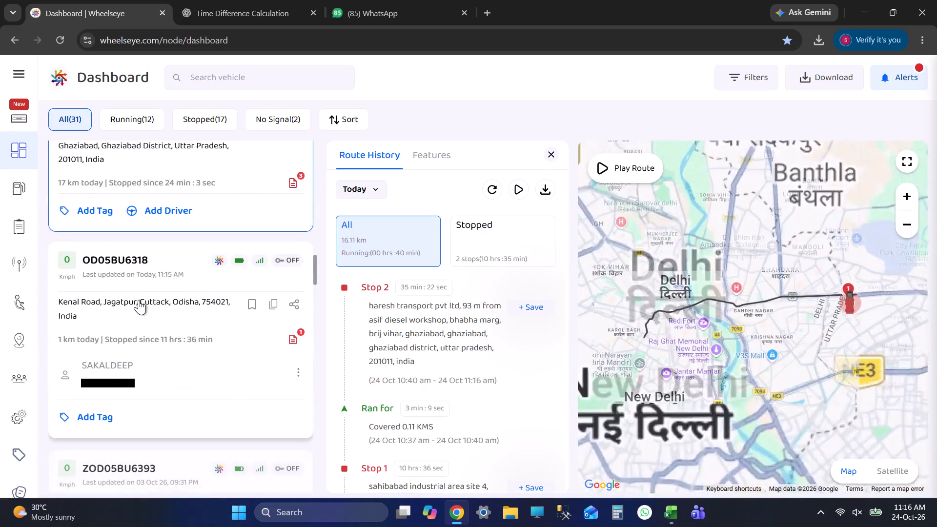
scroll(646, 335, "down", 5)
scroll(185, 359, "down", 4)
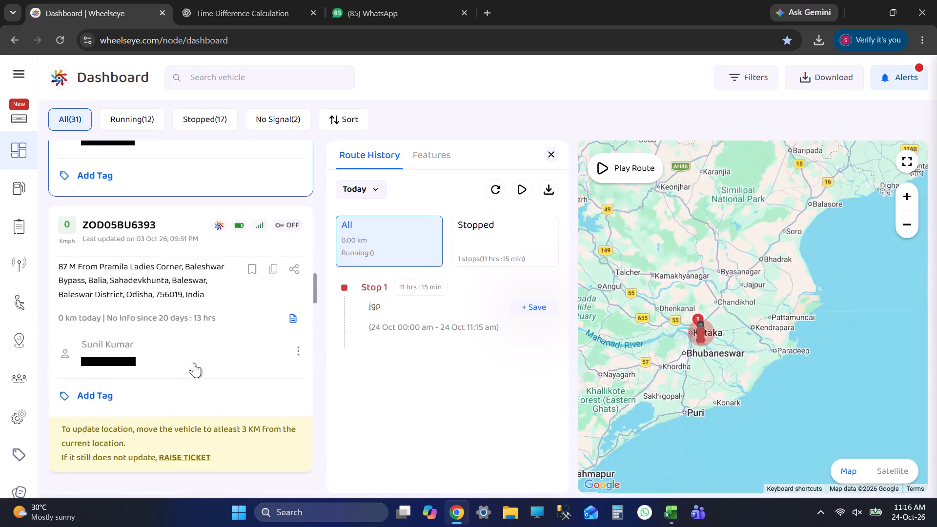
left_click(192, 309)
scroll(201, 317, "down", 4)
left_click(199, 315)
scroll(204, 324, "down", 3)
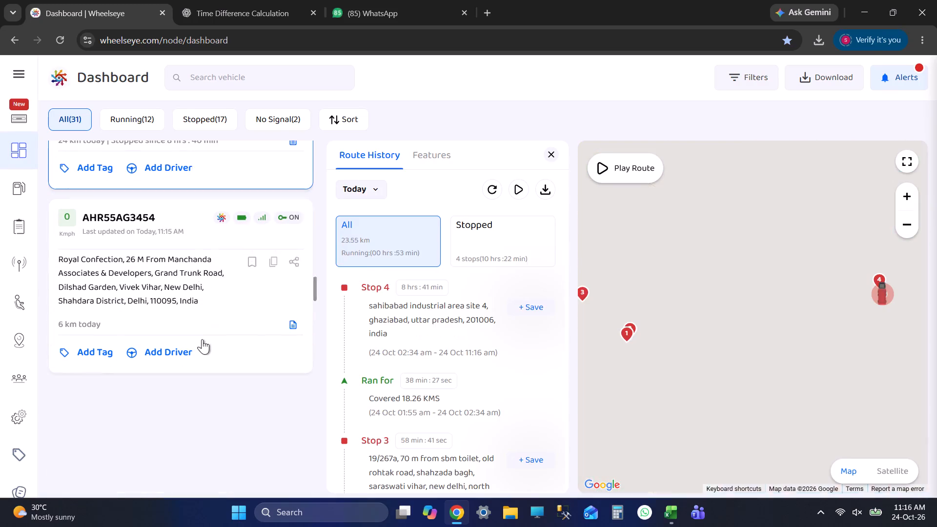
left_click(202, 316)
scroll(208, 360, "down", 7)
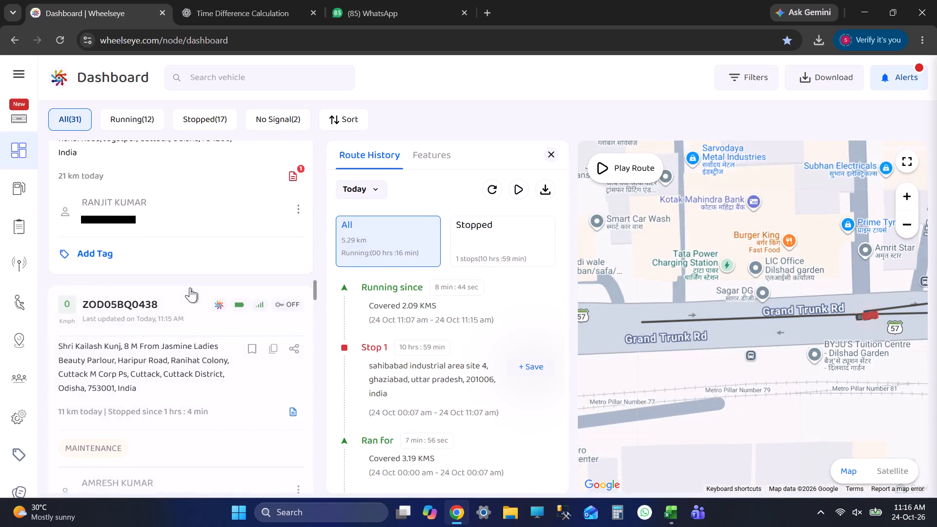
scroll(190, 287, "up", 2)
left_click(181, 292)
scroll(617, 280, "down", 3)
scroll(617, 280, "up", 1)
scroll(617, 280, "down", 4)
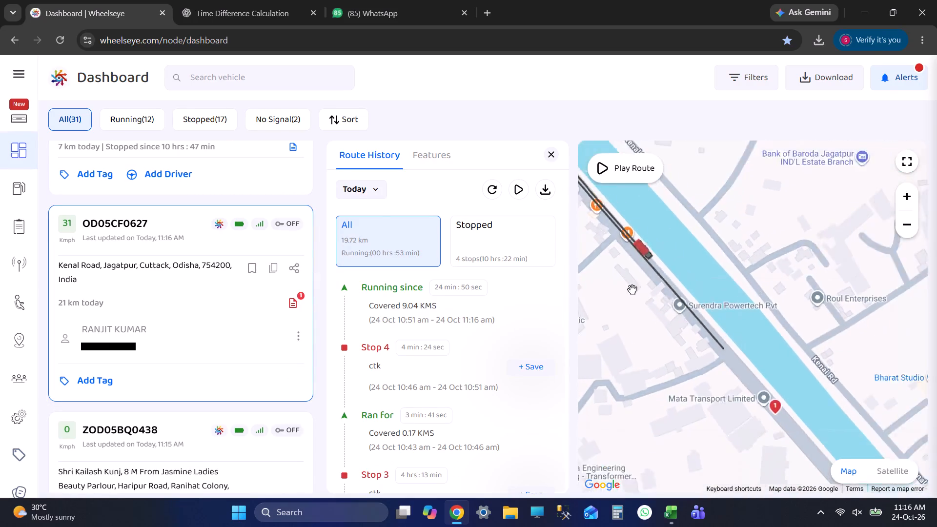
scroll(632, 289, "down", 3)
scroll(650, 285, "up", 1)
scroll(650, 286, "down", 2)
left_click_drag(650, 286, 770, 330)
scroll(777, 303, "down", 8)
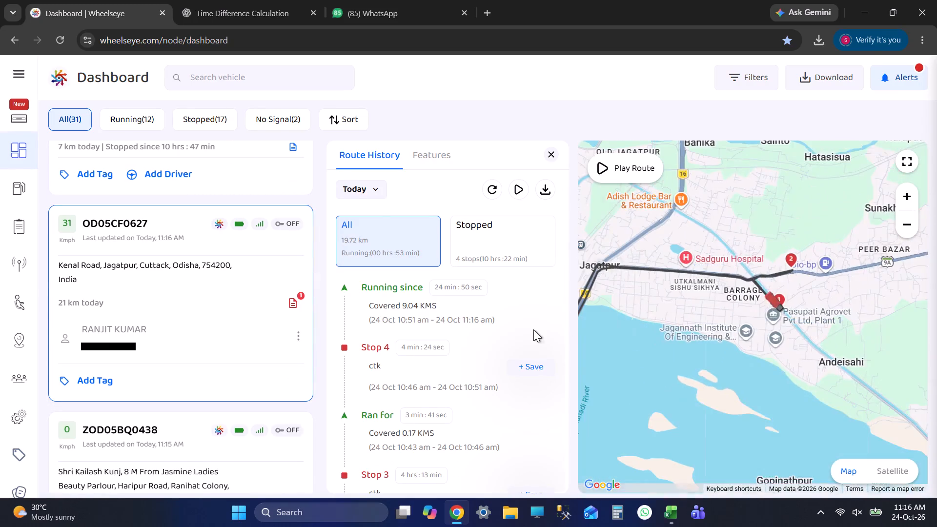
scroll(419, 358, "down", 1)
scroll(741, 307, "down", 4)
scroll(741, 309, "up", 5)
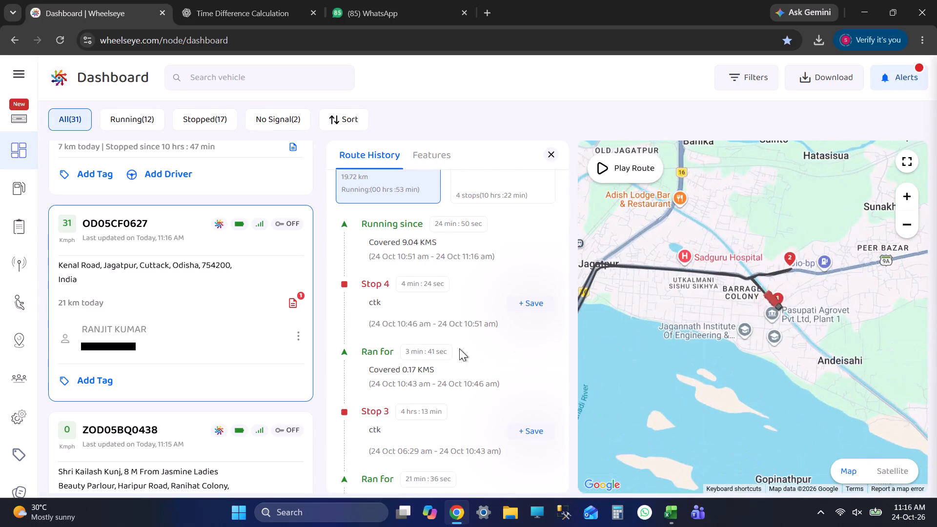
left_click(455, 342)
left_click_drag(821, 293, 562, 410)
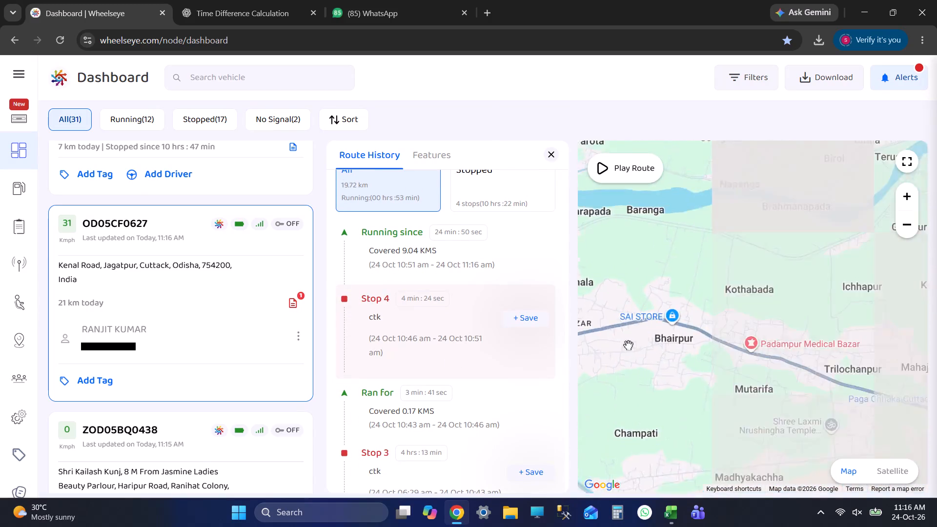
left_click_drag(628, 345, 819, 318)
left_click_drag(882, 324, 807, 359)
scroll(824, 333, "up", 3)
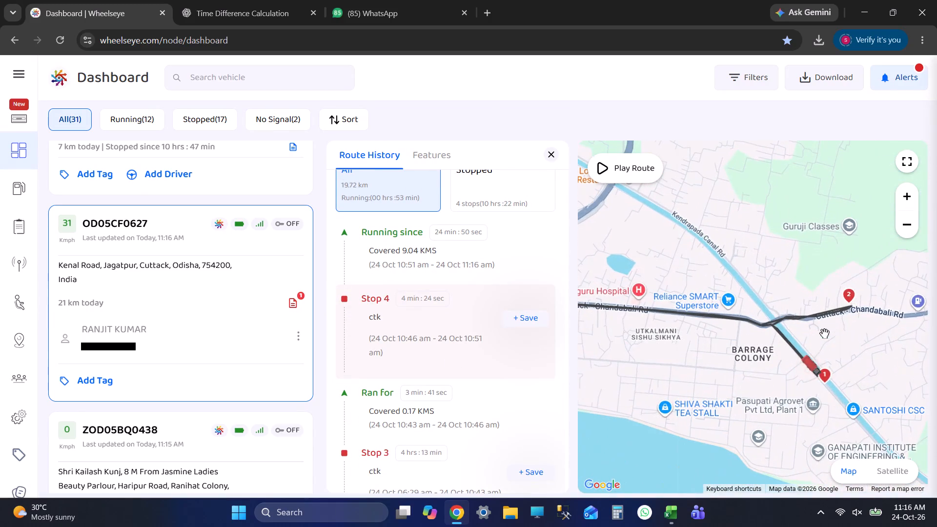
scroll(824, 333, "up", 2)
left_click_drag(818, 356, 793, 253)
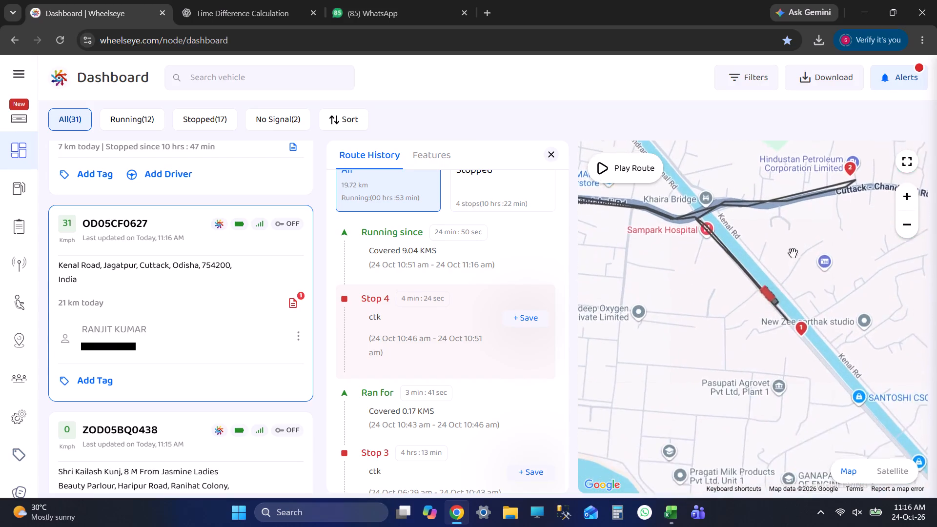
scroll(752, 294, "up", 4)
left_click_drag(815, 290, 730, 311)
scroll(730, 311, "down", 3)
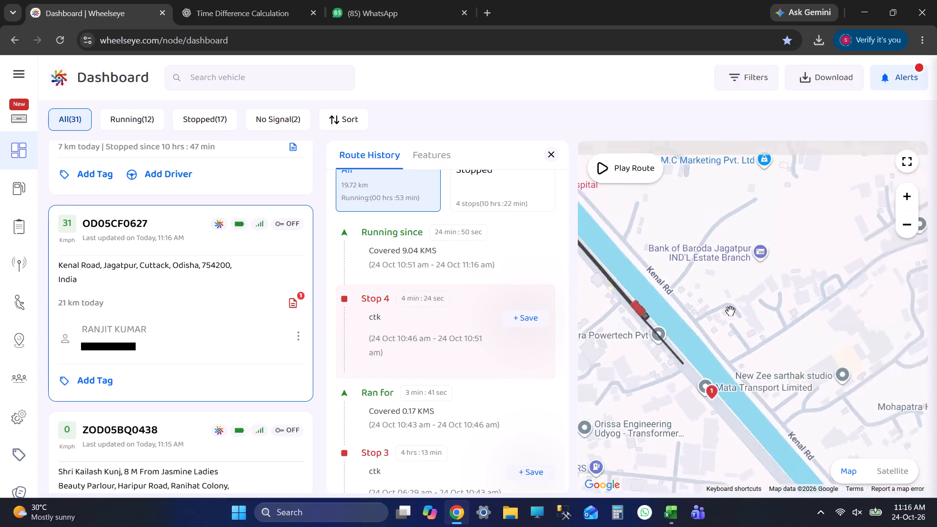
scroll(730, 311, "down", 6)
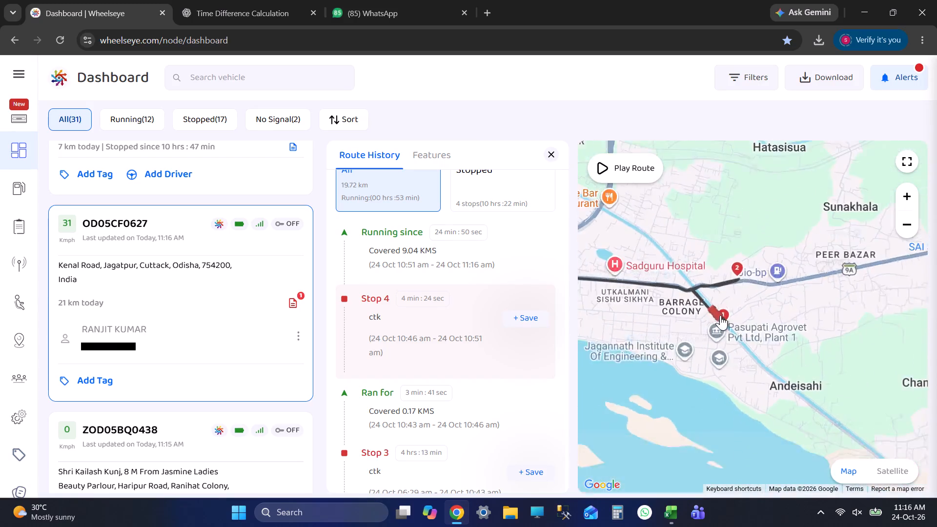
left_click_drag(799, 296, 644, 330)
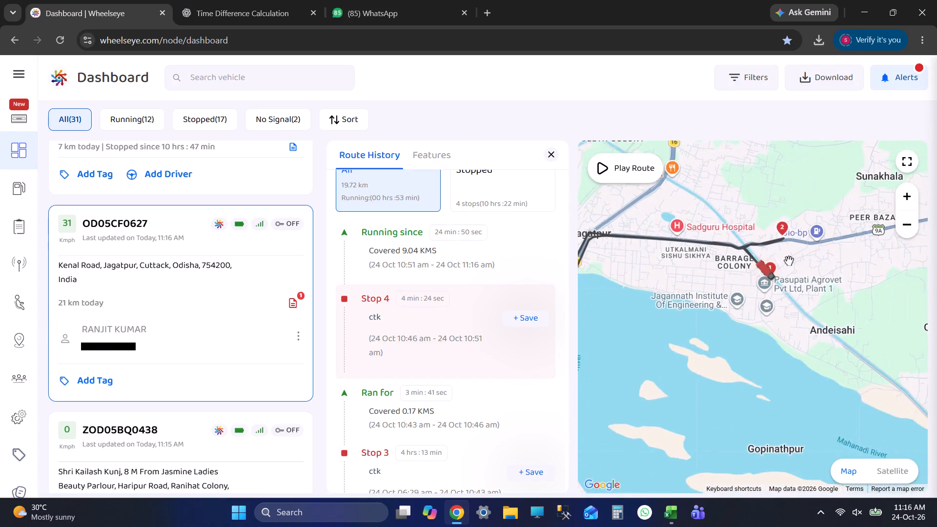
scroll(781, 264, "up", 3)
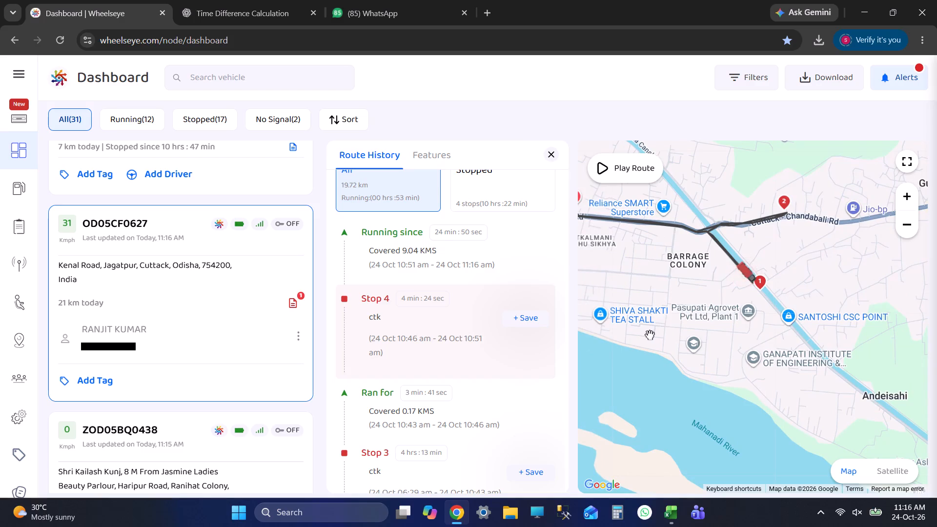
scroll(194, 378, "down", 2)
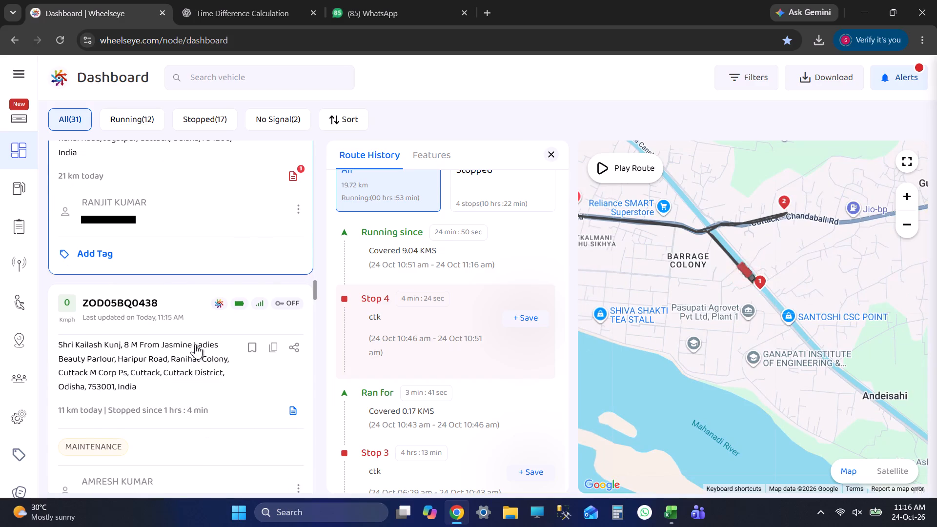
left_click(195, 344)
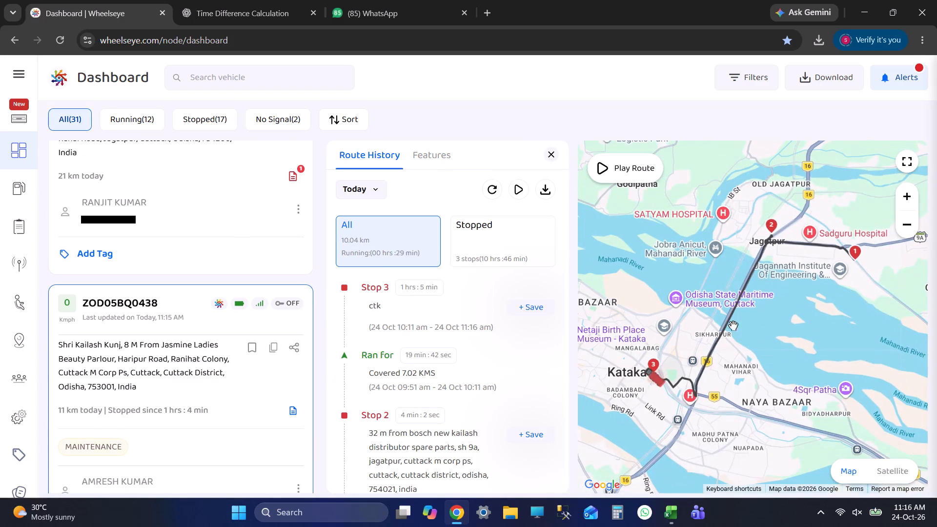
left_click(432, 309)
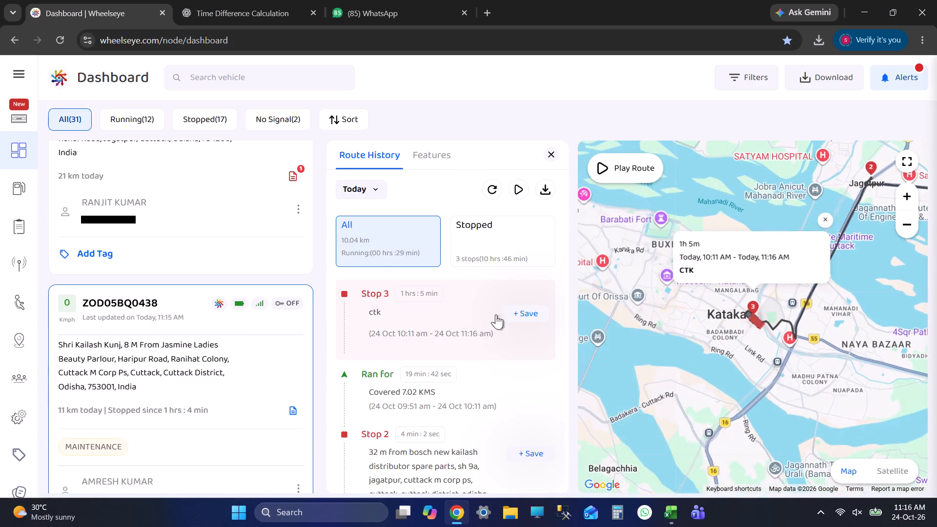
scroll(238, 369, "down", 4)
left_click(178, 350)
scroll(215, 341, "down", 3)
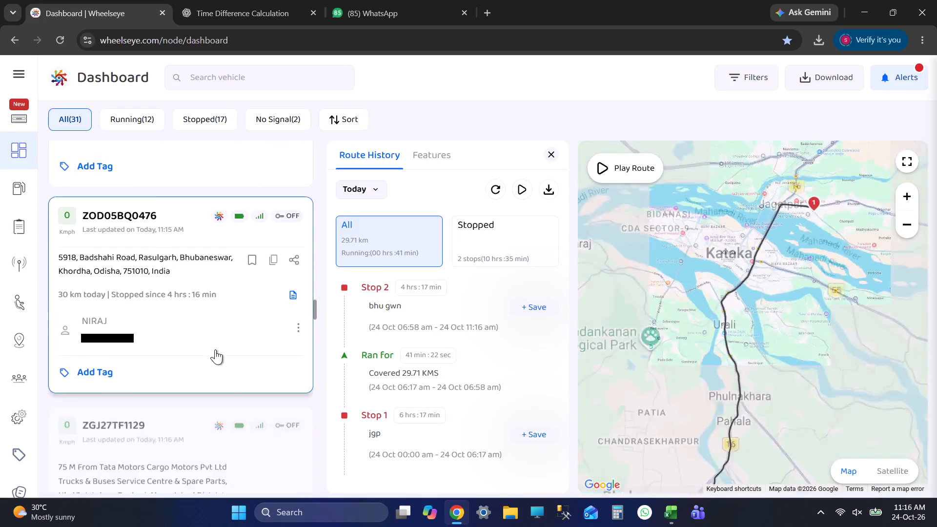
left_click(205, 381)
scroll(211, 328, "down", 4)
left_click(198, 325)
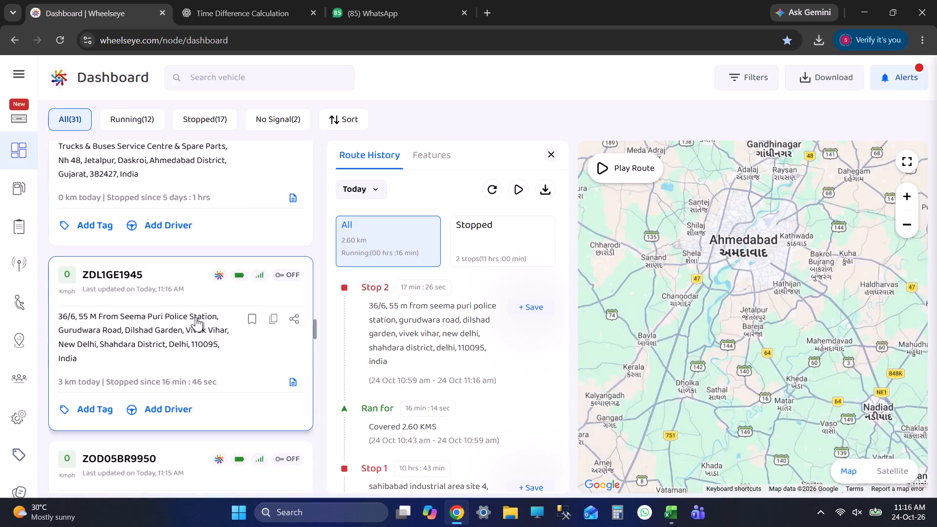
scroll(200, 332, "down", 1)
scroll(197, 337, "up", 1)
scroll(197, 337, "down", 2)
left_click(106, 442)
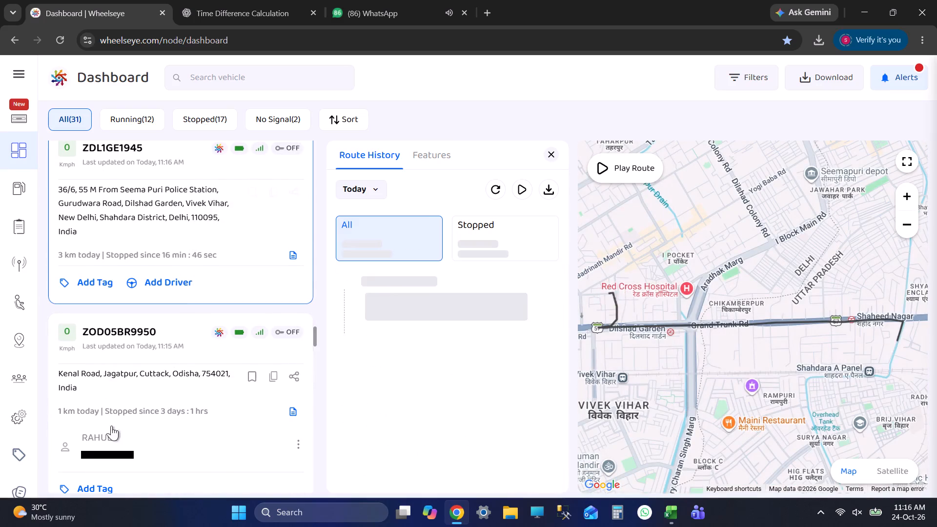
scroll(171, 364, "down", 4)
left_click(176, 344)
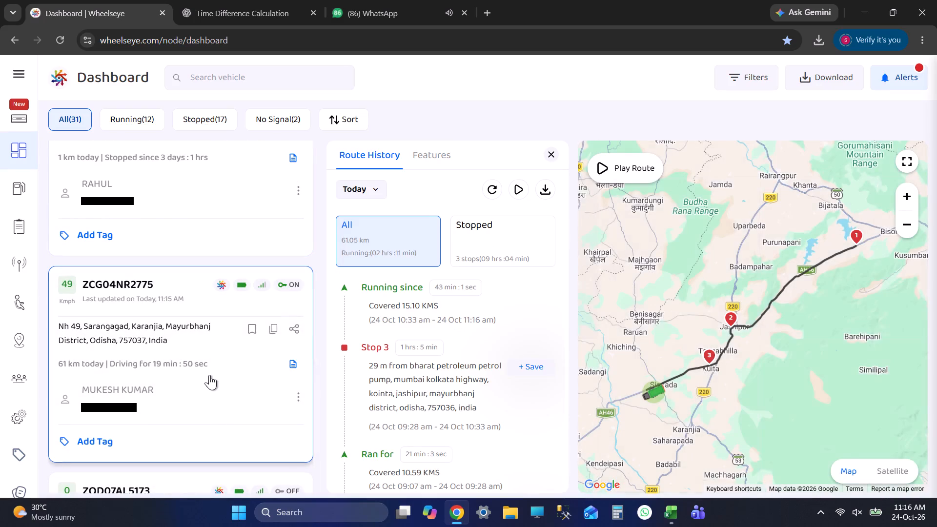
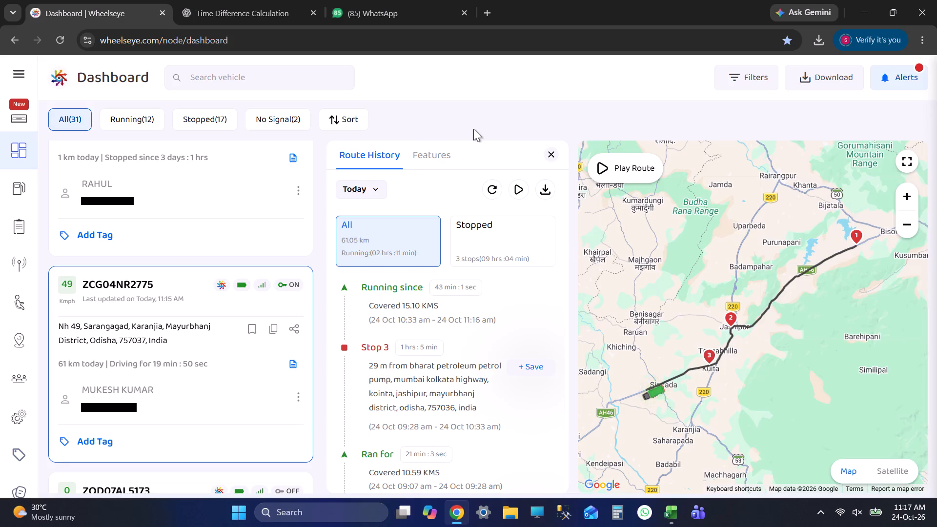
scroll(638, 351, "down", 11)
scroll(654, 359, "up", 1)
scroll(654, 359, "down", 3)
scroll(724, 356, "up", 1)
scroll(724, 356, "down", 1)
scroll(724, 356, "up", 1)
left_click_drag(725, 359, 900, 337)
scroll(897, 337, "down", 10)
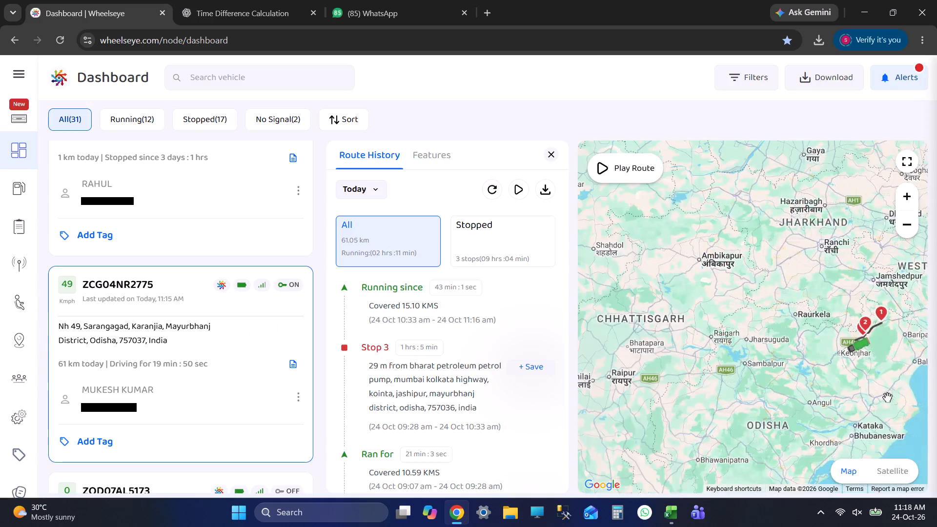
scroll(861, 349, "up", 8)
left_click(445, 372)
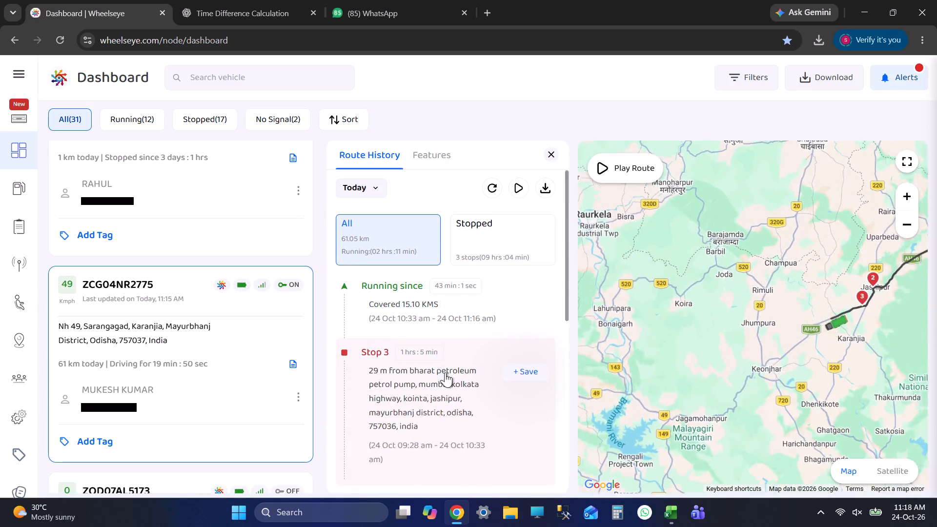
scroll(189, 385, "down", 3)
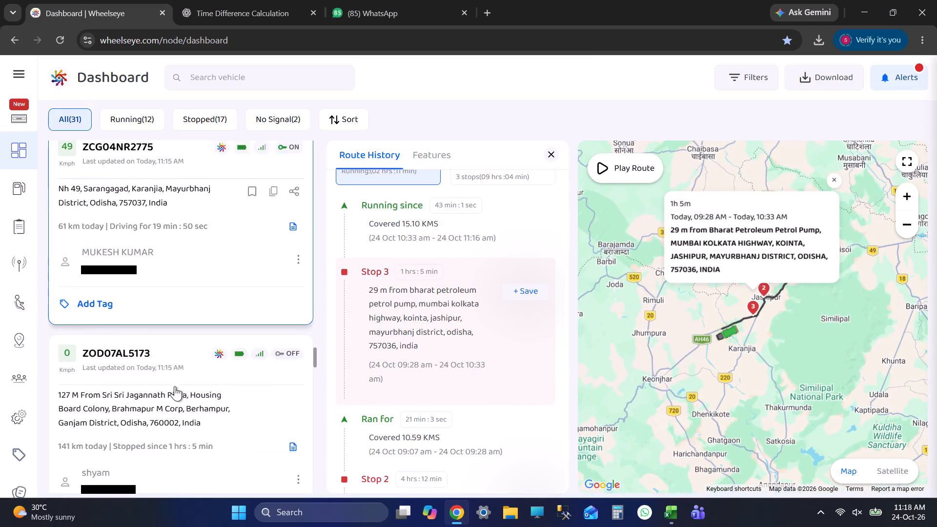
left_click(158, 334)
scroll(180, 346, "down", 2)
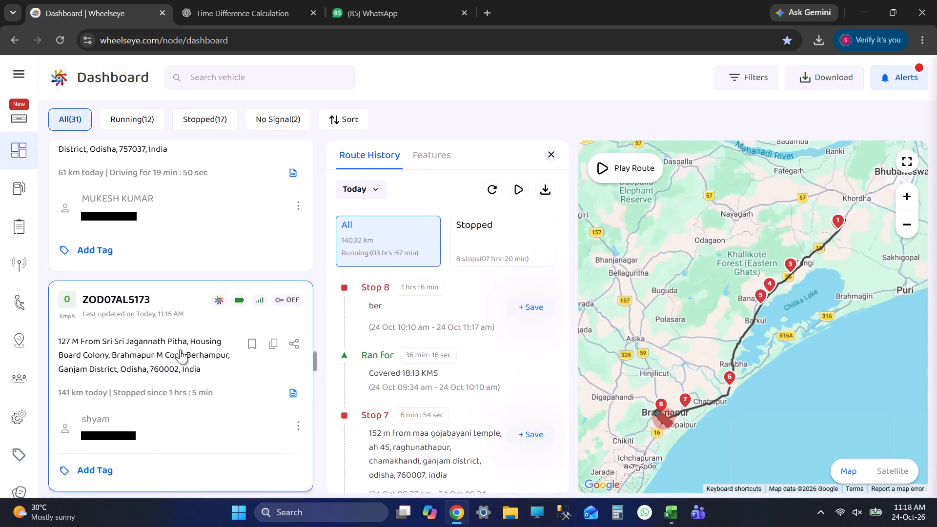
scroll(180, 349, "down", 2)
left_click(162, 336)
scroll(162, 336, "down", 2)
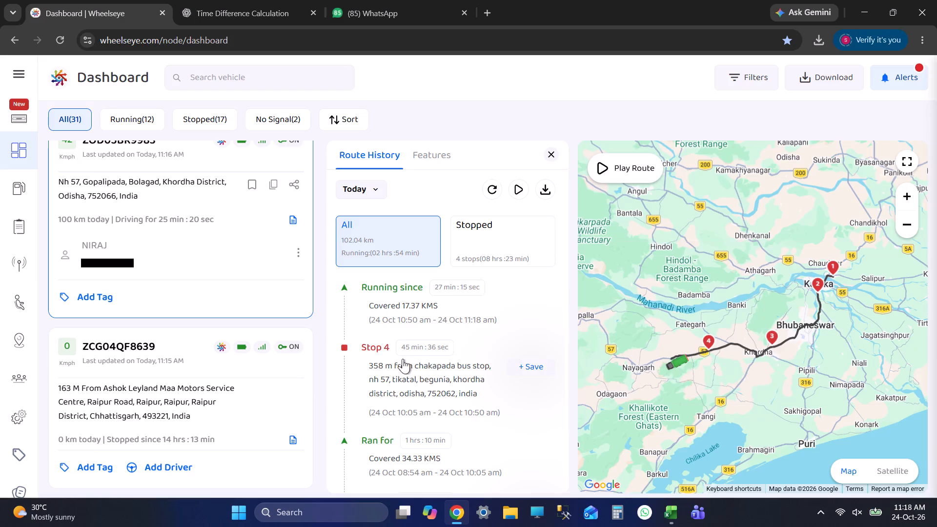
scroll(220, 335, "up", 4)
left_click(191, 284)
scroll(191, 284, "up", 1)
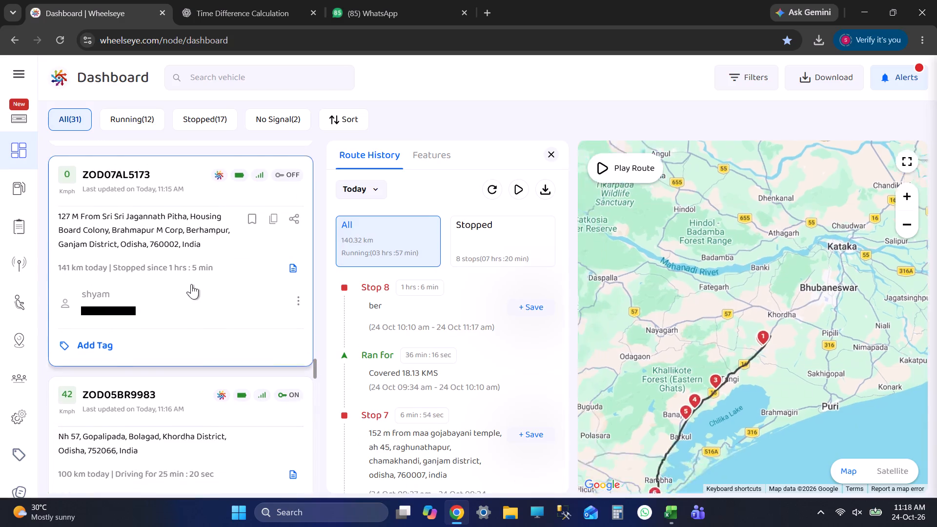
scroll(191, 284, "up", 4)
left_click(195, 276)
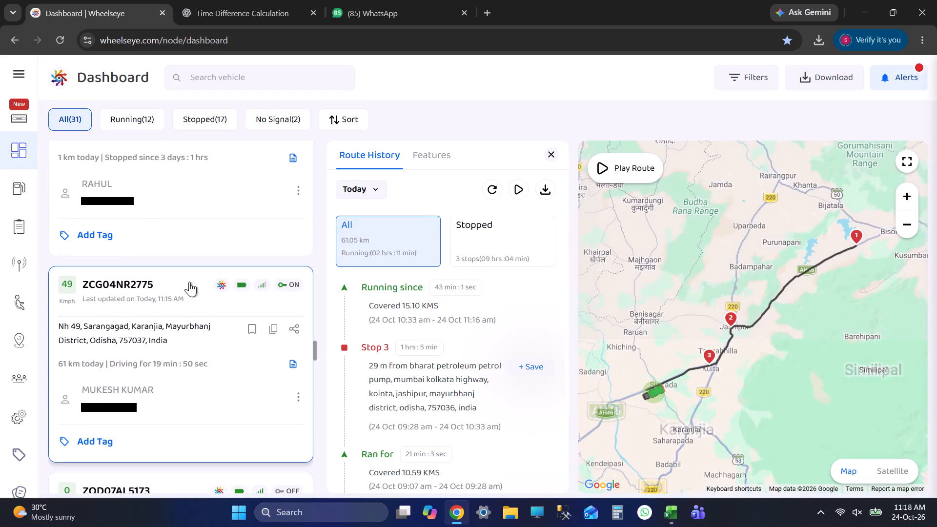
left_click_drag(742, 337, 854, 222)
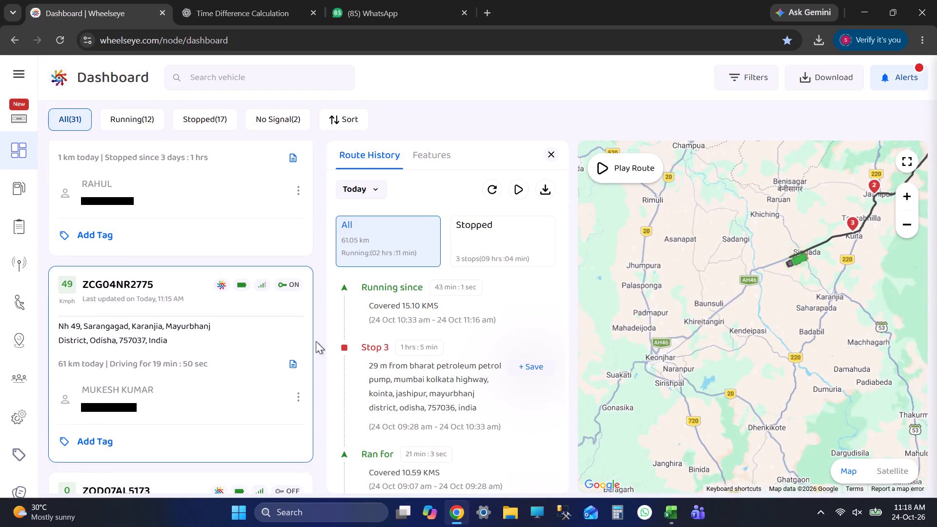
scroll(155, 350, "down", 4)
left_click(167, 331)
scroll(180, 306, "down", 2)
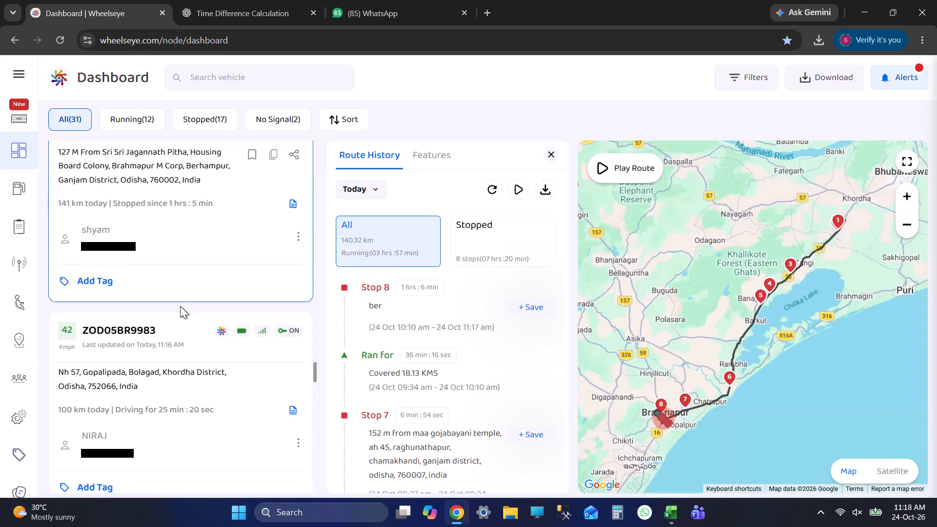
left_click(140, 380)
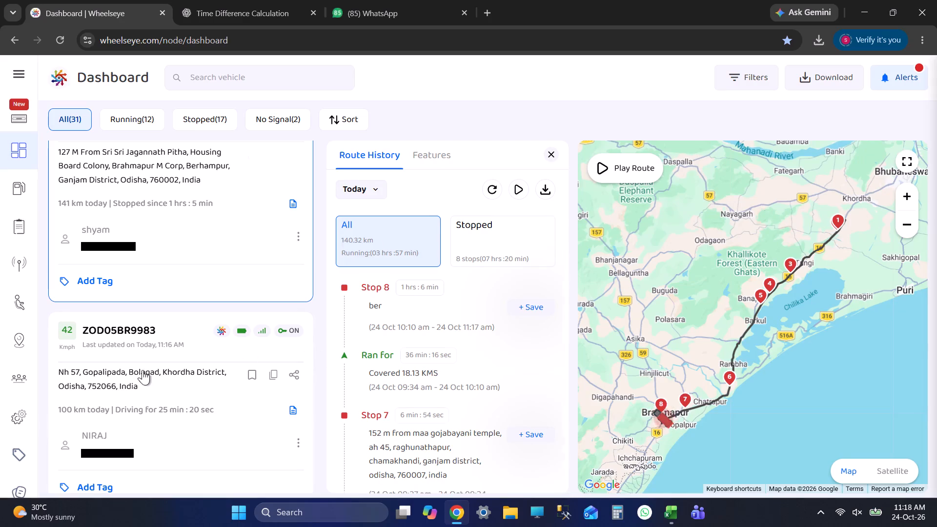
left_click_drag(647, 350, 665, 329)
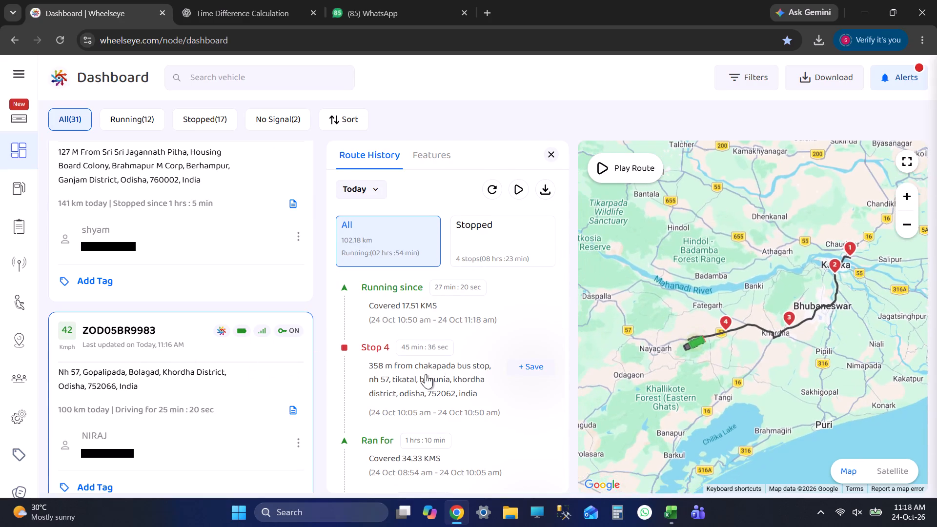
left_click(421, 376)
scroll(154, 407, "down", 3)
left_click(174, 373)
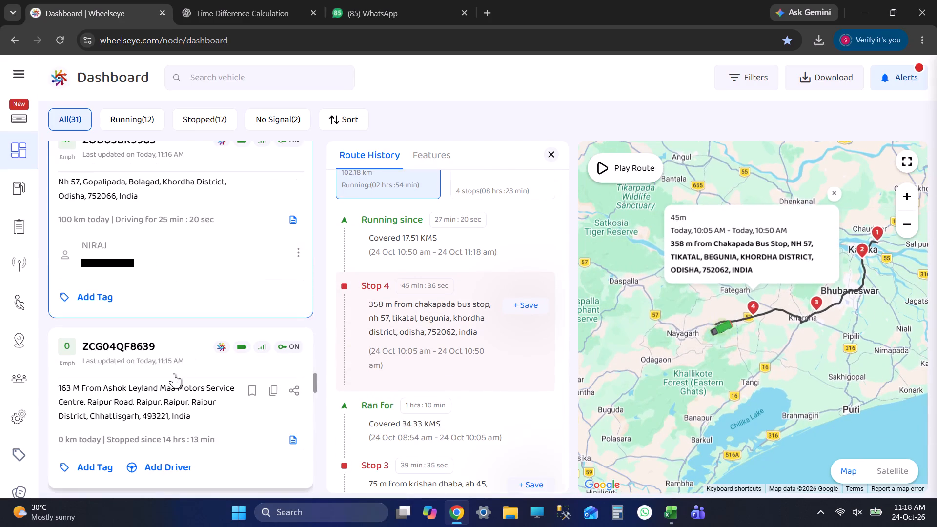
scroll(202, 358, "down", 3)
scroll(725, 329, "down", 4)
scroll(209, 349, "down", 4)
left_click(197, 278)
scroll(183, 285, "up", 2)
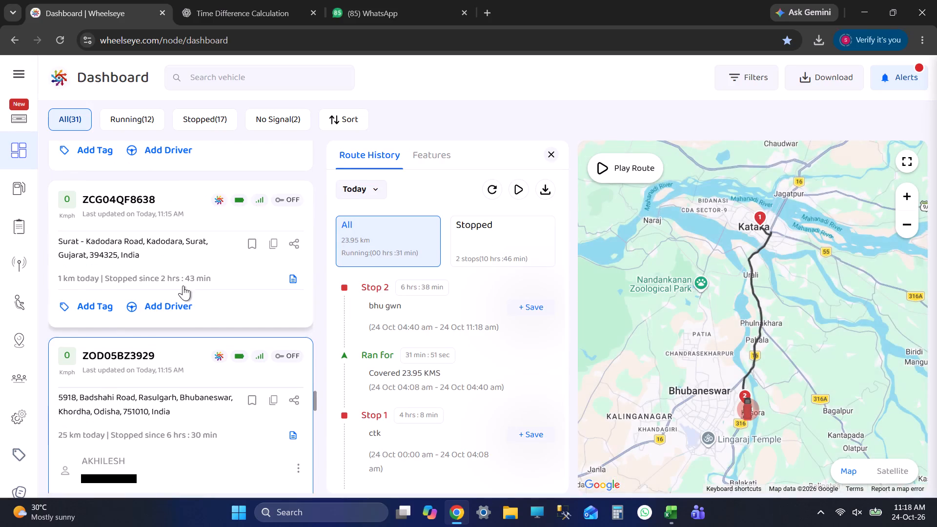
scroll(183, 298, "down", 3)
left_click(151, 406)
scroll(200, 367, "up", 2)
left_click(173, 342)
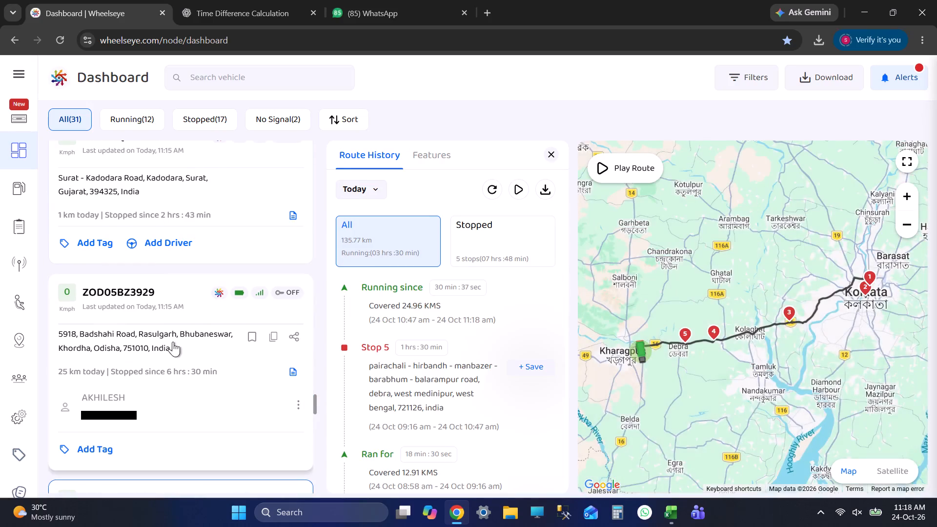
scroll(206, 344, "down", 5)
left_click(190, 285)
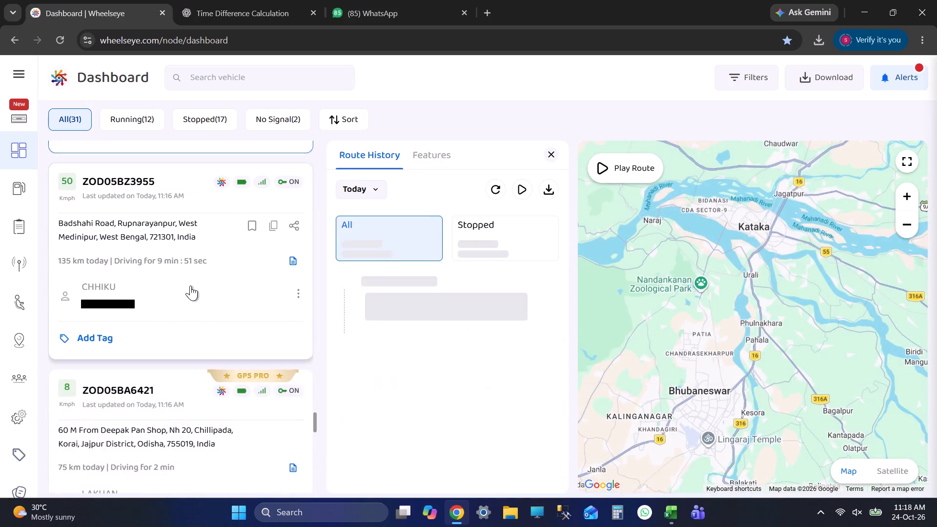
scroll(194, 295, "down", 2)
left_click(221, 349)
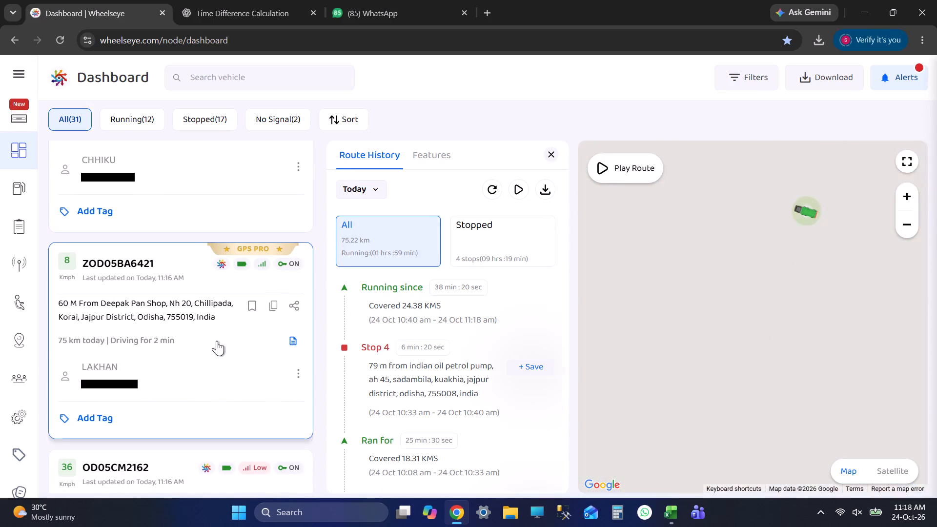
scroll(815, 186, "up", 3)
left_click_drag(766, 203, 798, 269)
scroll(816, 260, "up", 2)
left_click_drag(843, 306, 773, 281)
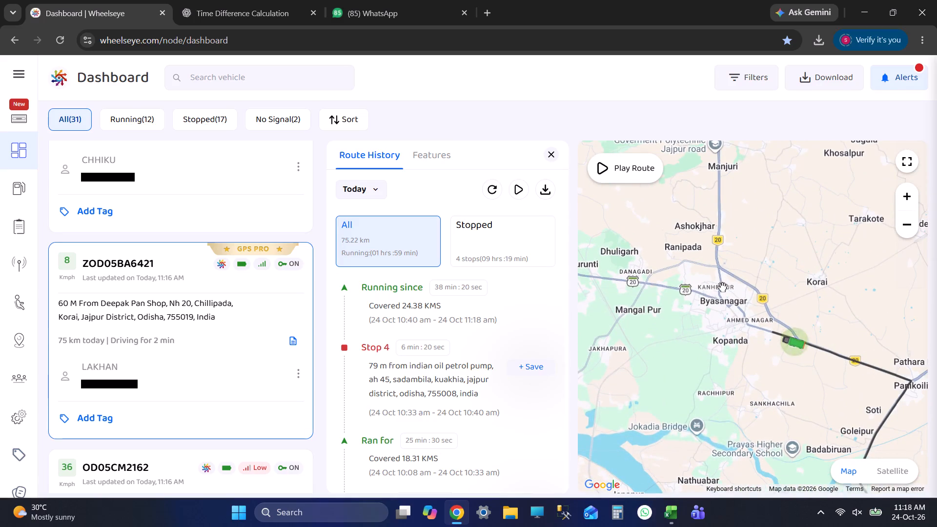
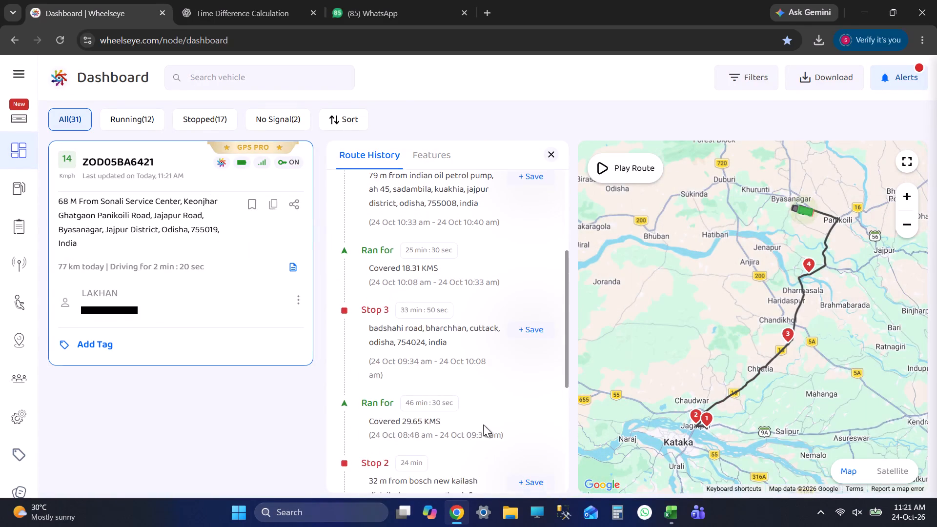
Review lorry 6421's route history, checking Stops 1 through 4 and their locations on the Wheelseye map.
scroll(468, 404, "down", 3)
scroll(479, 366, "down", 3)
left_click(458, 442)
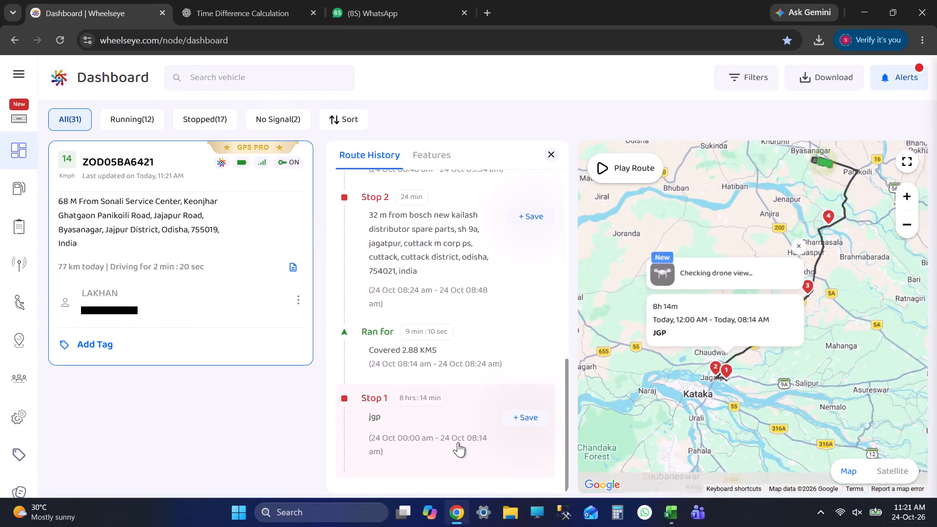
scroll(730, 314, "up", 3)
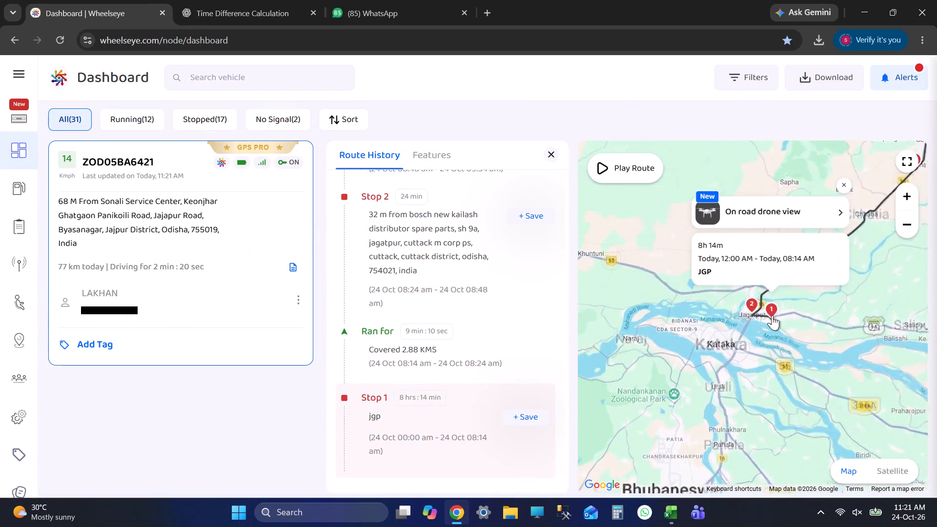
scroll(775, 317, "up", 6)
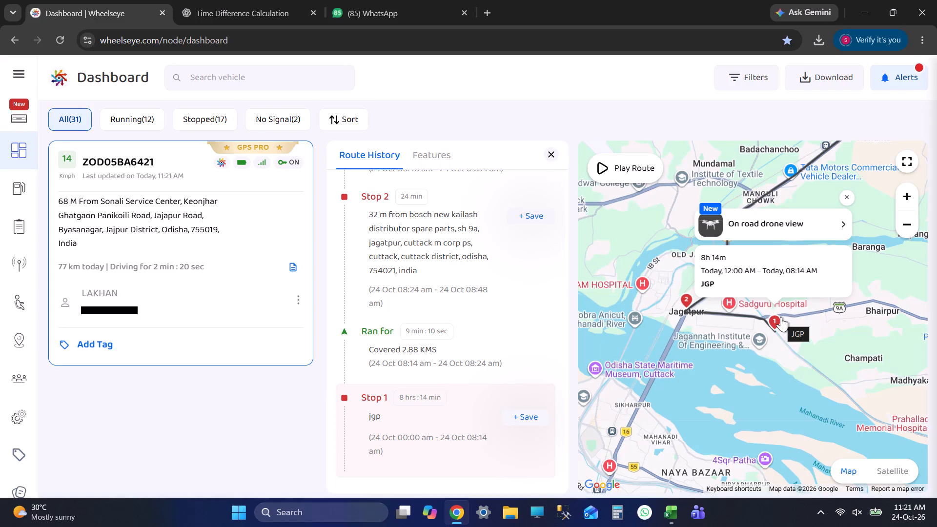
left_click(449, 231)
scroll(483, 437, "up", 3)
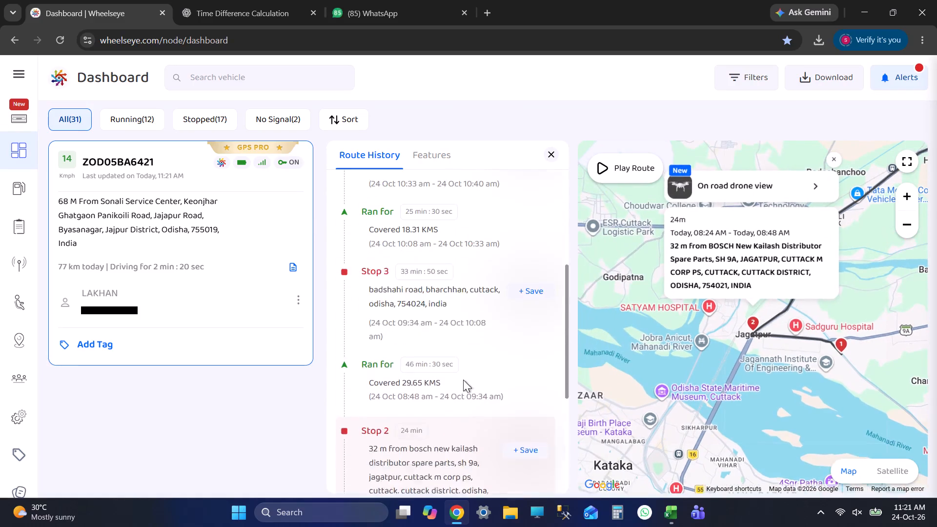
left_click(460, 314)
scroll(422, 339, "up", 3)
left_click(429, 327)
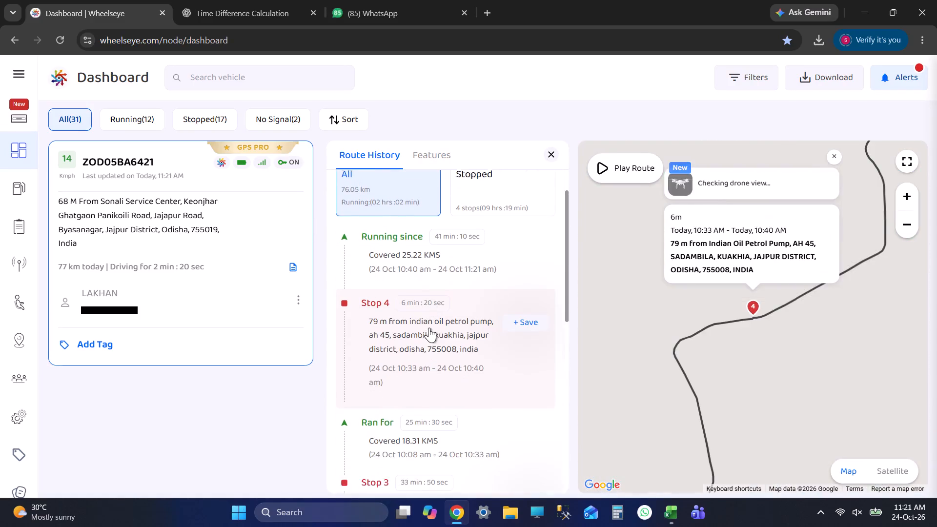
Locate lorry 6421's current position on the route map and show its surroundings in satellite view.
scroll(815, 309, "down", 7)
left_click_drag(802, 331, 760, 415)
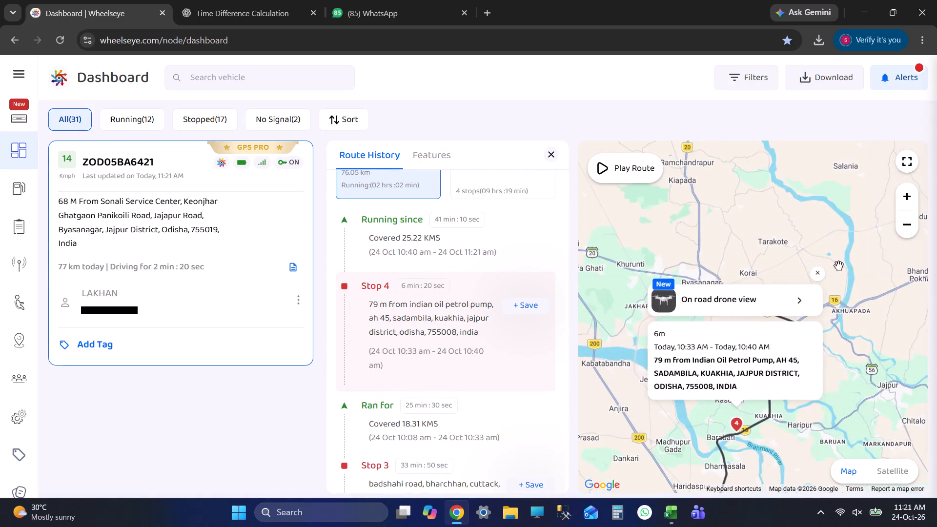
left_click(810, 267)
left_click(812, 275)
scroll(694, 294, "up", 9)
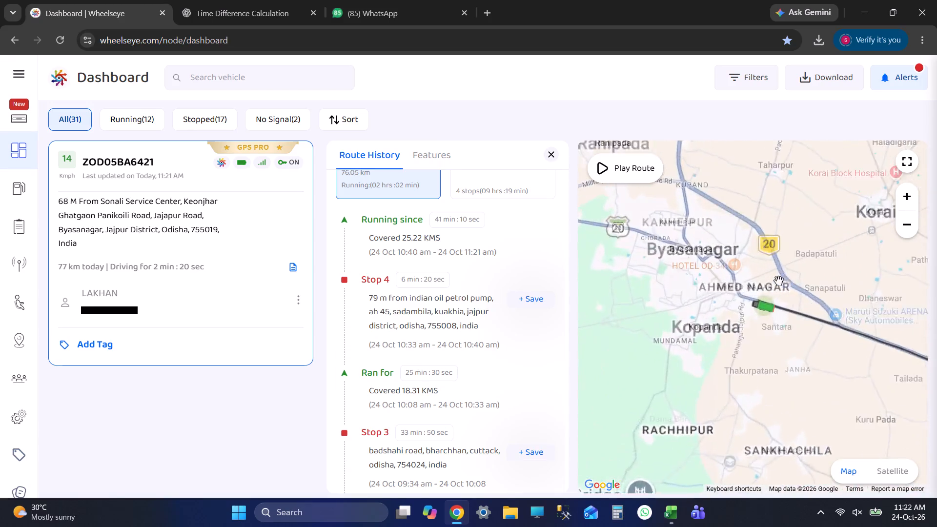
scroll(731, 292, "up", 3)
left_click(888, 470)
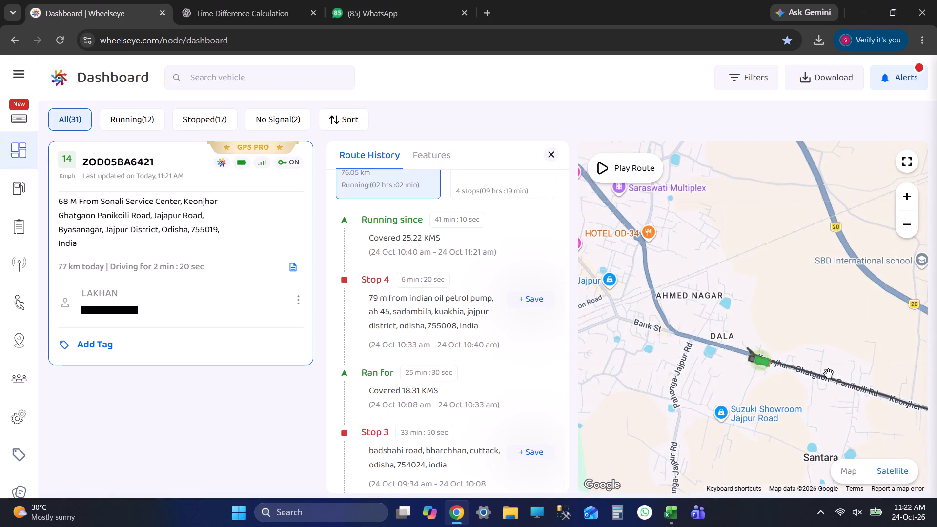
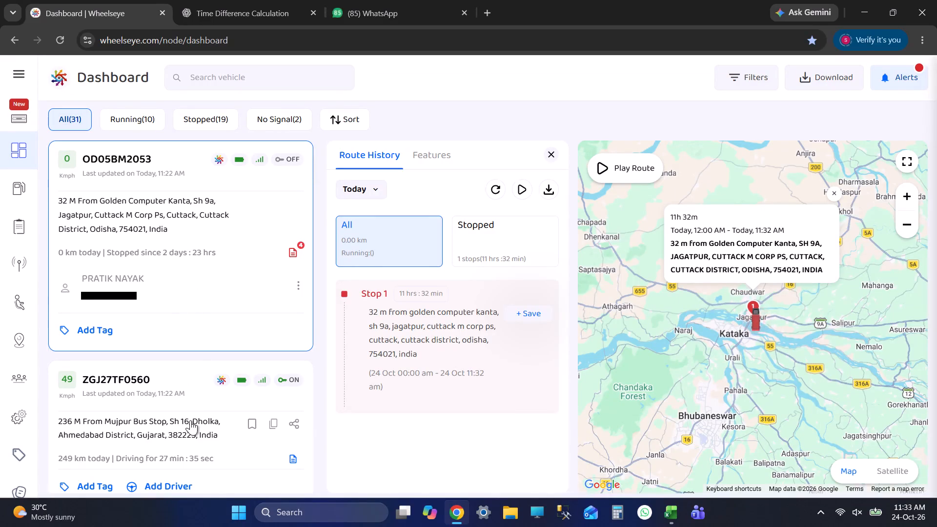
left_click_drag(886, 234, 845, 251)
scroll(823, 288, "up", 1)
scroll(822, 293, "down", 2)
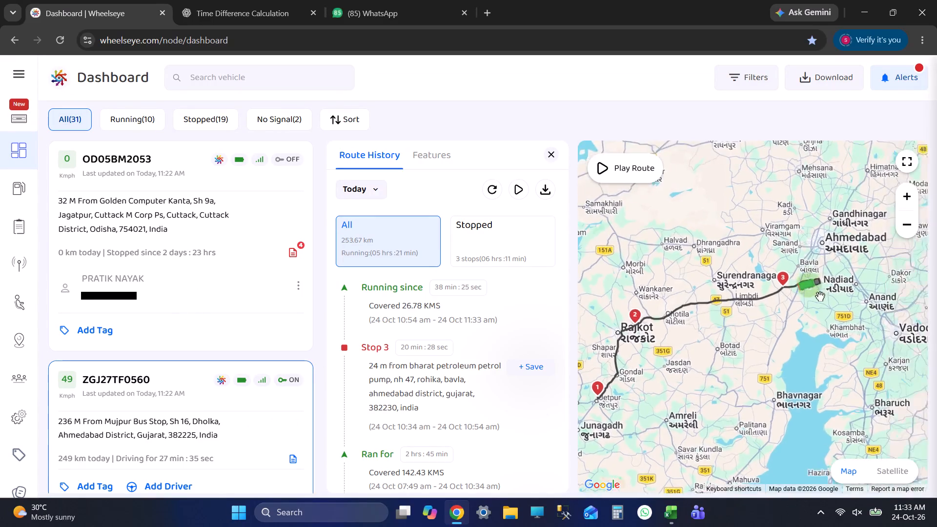
scroll(820, 296, "down", 3)
scroll(818, 297, "up", 1)
scroll(818, 297, "down", 1)
scroll(818, 297, "up", 1)
scroll(818, 297, "down", 5)
scroll(818, 297, "up", 1)
scroll(818, 297, "down", 2)
left_click_drag(857, 338, 802, 342)
scroll(798, 342, "down", 2)
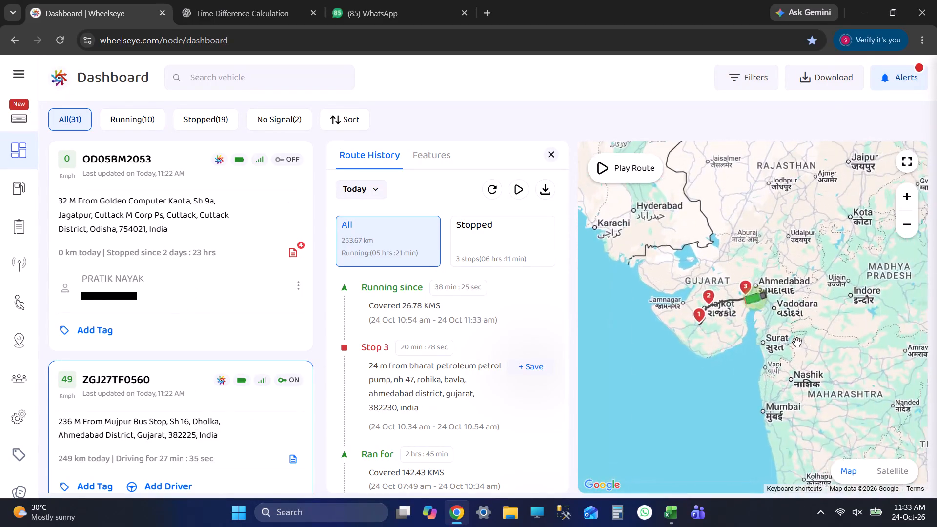
scroll(797, 342, "down", 6)
left_click_drag(820, 348, 771, 342)
scroll(771, 342, "up", 3)
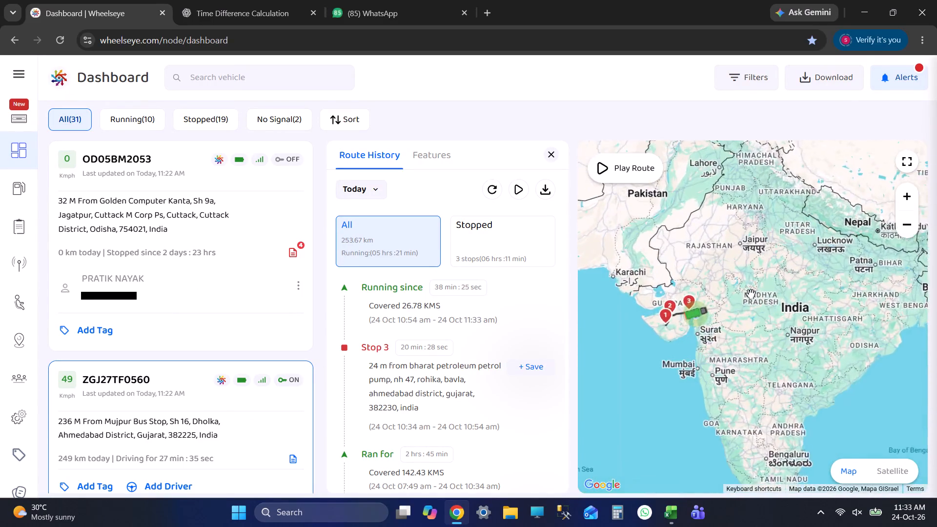
scroll(749, 292, "up", 3)
left_click_drag(715, 293, 788, 293)
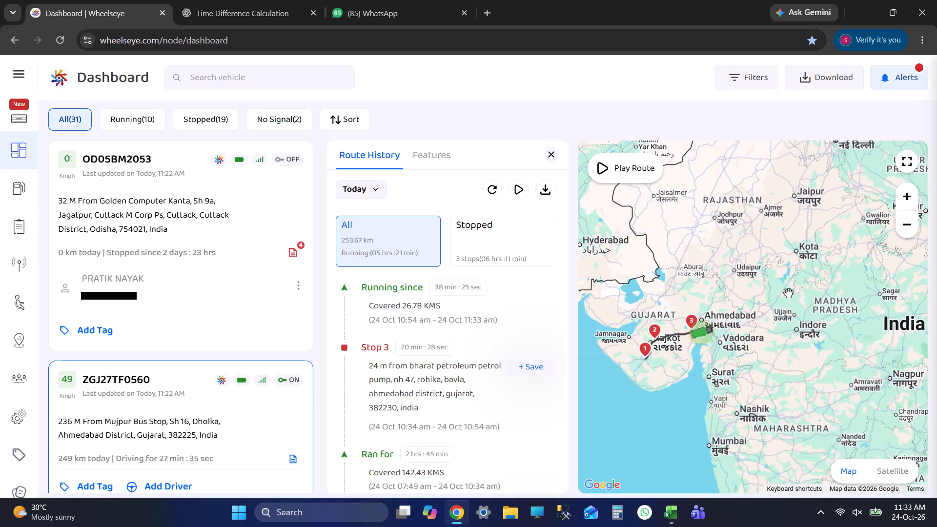
scroll(201, 293, "up", 3)
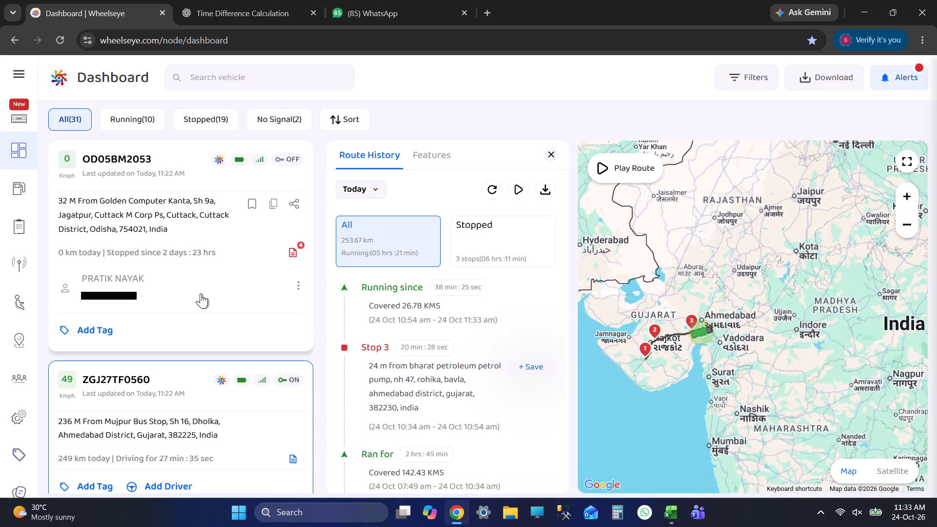
scroll(201, 293, "up", 4)
left_click(138, 223)
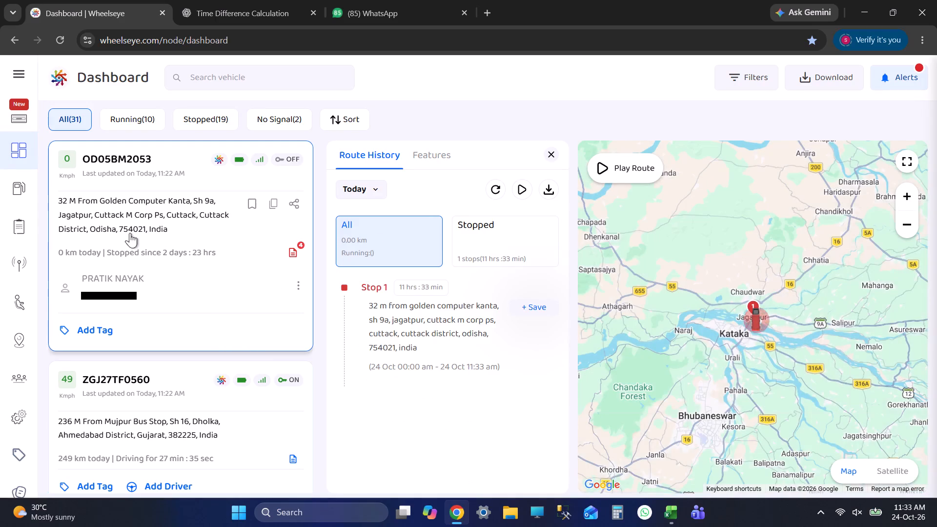
Switch to the mtpl_daily_trip_updated 24 OCT workbook in Excel.
left_click(871, 0)
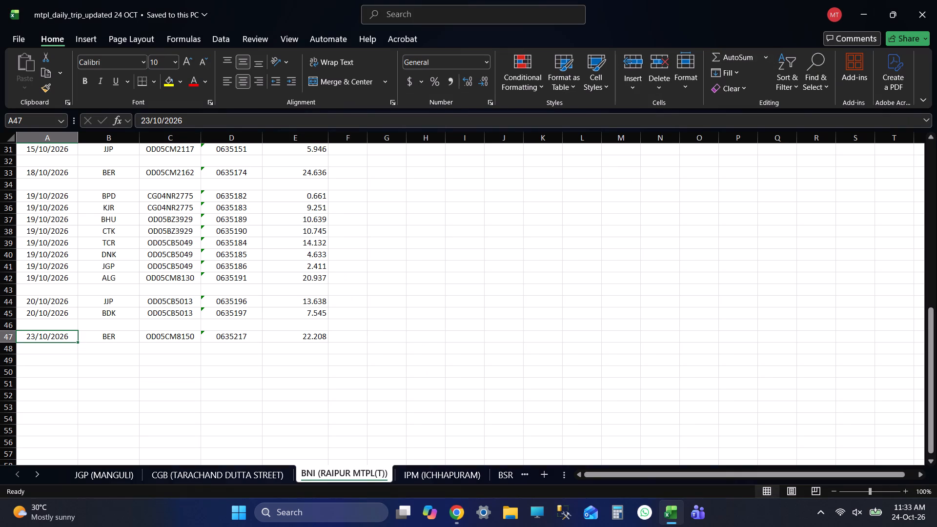
key("alt+Tab")
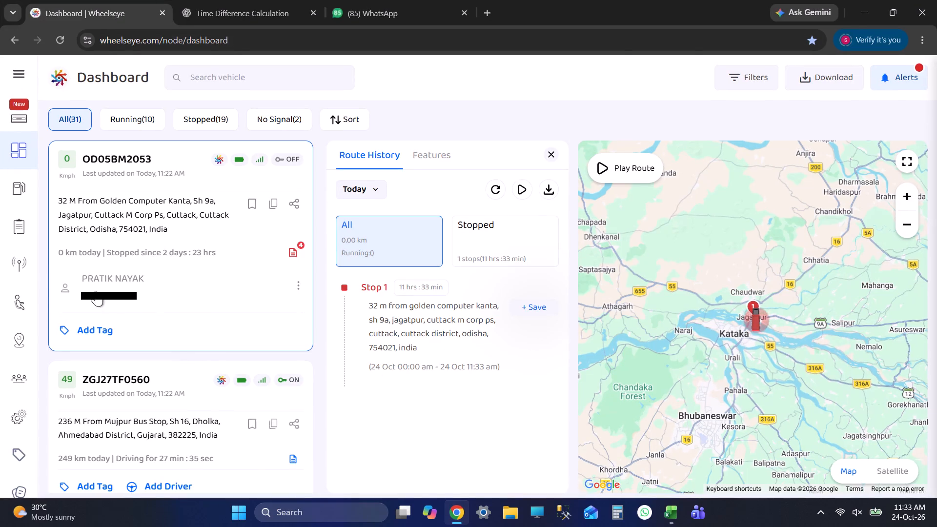
scroll(113, 304, "down", 2)
left_click(163, 306)
scroll(174, 342, "down", 3)
left_click(166, 294)
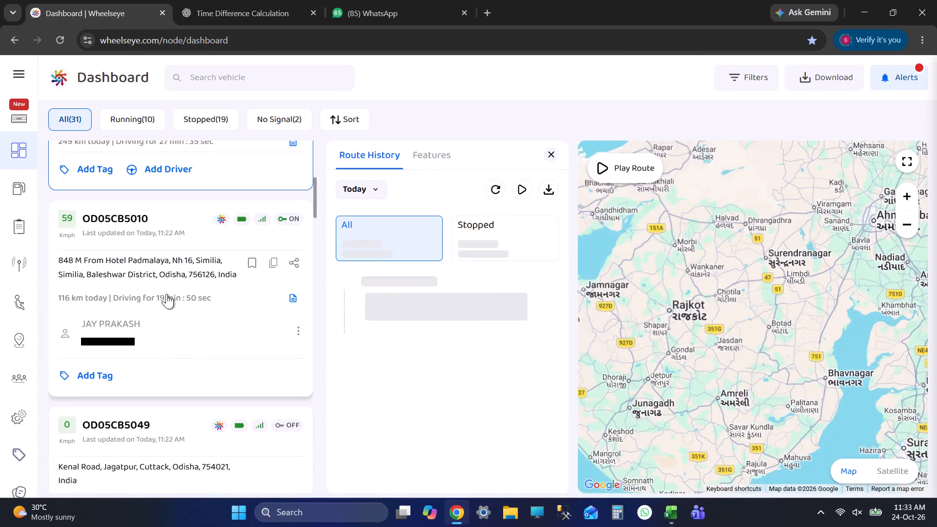
left_click_drag(817, 216, 795, 250)
scroll(808, 281, "up", 2)
scroll(804, 292, "down", 4)
scroll(159, 339, "down", 4)
left_click(168, 218)
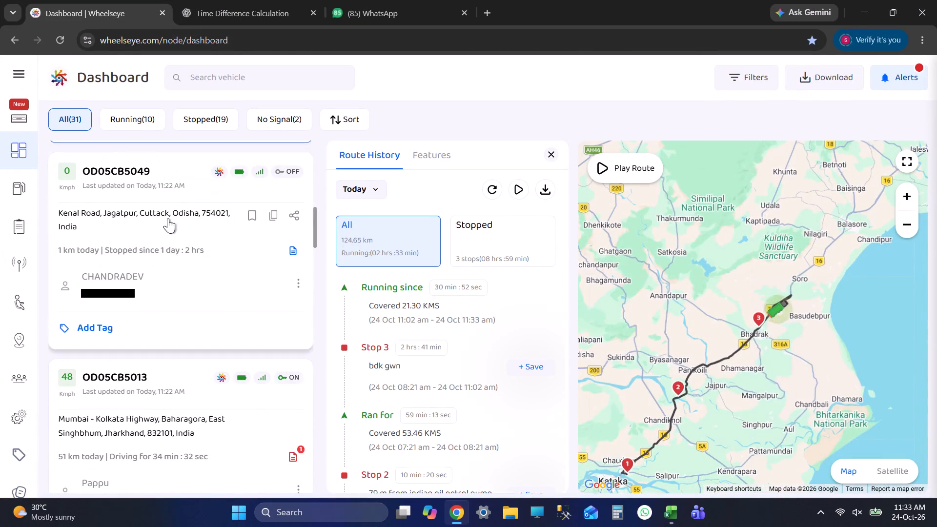
scroll(186, 336, "down", 2)
left_click(180, 309)
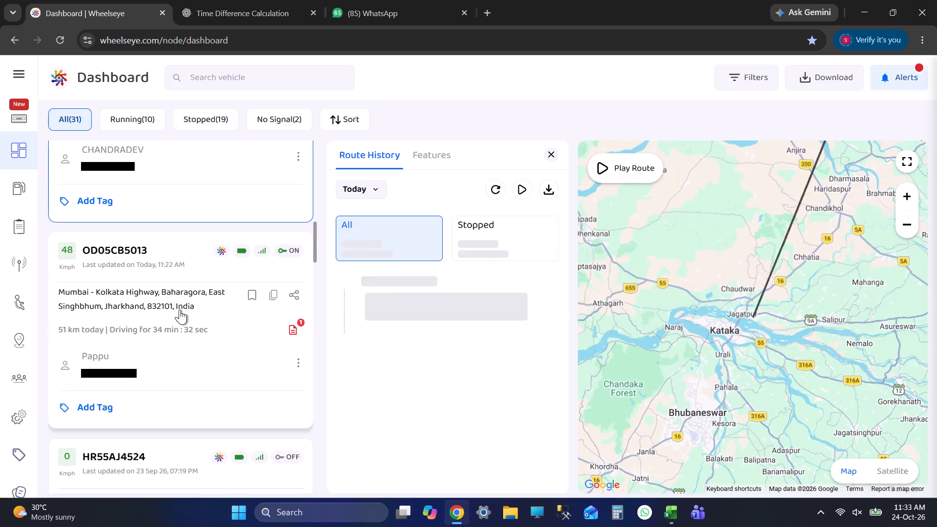
left_click_drag(836, 228, 806, 264)
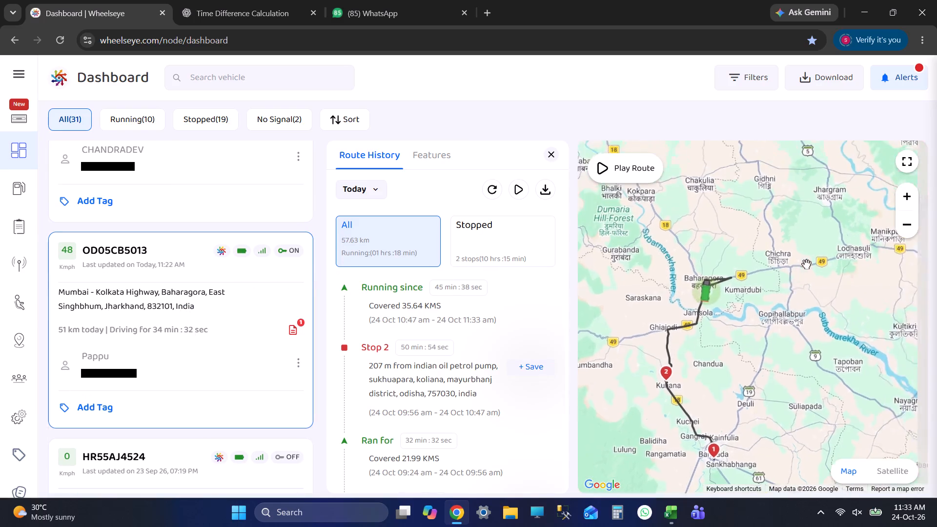
scroll(806, 266, "down", 5)
scroll(233, 283, "down", 3)
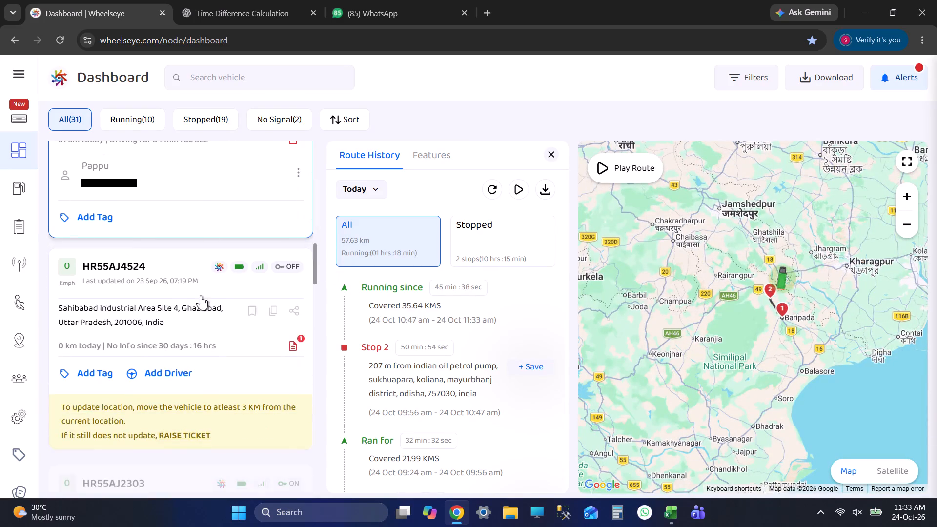
scroll(217, 277, "down", 6)
left_click(201, 283)
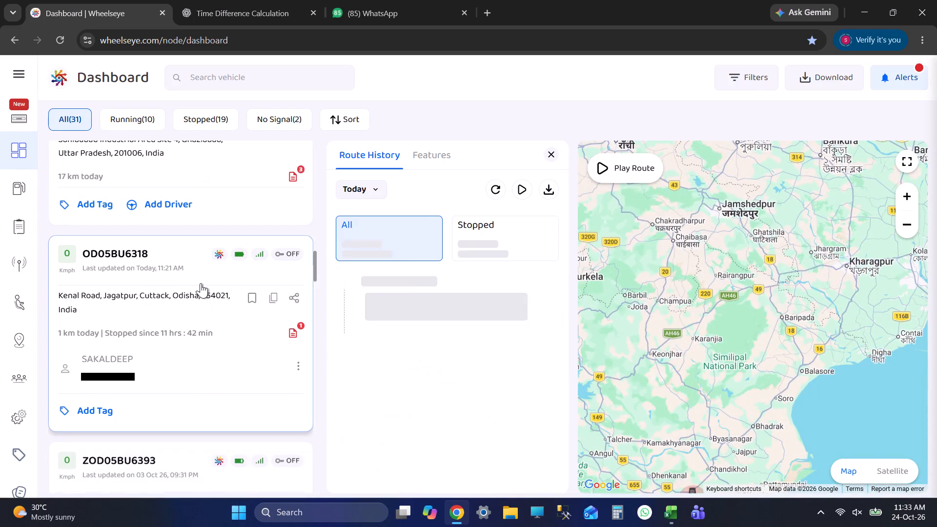
scroll(194, 366, "down", 3)
left_click(158, 315)
scroll(158, 315, "down", 4)
left_click(138, 283)
scroll(202, 365, "down", 3)
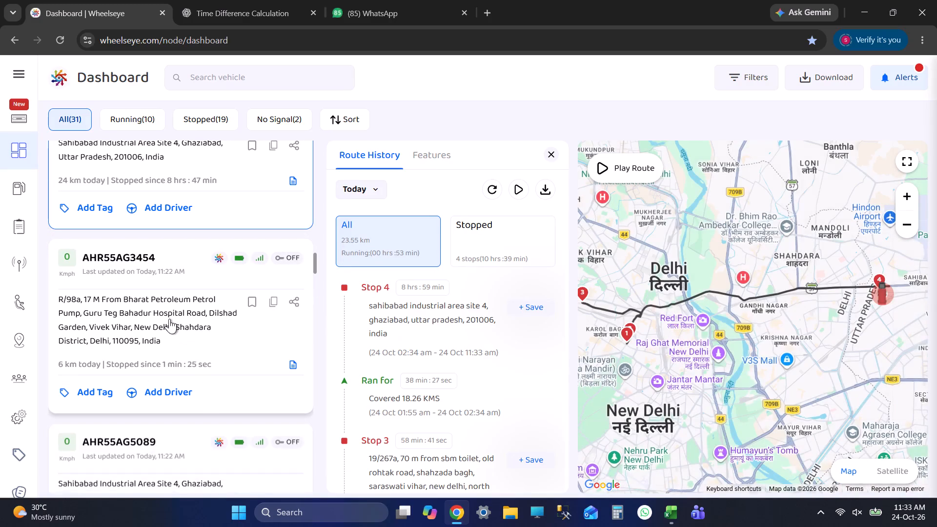
left_click(169, 319)
scroll(169, 319, "down", 4)
left_click(147, 409)
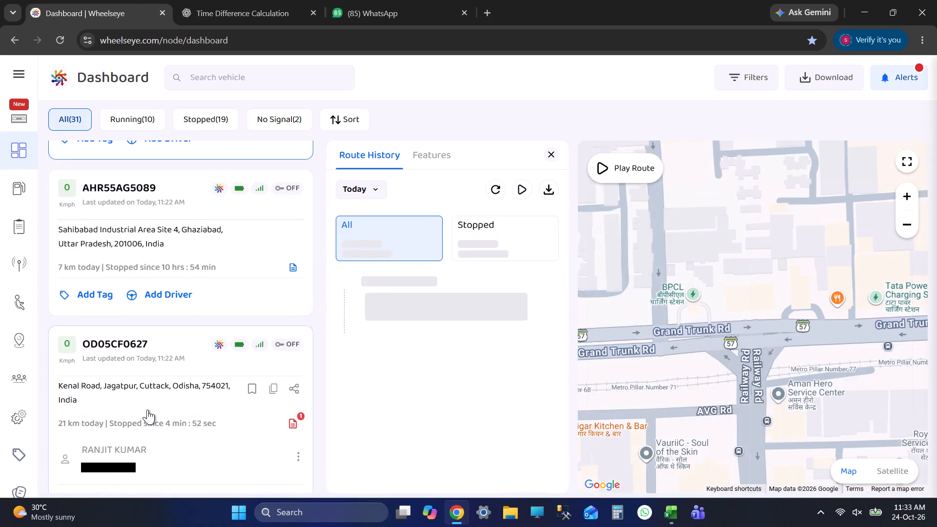
left_click_drag(882, 460, 811, 304)
left_click_drag(825, 339, 798, 331)
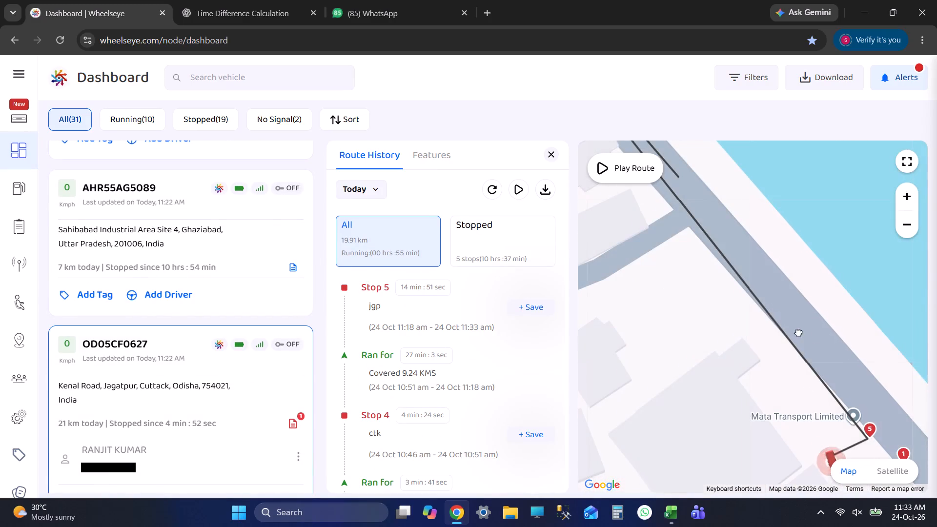
left_click_drag(798, 331, 711, 211)
scroll(725, 220, "down", 9)
left_click(895, 465)
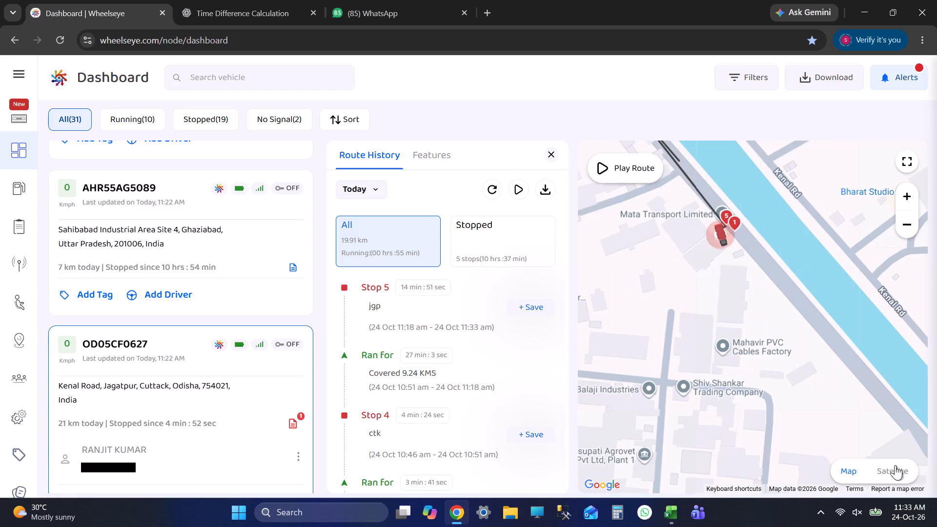
left_click_drag(701, 249, 718, 354)
scroll(733, 338, "up", 2)
left_click_drag(762, 380, 722, 239)
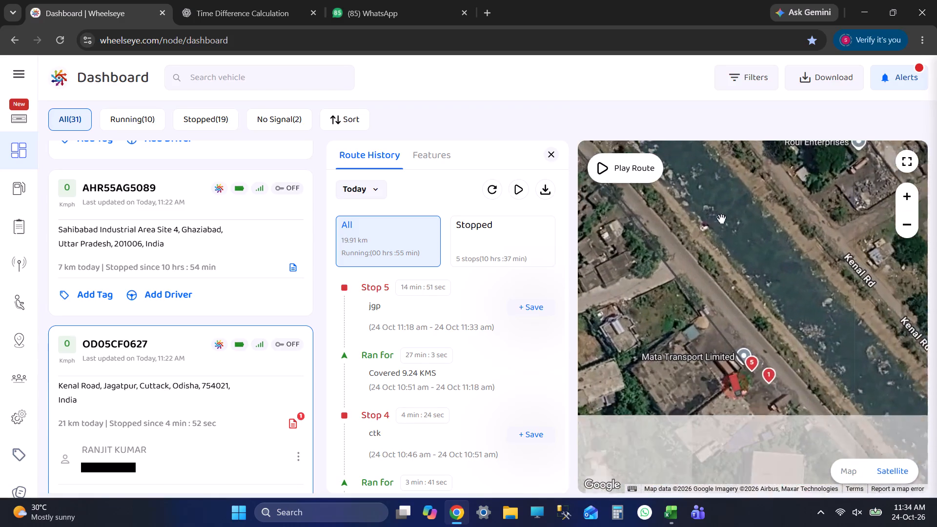
scroll(122, 363, "down", 4)
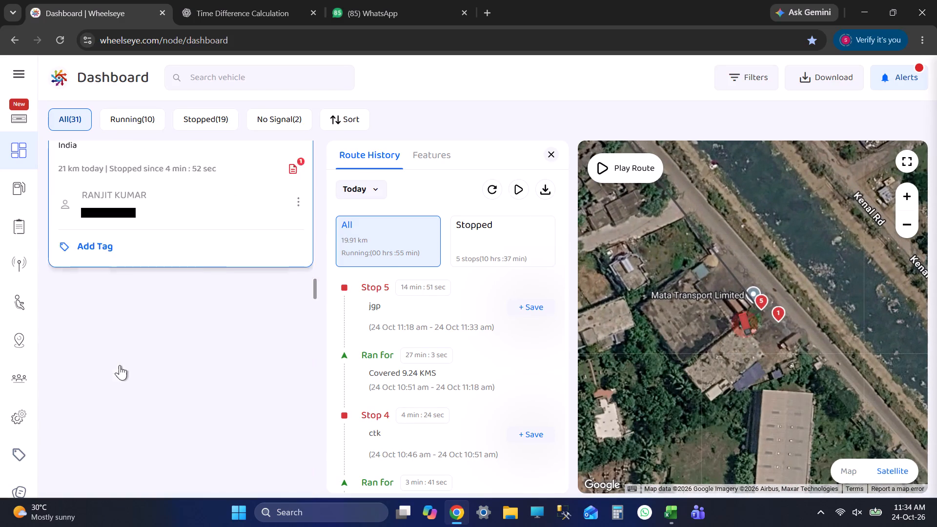
scroll(120, 365, "down", 2)
left_click(147, 311)
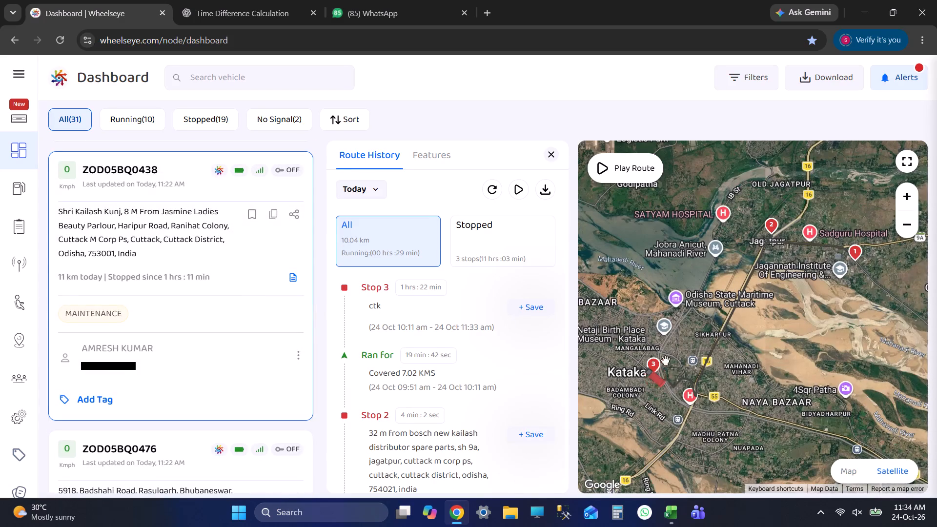
scroll(659, 360, "up", 5)
left_click_drag(662, 363, 706, 306)
scroll(685, 375, "up", 2)
scroll(685, 350, "down", 9)
scroll(145, 279, "down", 4)
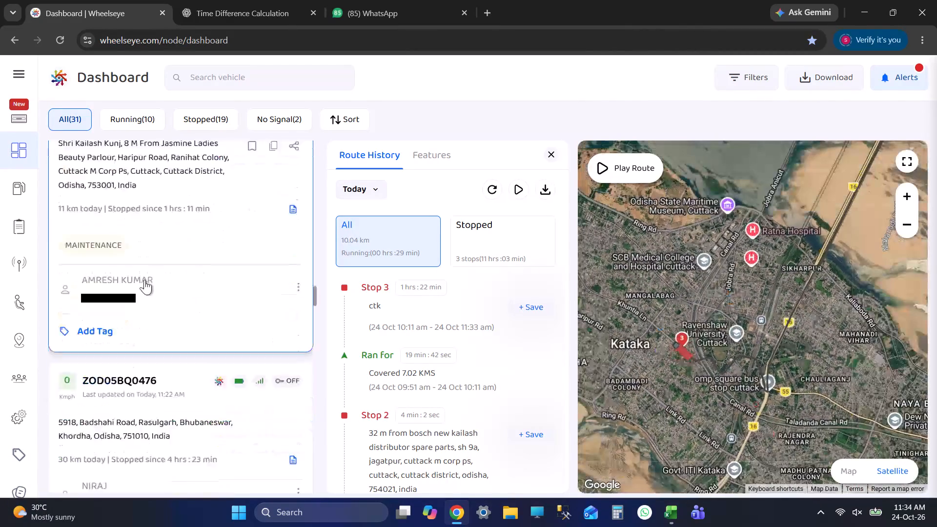